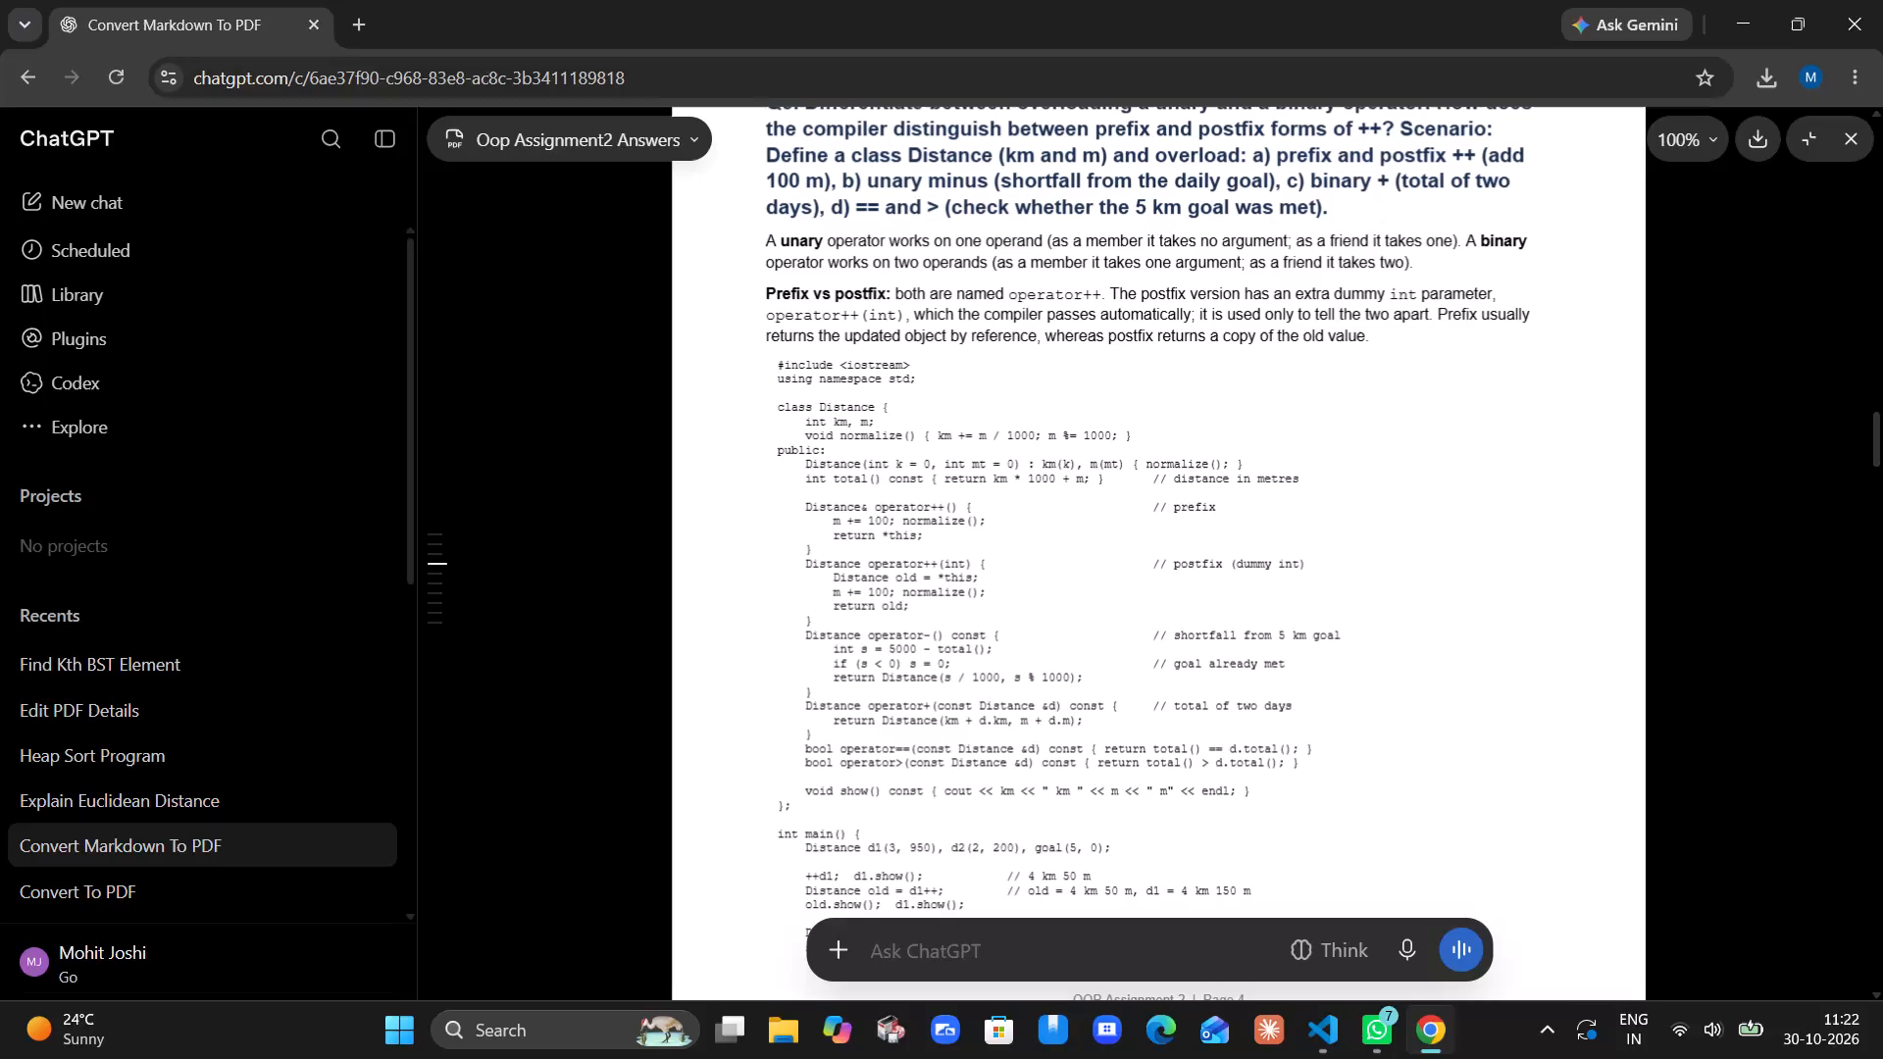
Close the Convert Markdown To PDF chat.
left_click(307, 26)
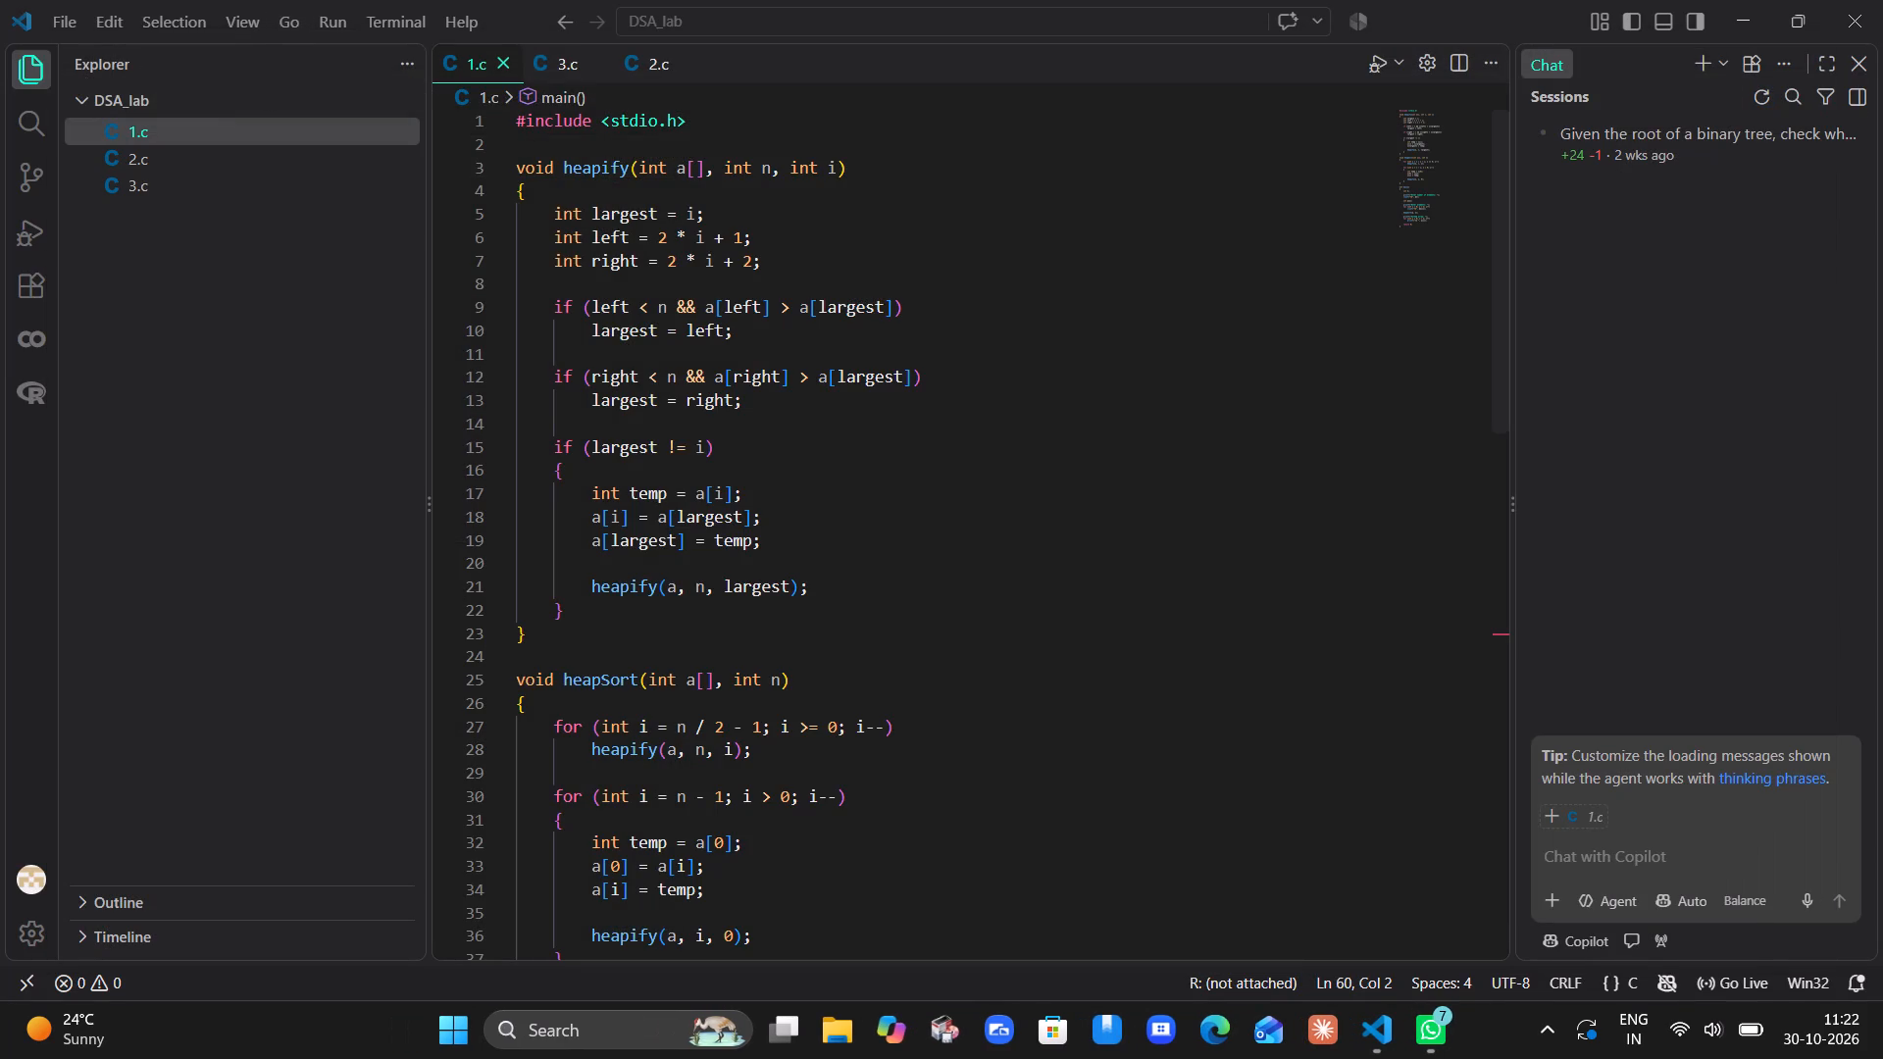
Search Windows for "class", open Google Classroom from the results and go to the BTech DSA G4 class.
left_click(454, 1054)
type("class")
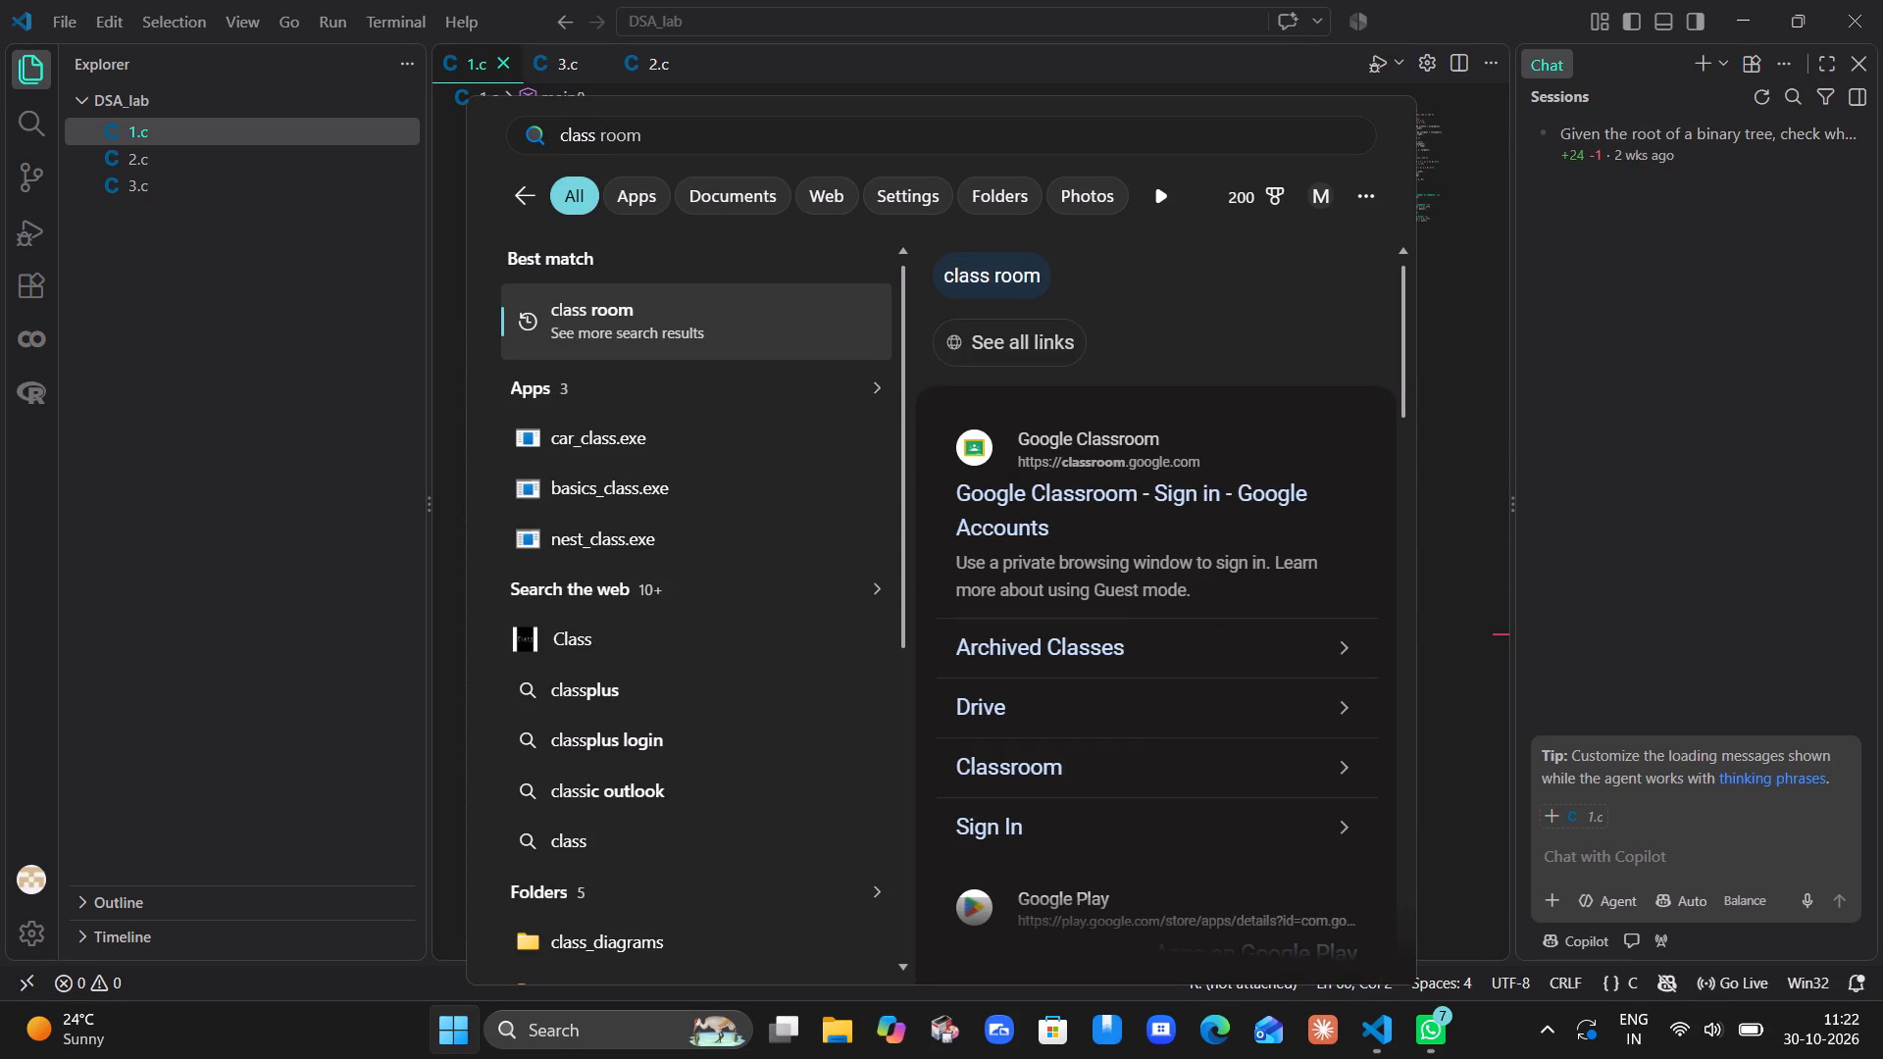
left_click(1136, 500)
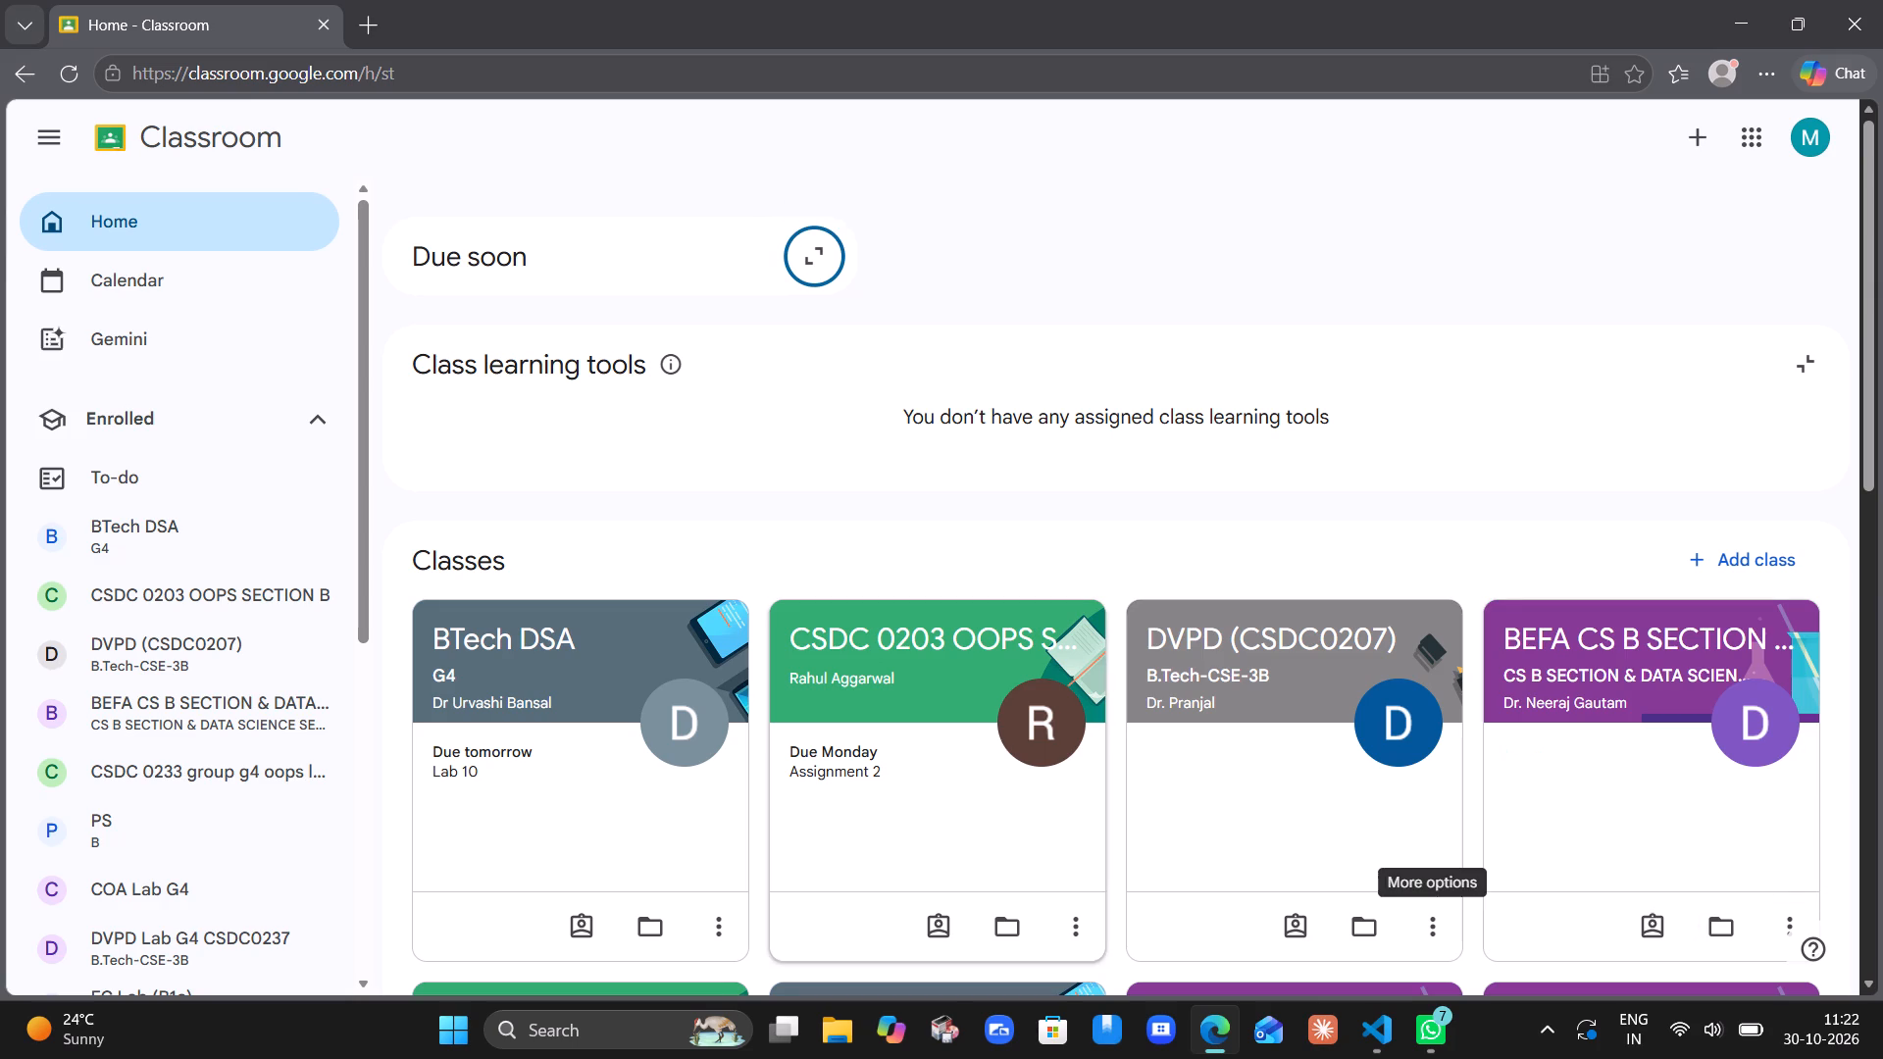
left_click(540, 643)
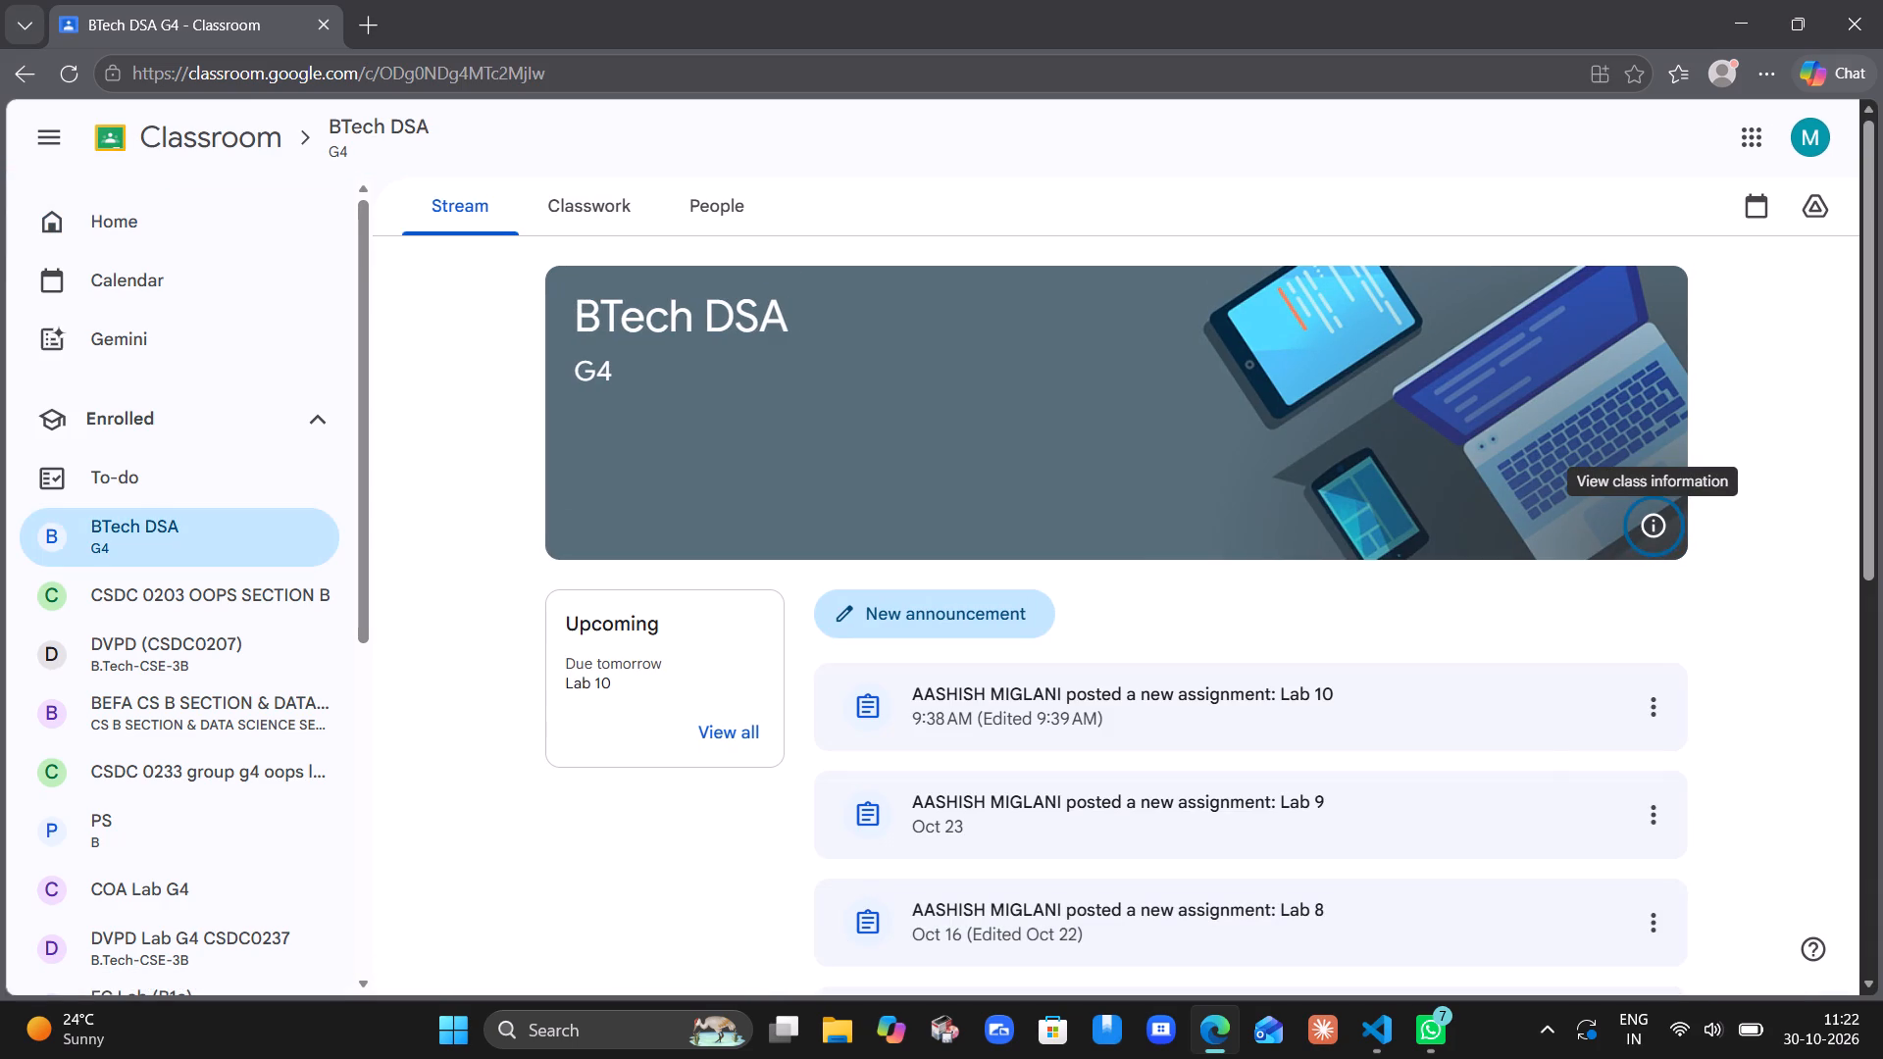
Browse the Documents and Downloads folders in File Explorer, then read through DSA_laboratory_assn3.docx from Documents and close it.
left_click(840, 1030)
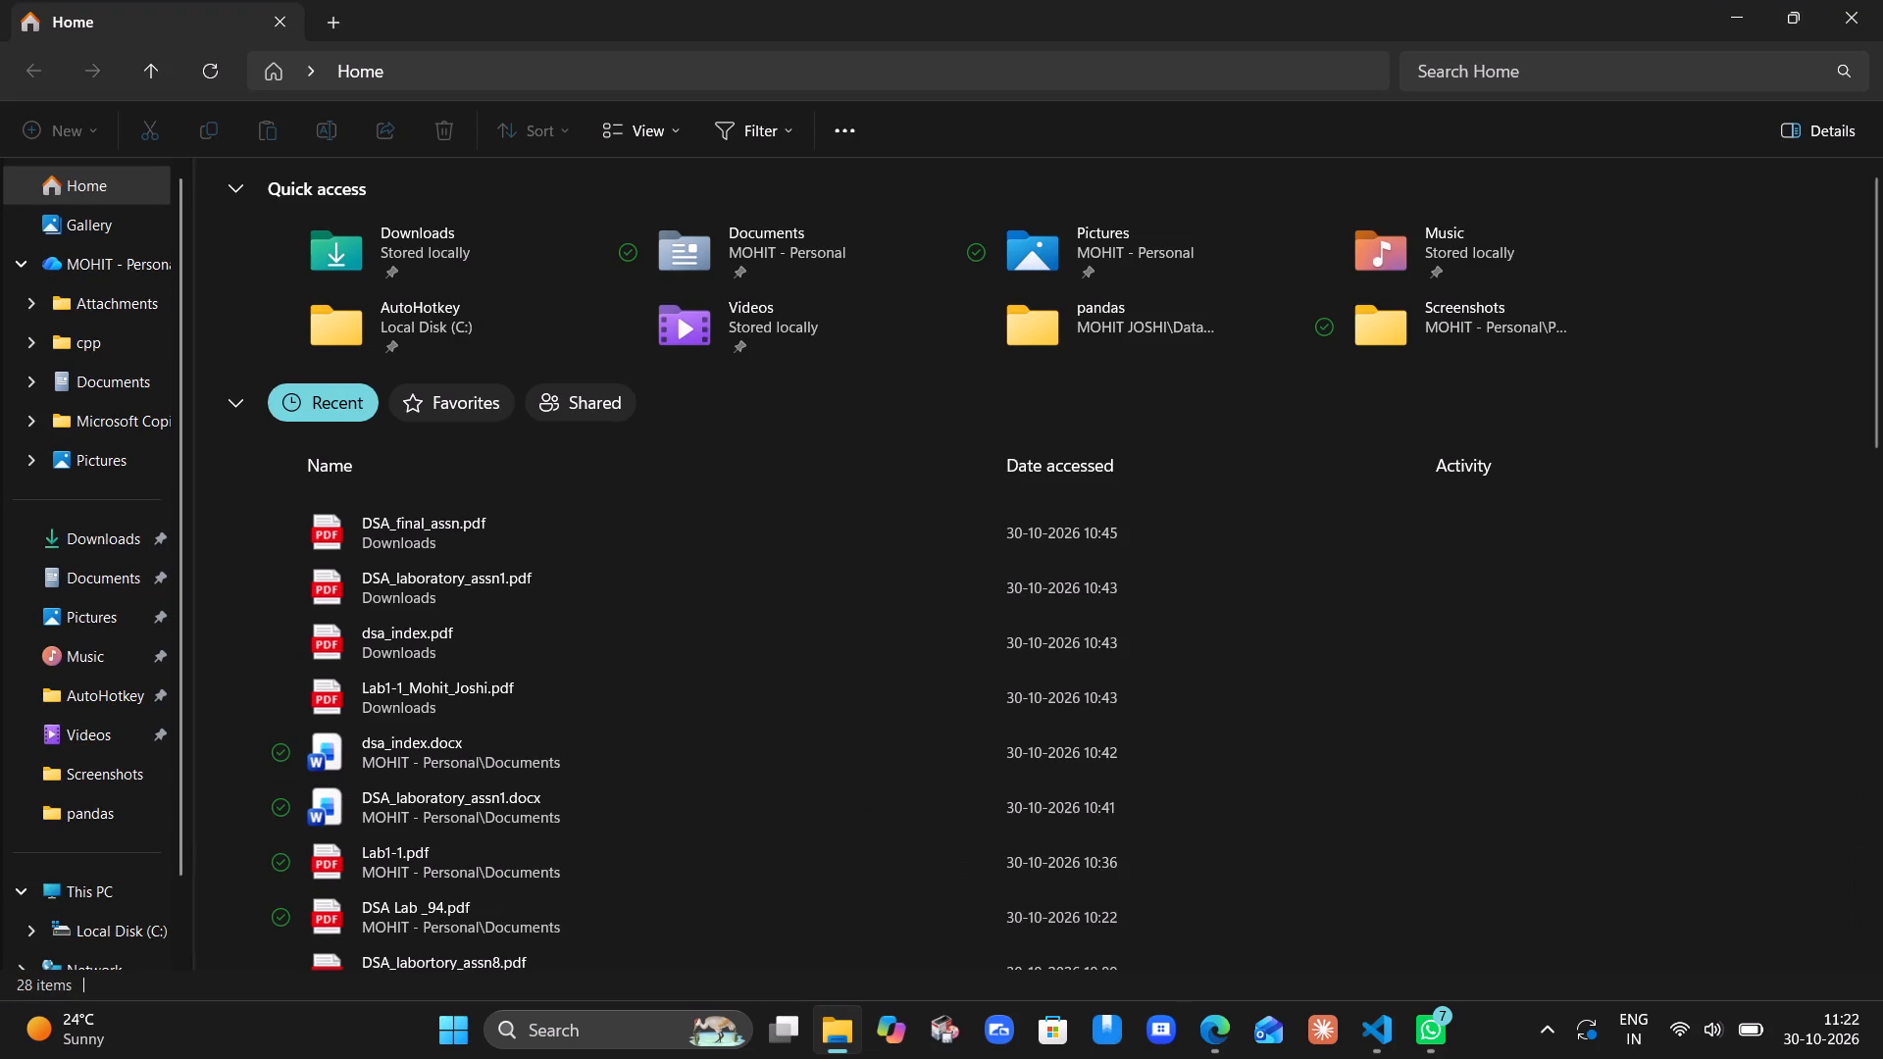
left_click(117, 572)
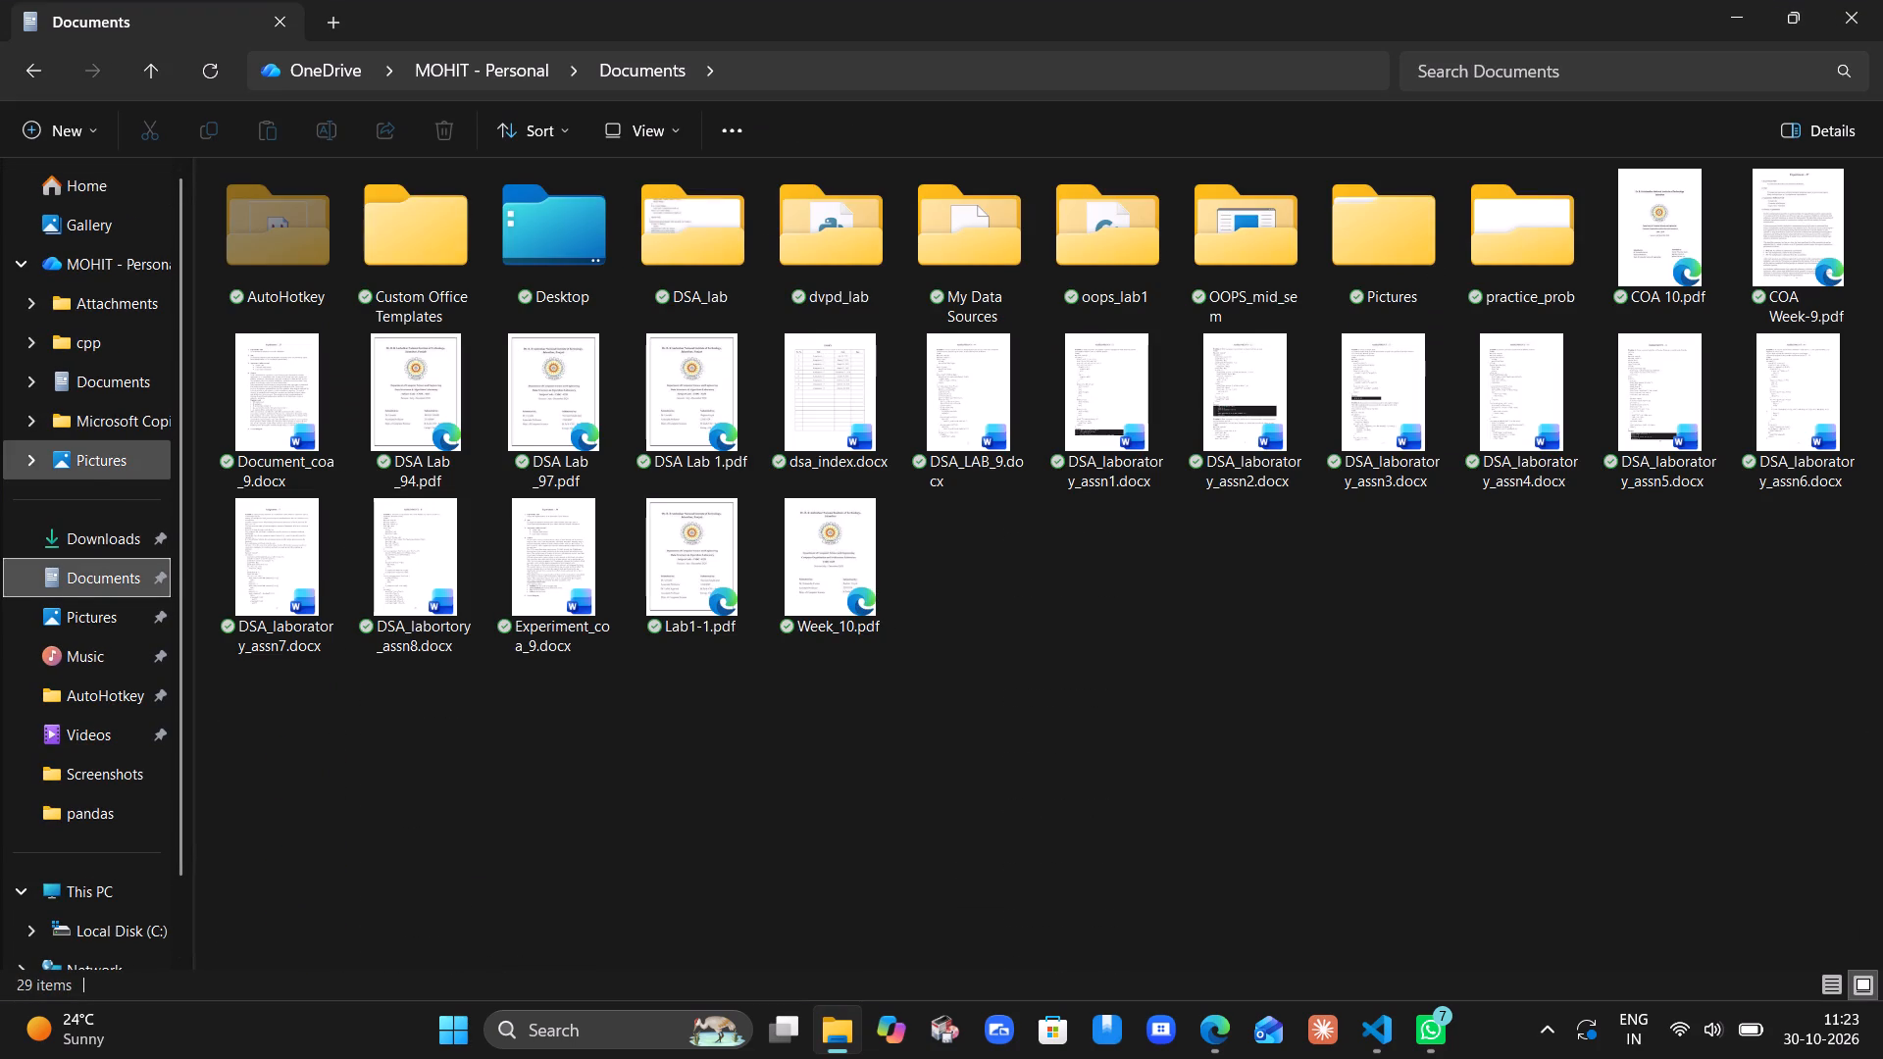
left_click(75, 531)
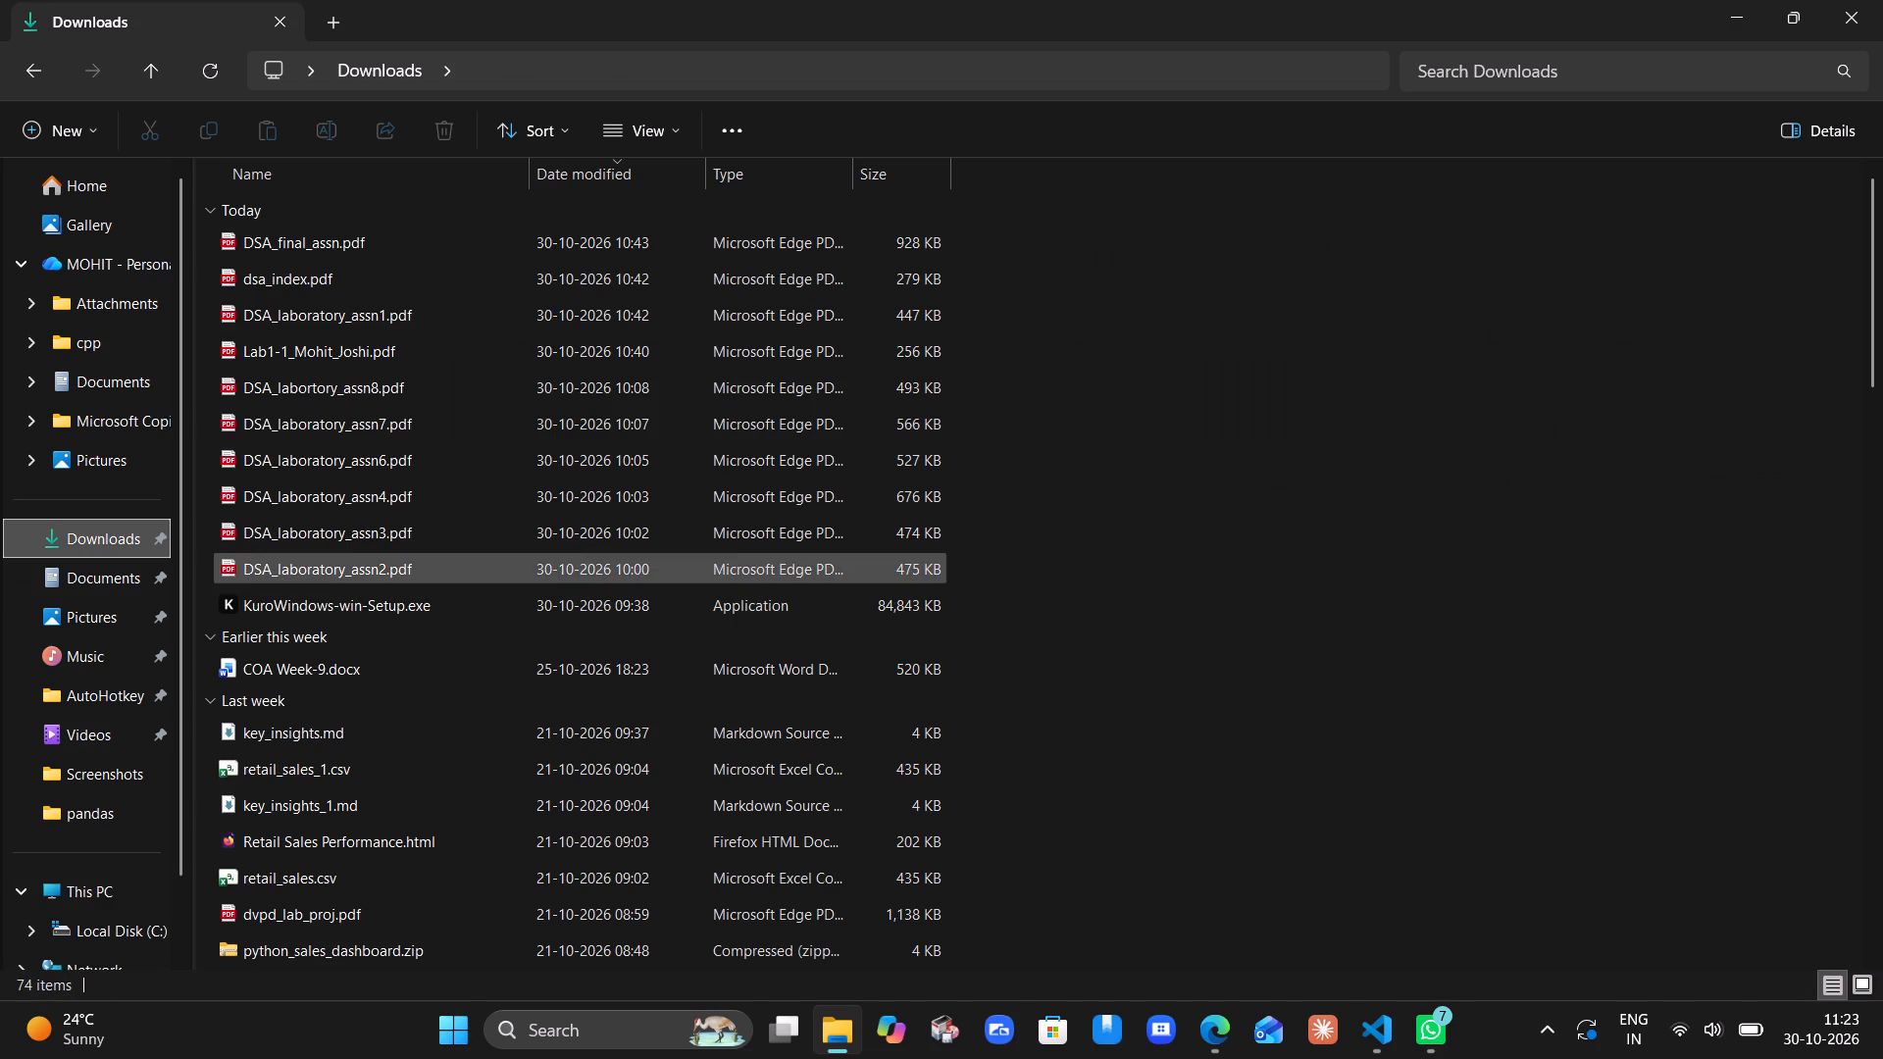
left_click(105, 582)
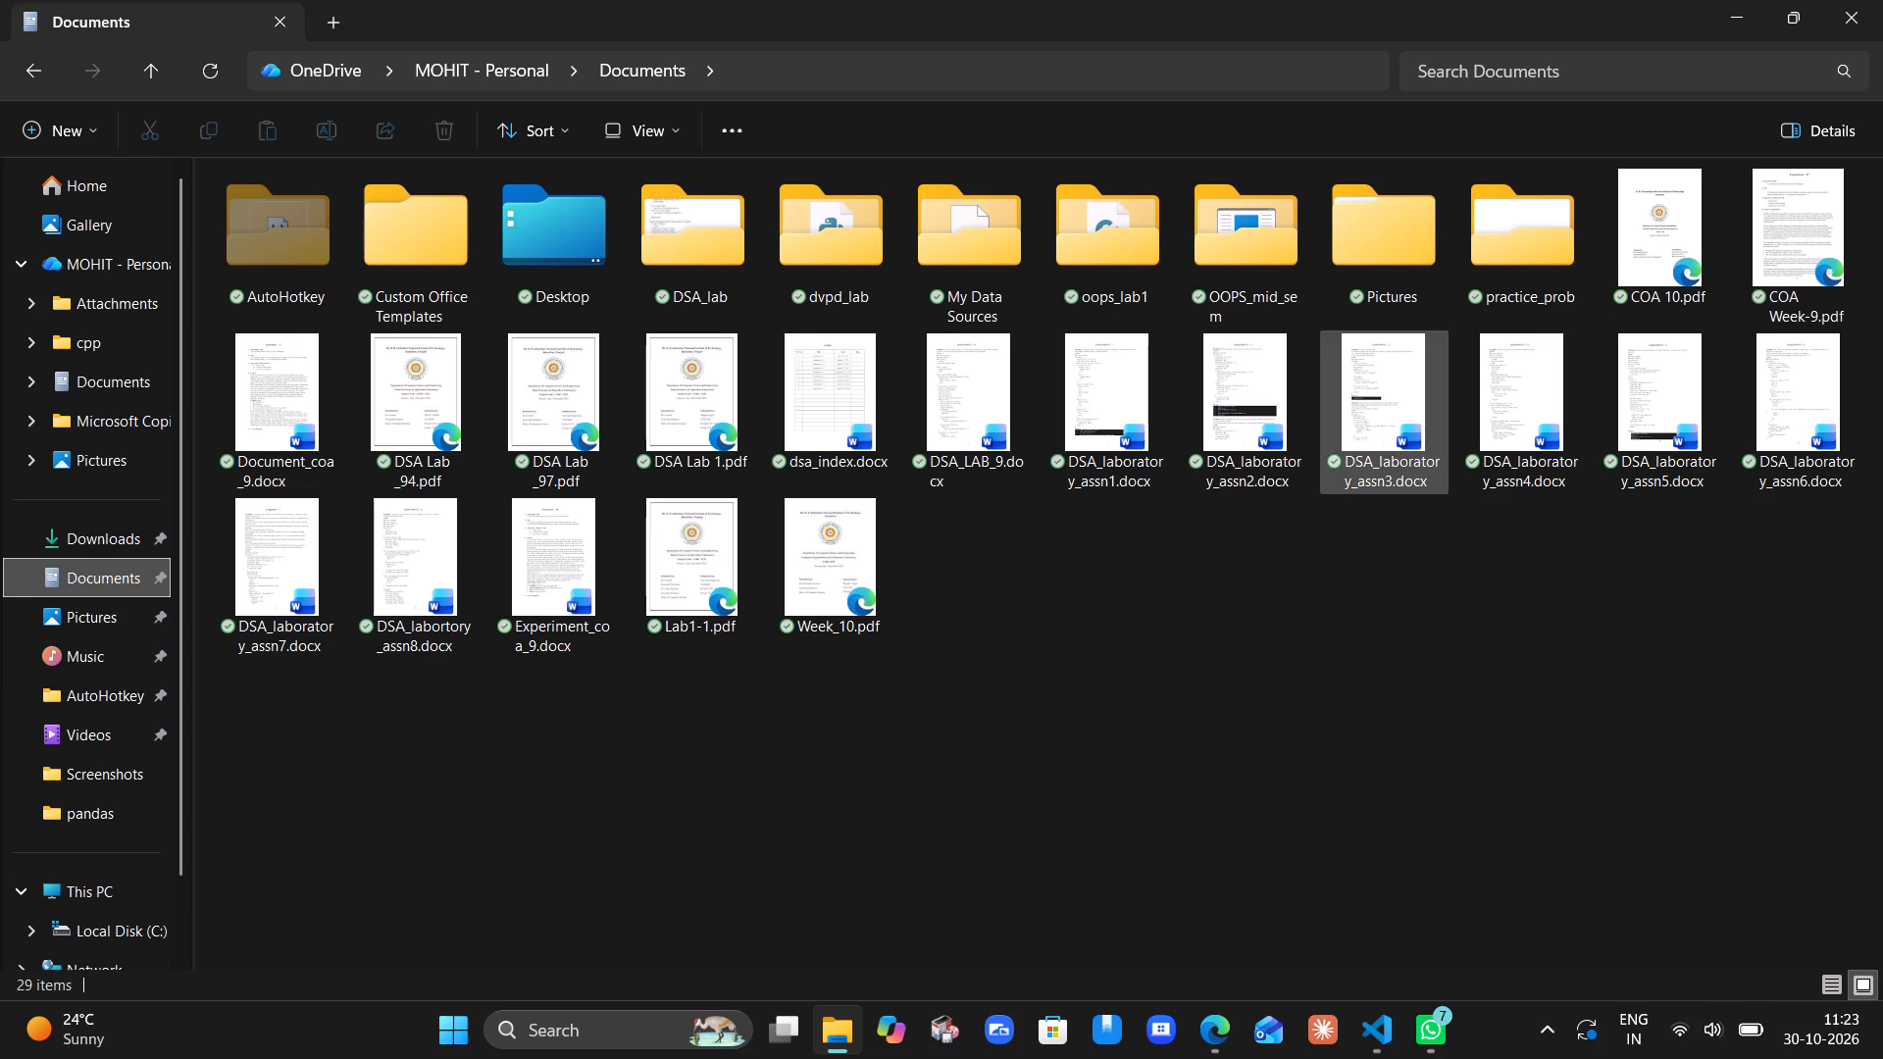
double_click(1396, 403)
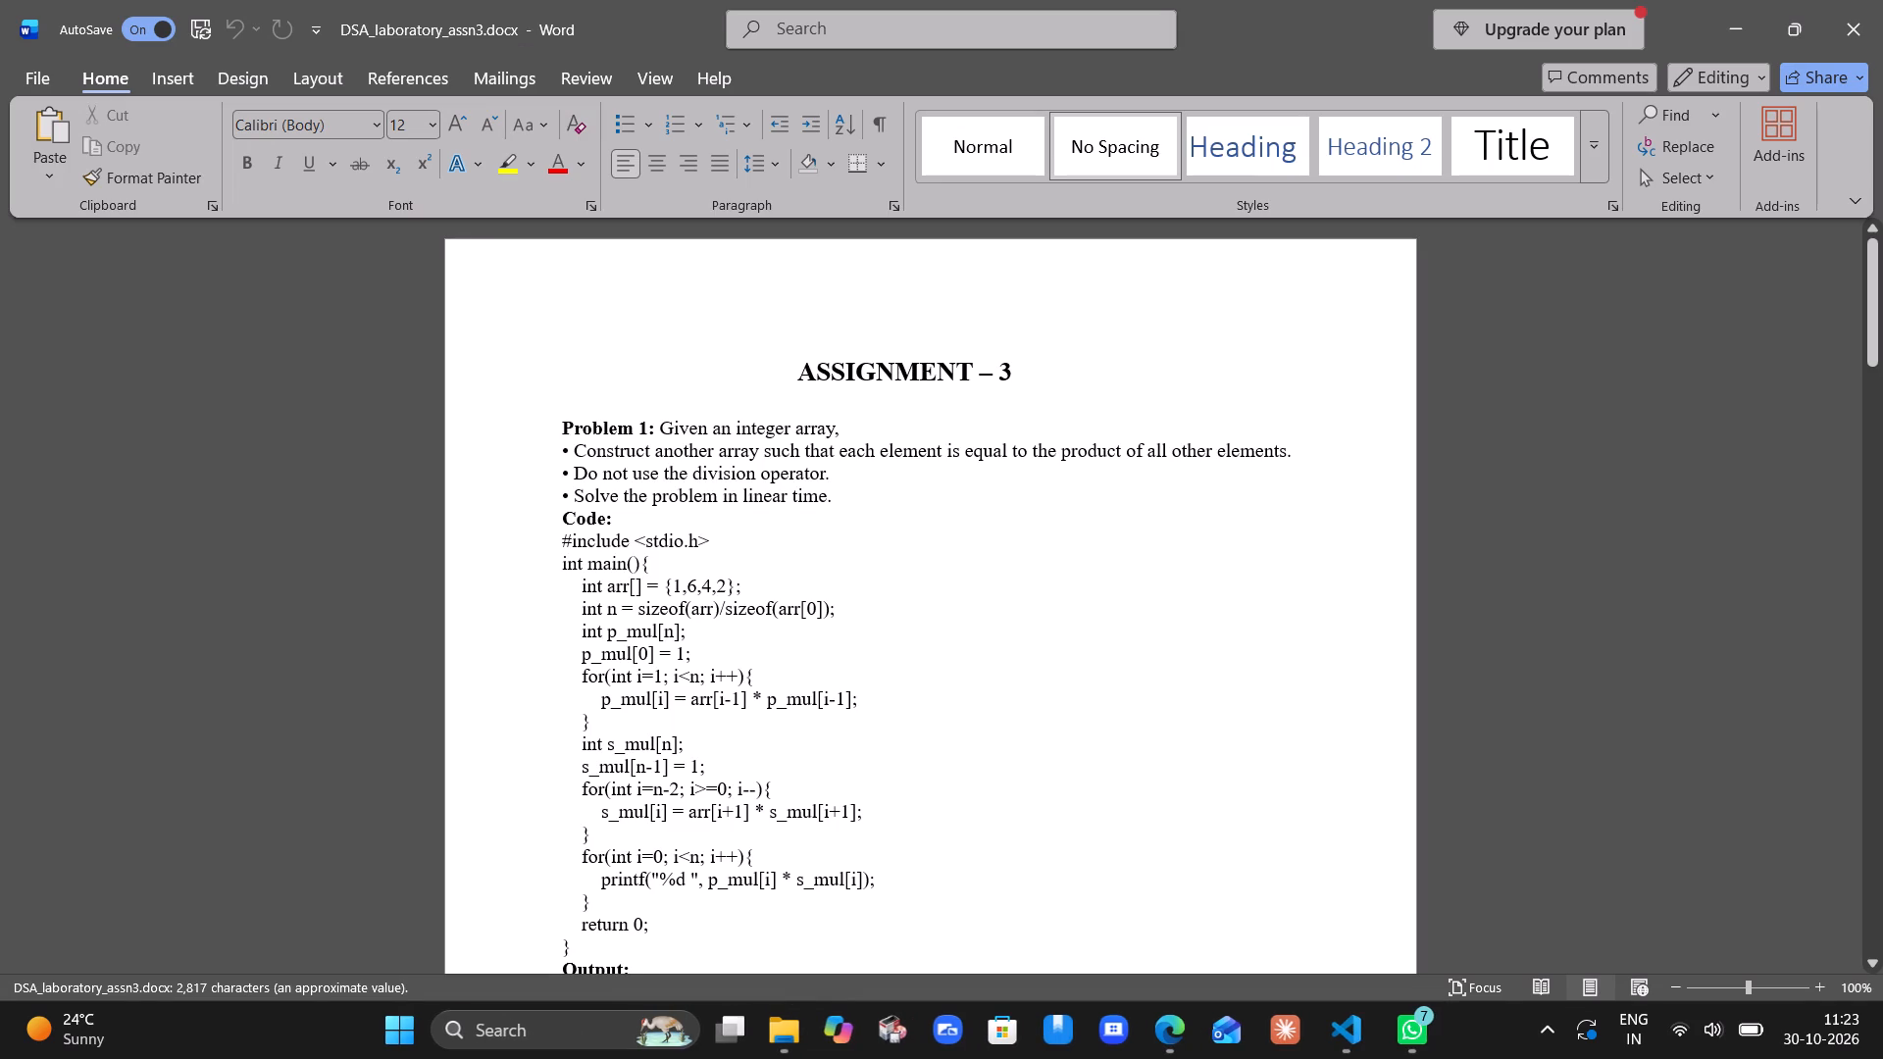
scroll(1237, 467, "down", 3)
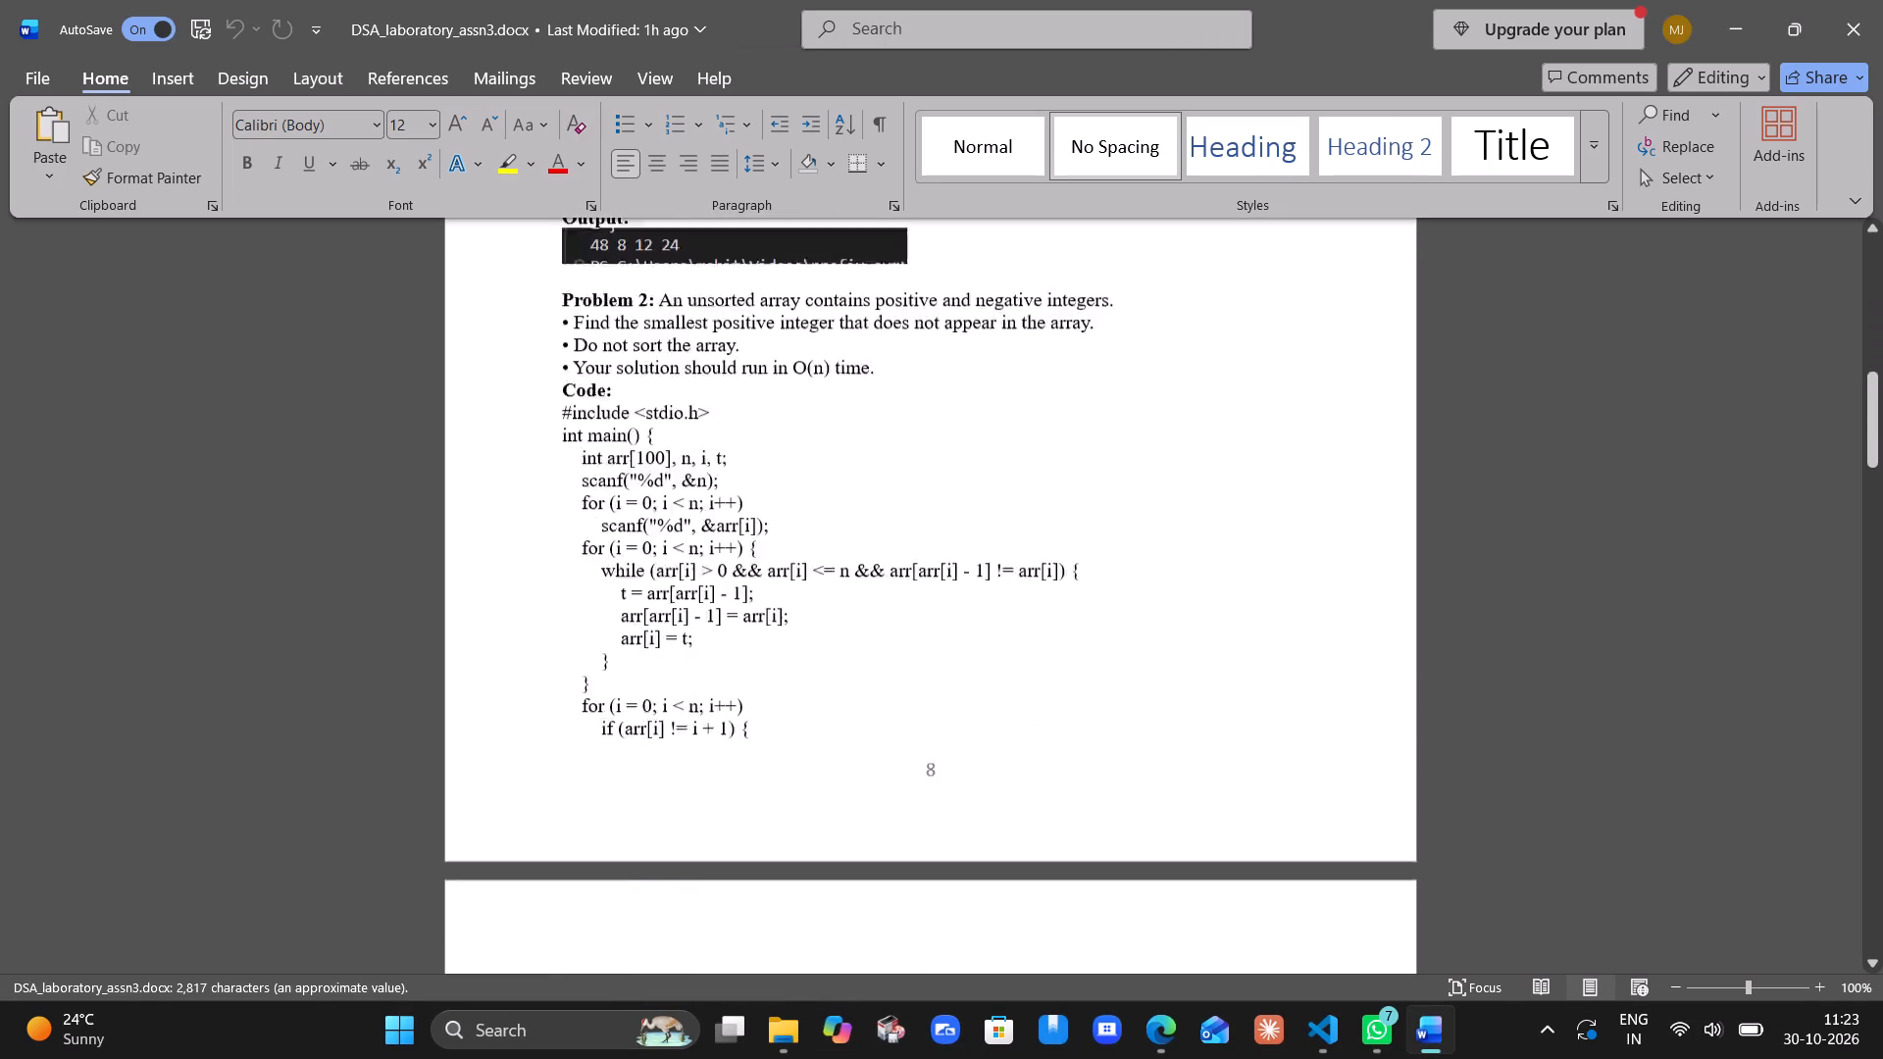
scroll(1237, 467, "down", 2)
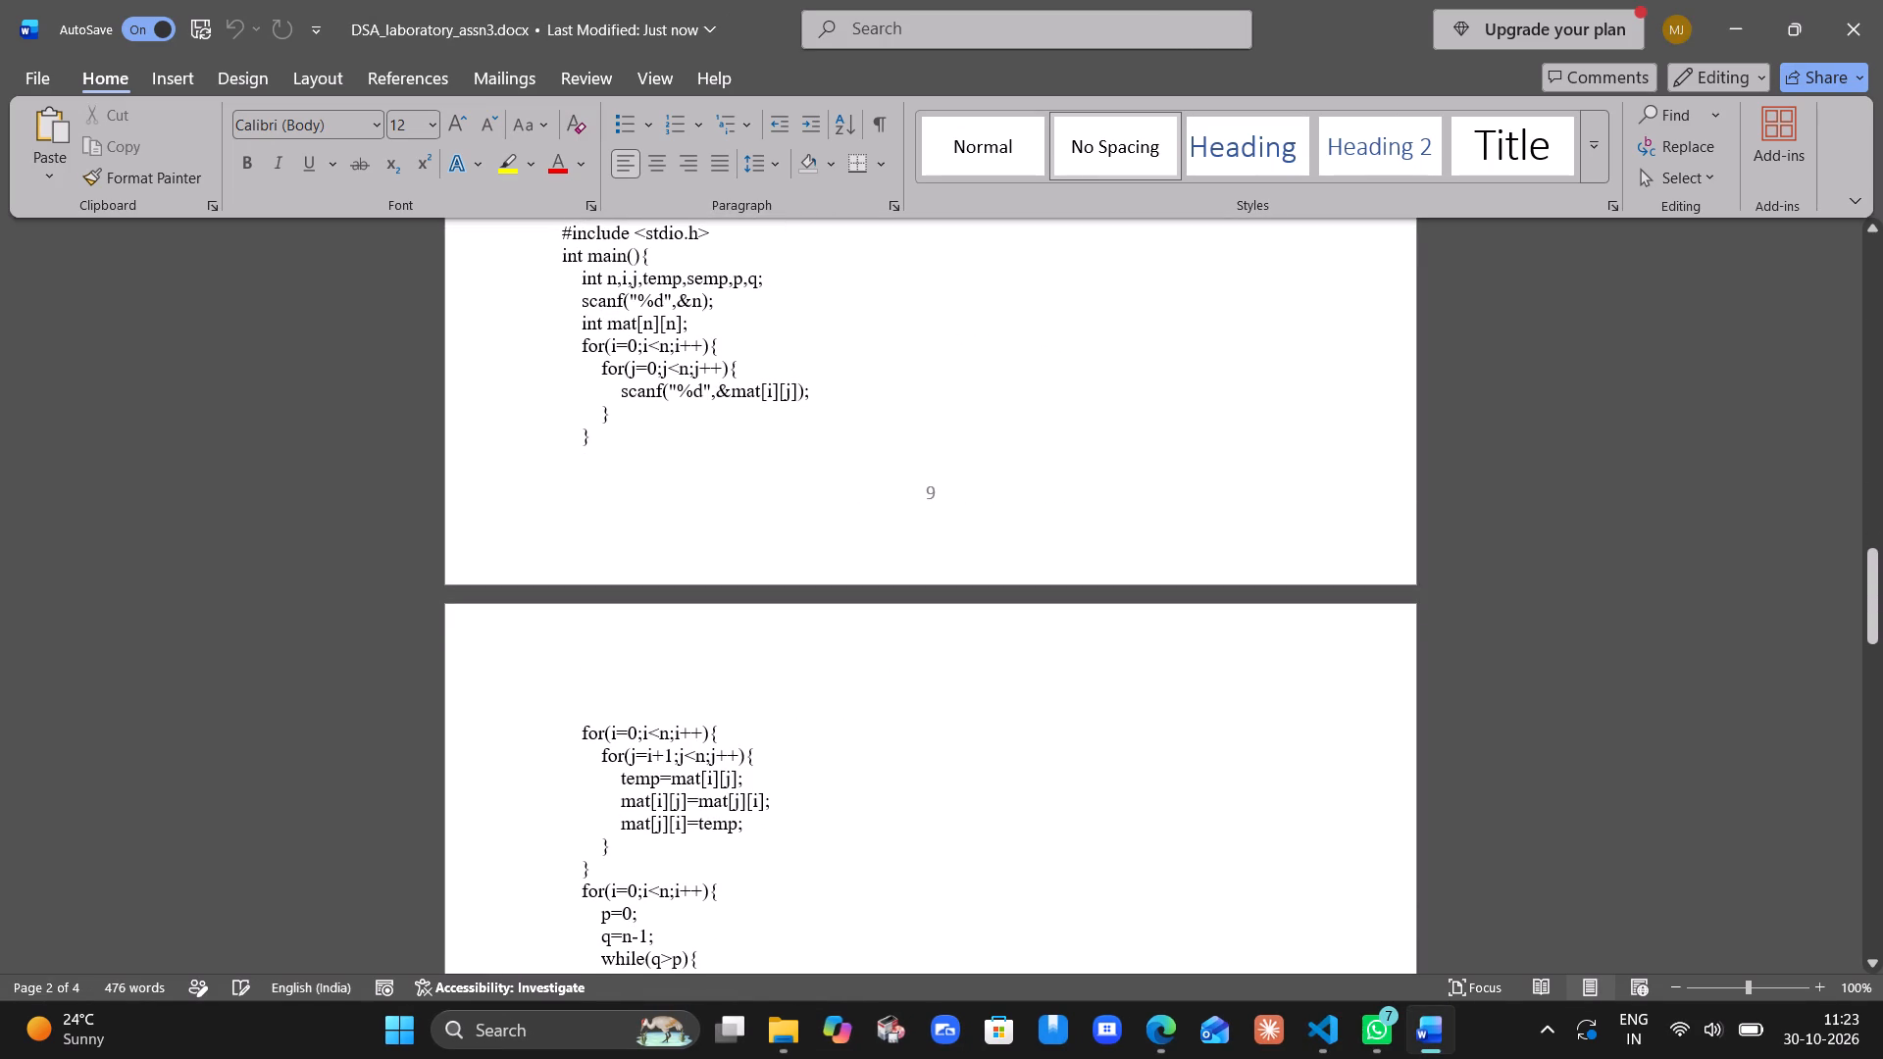
scroll(1068, 573, "up", 10)
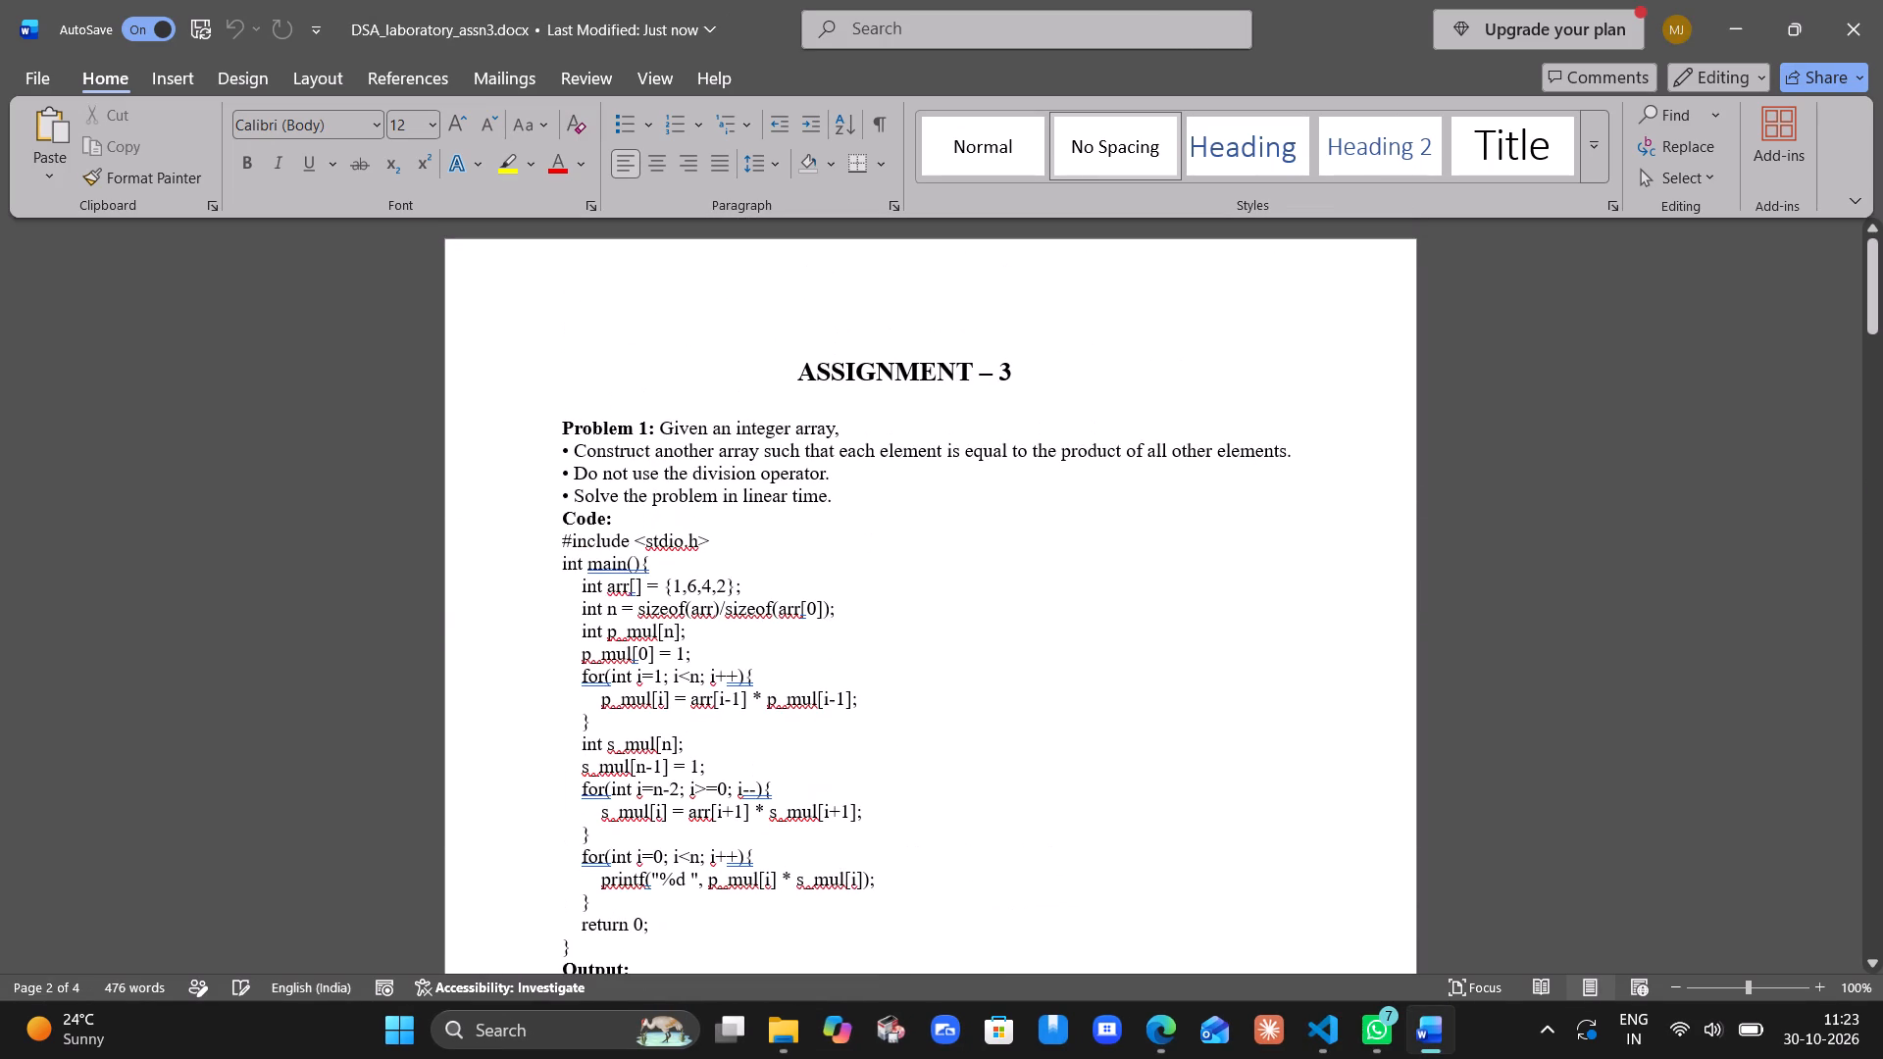
left_click(1882, 15)
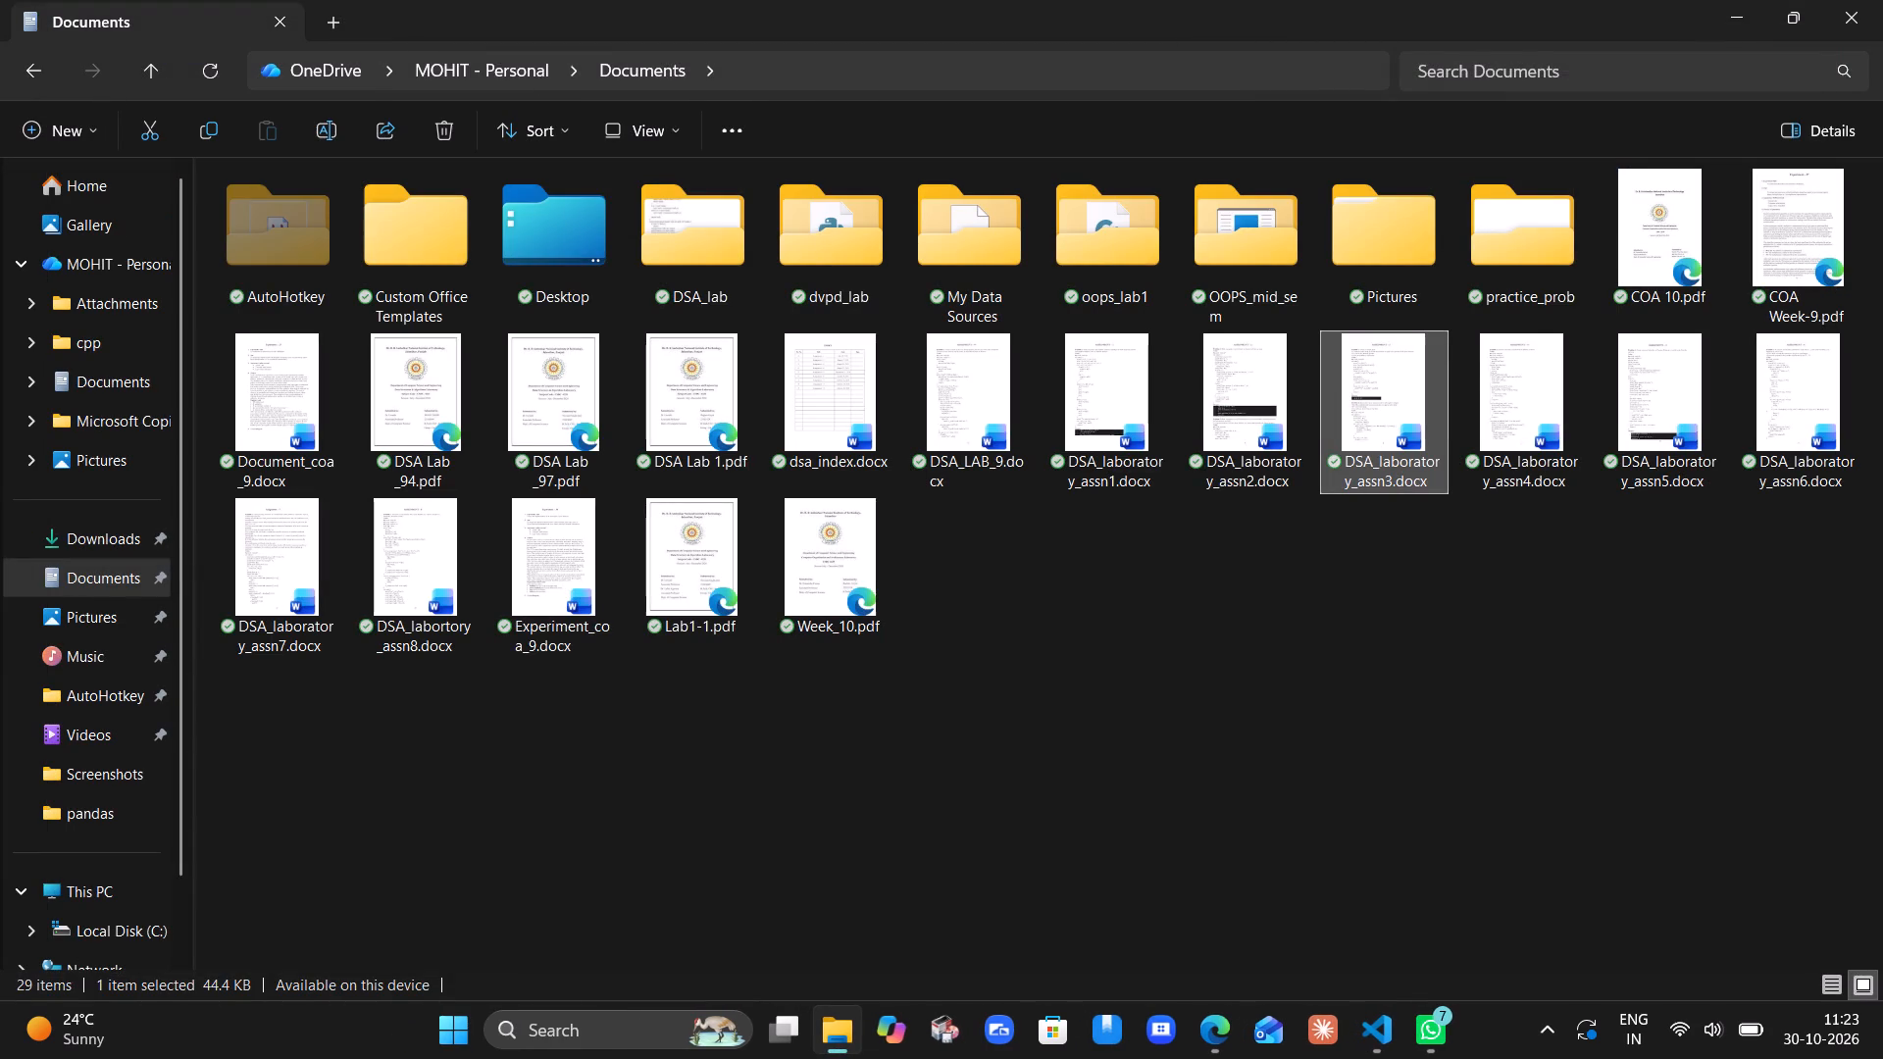
Open DSA_laboratory_assn1.docx, examine its layout and contents, and close it.
double_click(1117, 366)
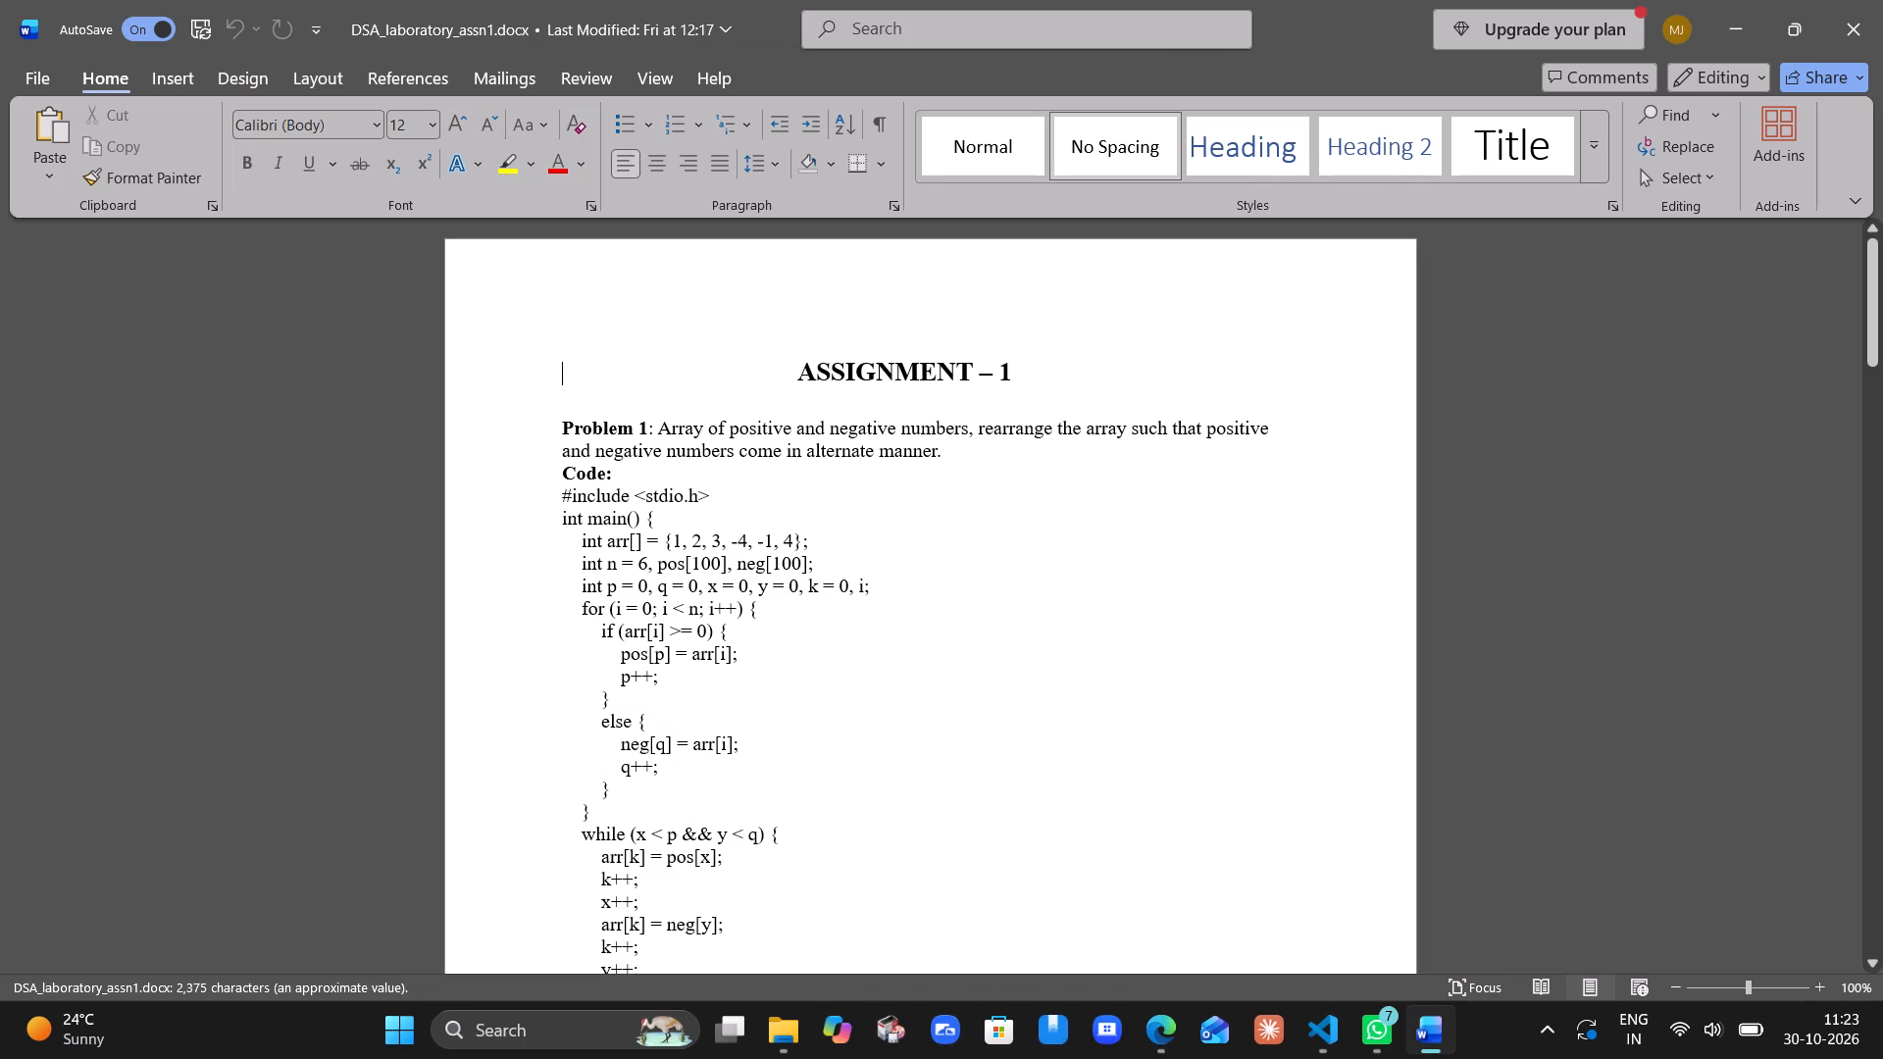
scroll(1105, 400, "down", 3)
scroll(1105, 400, "up", 8)
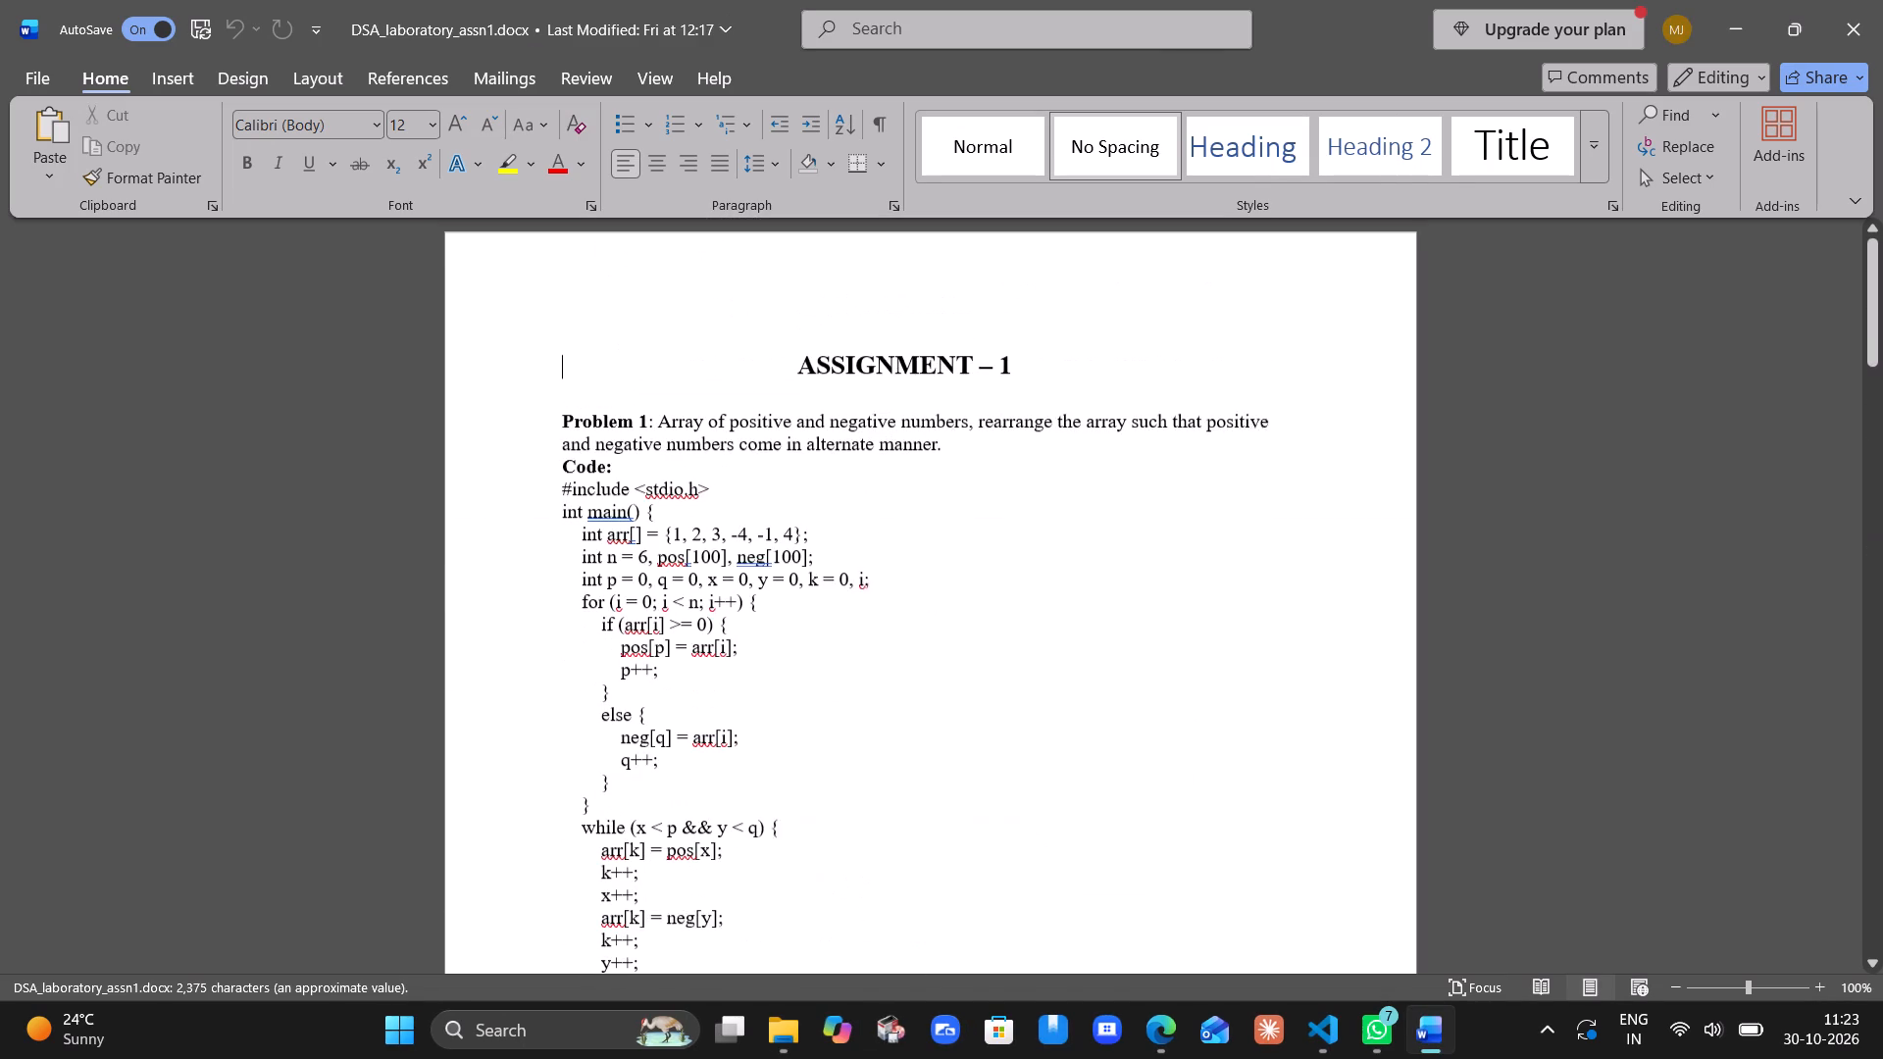
scroll(1105, 400, "up", 2)
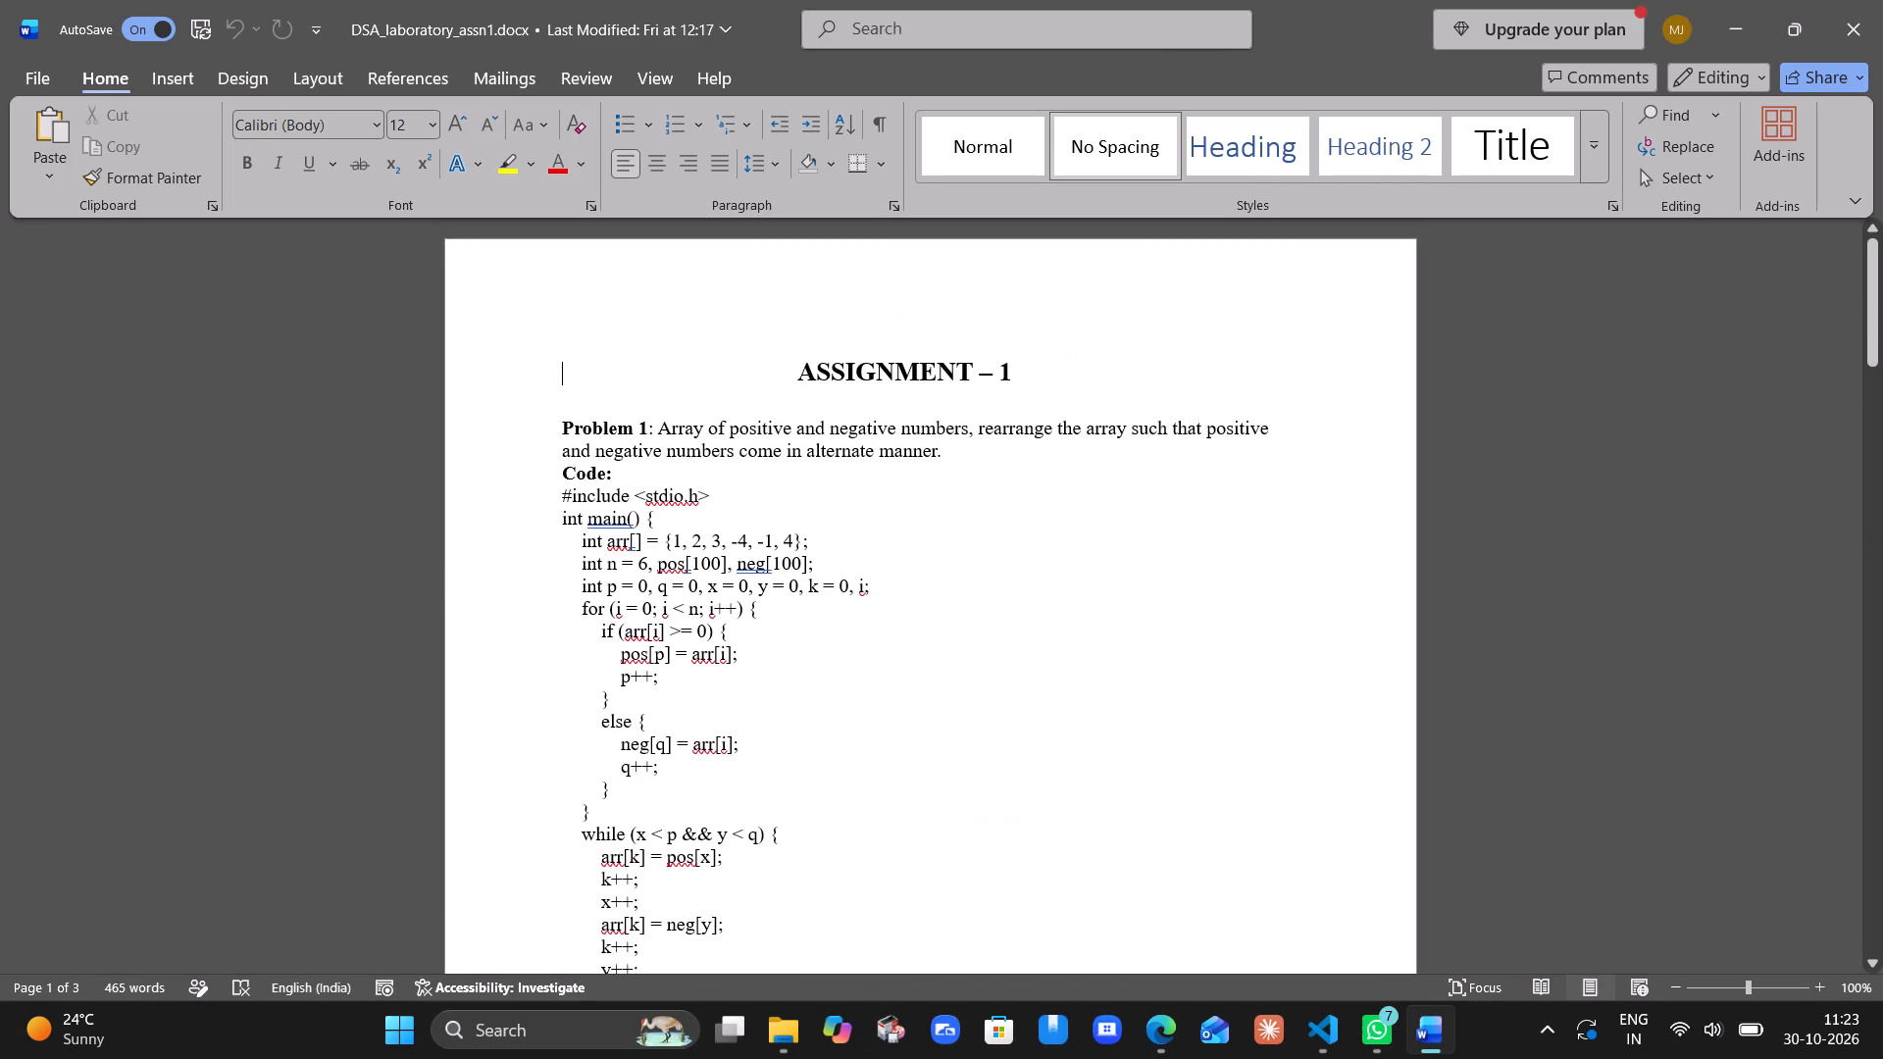
left_click(1860, 10)
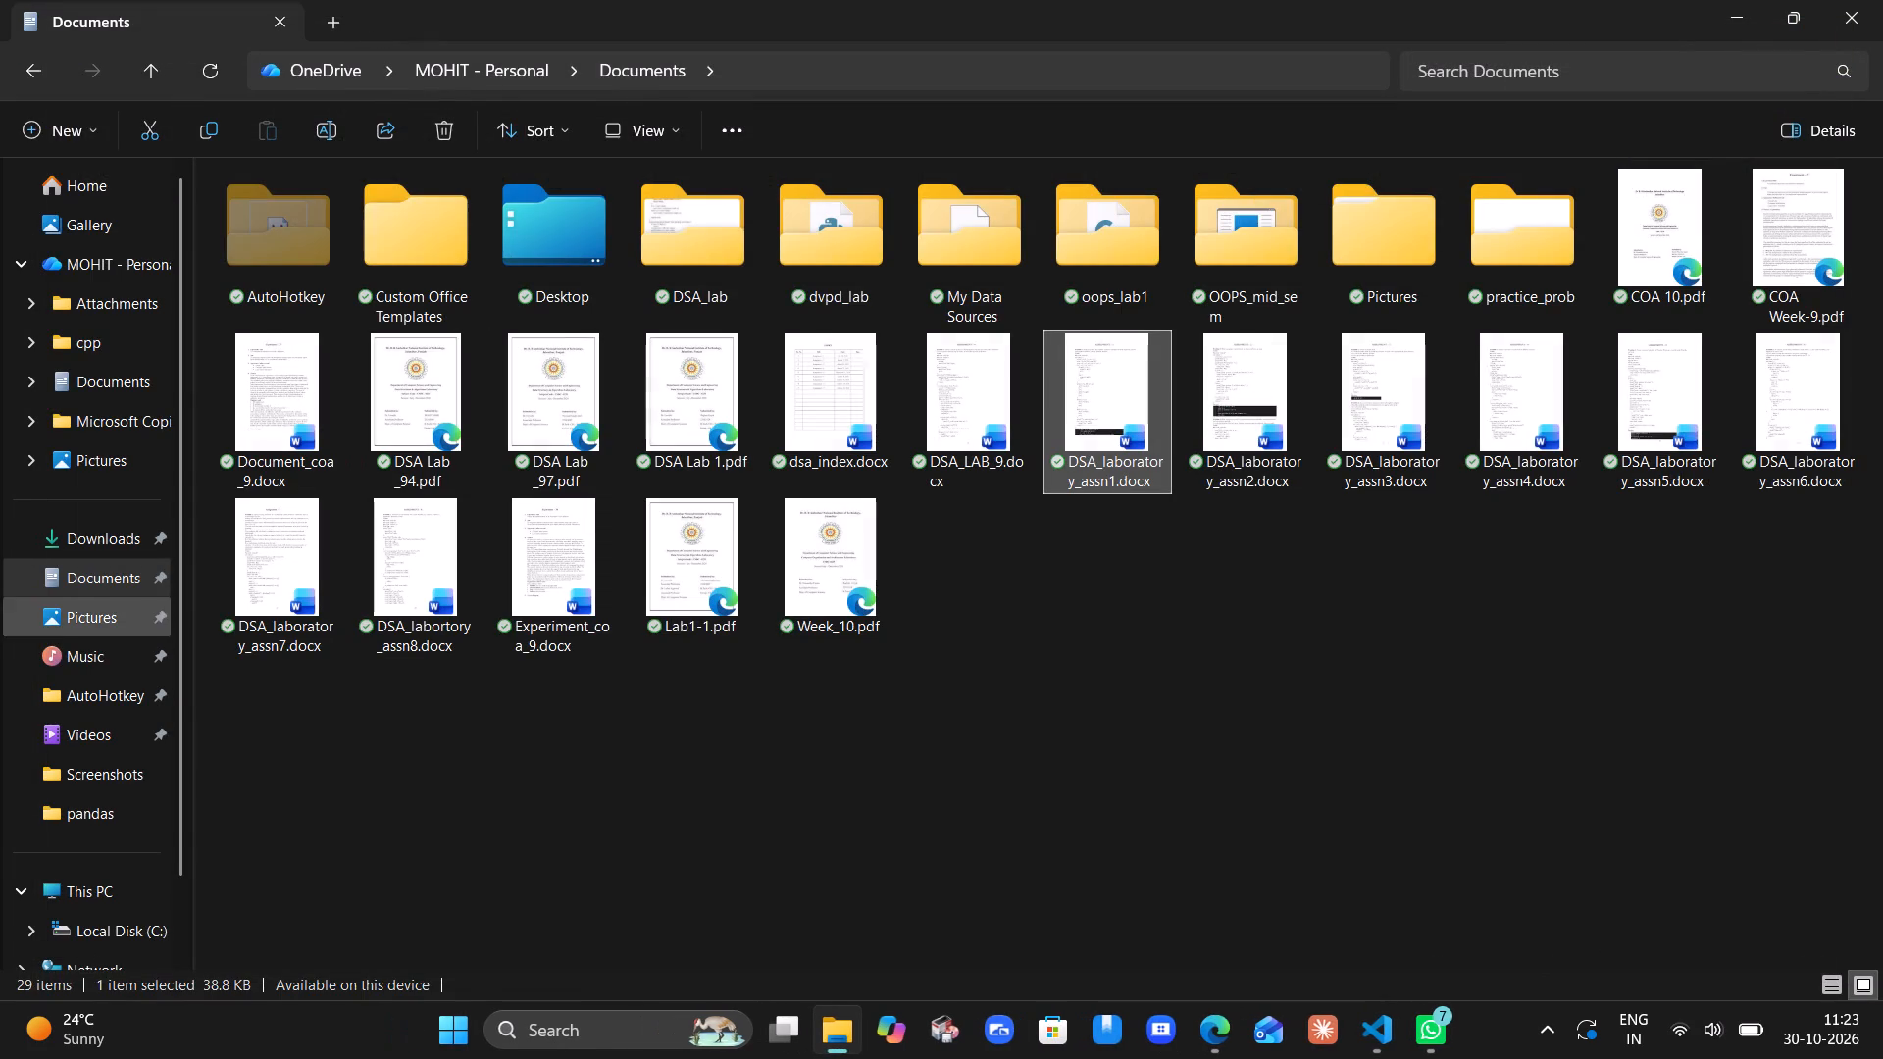
Recheck the Downloads and Documents folders, then view the assignment index table in dsa_index.docx and close it.
left_click(76, 562)
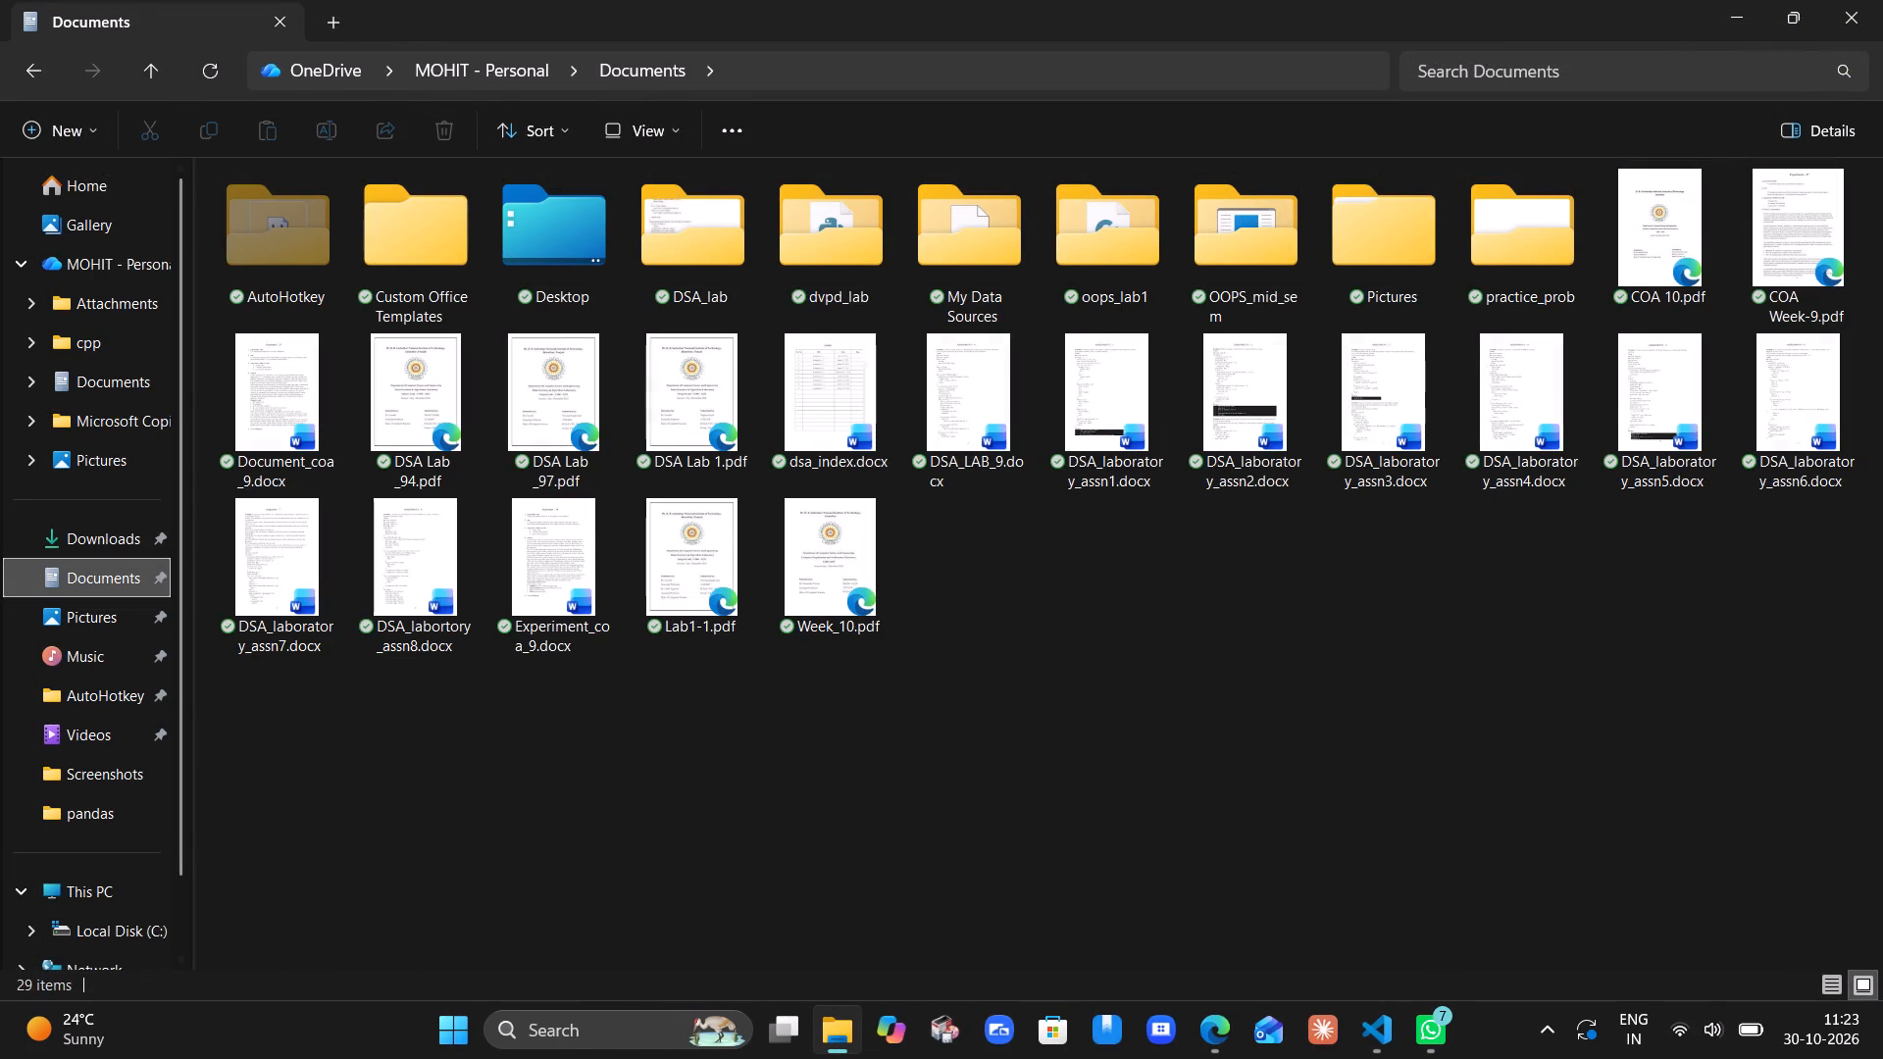
right_click(687, 784)
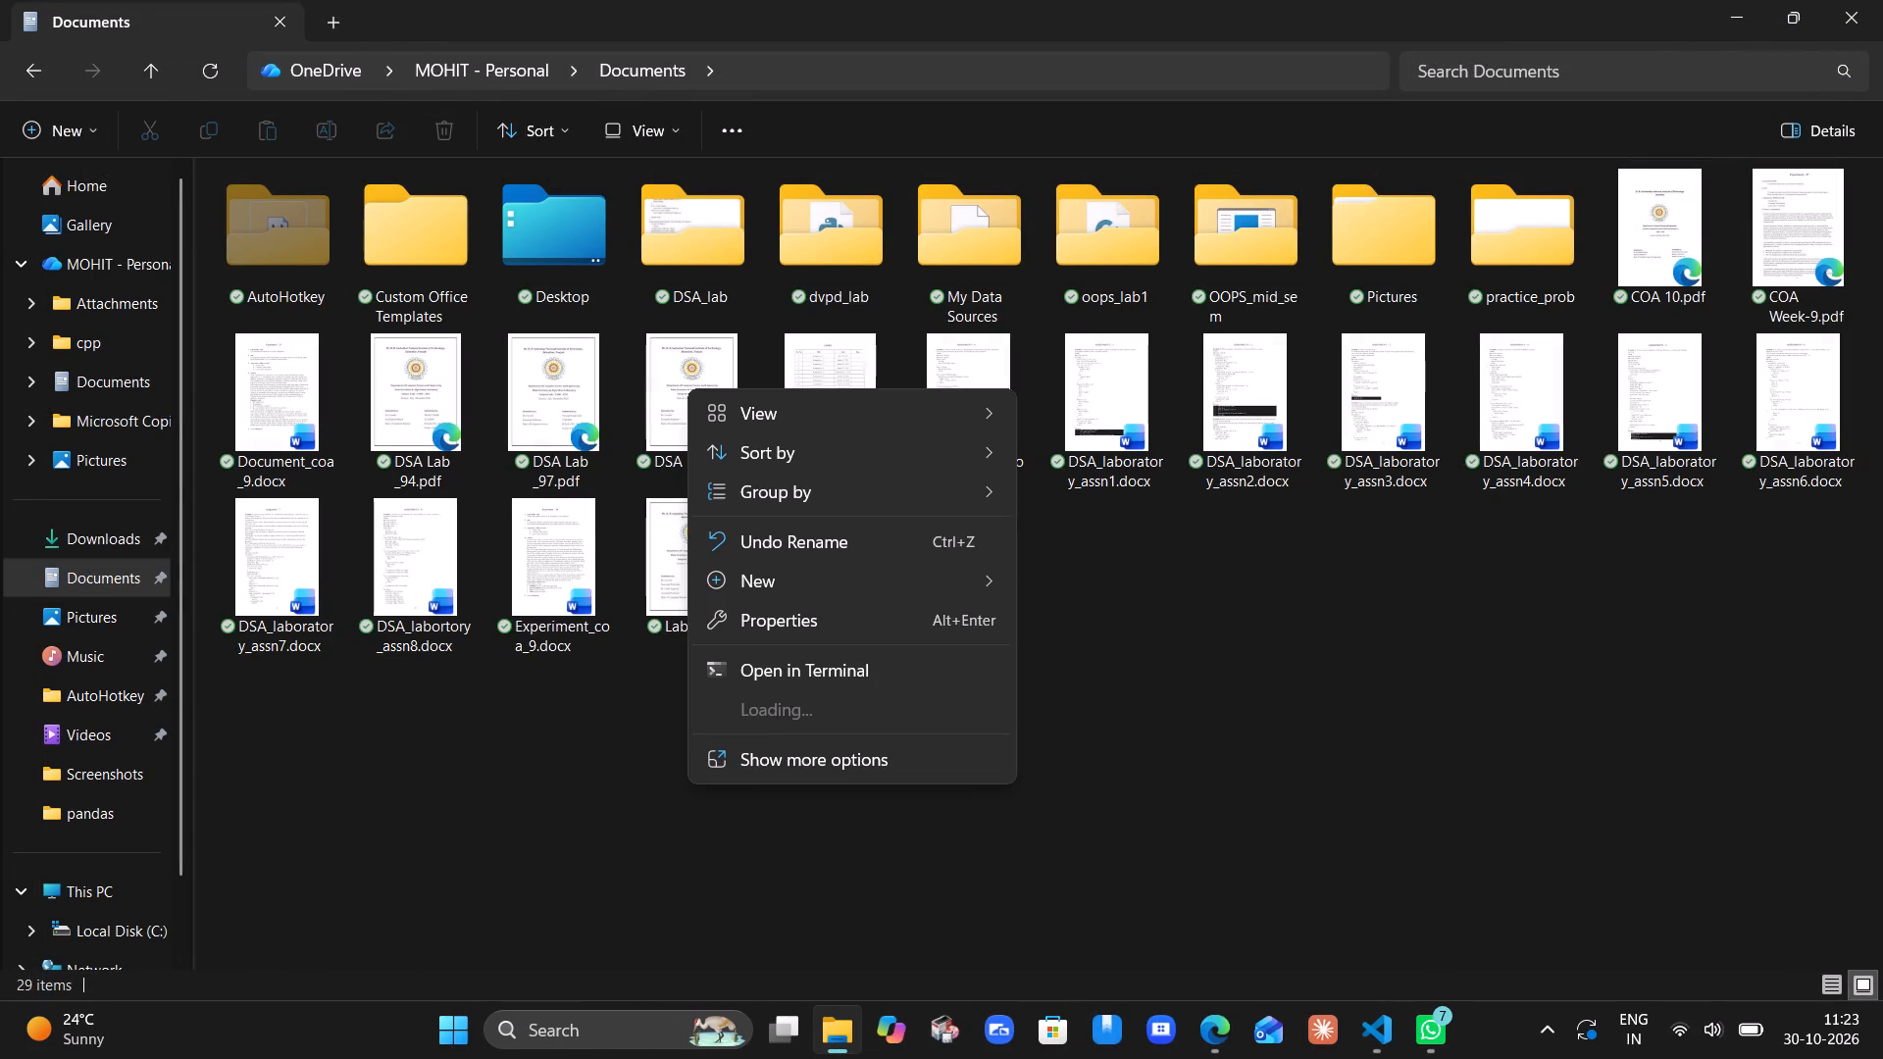
left_click(534, 800)
left_click(55, 537)
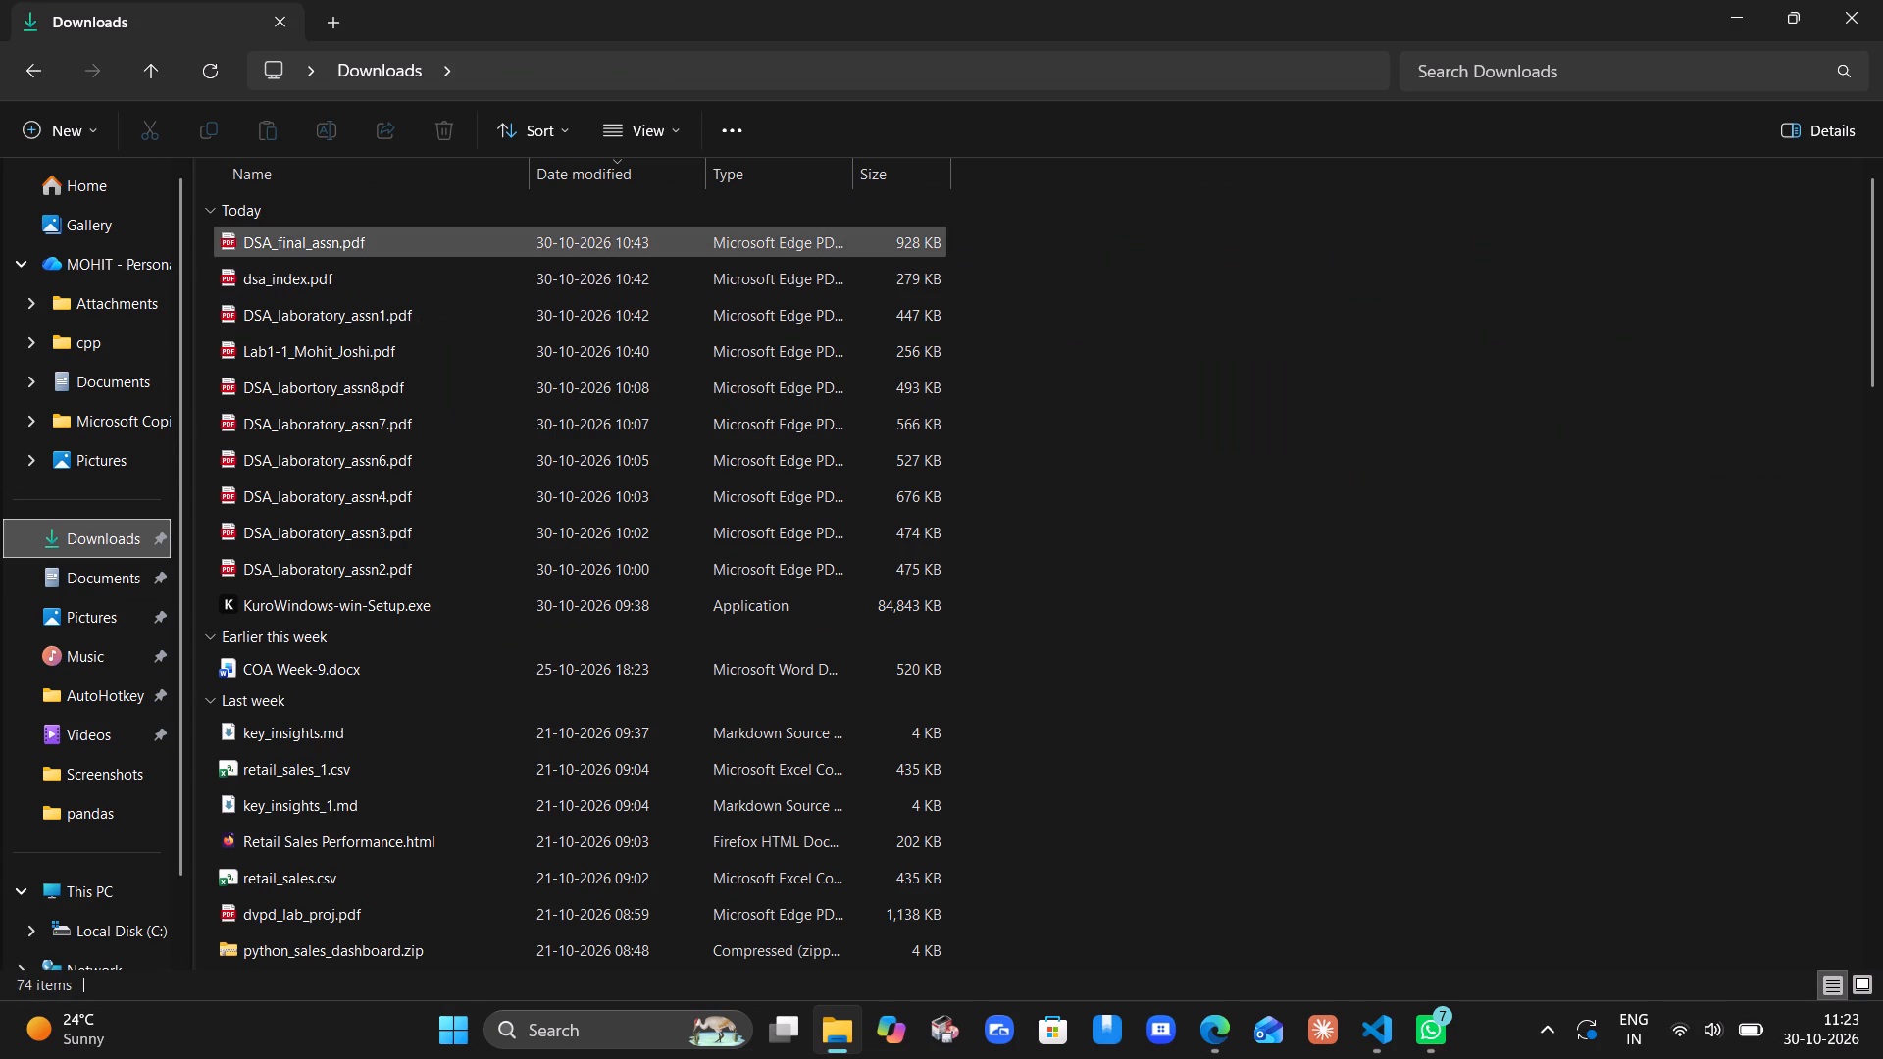
left_click(108, 570)
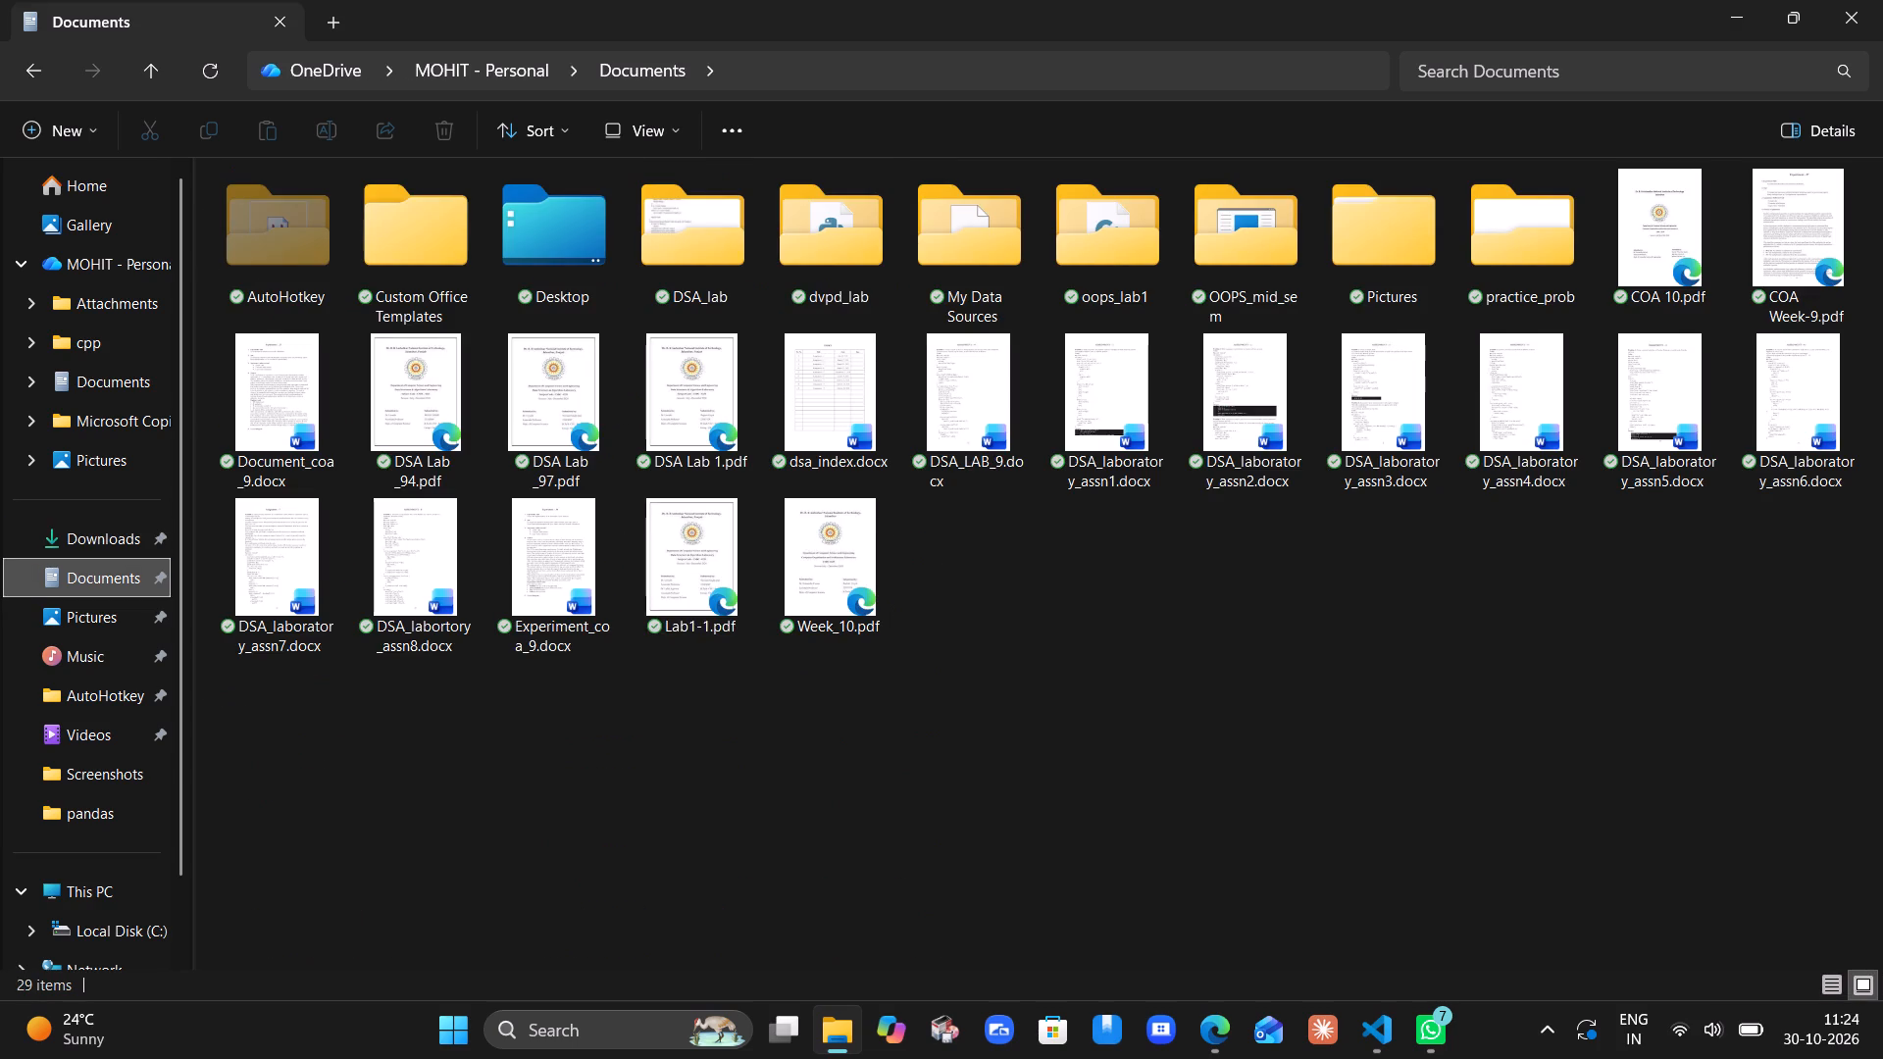
double_click(827, 432)
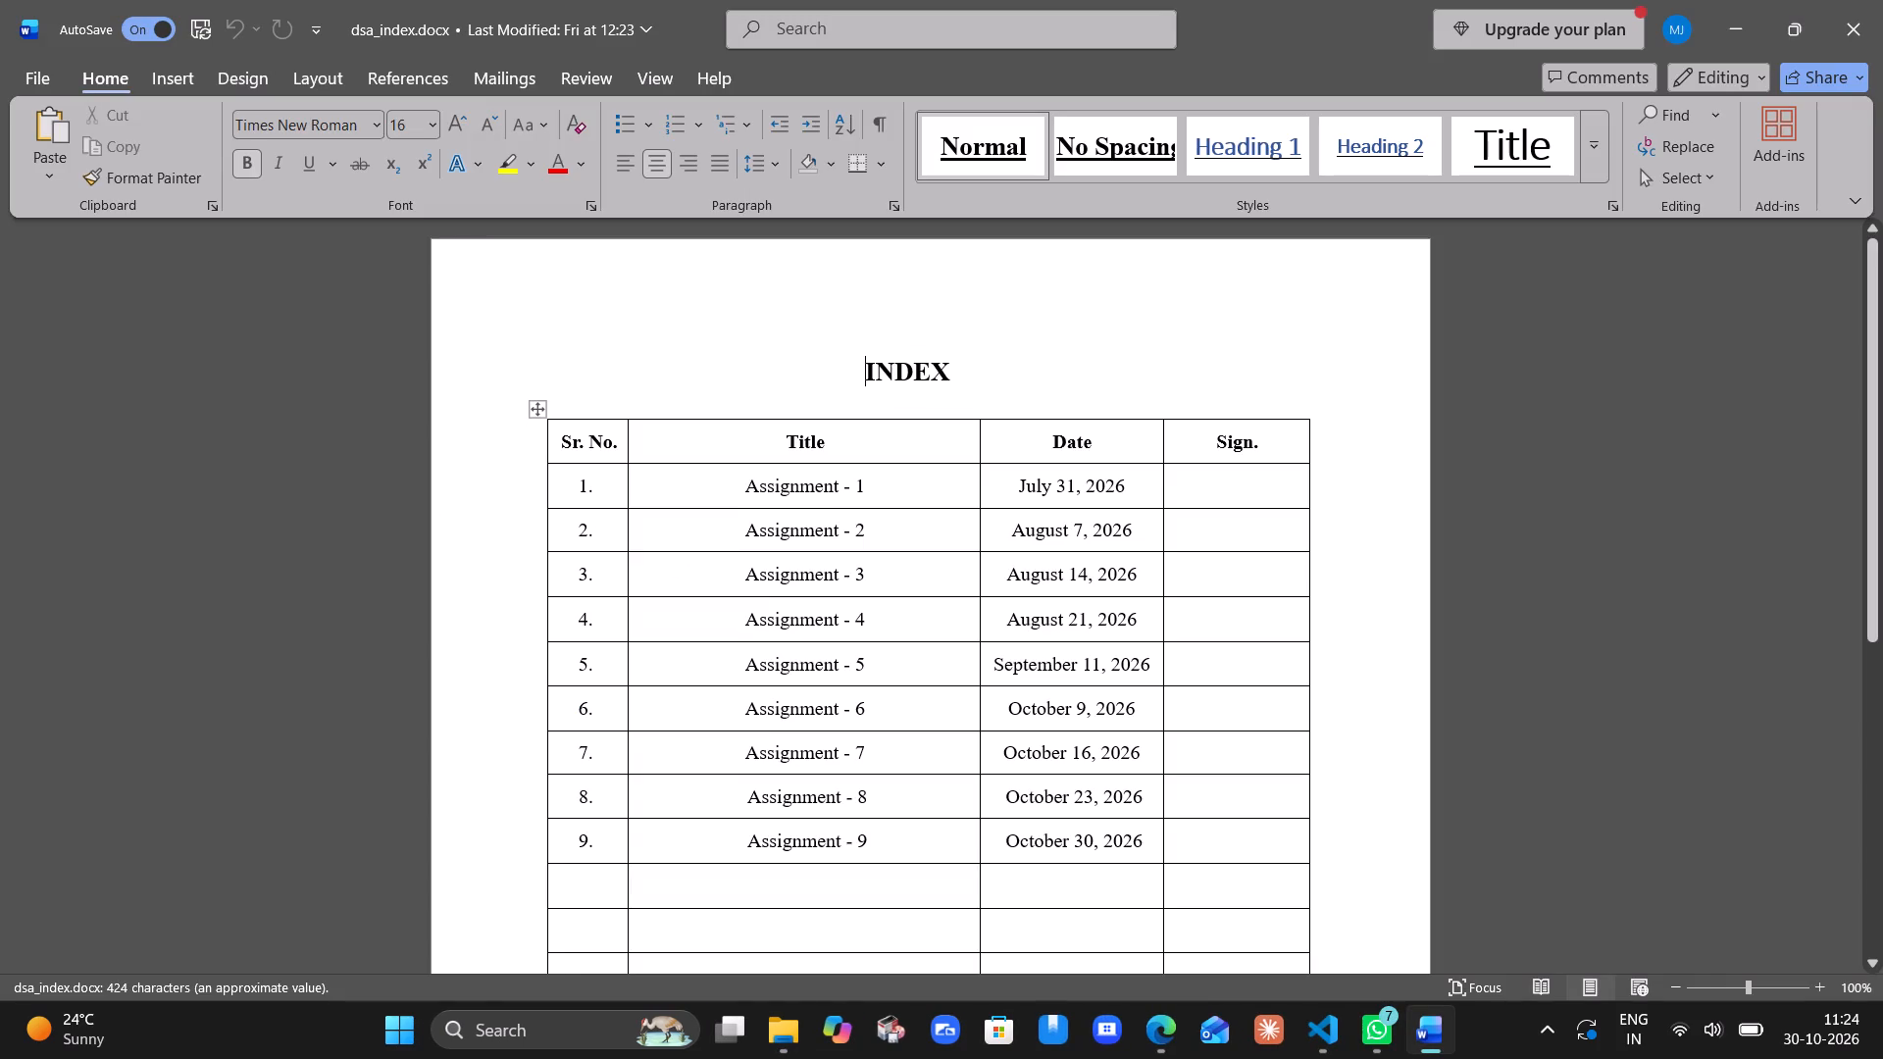
left_click(1882, 42)
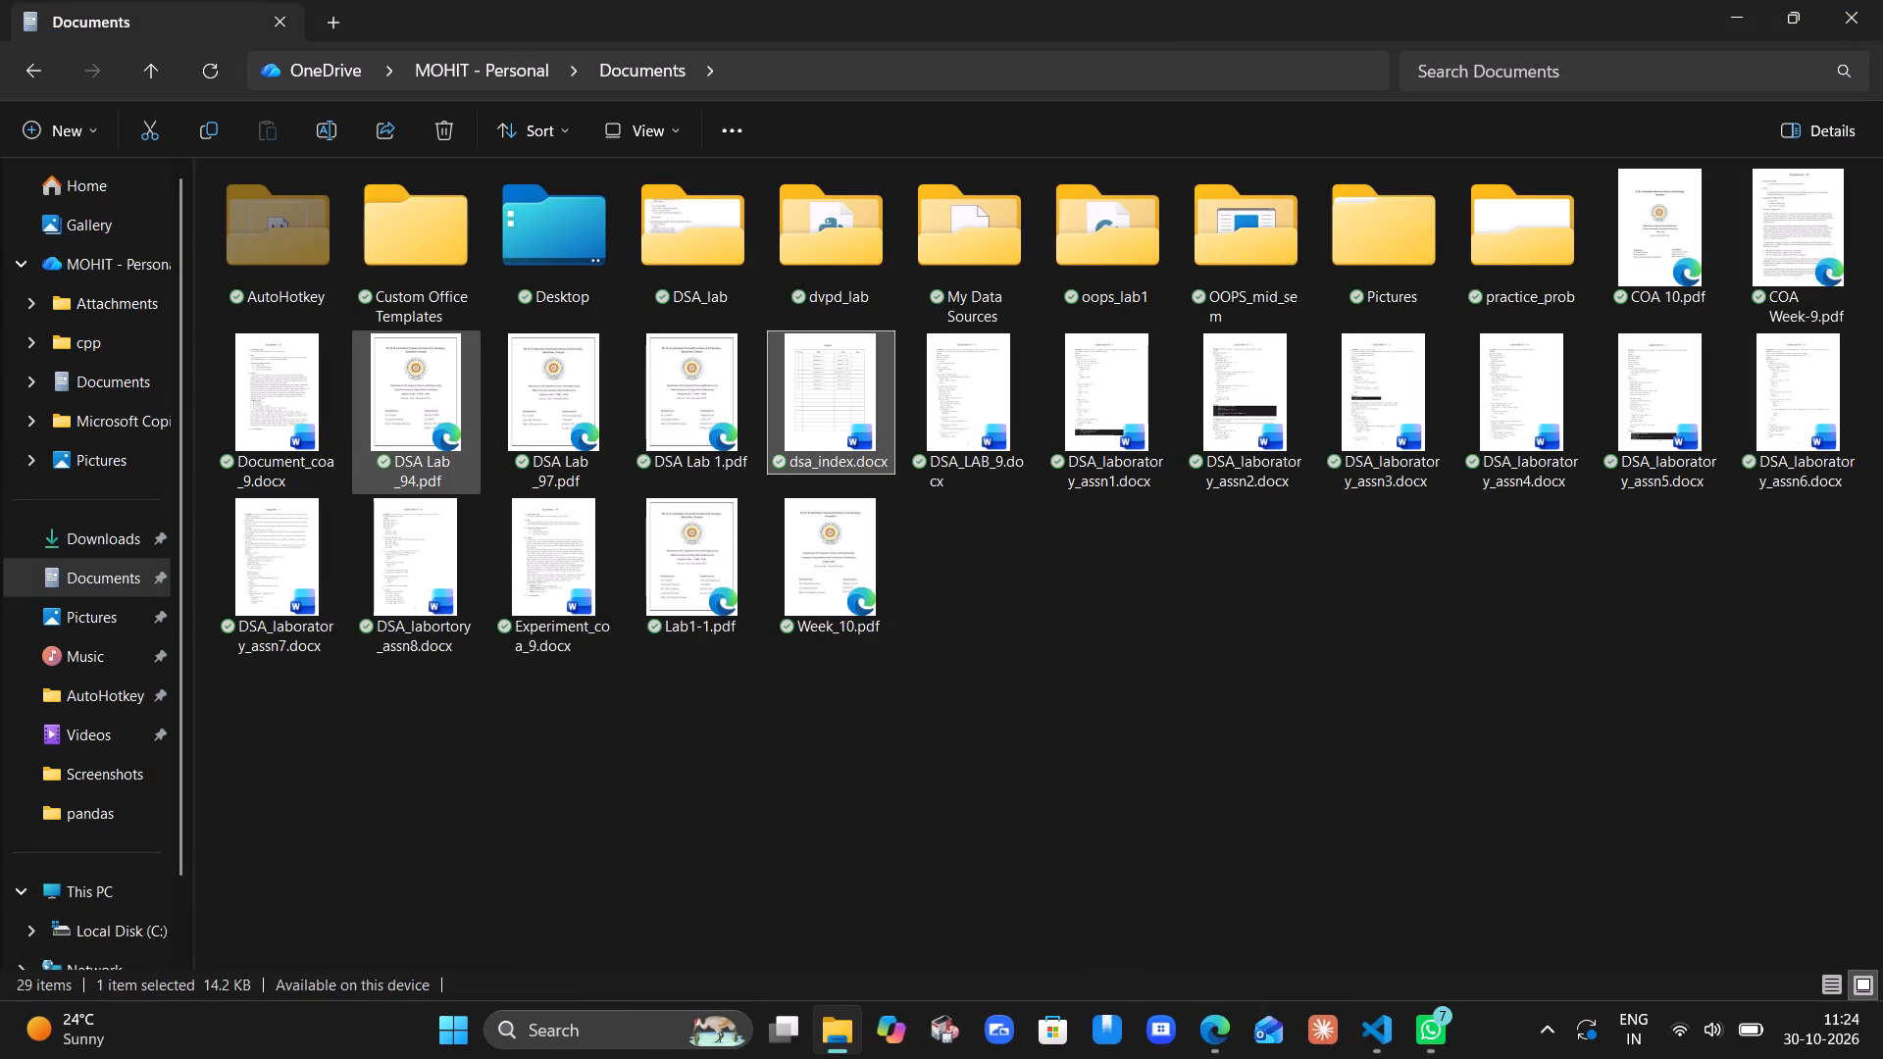
Open DSA Lab 1.pdf, examine its cover page and index, and close it.
double_click(693, 405)
scroll(1018, 679, "up", 2)
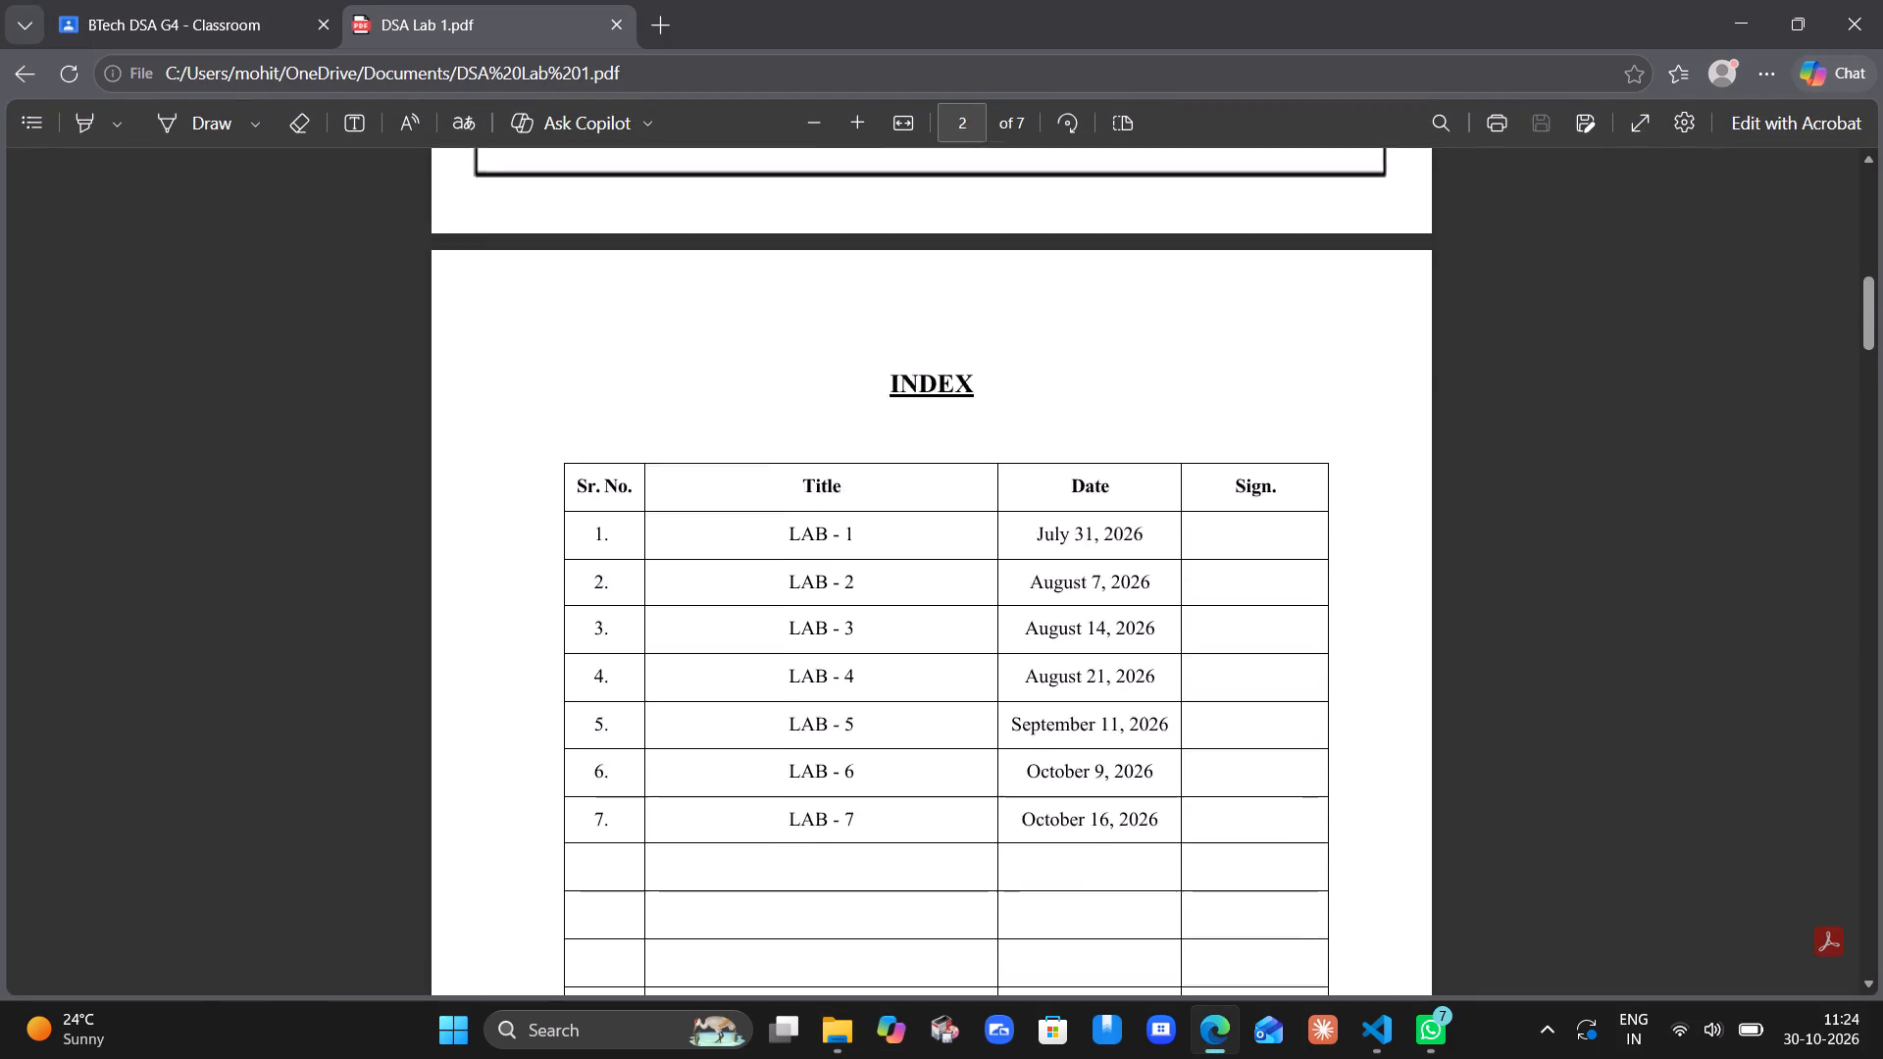
scroll(1018, 679, "up", 2)
scroll(1018, 679, "down", 1)
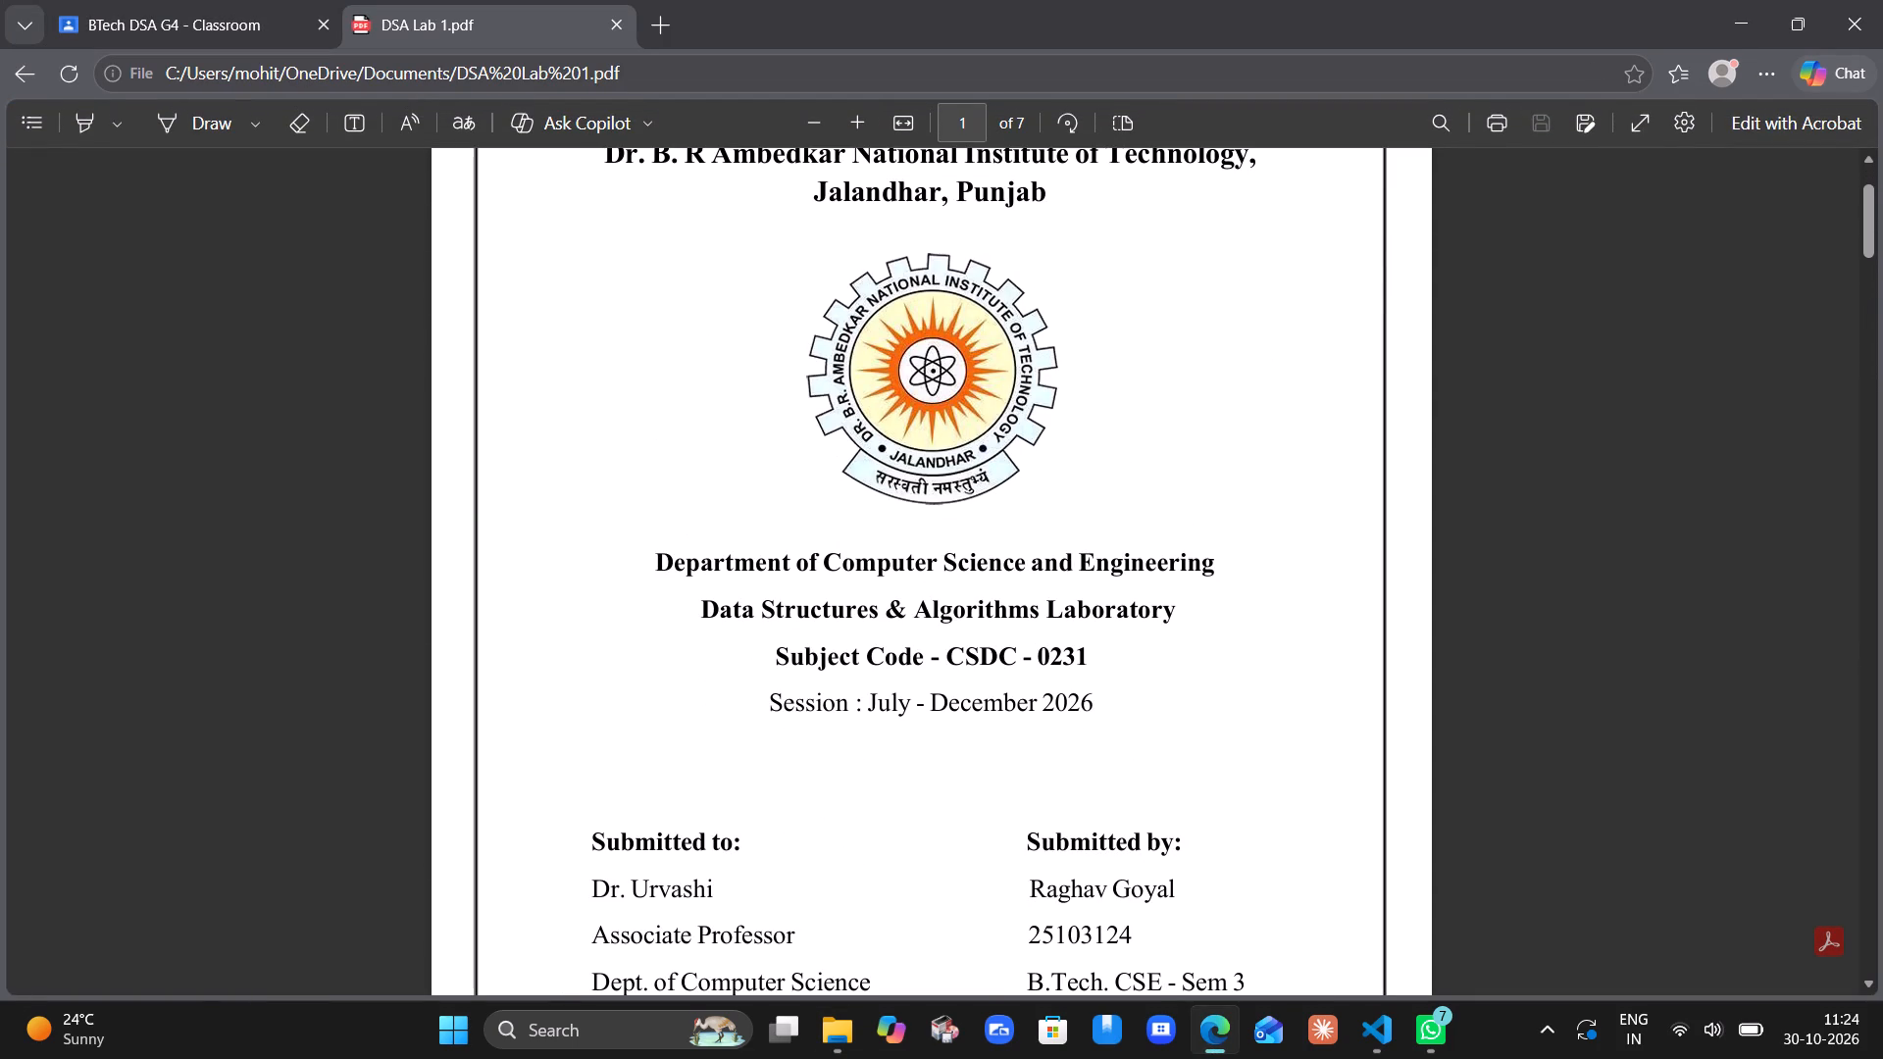
left_click(616, 31)
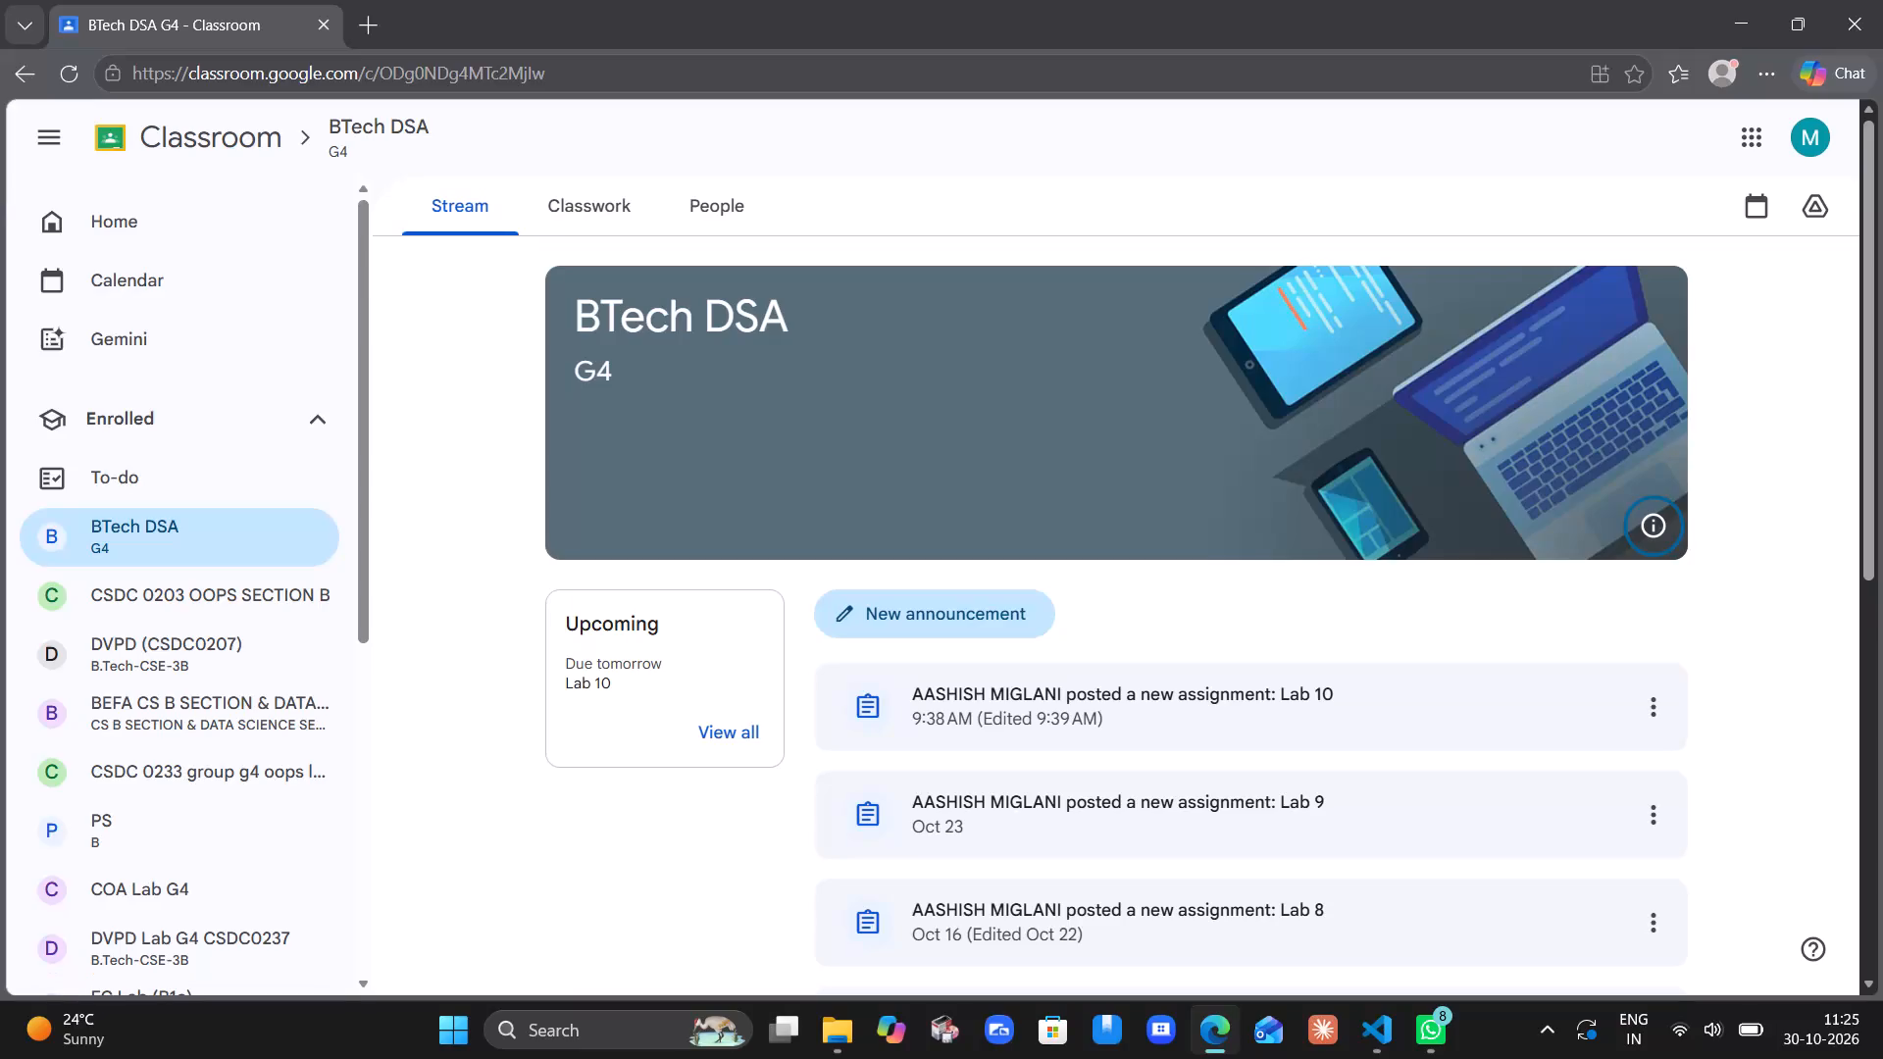
Look through the lab assignments posted in the BTech DSA class stream.
scroll(765, 869, "down", 1)
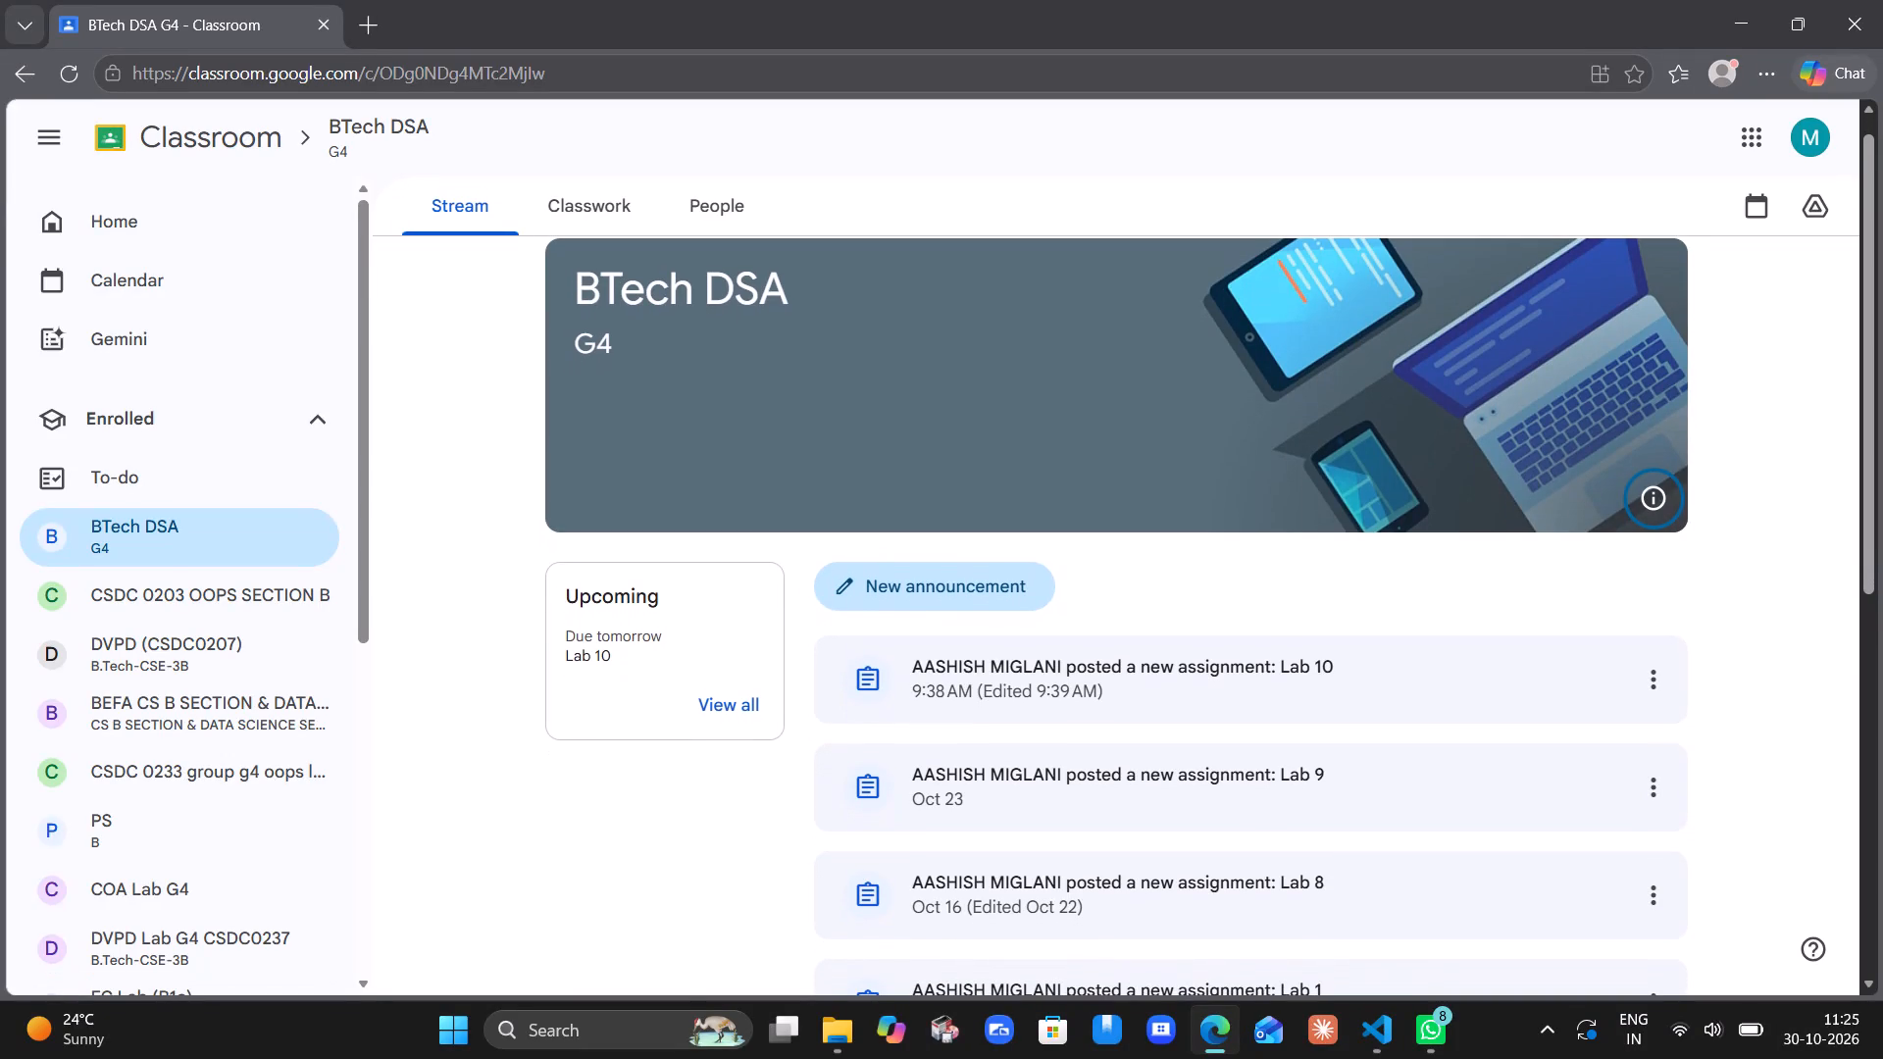
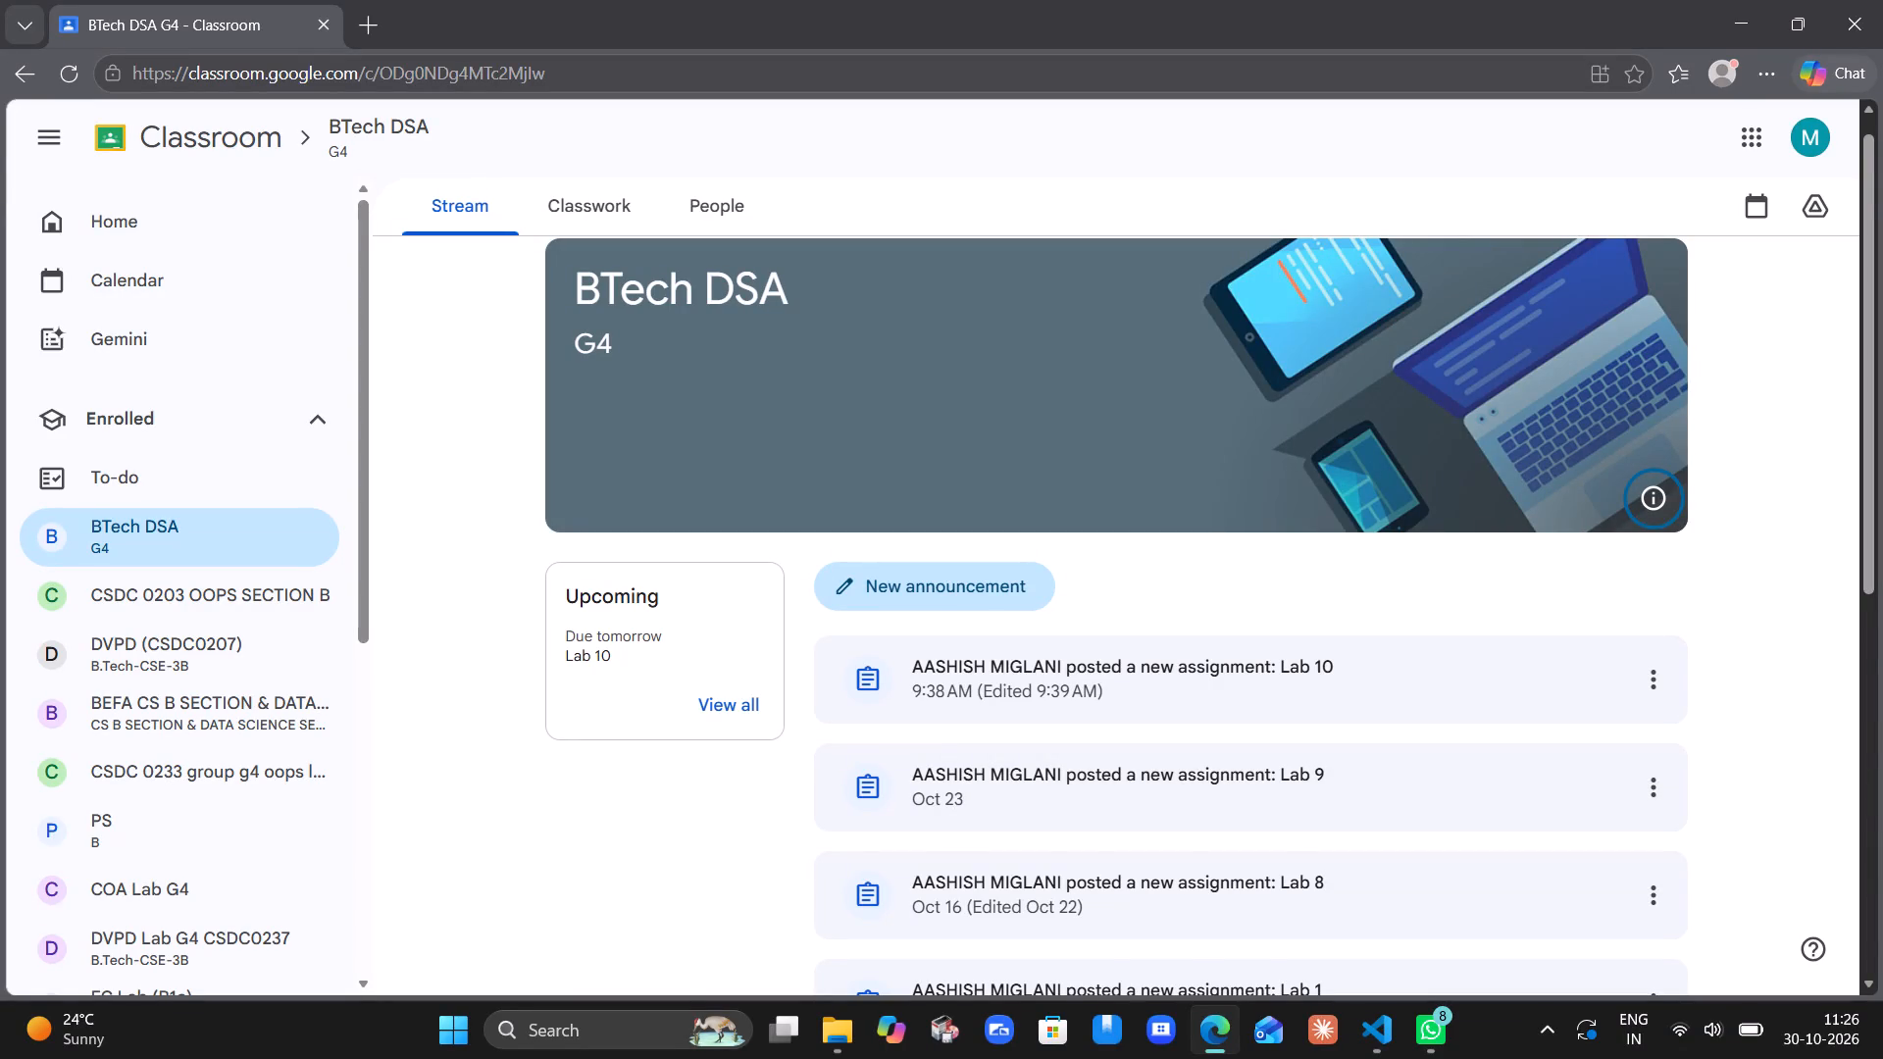
Look further through the lab assignments posted in the BTech DSA class stream, from Lab 10 back to the earlier labs.
scroll(1423, 563, "down", 3)
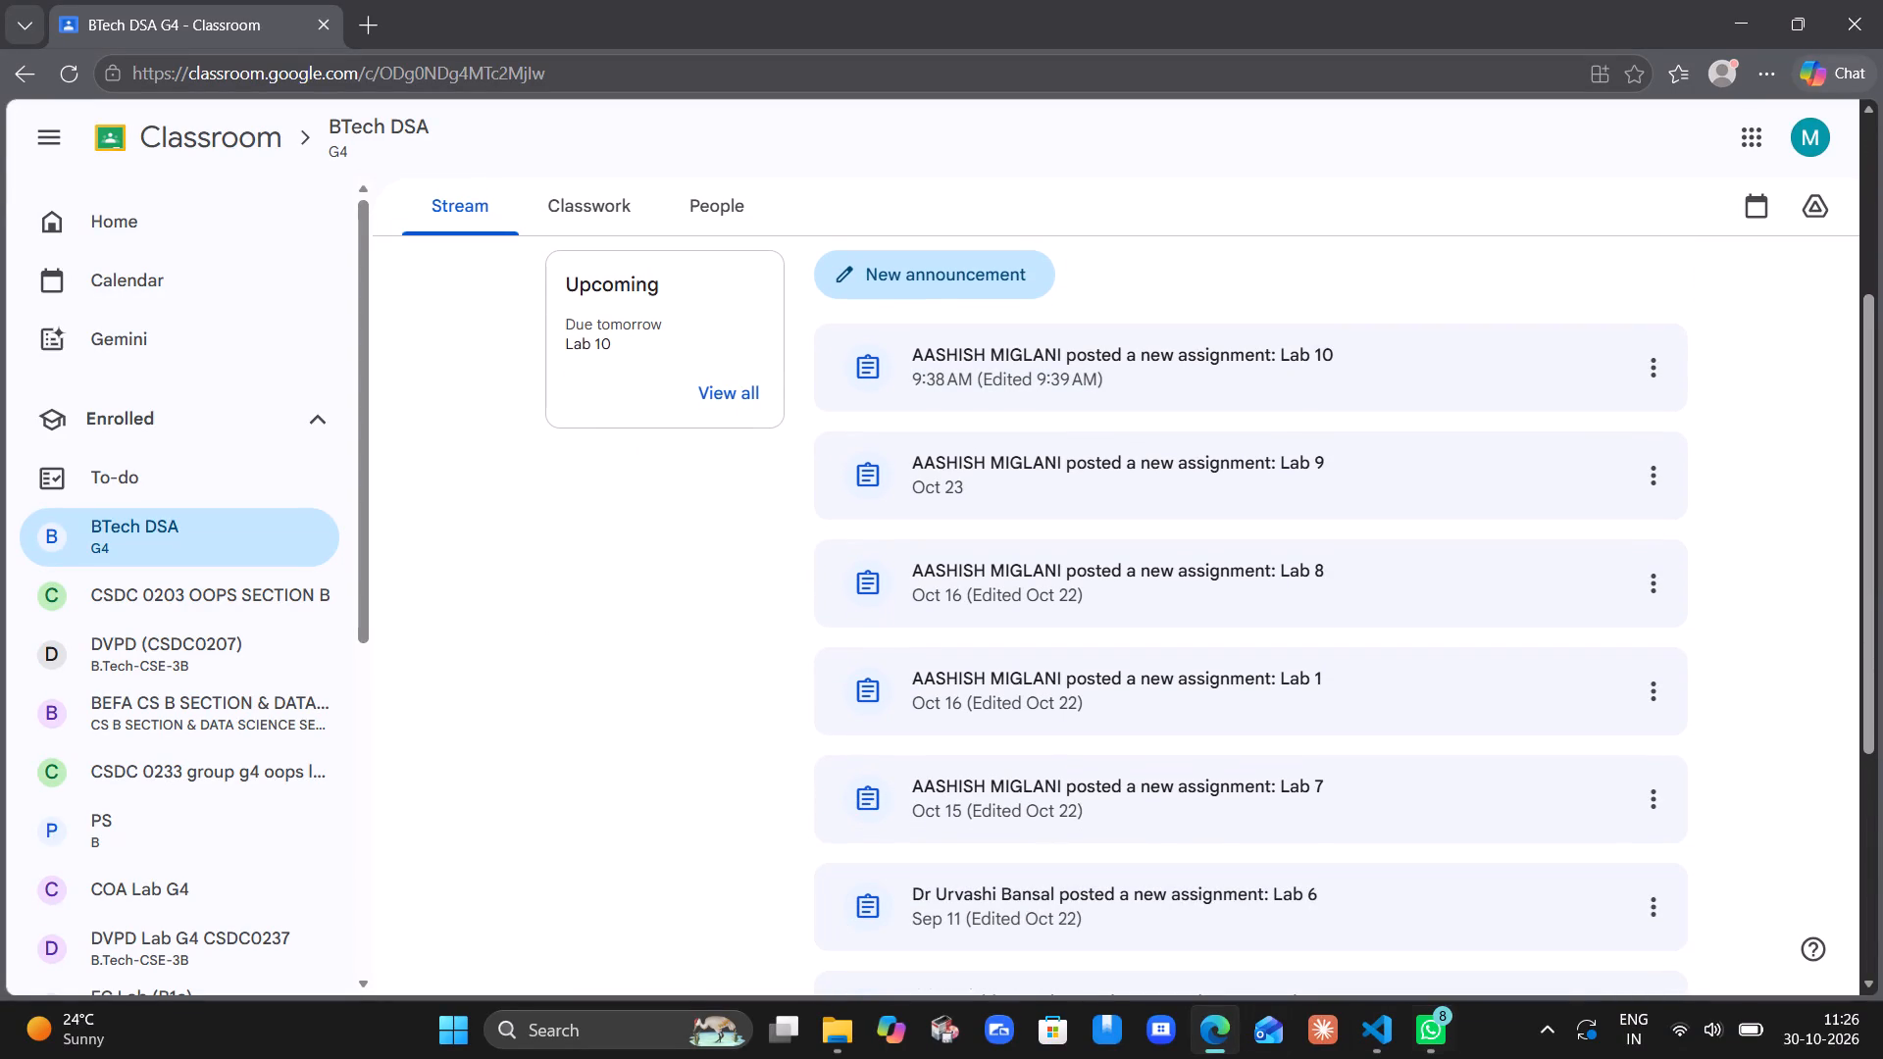
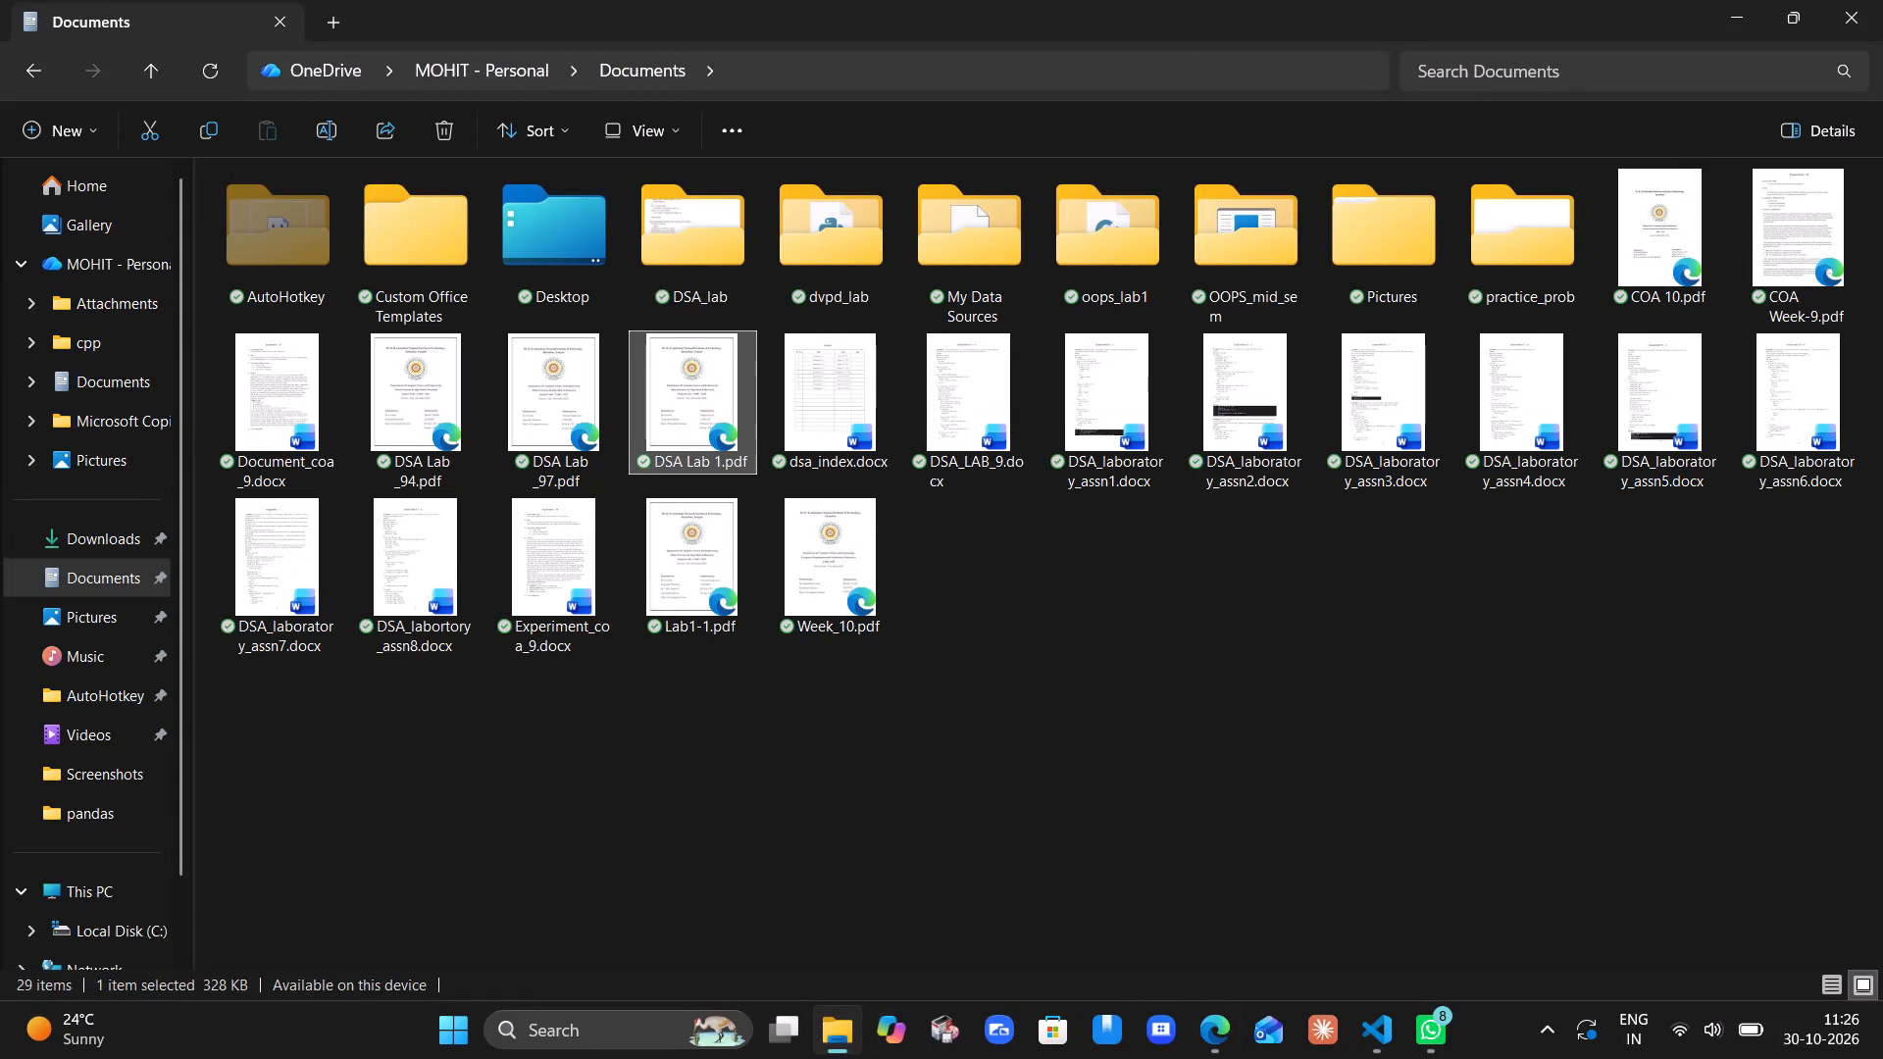
Open Lab1-1.pdf from the Documents folder to examine its cover page.
left_click(1328, 850)
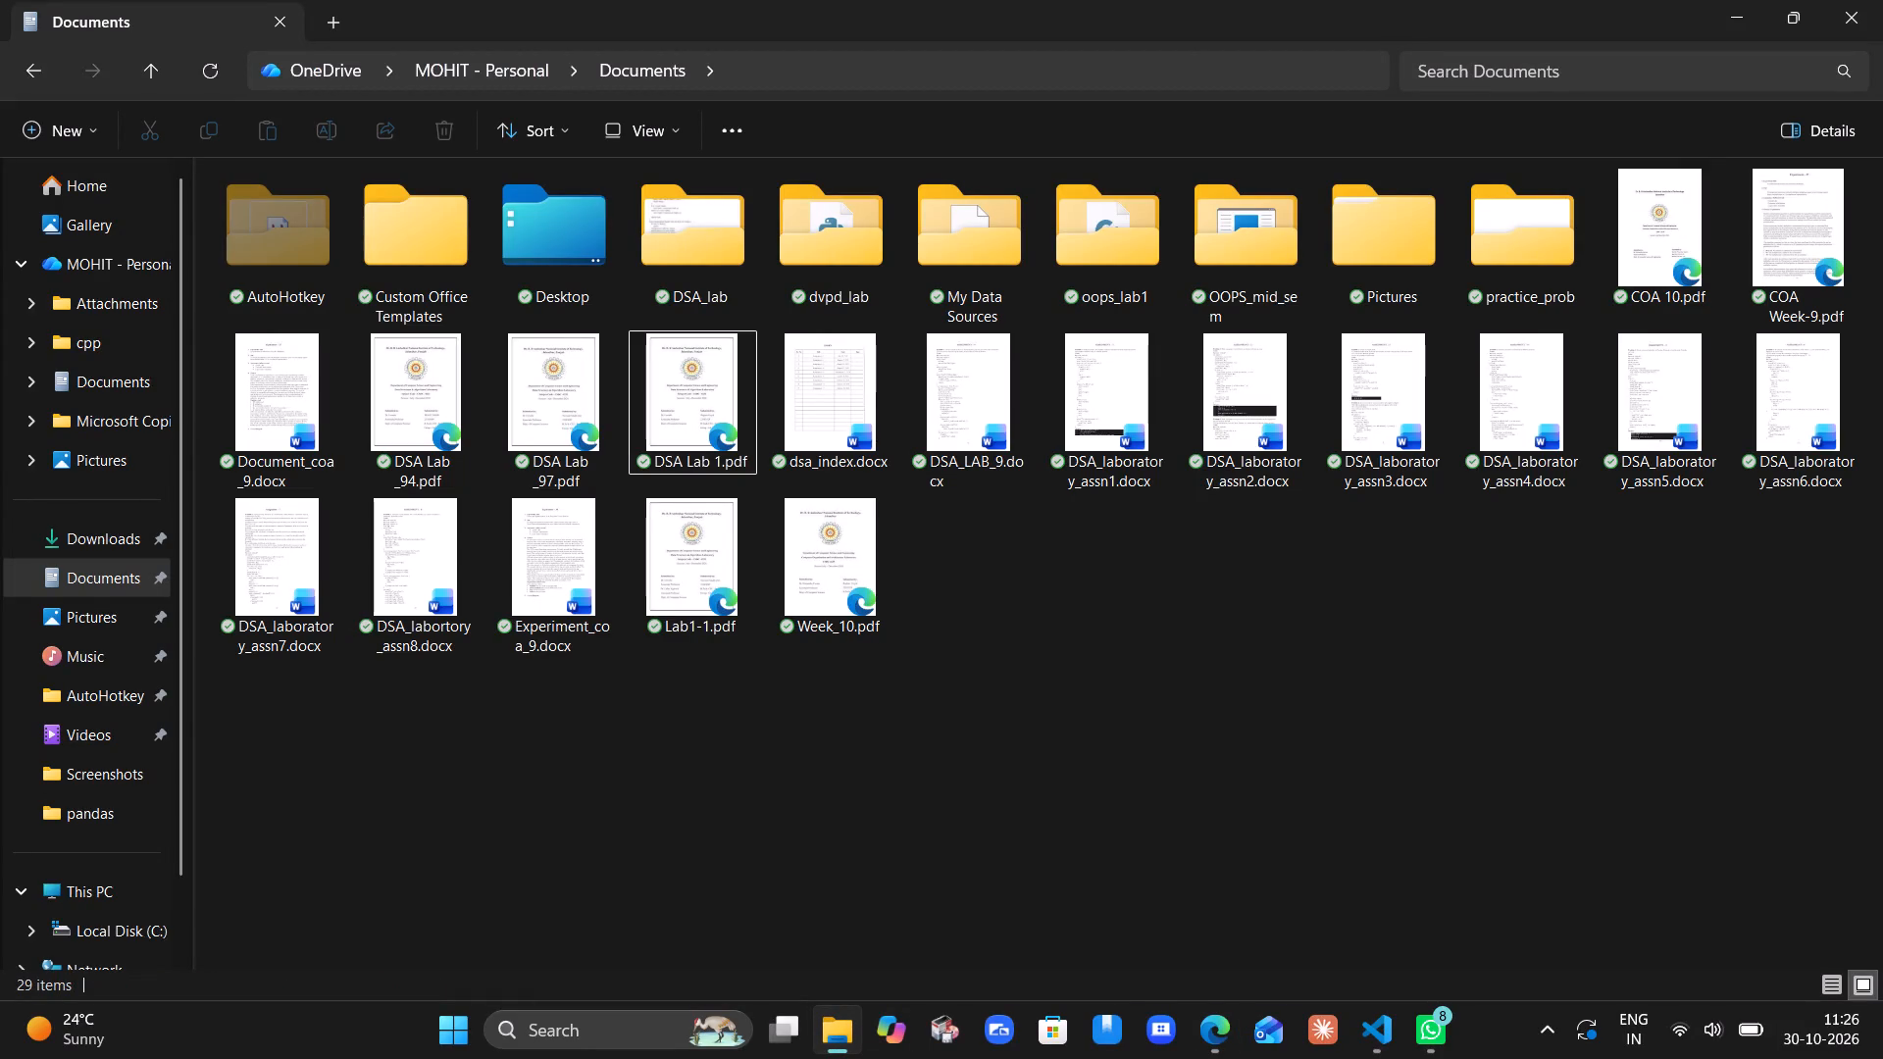
double_click(690, 579)
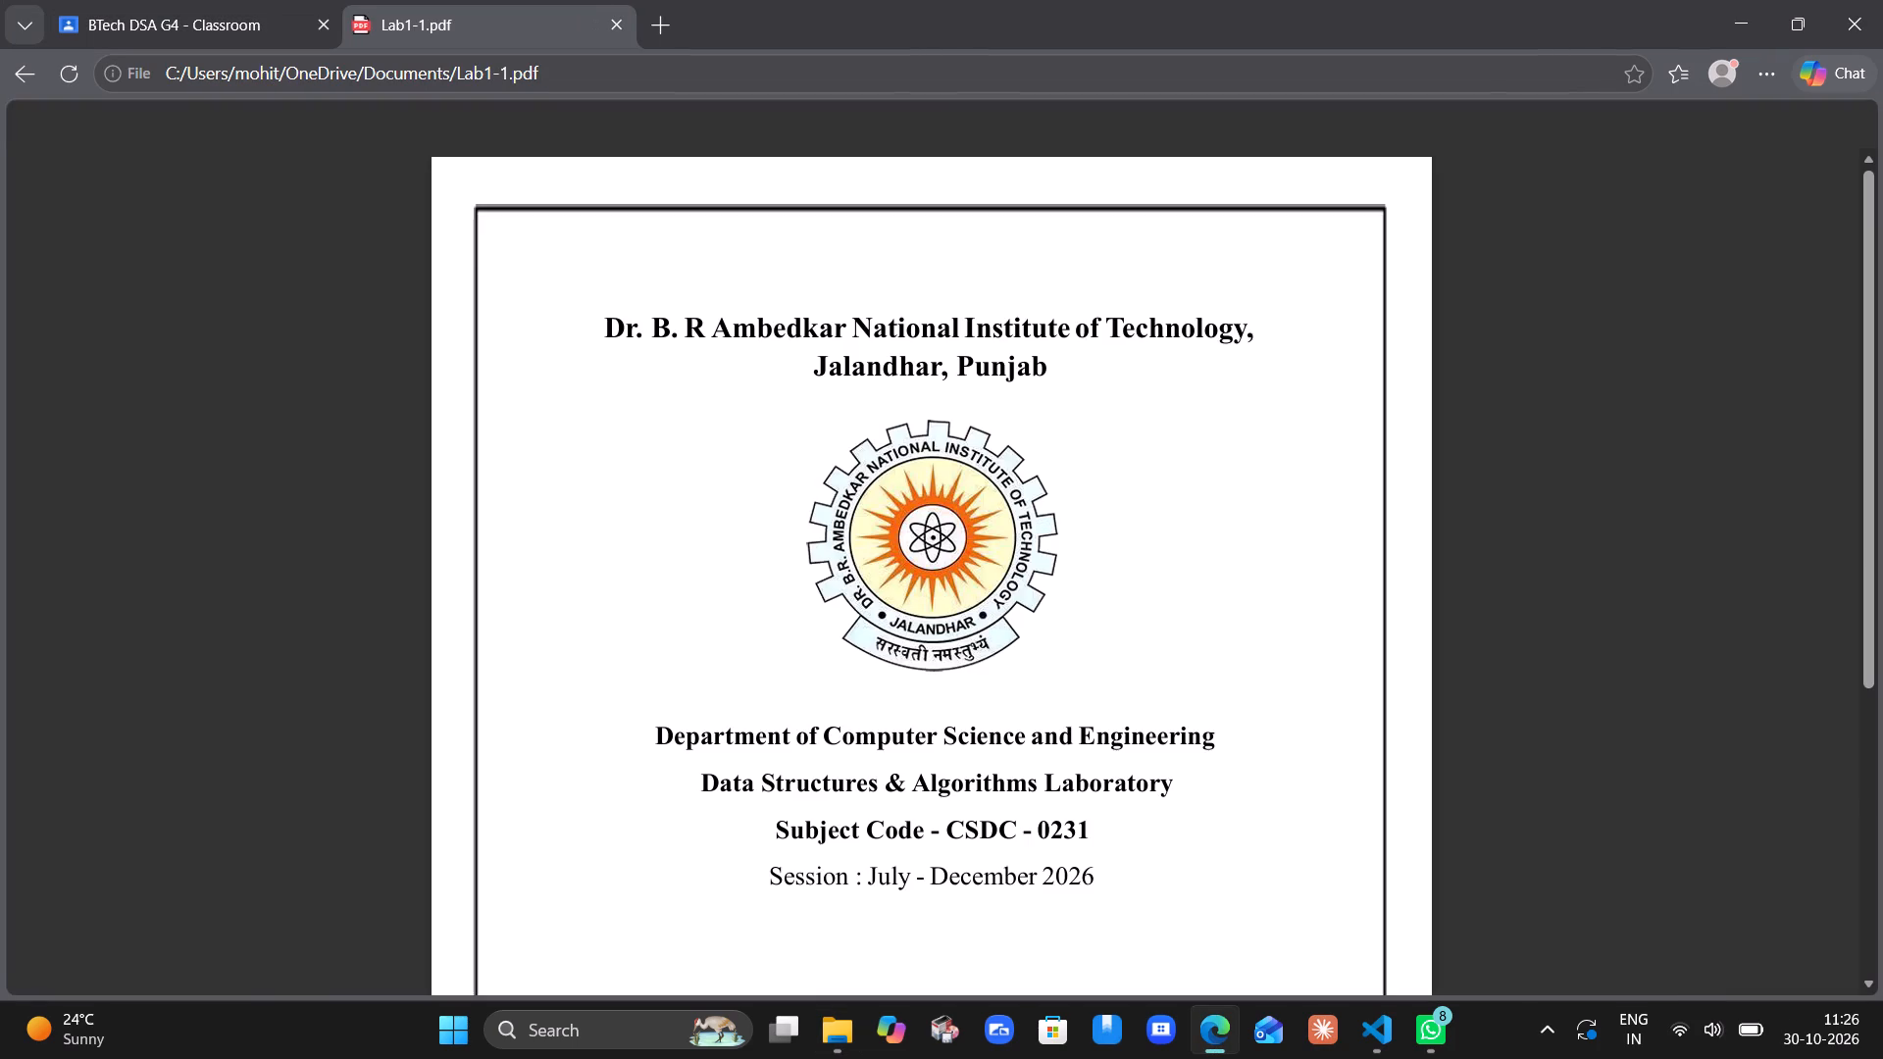
View the cover page of Lab1-1.pdf and close it.
scroll(1140, 552, "down", 1)
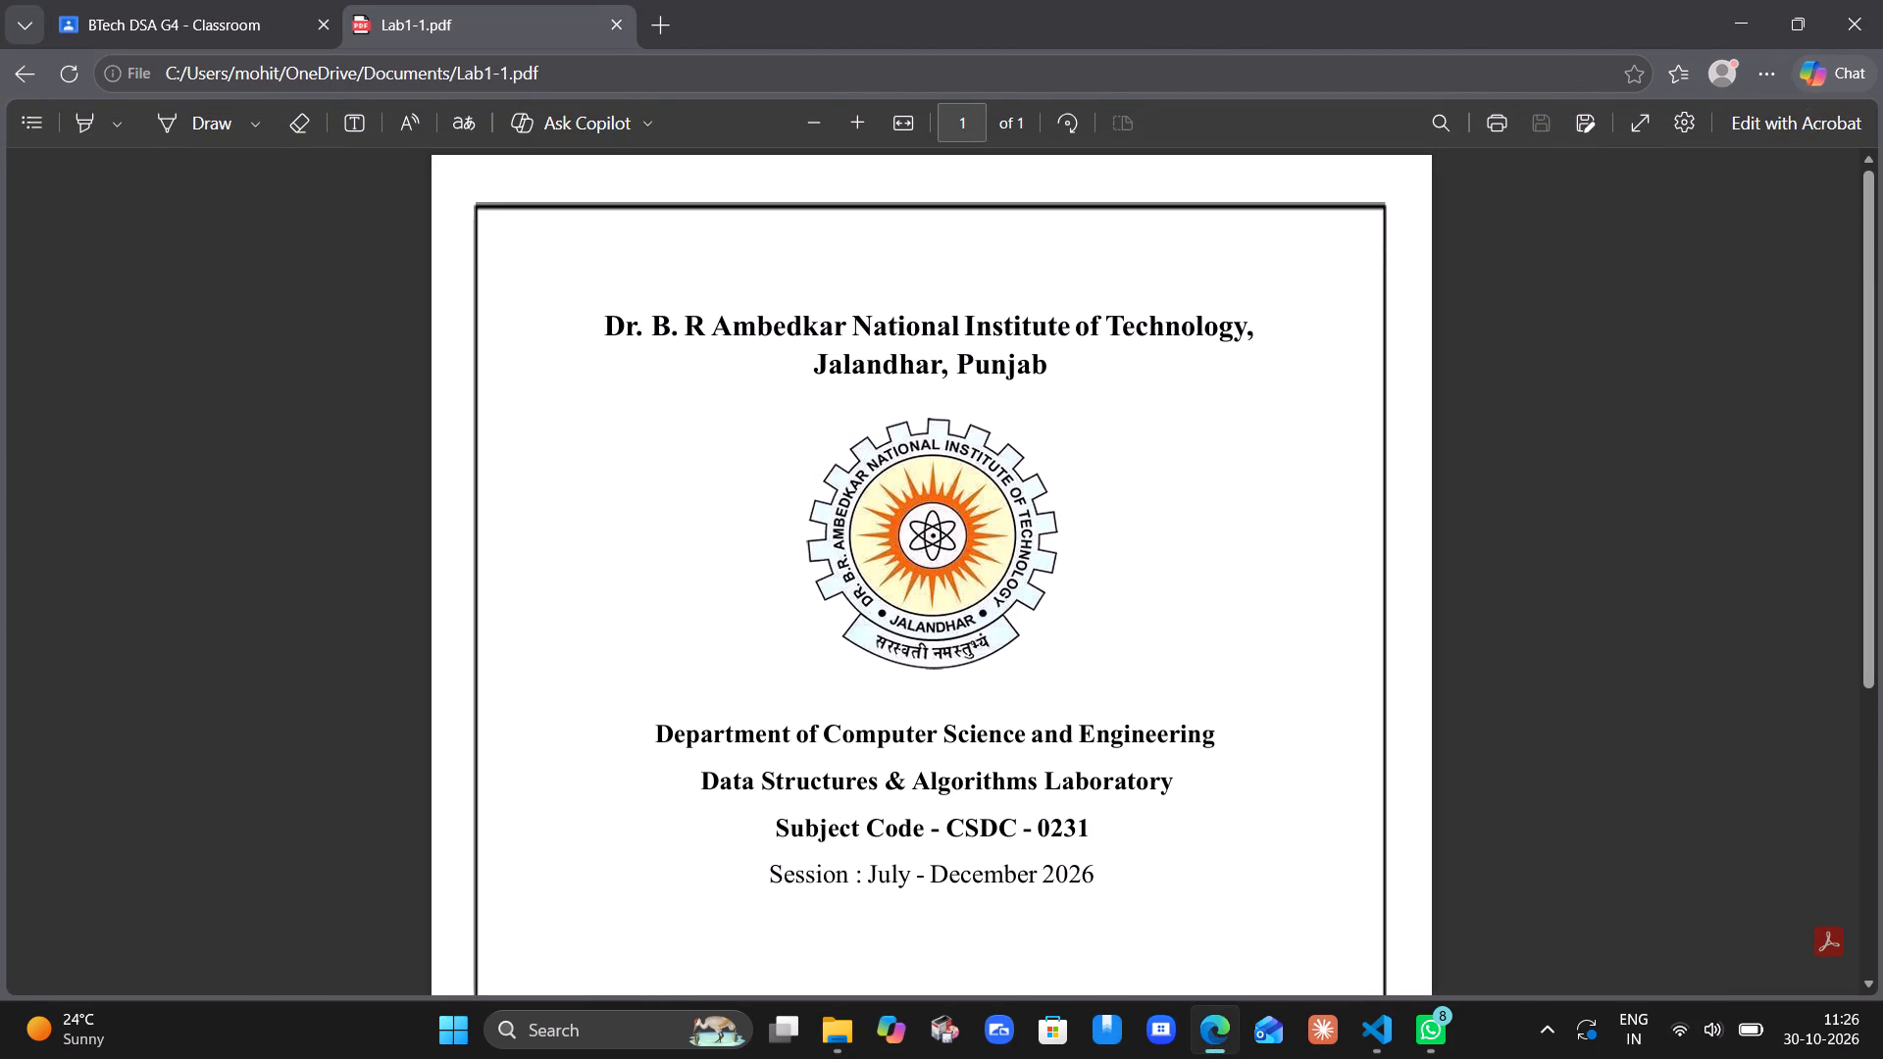
left_click(614, 28)
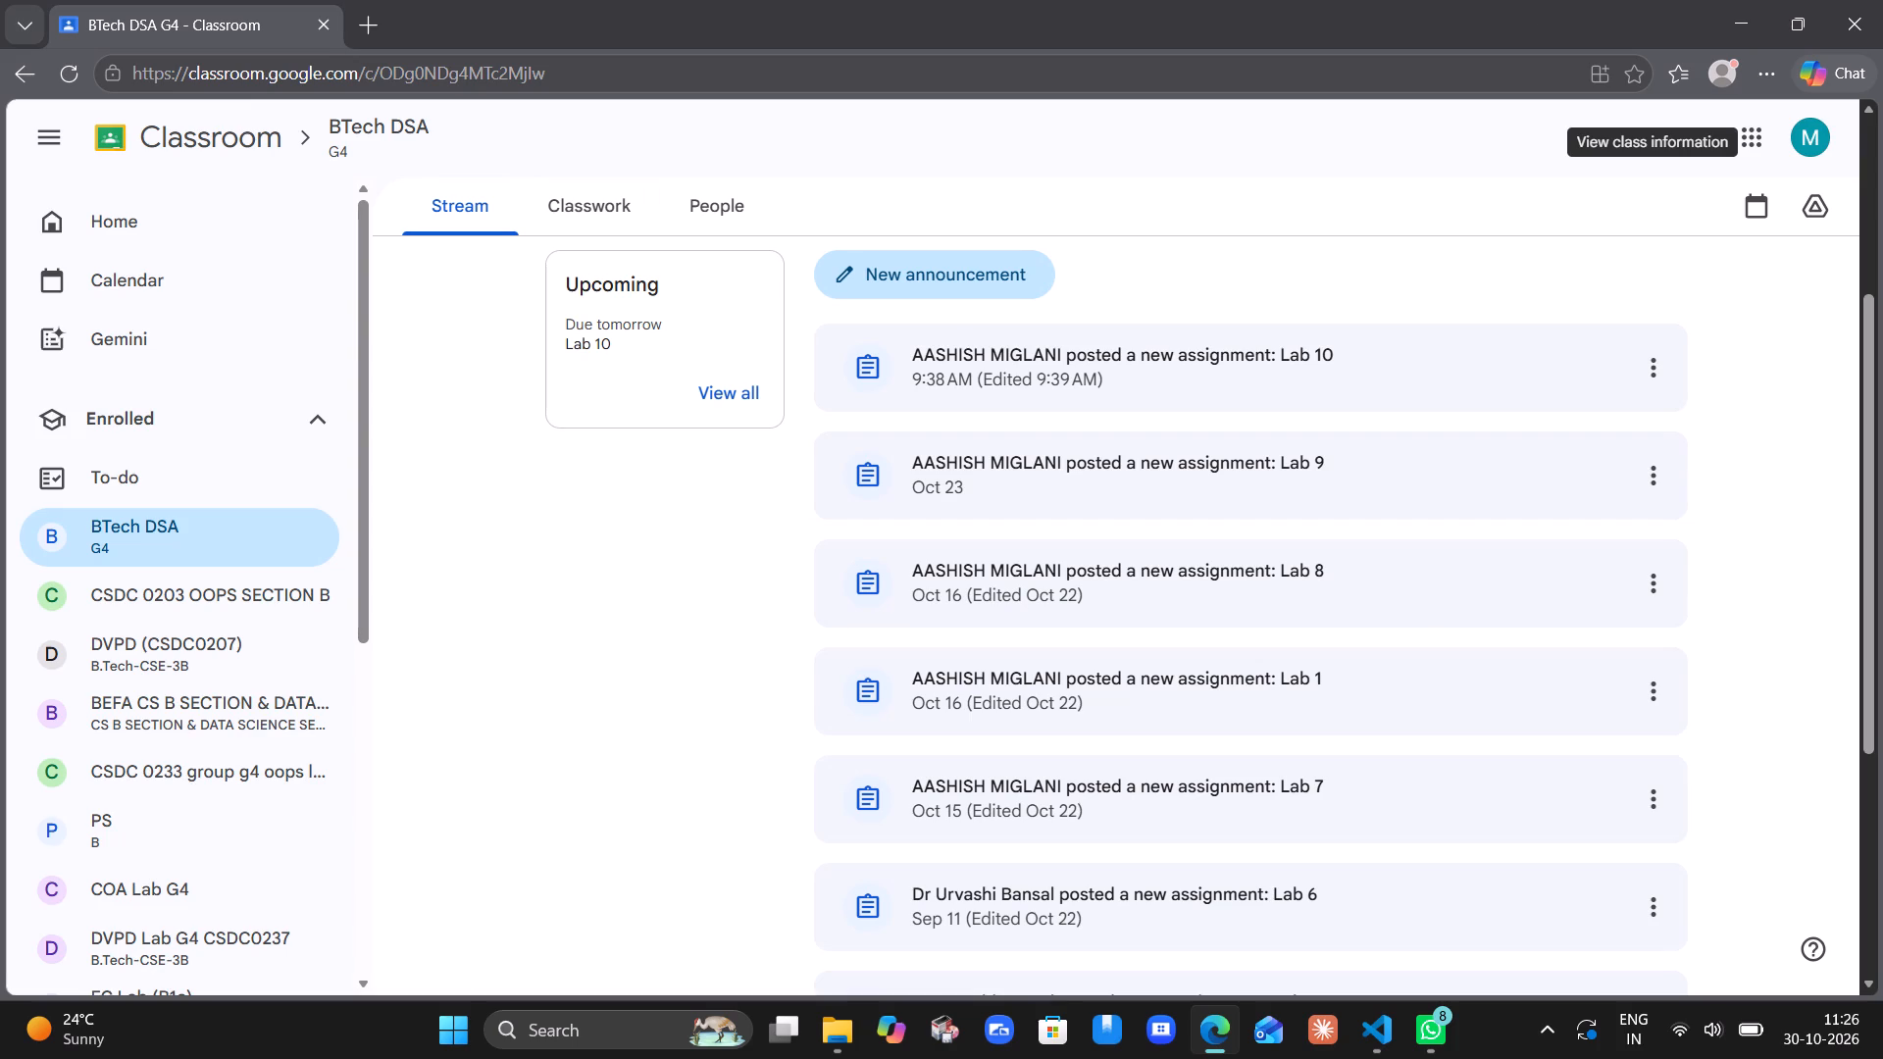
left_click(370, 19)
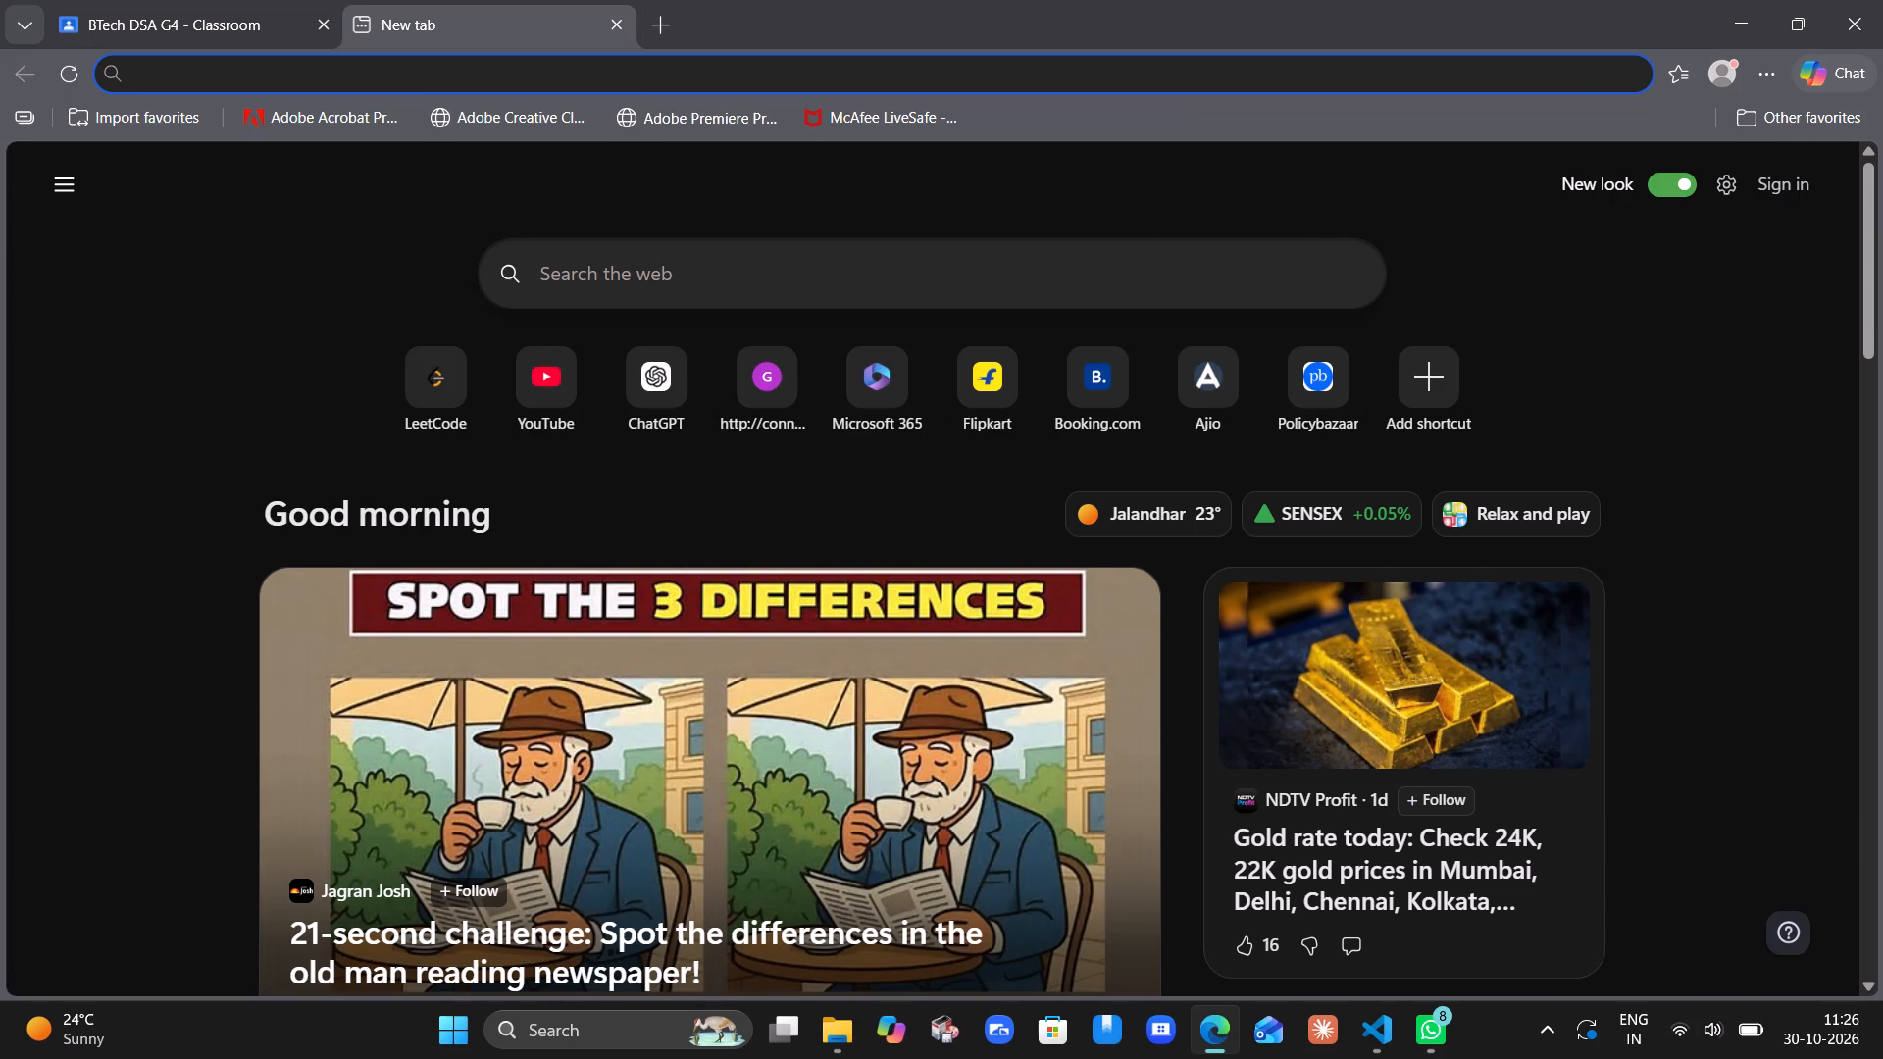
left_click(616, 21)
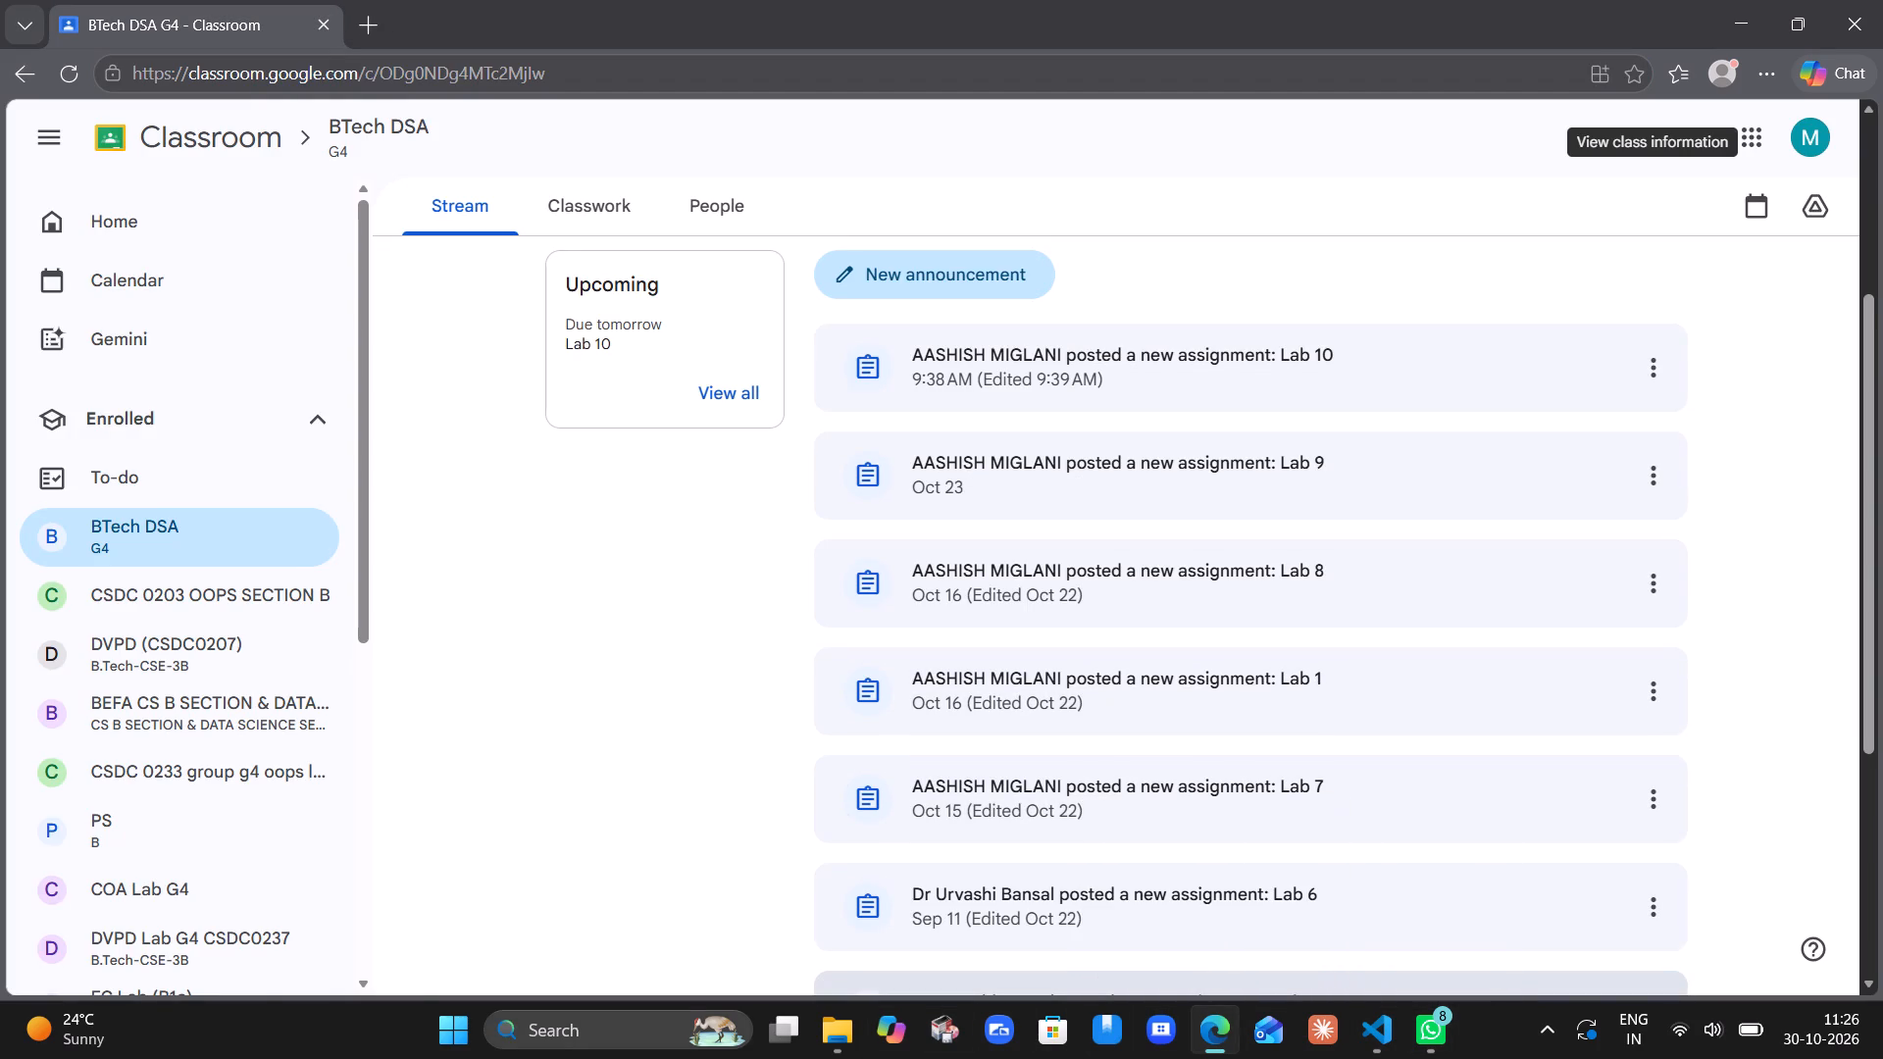
Switch to Google Chrome using the "Your Chrome" profile and open Sejda's online PDF editor through a search for "sejda pdf edit".
left_click(456, 1031)
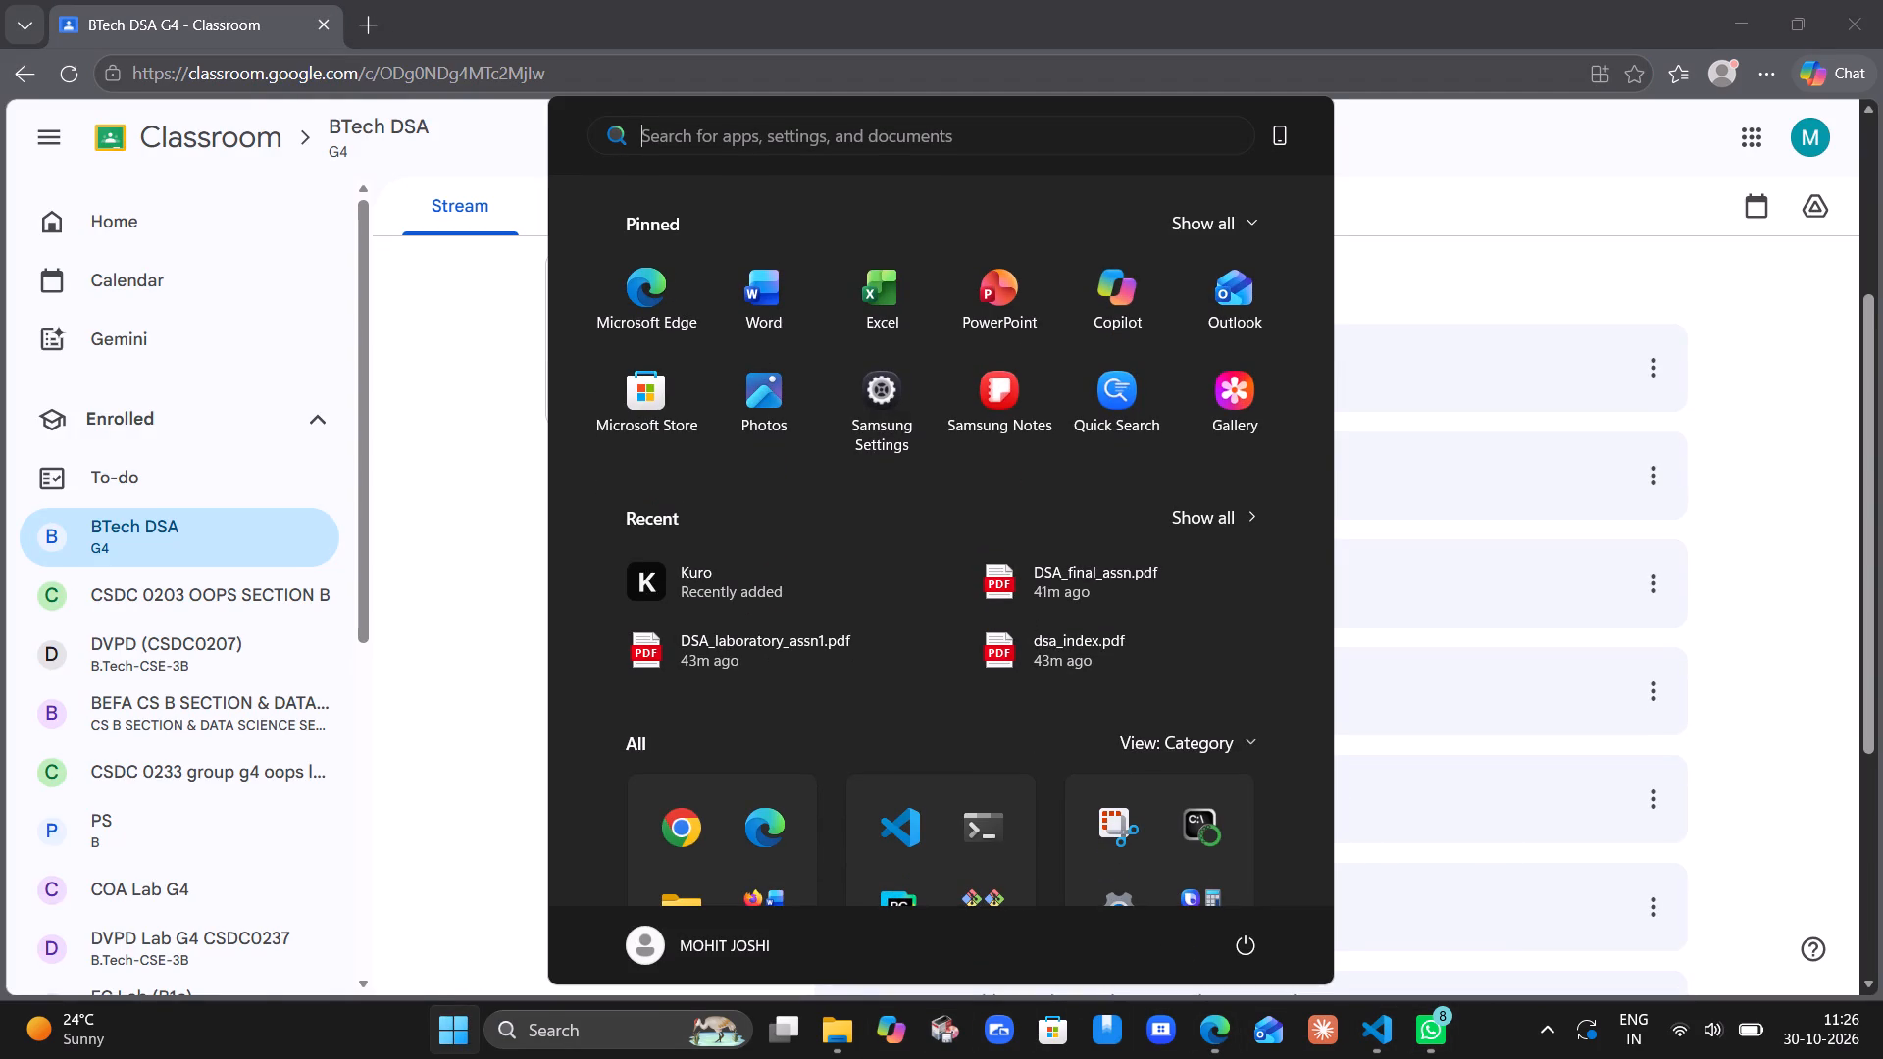
left_click(661, 847)
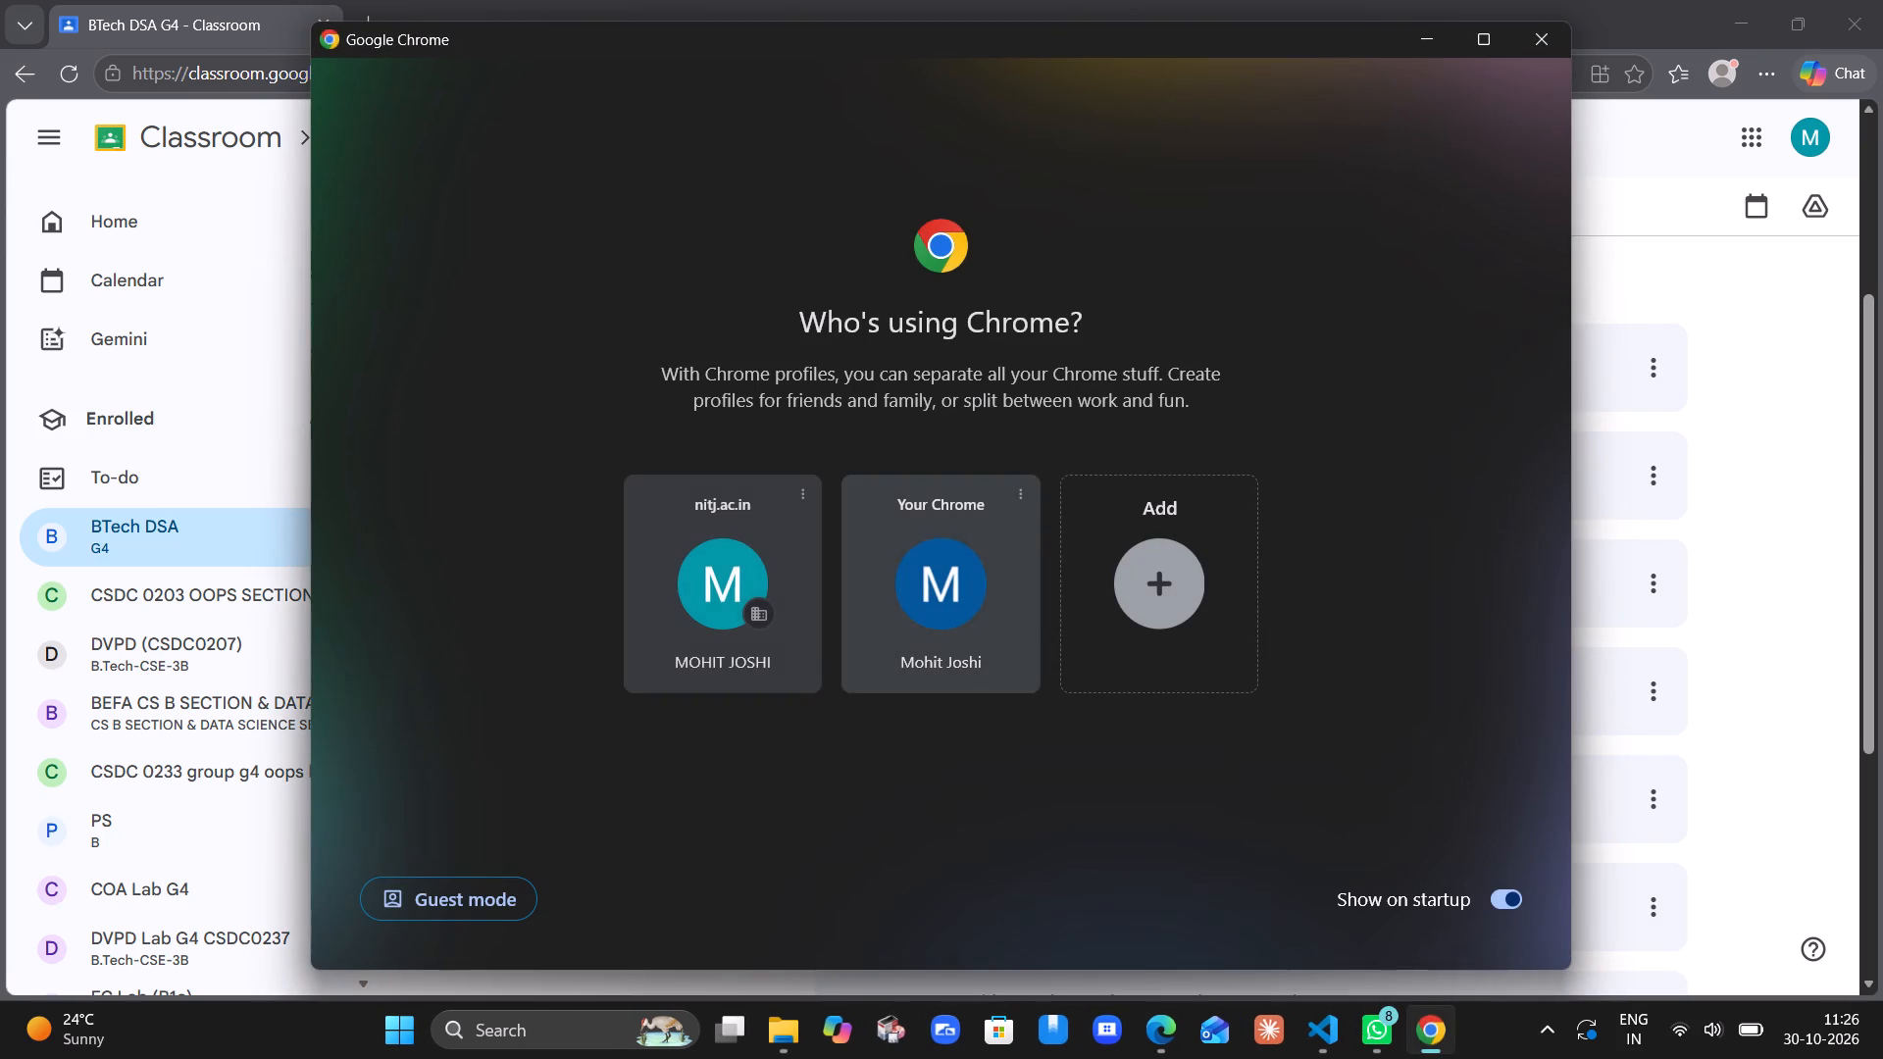
left_click(954, 561)
left_click(752, 444)
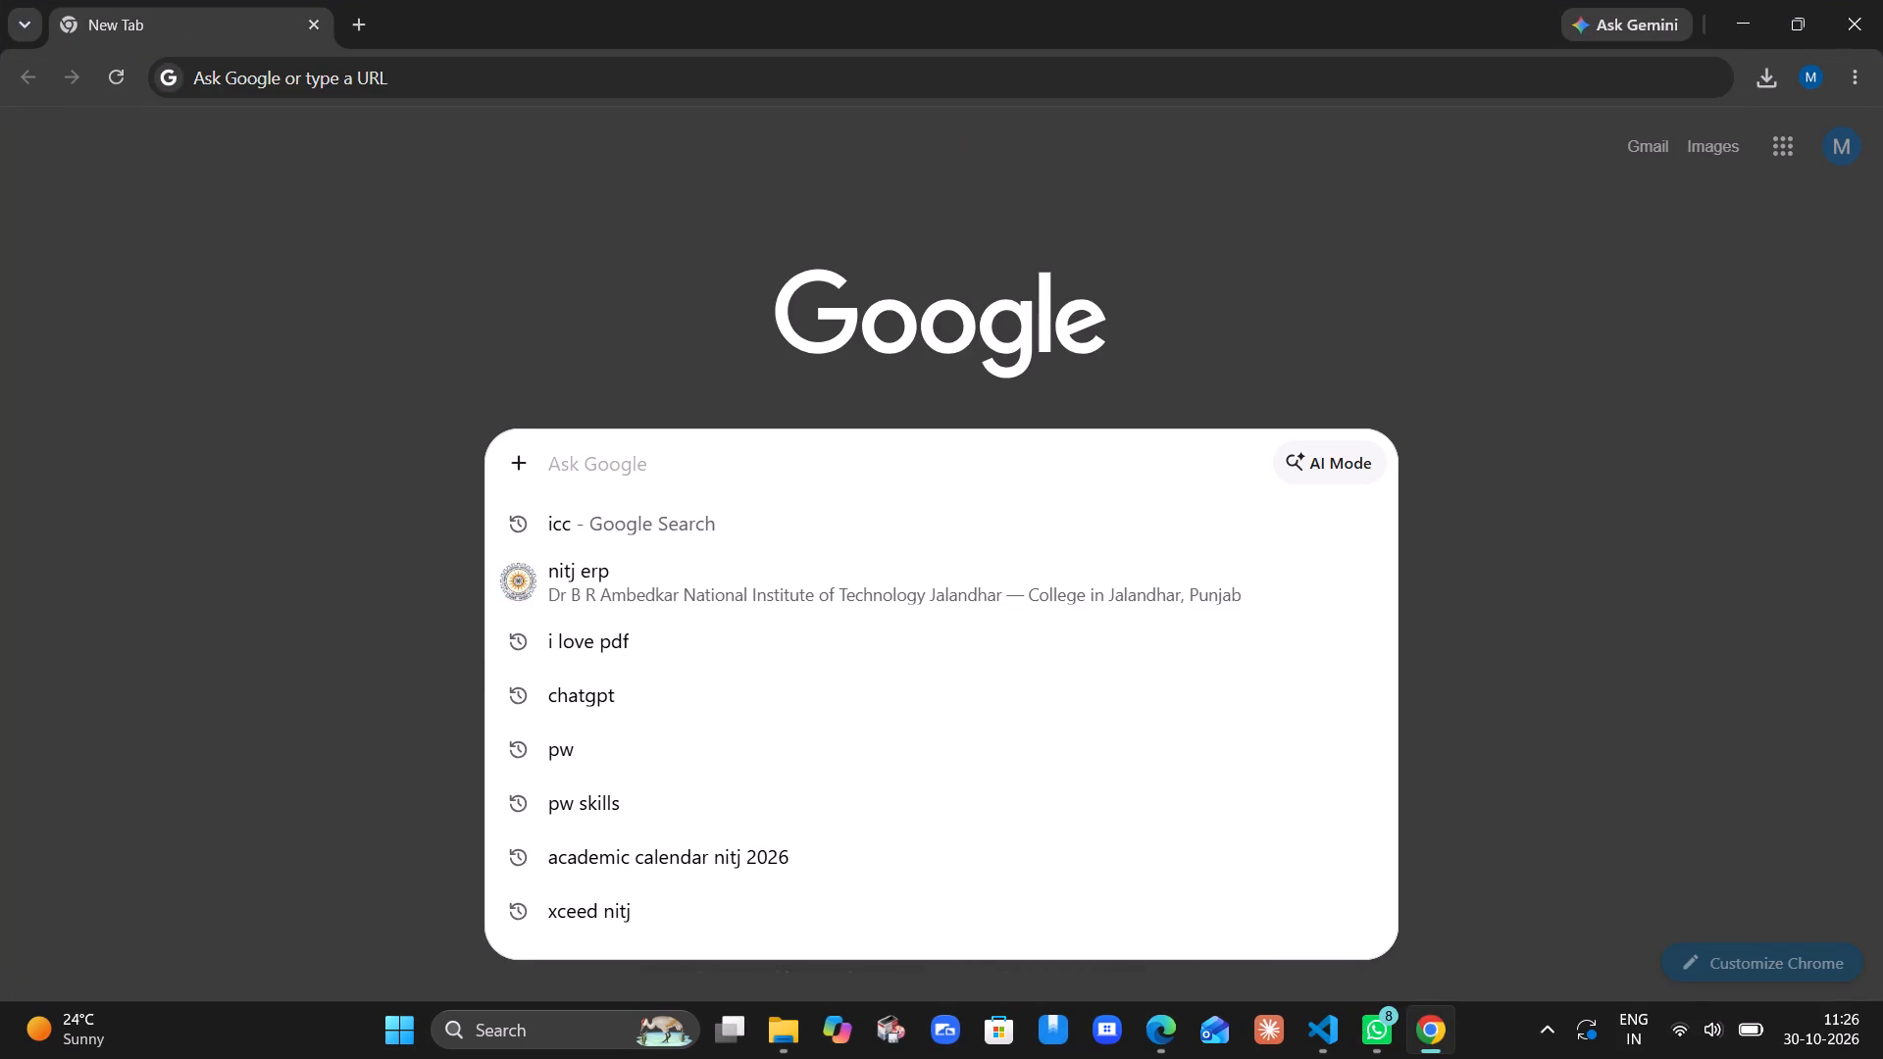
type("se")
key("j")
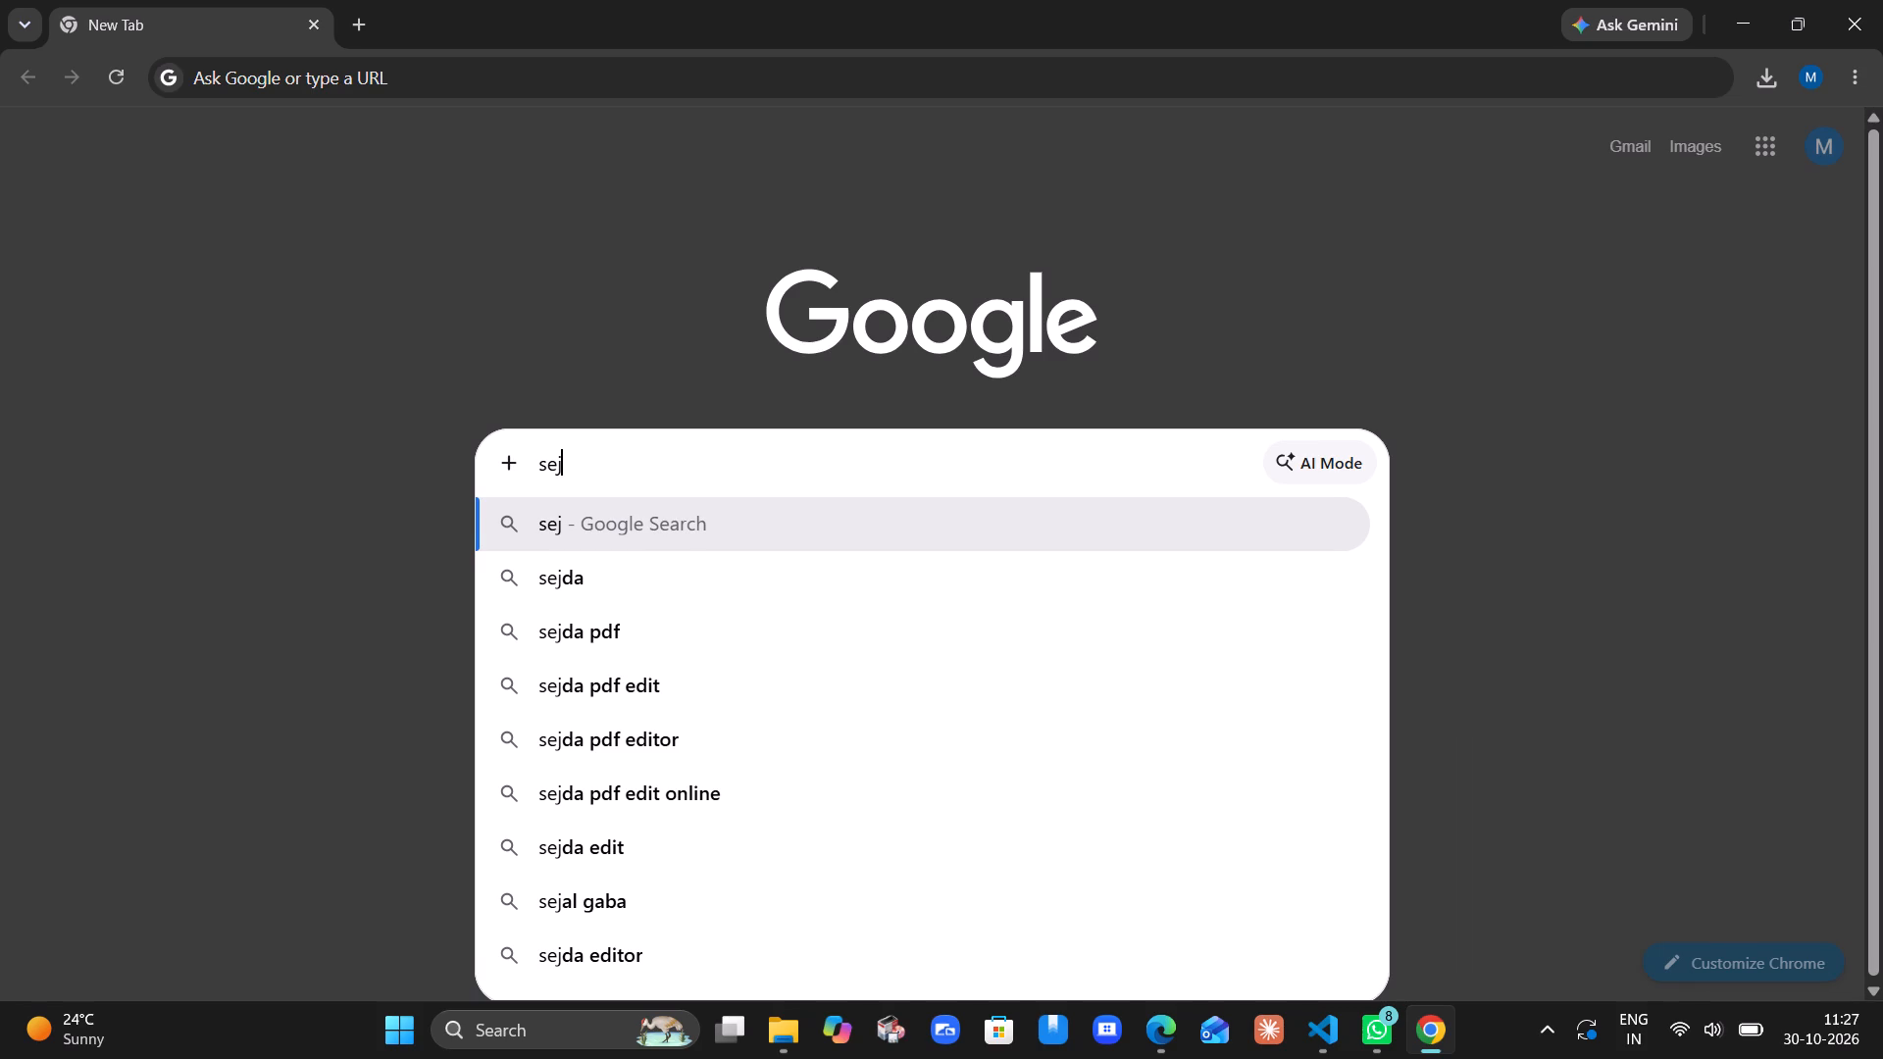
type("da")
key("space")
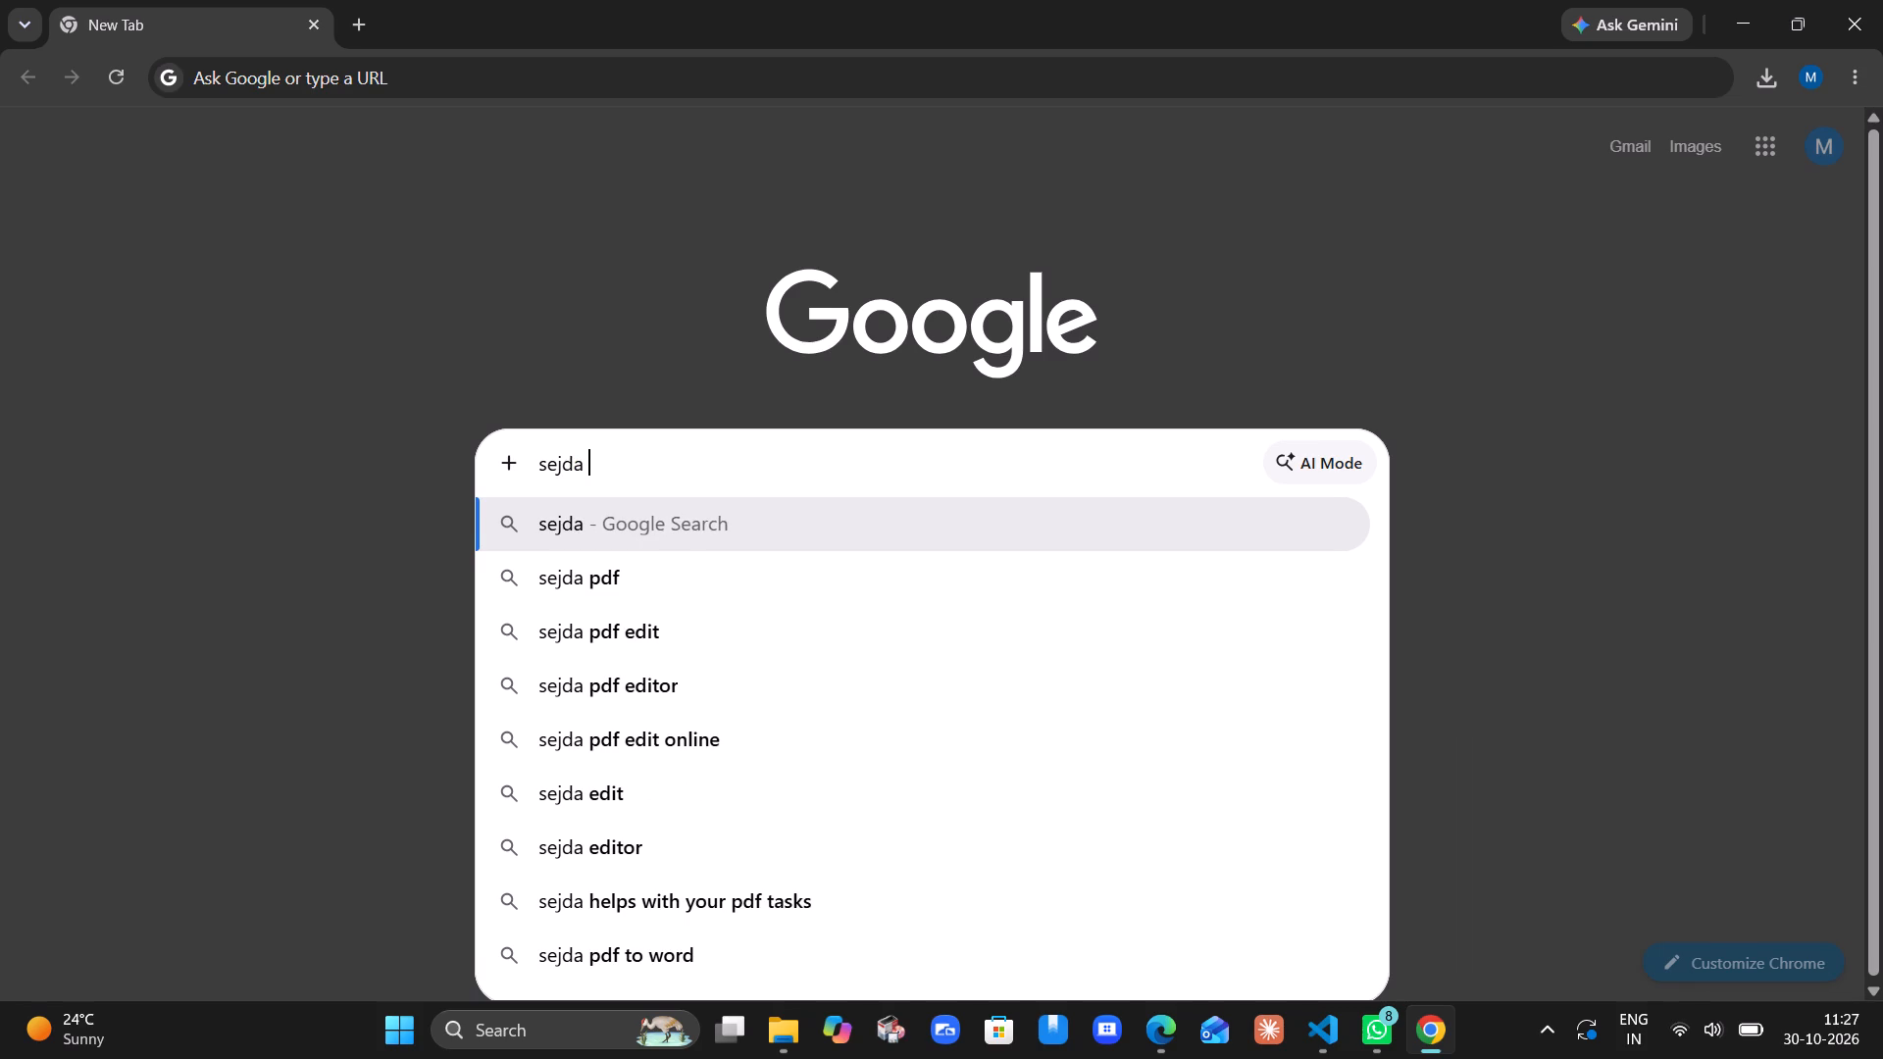
left_click(684, 620)
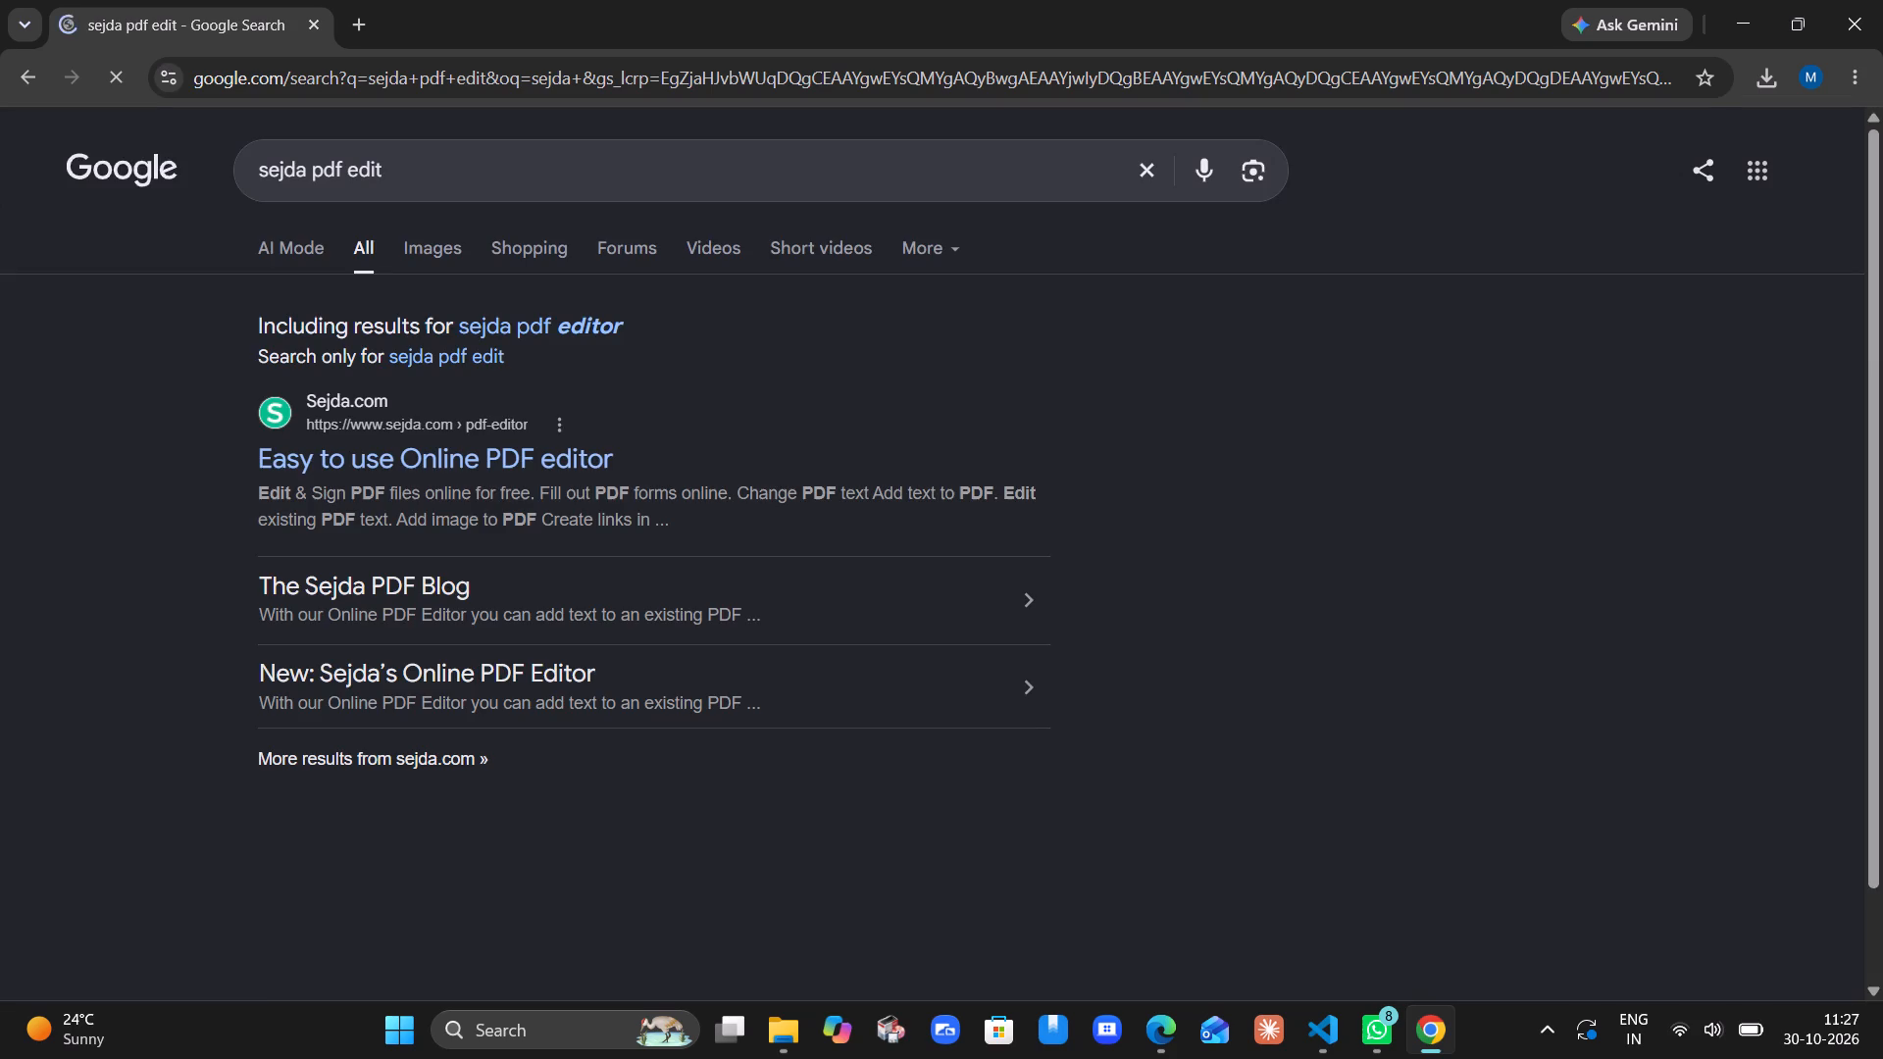
left_click(489, 454)
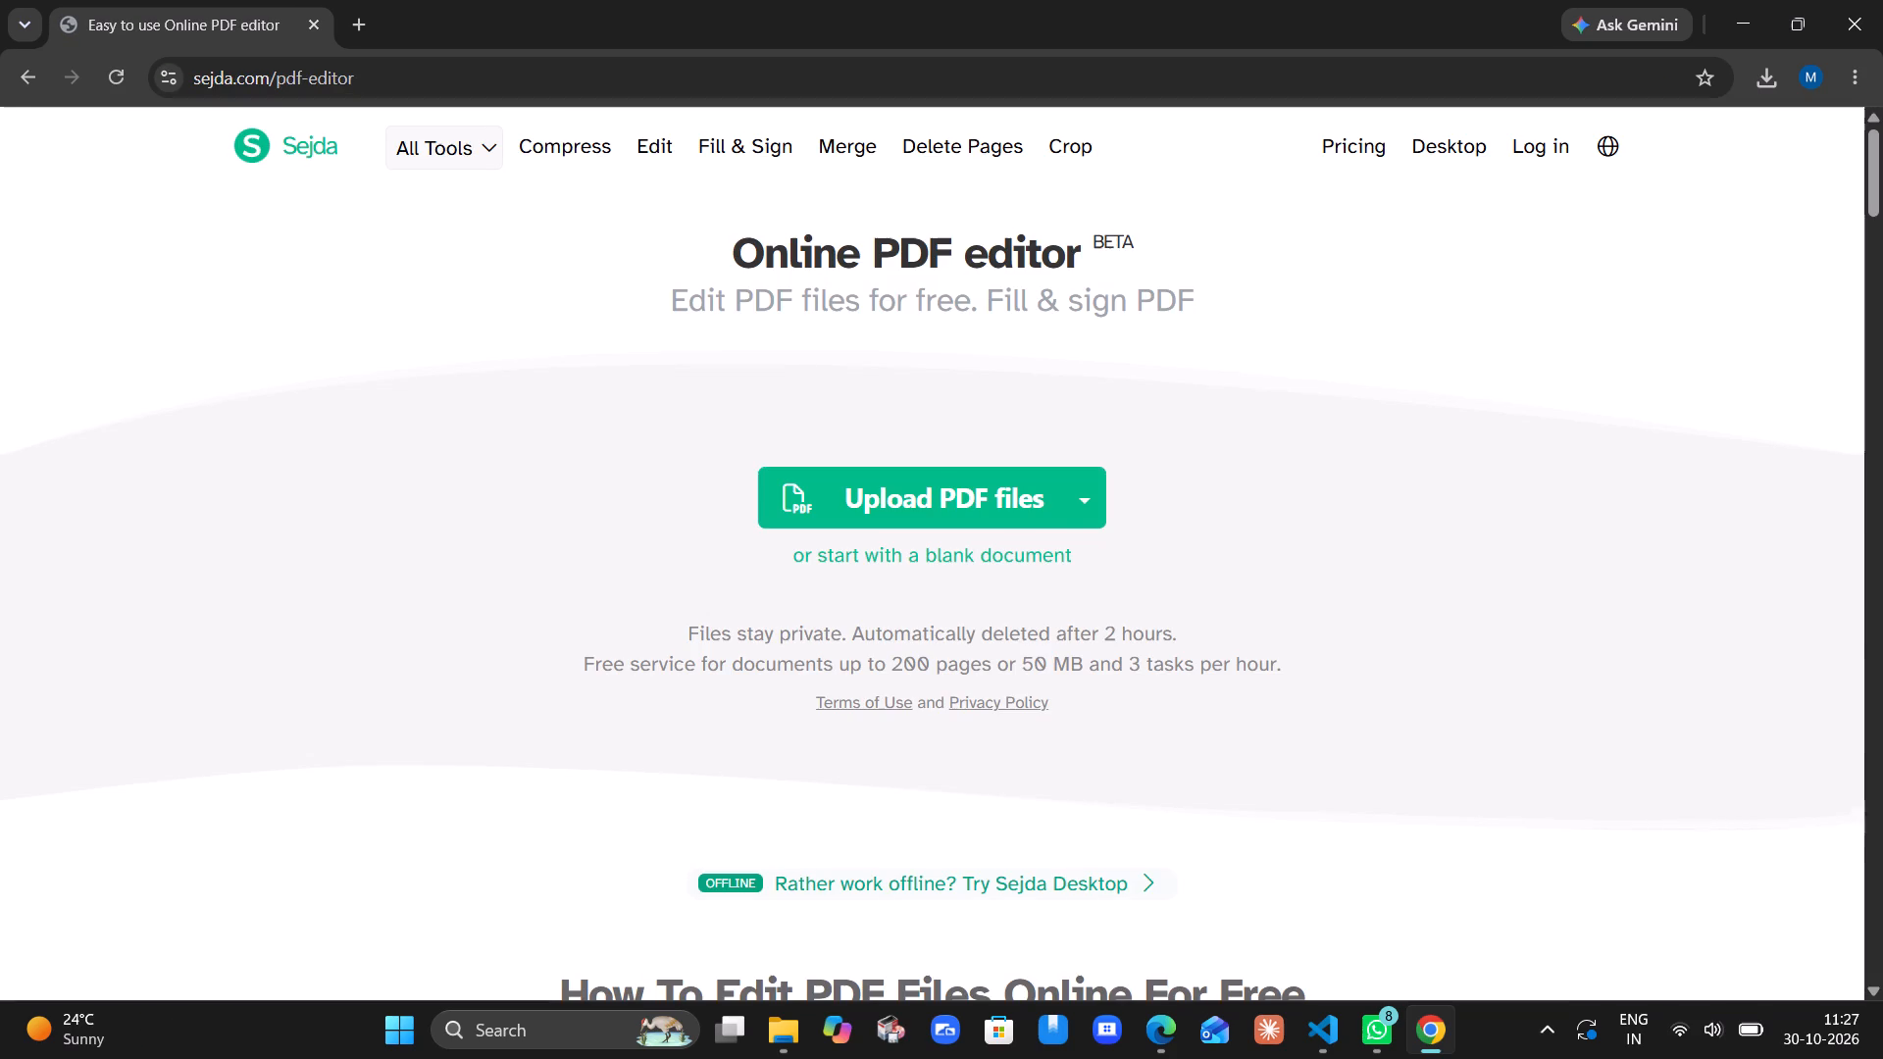
Upload Lab1-1.pdf from the Documents folder to Sejda's online PDF editor.
left_click(926, 486)
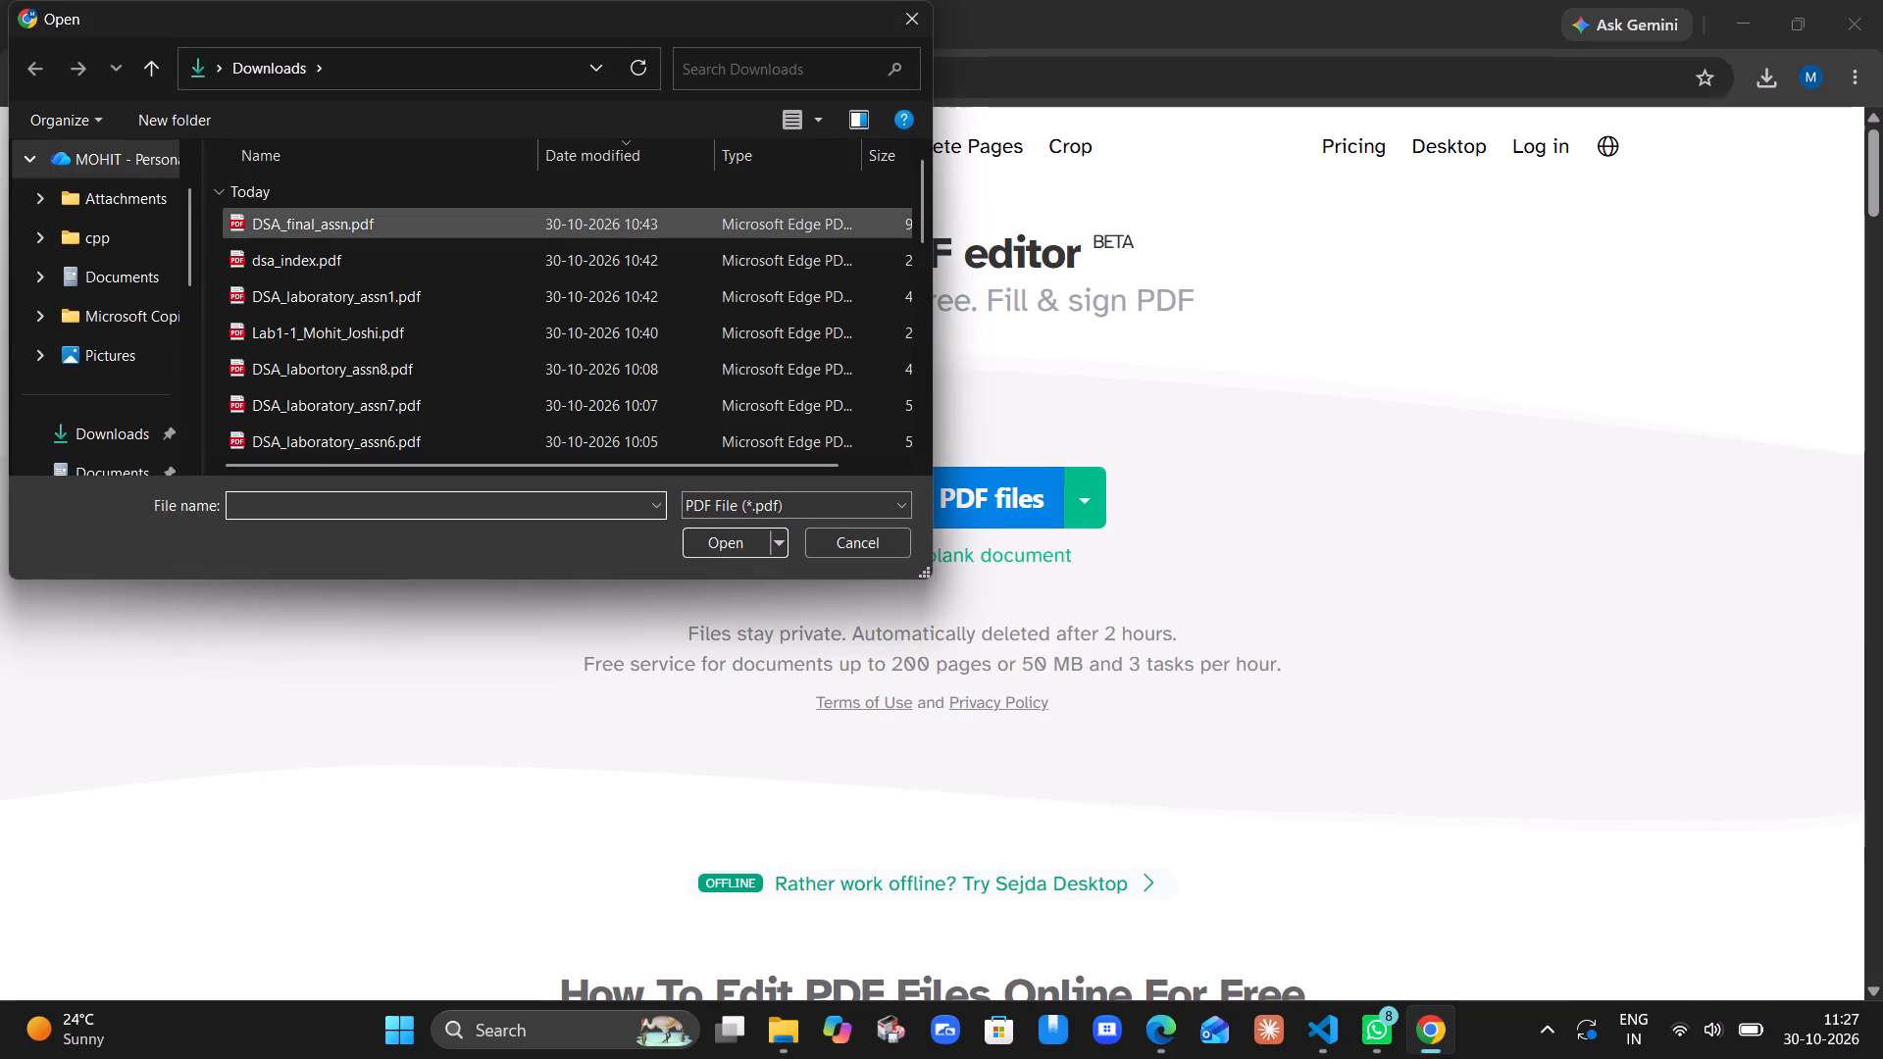
scroll(460, 298, "down", 1)
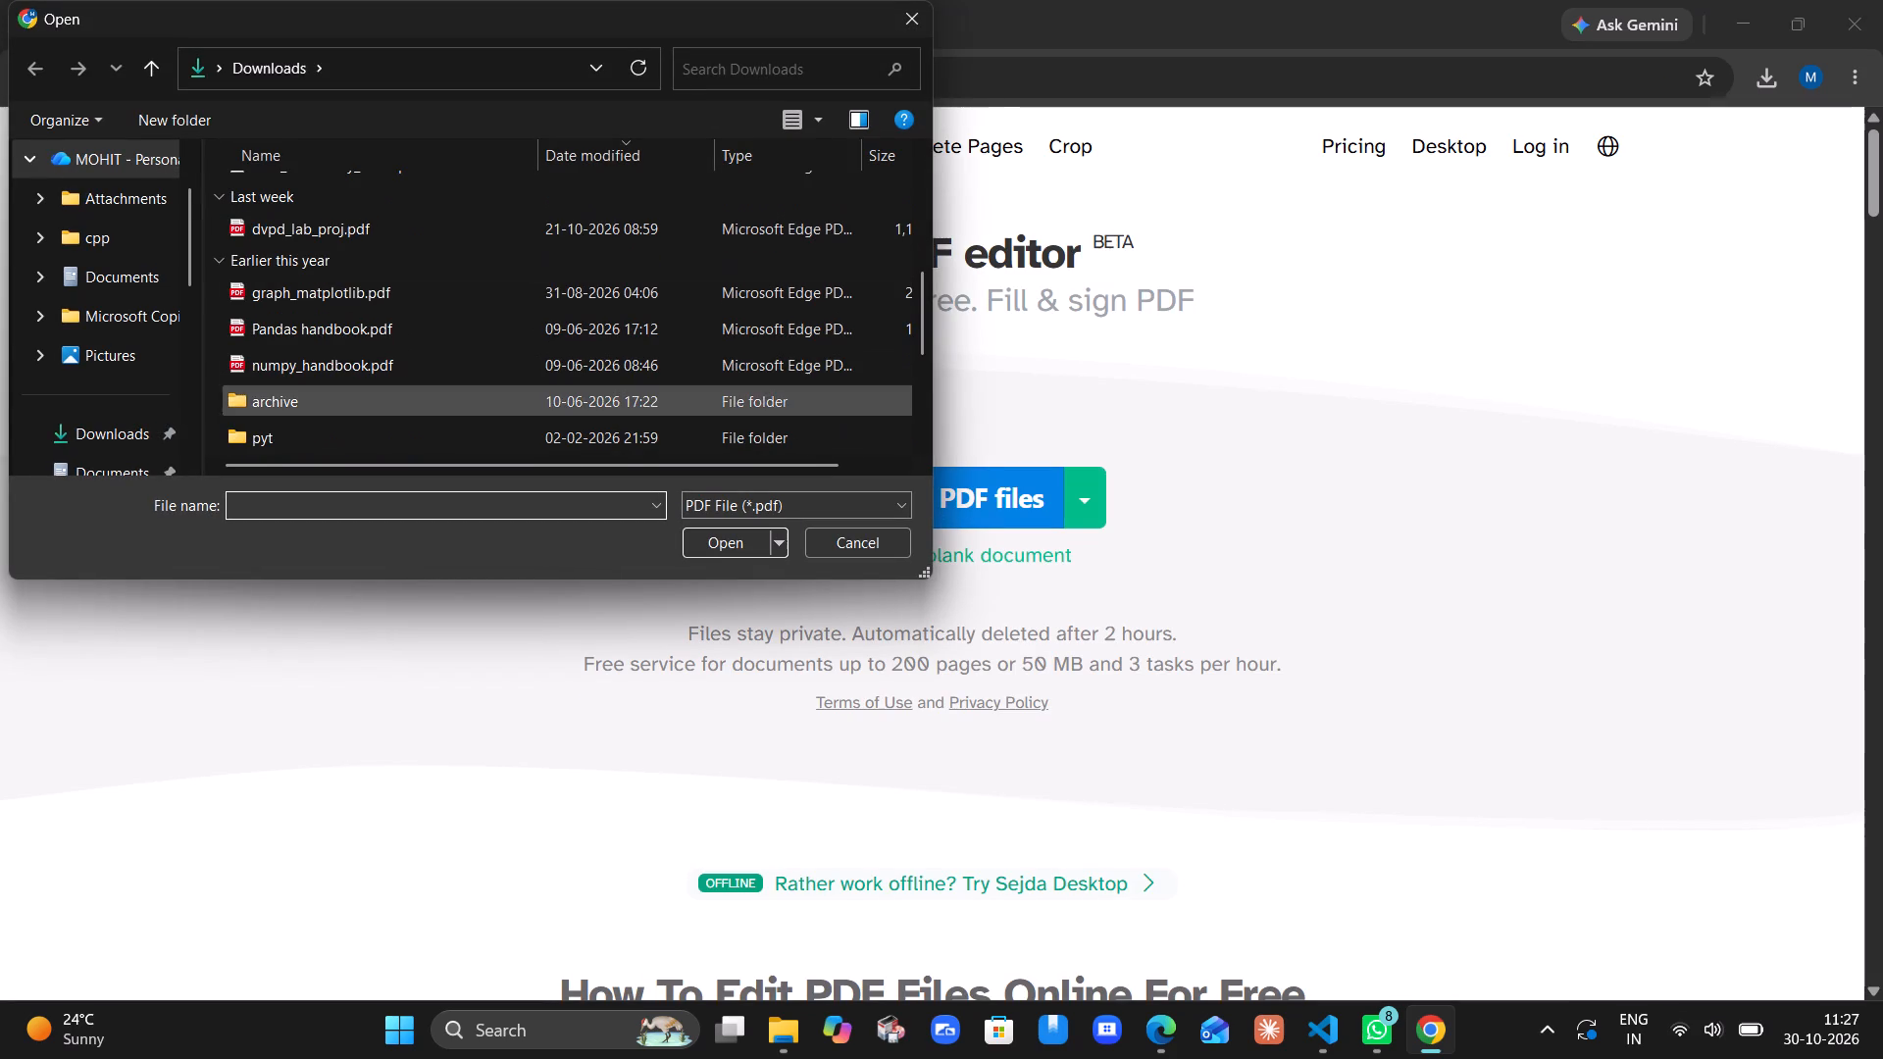
scroll(436, 289, "up", 5)
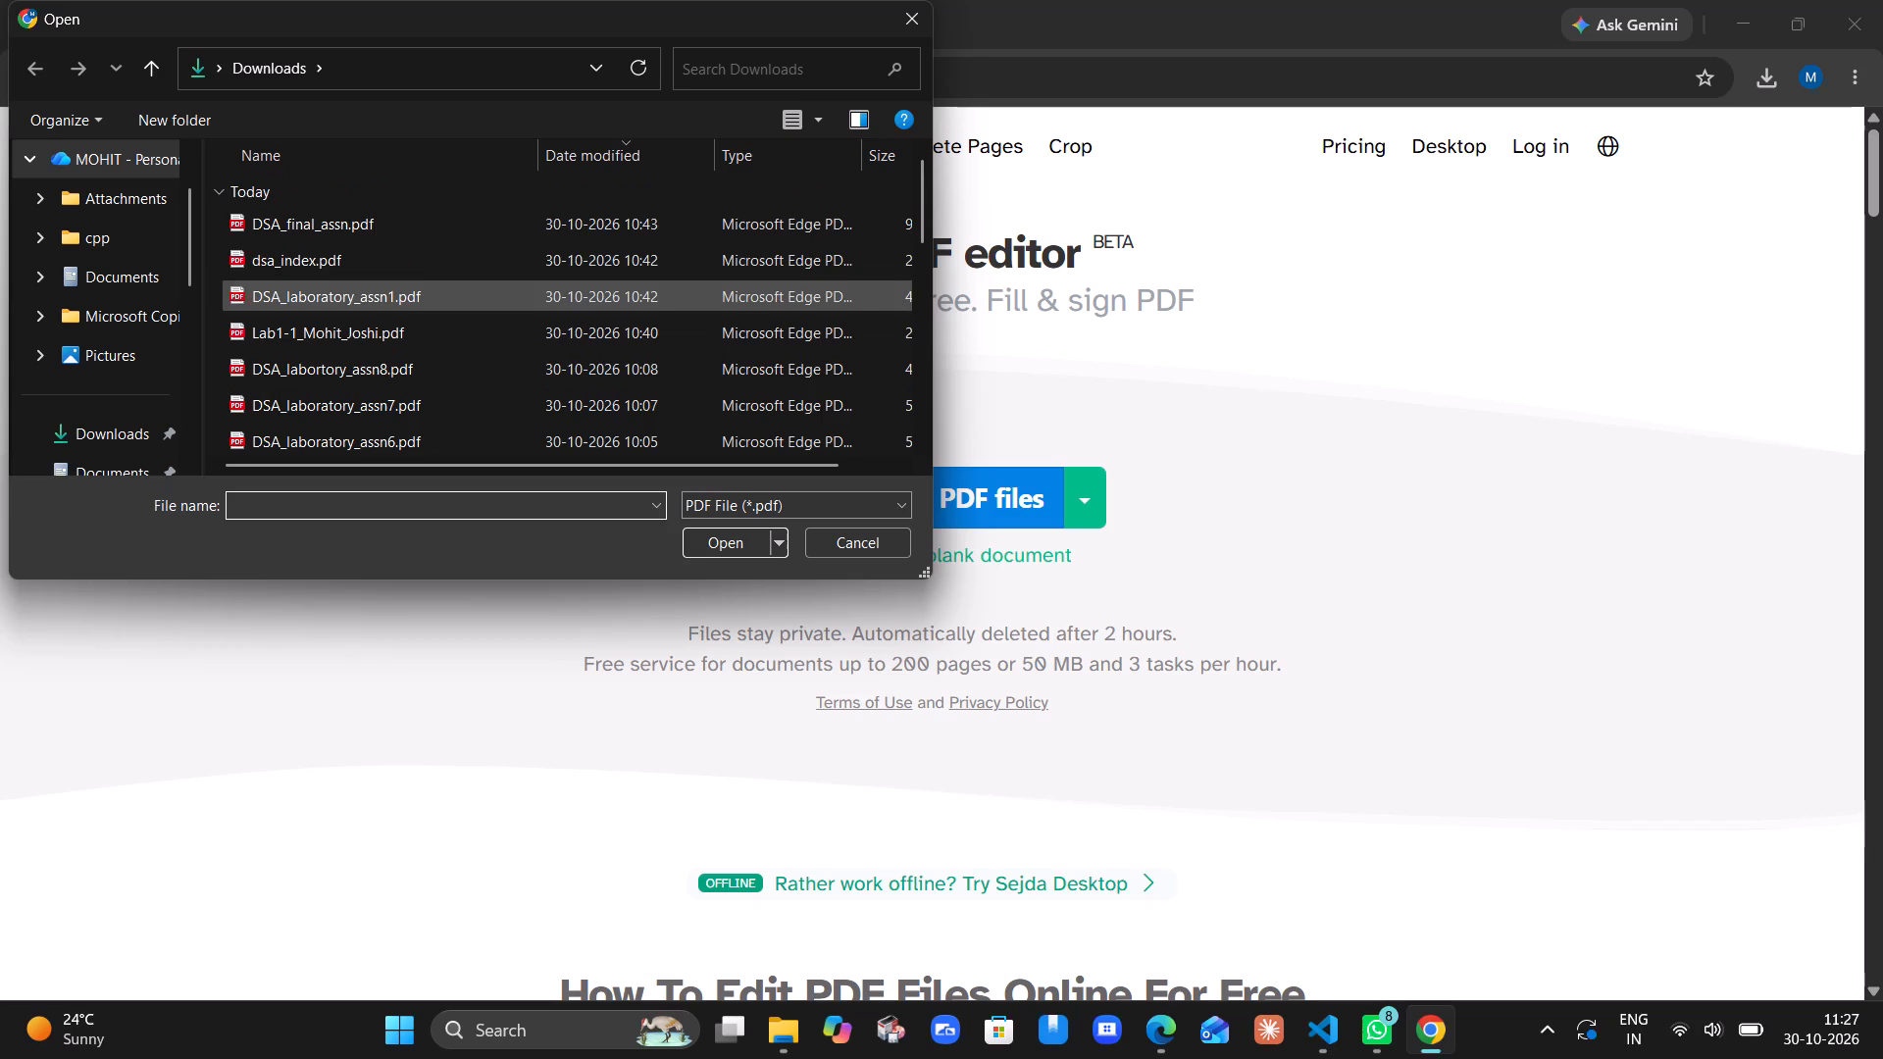
scroll(432, 267, "down", 1)
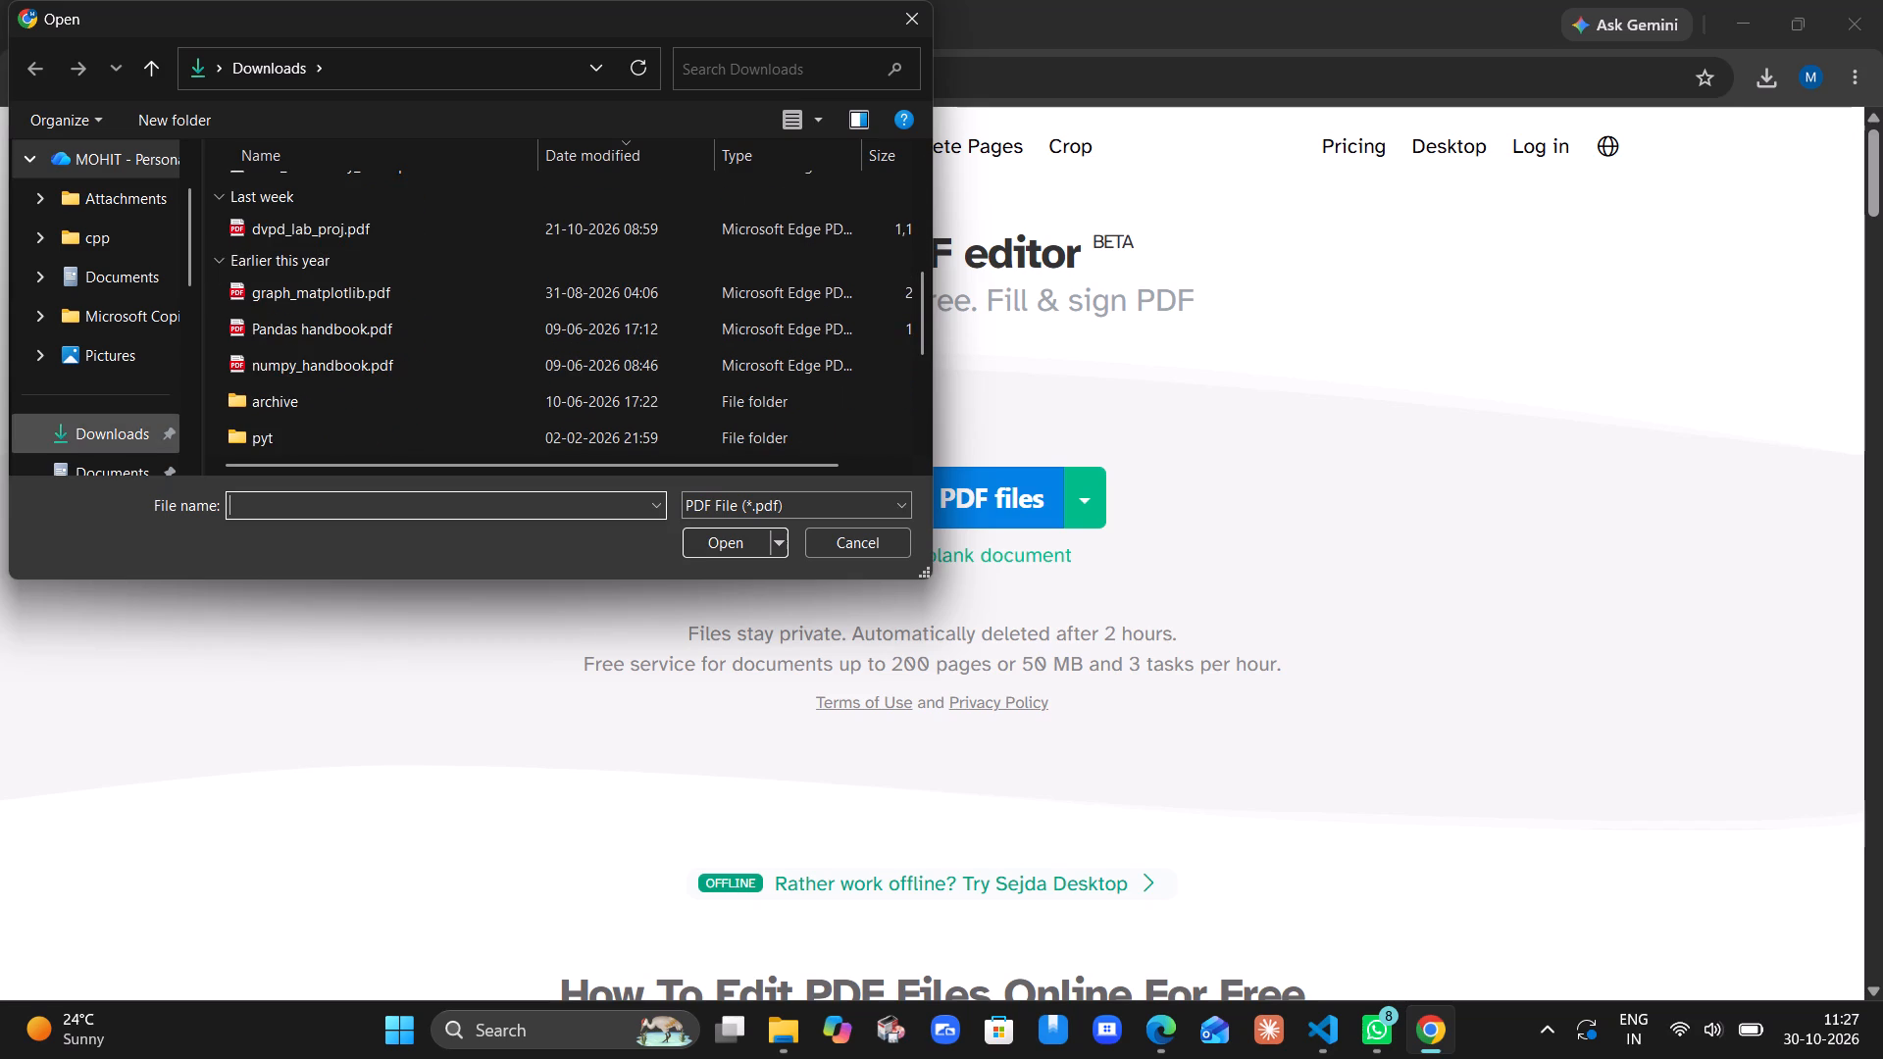
left_click(118, 455)
scroll(335, 352, "down", 11)
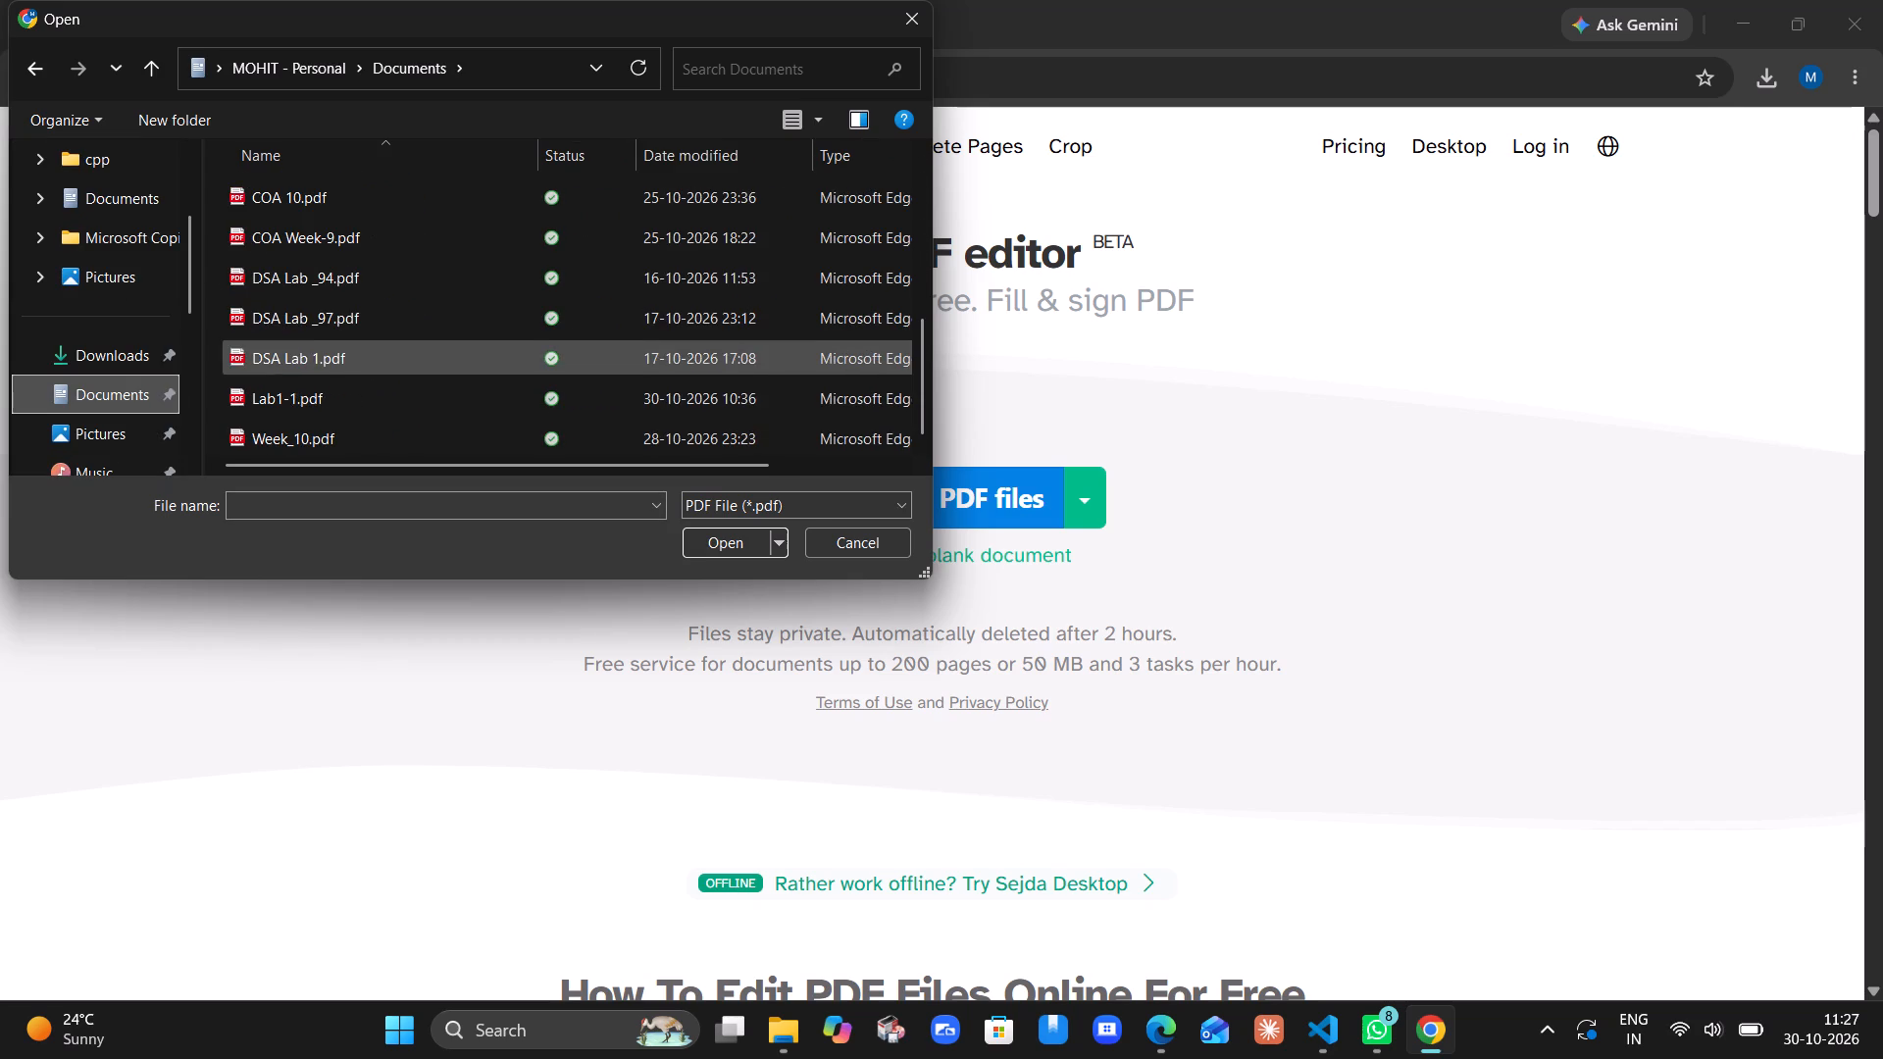
double_click(338, 412)
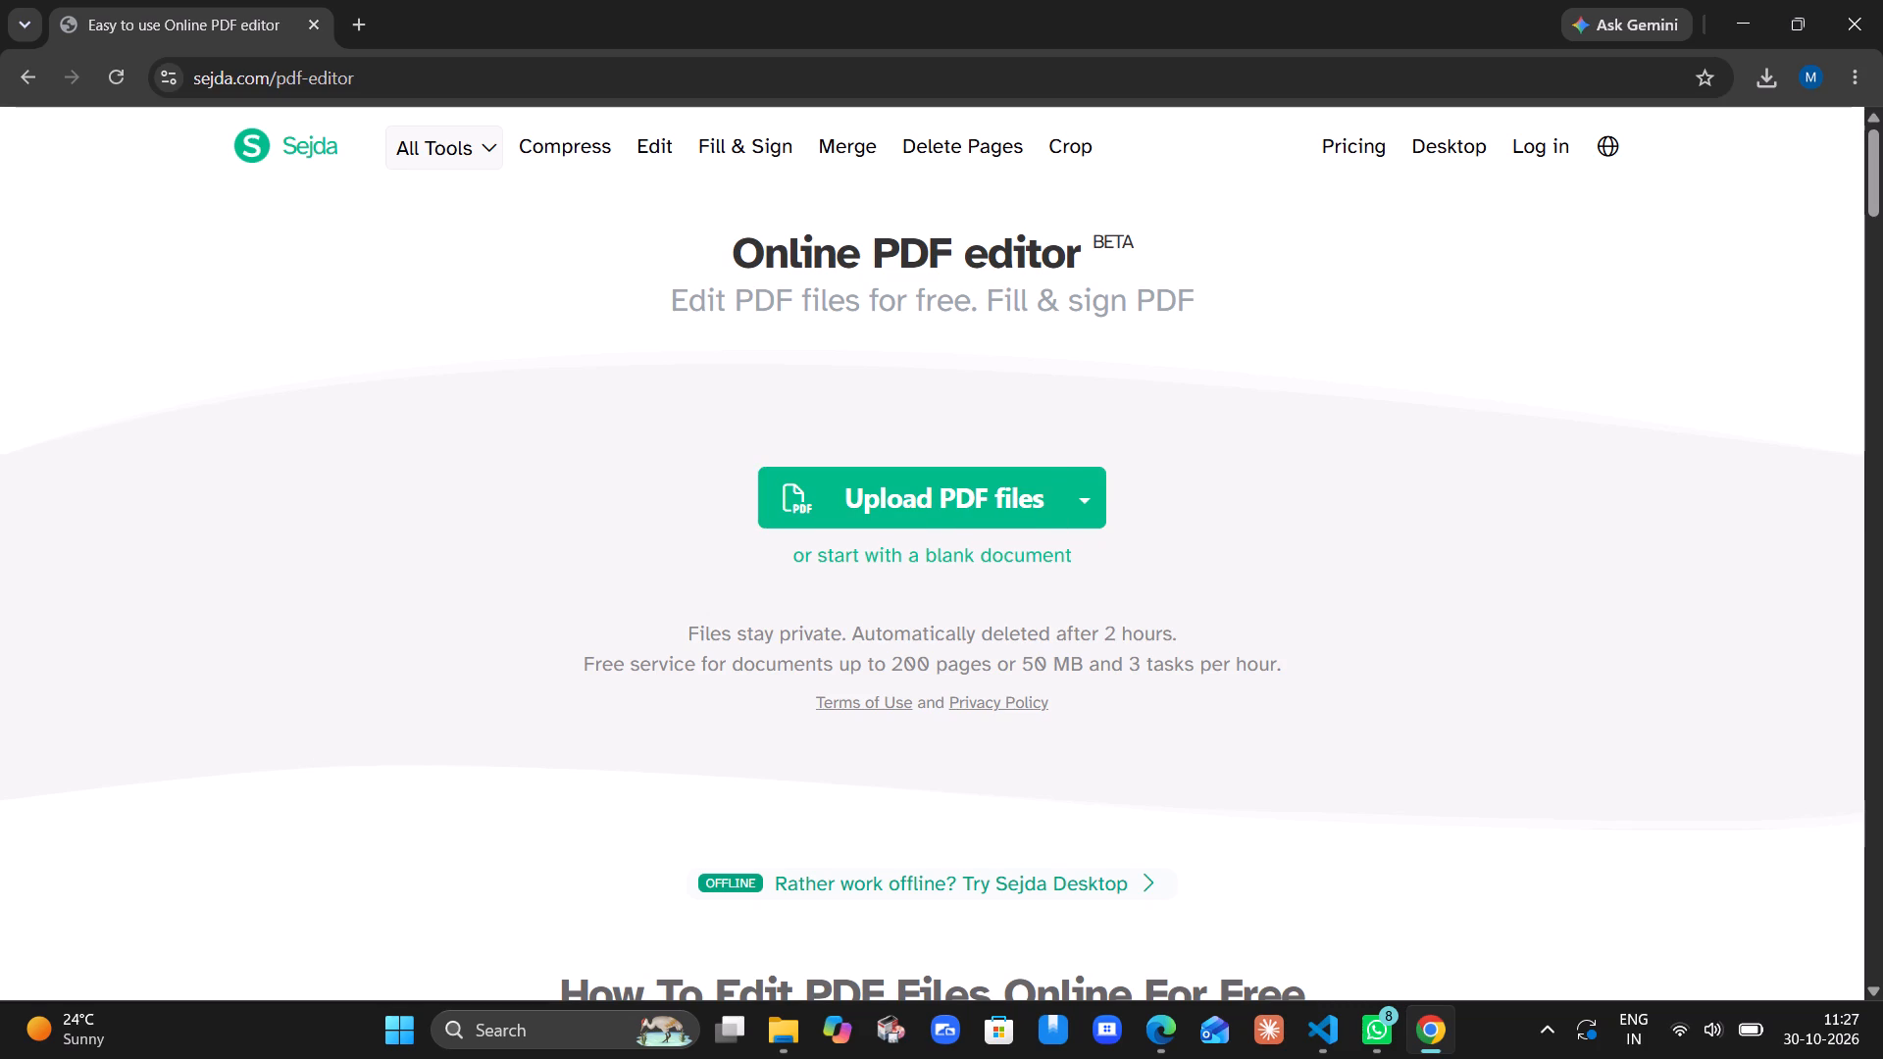
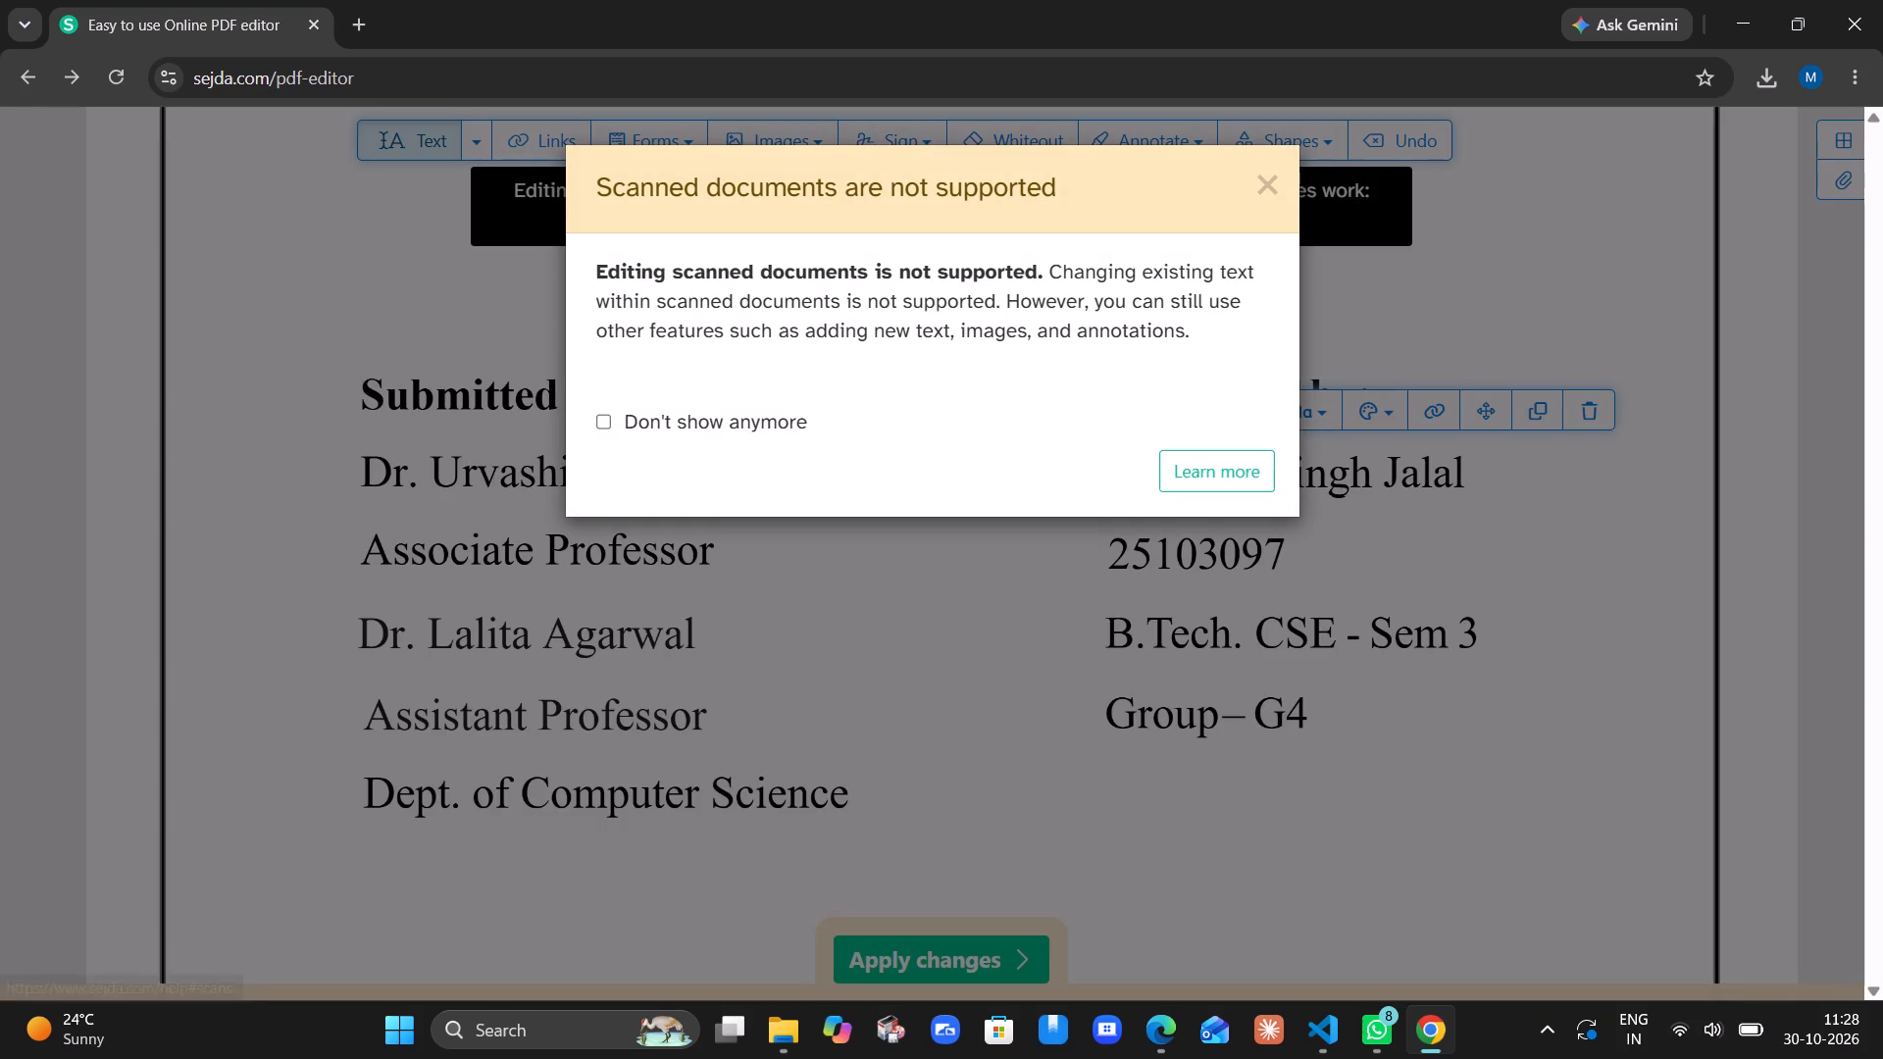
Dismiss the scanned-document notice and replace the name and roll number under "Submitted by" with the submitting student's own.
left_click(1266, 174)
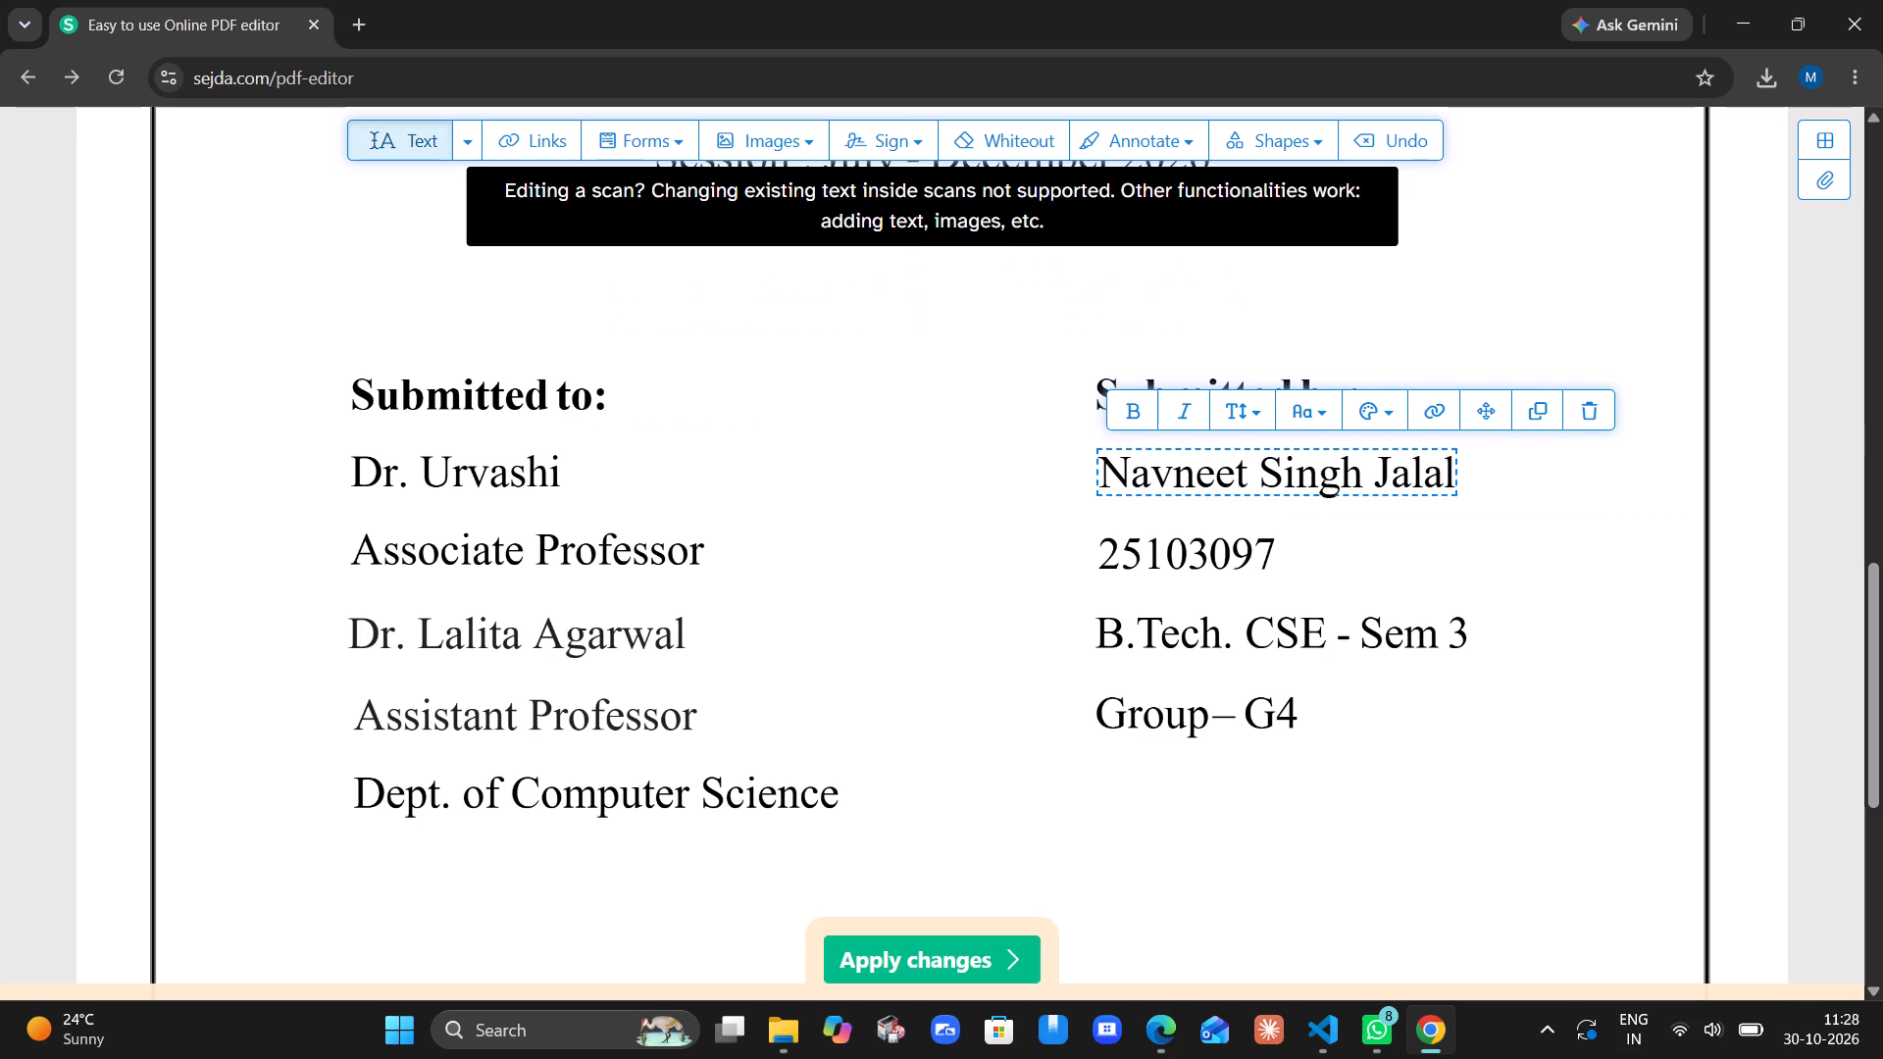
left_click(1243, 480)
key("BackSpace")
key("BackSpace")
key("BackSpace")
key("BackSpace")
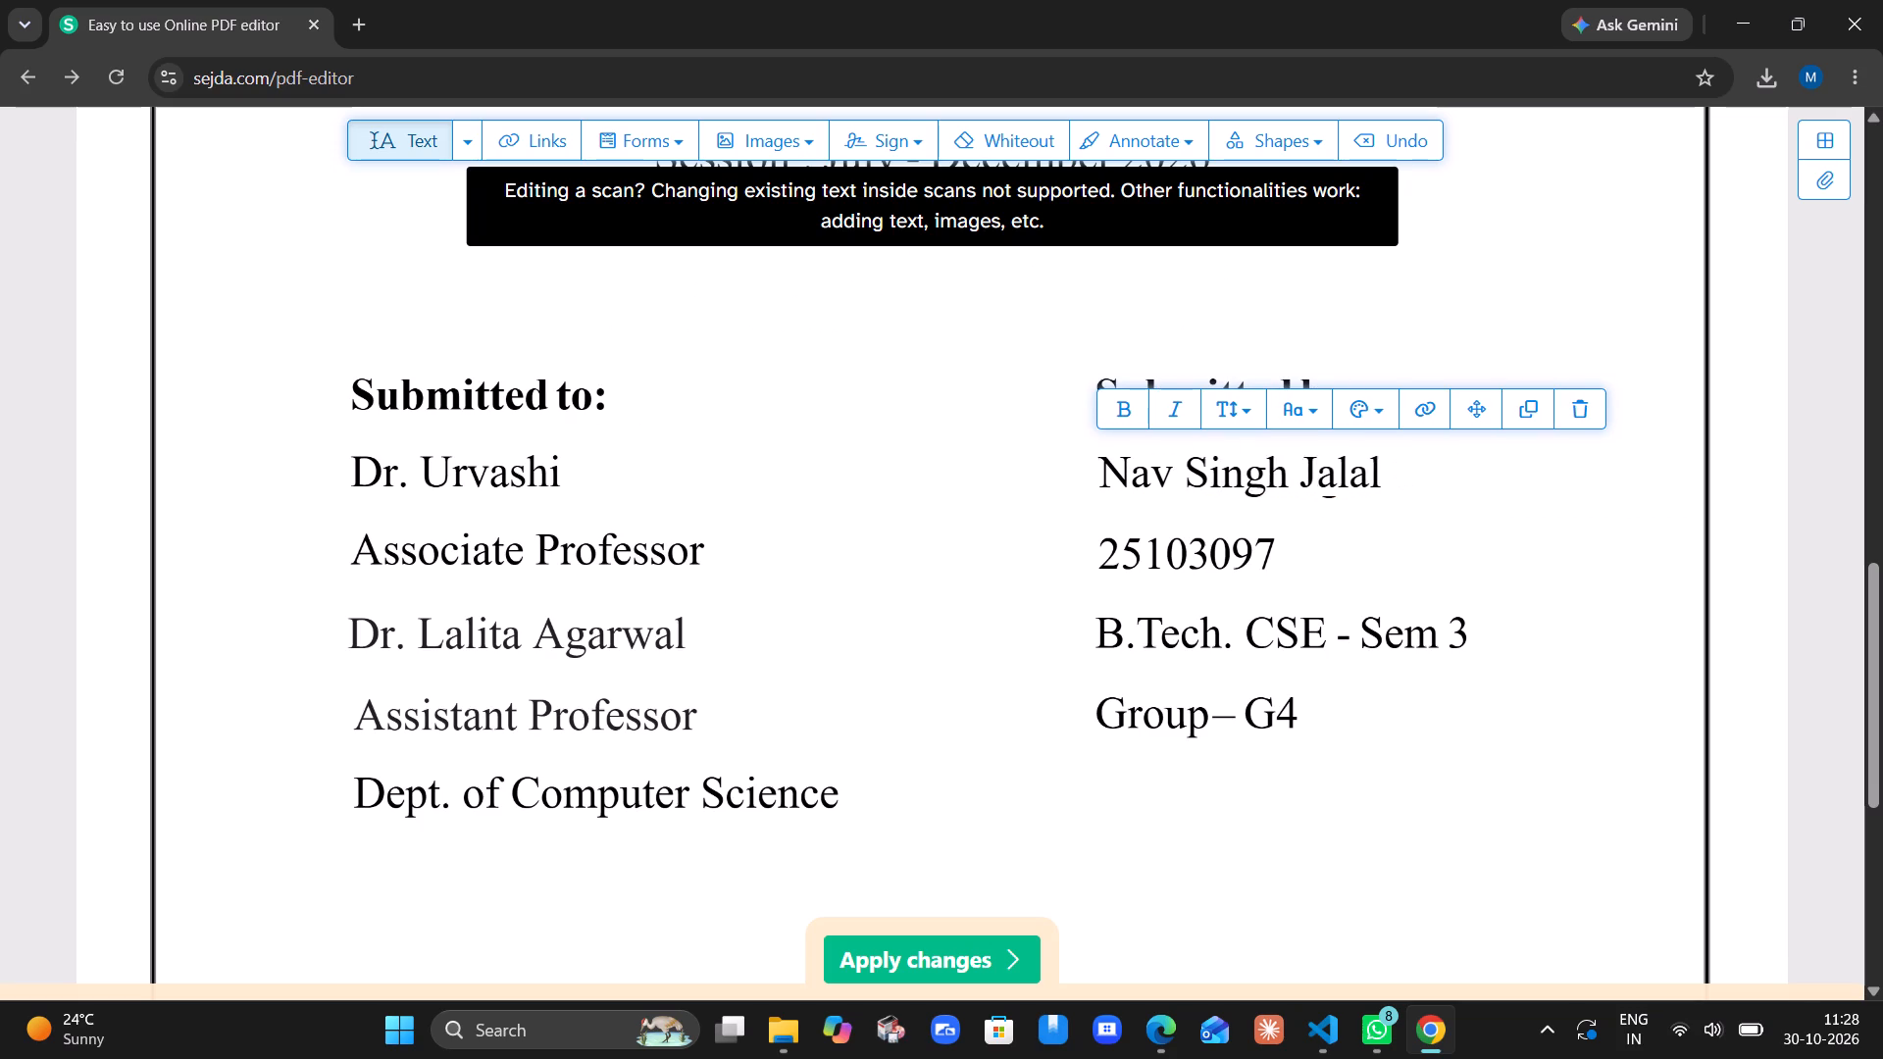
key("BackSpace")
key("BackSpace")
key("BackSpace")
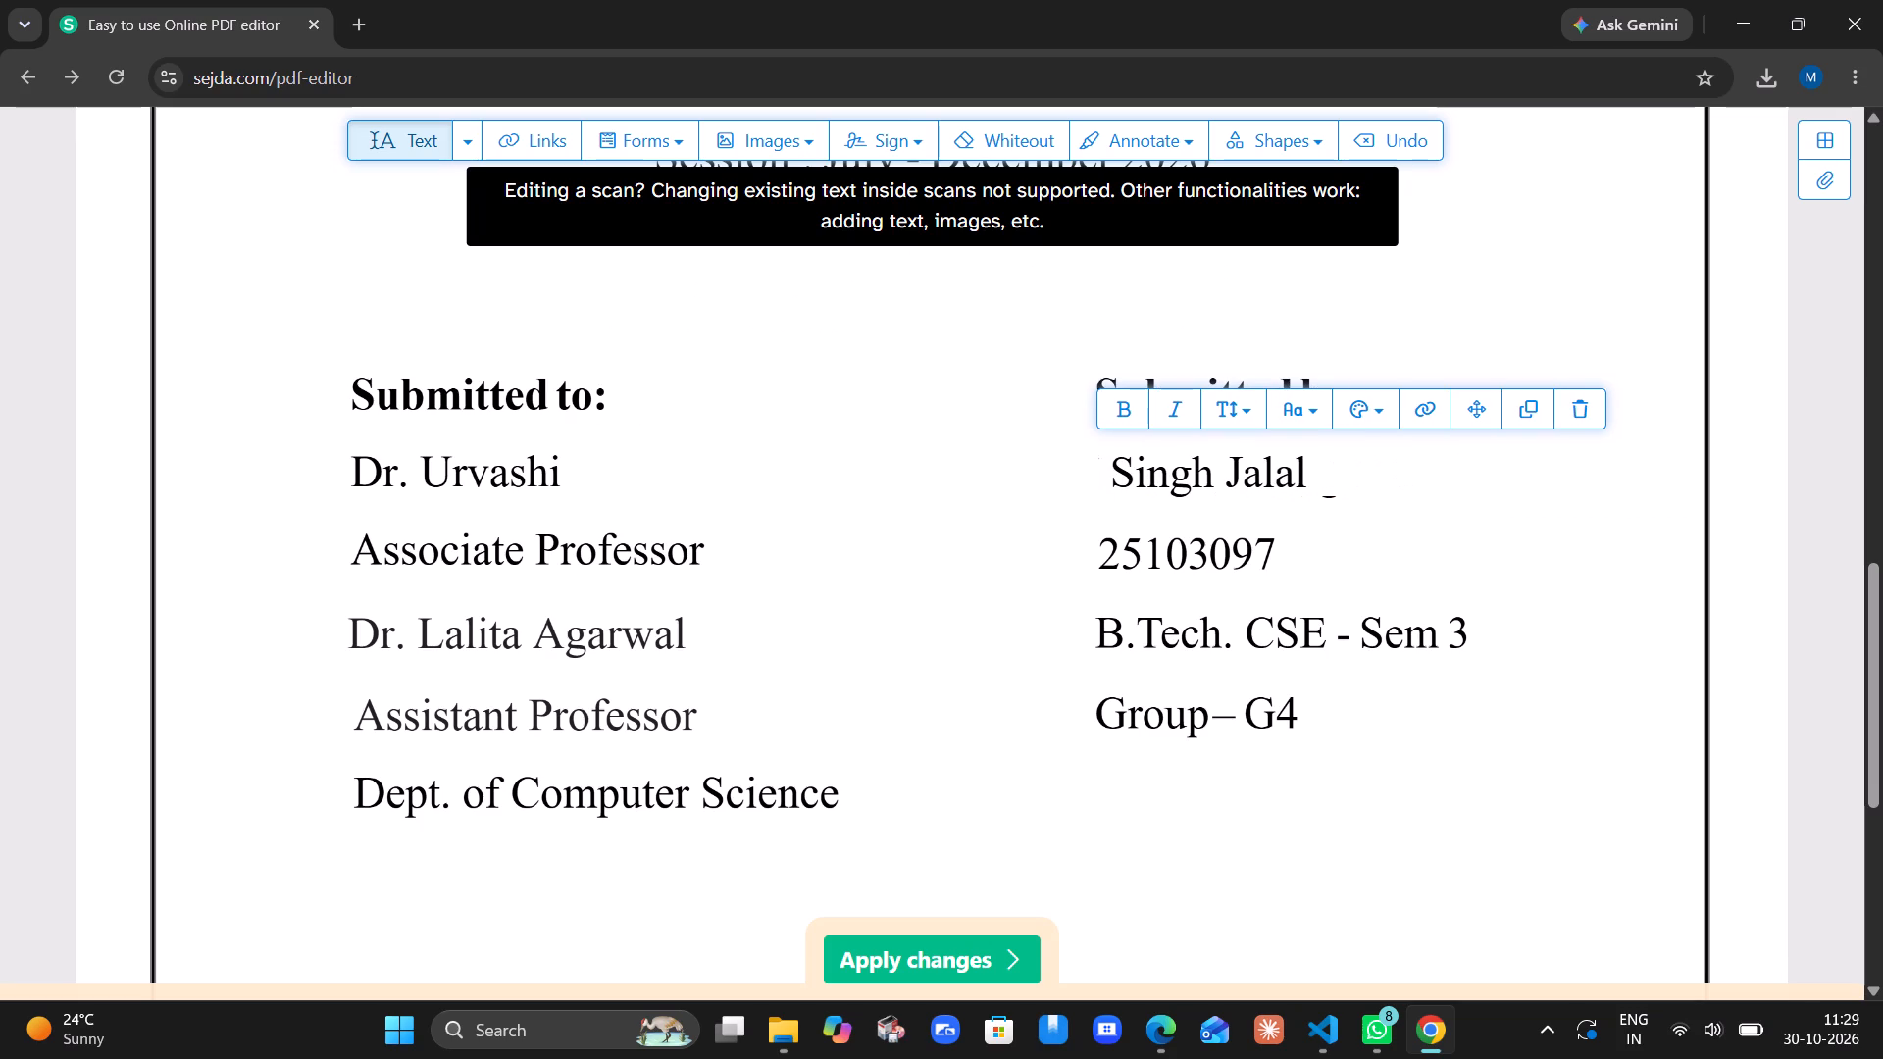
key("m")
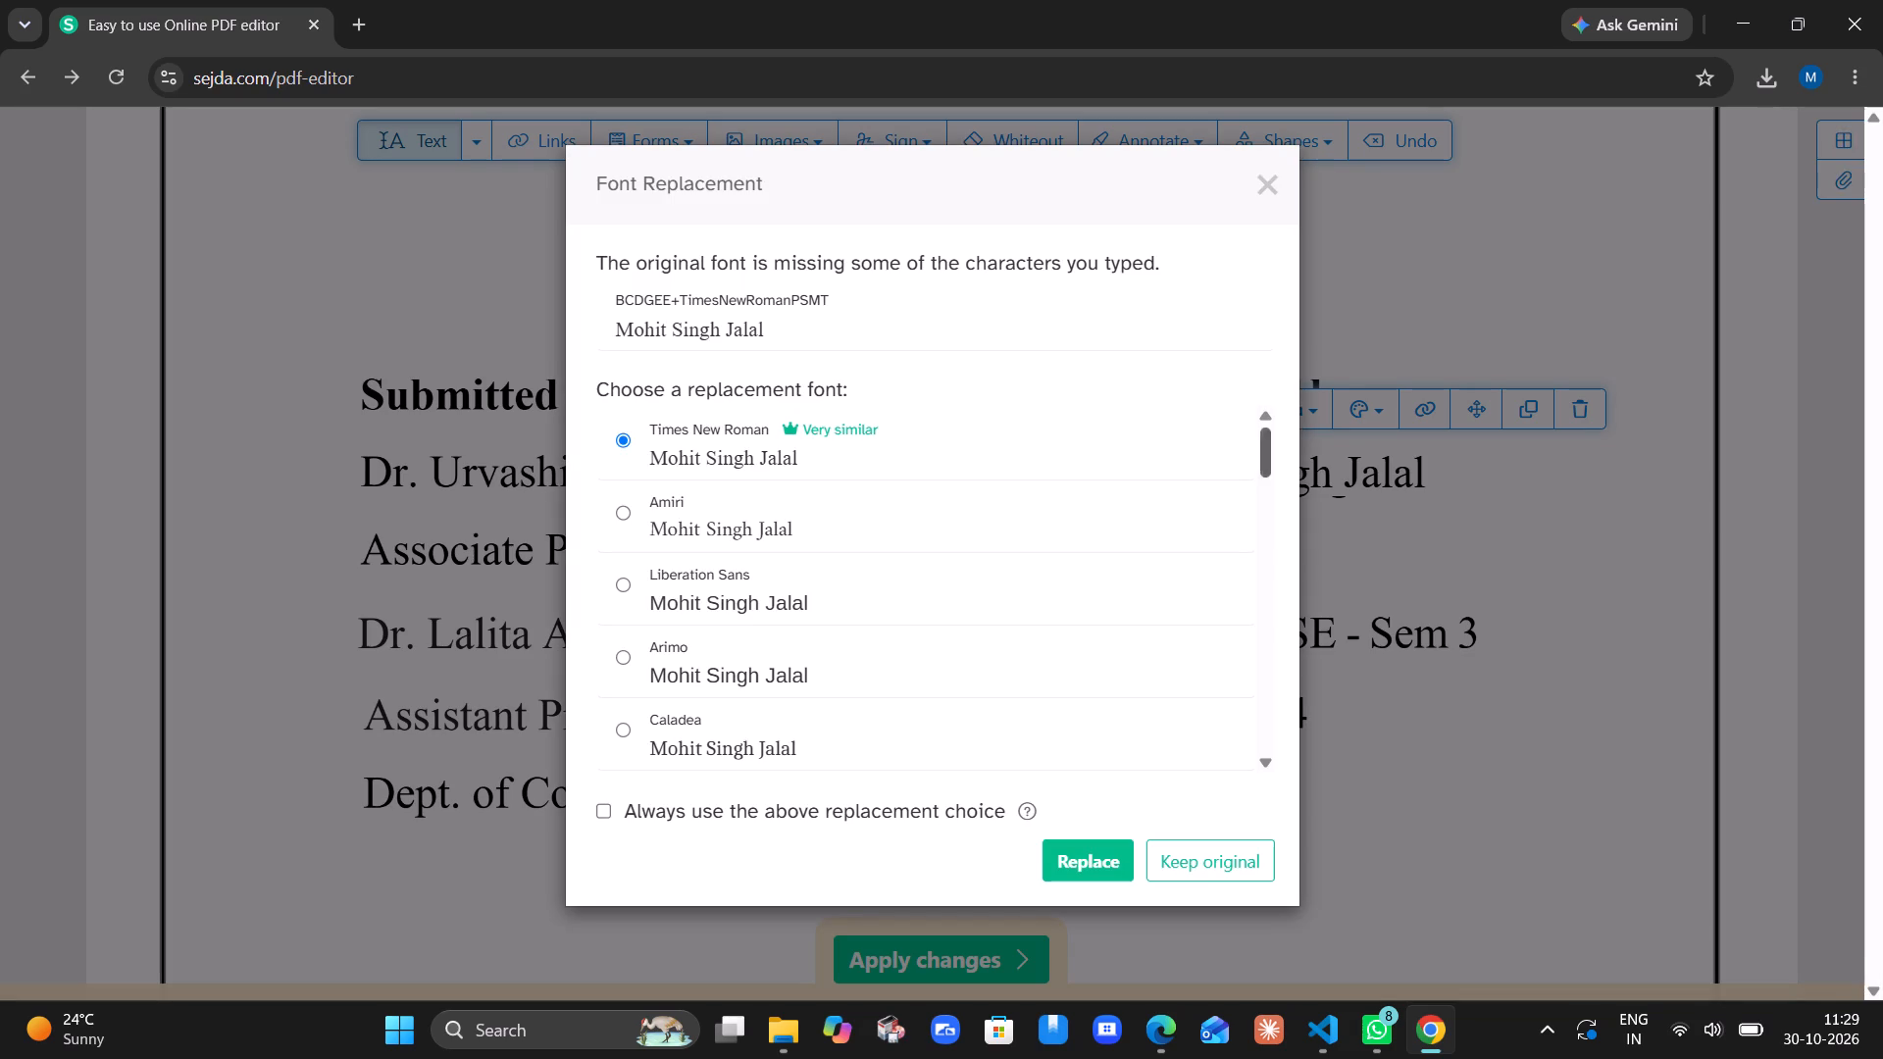
Replace everything after the first name under "Submitted by" with the student's correct surname, using Times New Roman as the replacement font.
left_click(1273, 181)
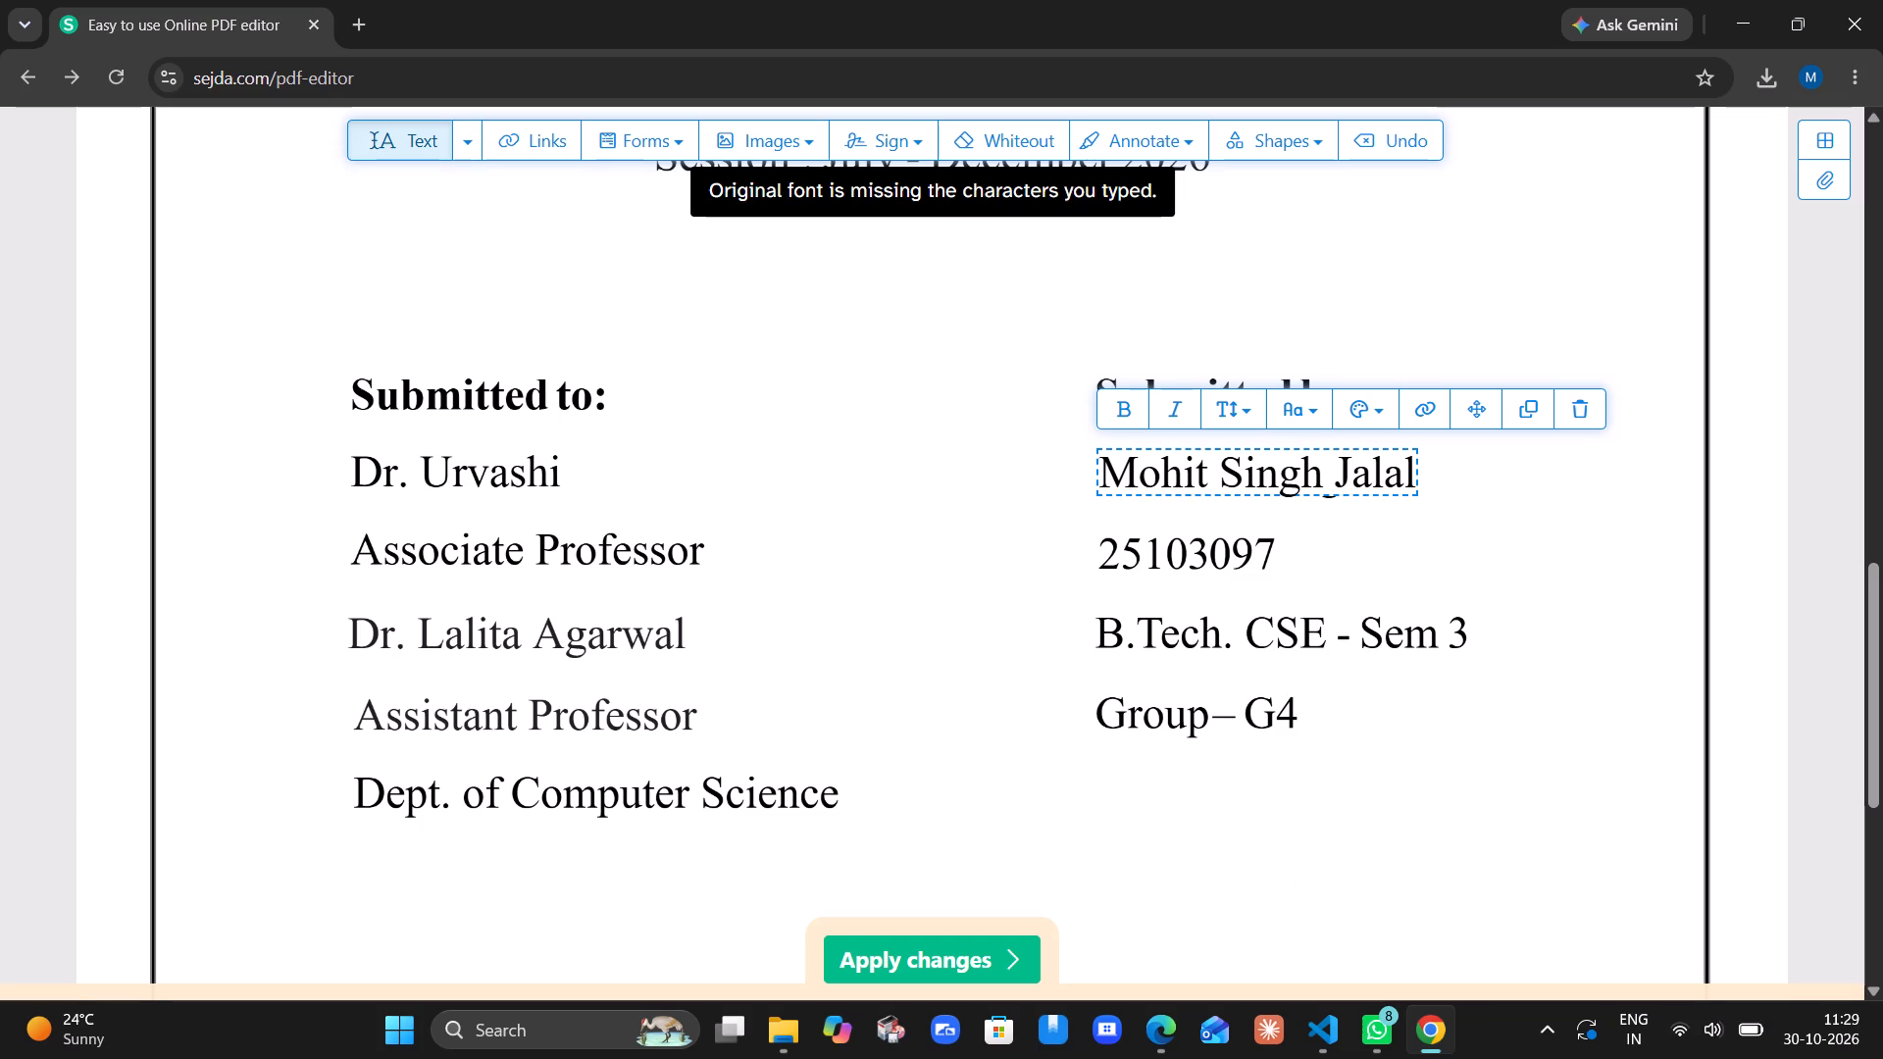
left_click(1400, 481)
key("Right")
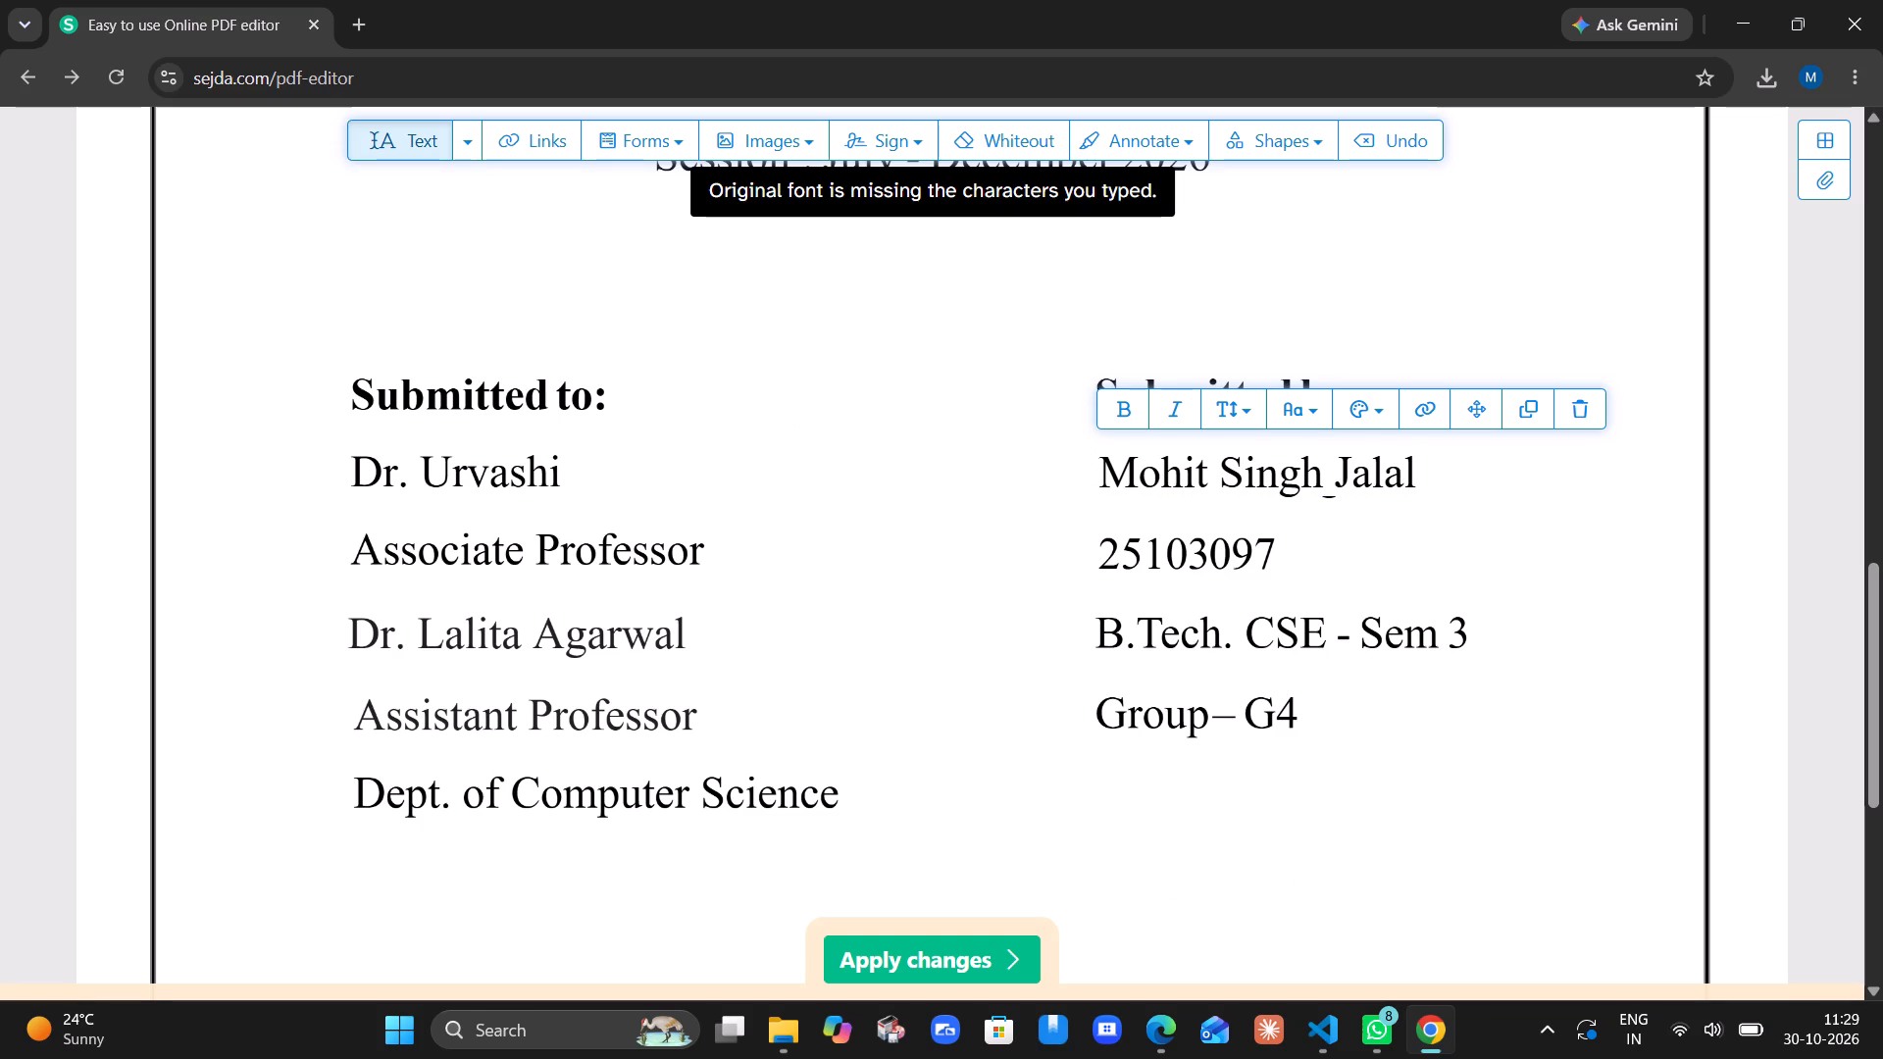
key("BackSpace")
key("BackSpace")
key("BackSpace")
key("BackSpace")
key("BackSpace")
key("BackSpace")
key("BackSpace")
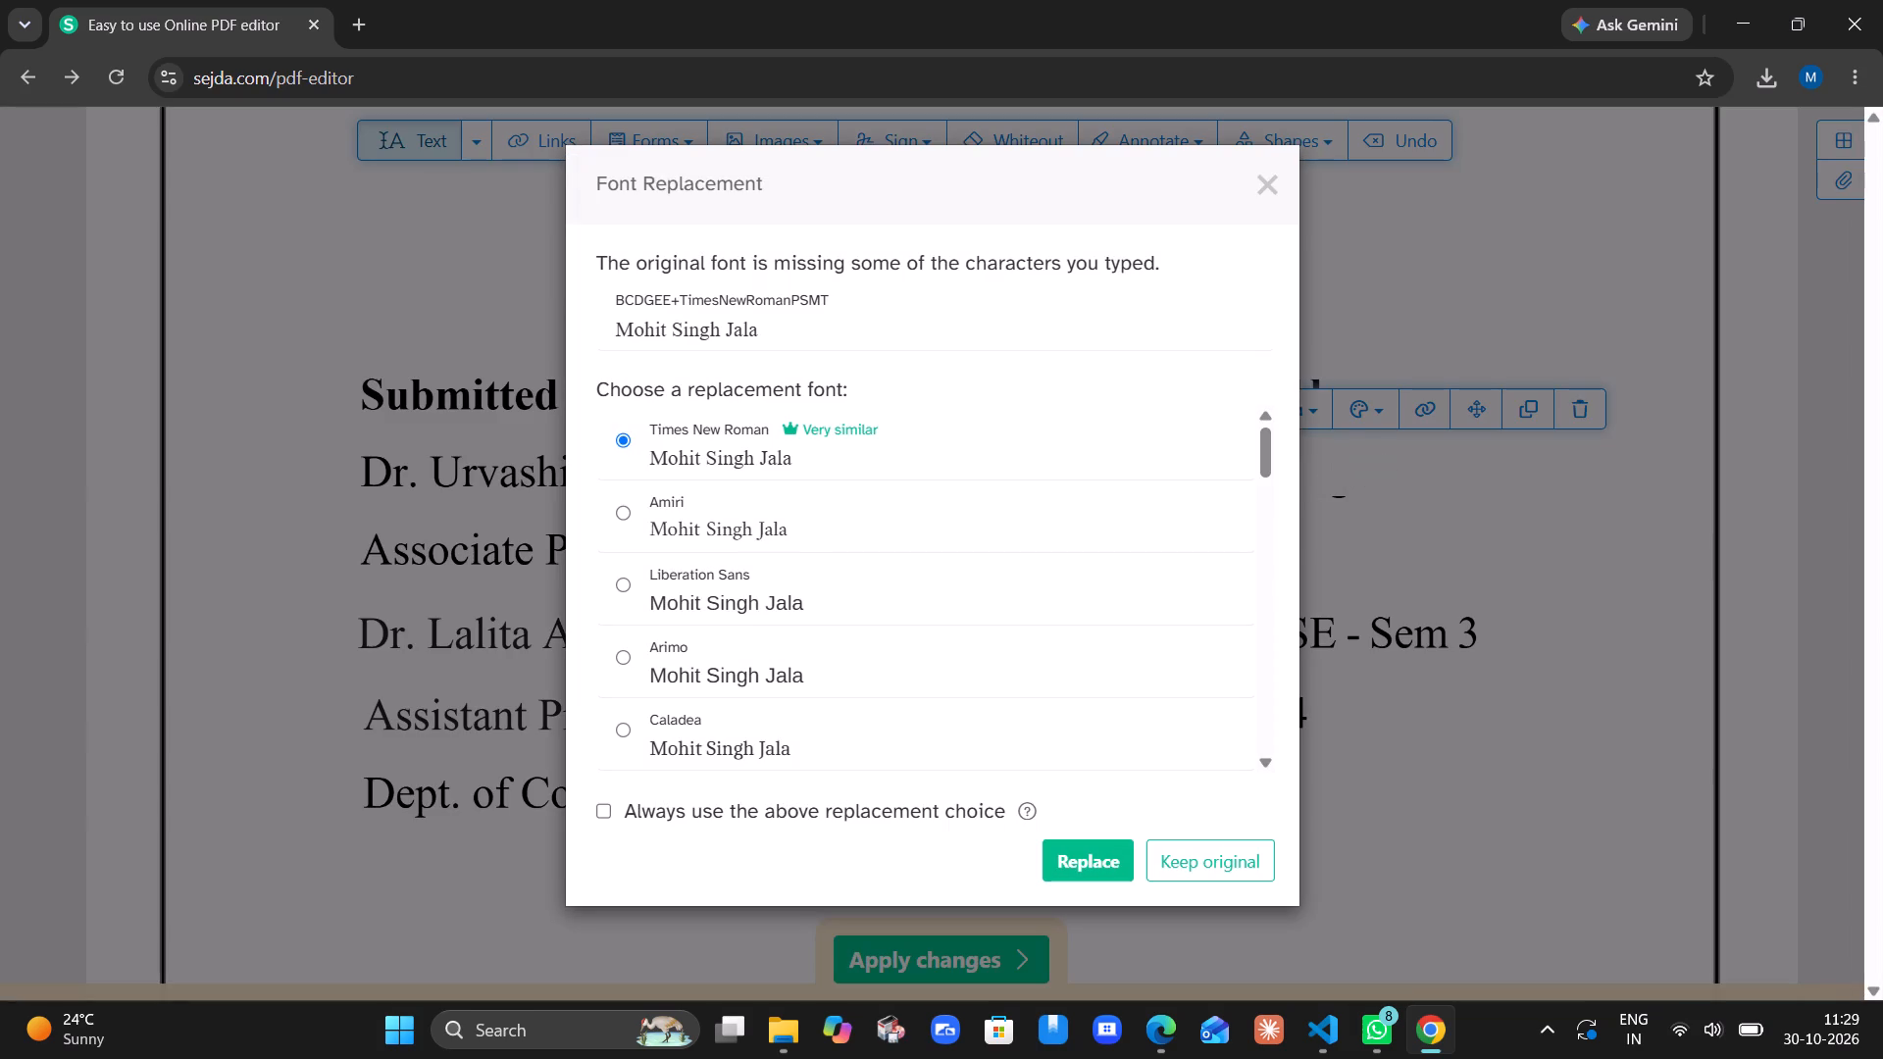
key("BackSpace")
key("BackSpace")
key("BackSpace")
left_click(1284, 185)
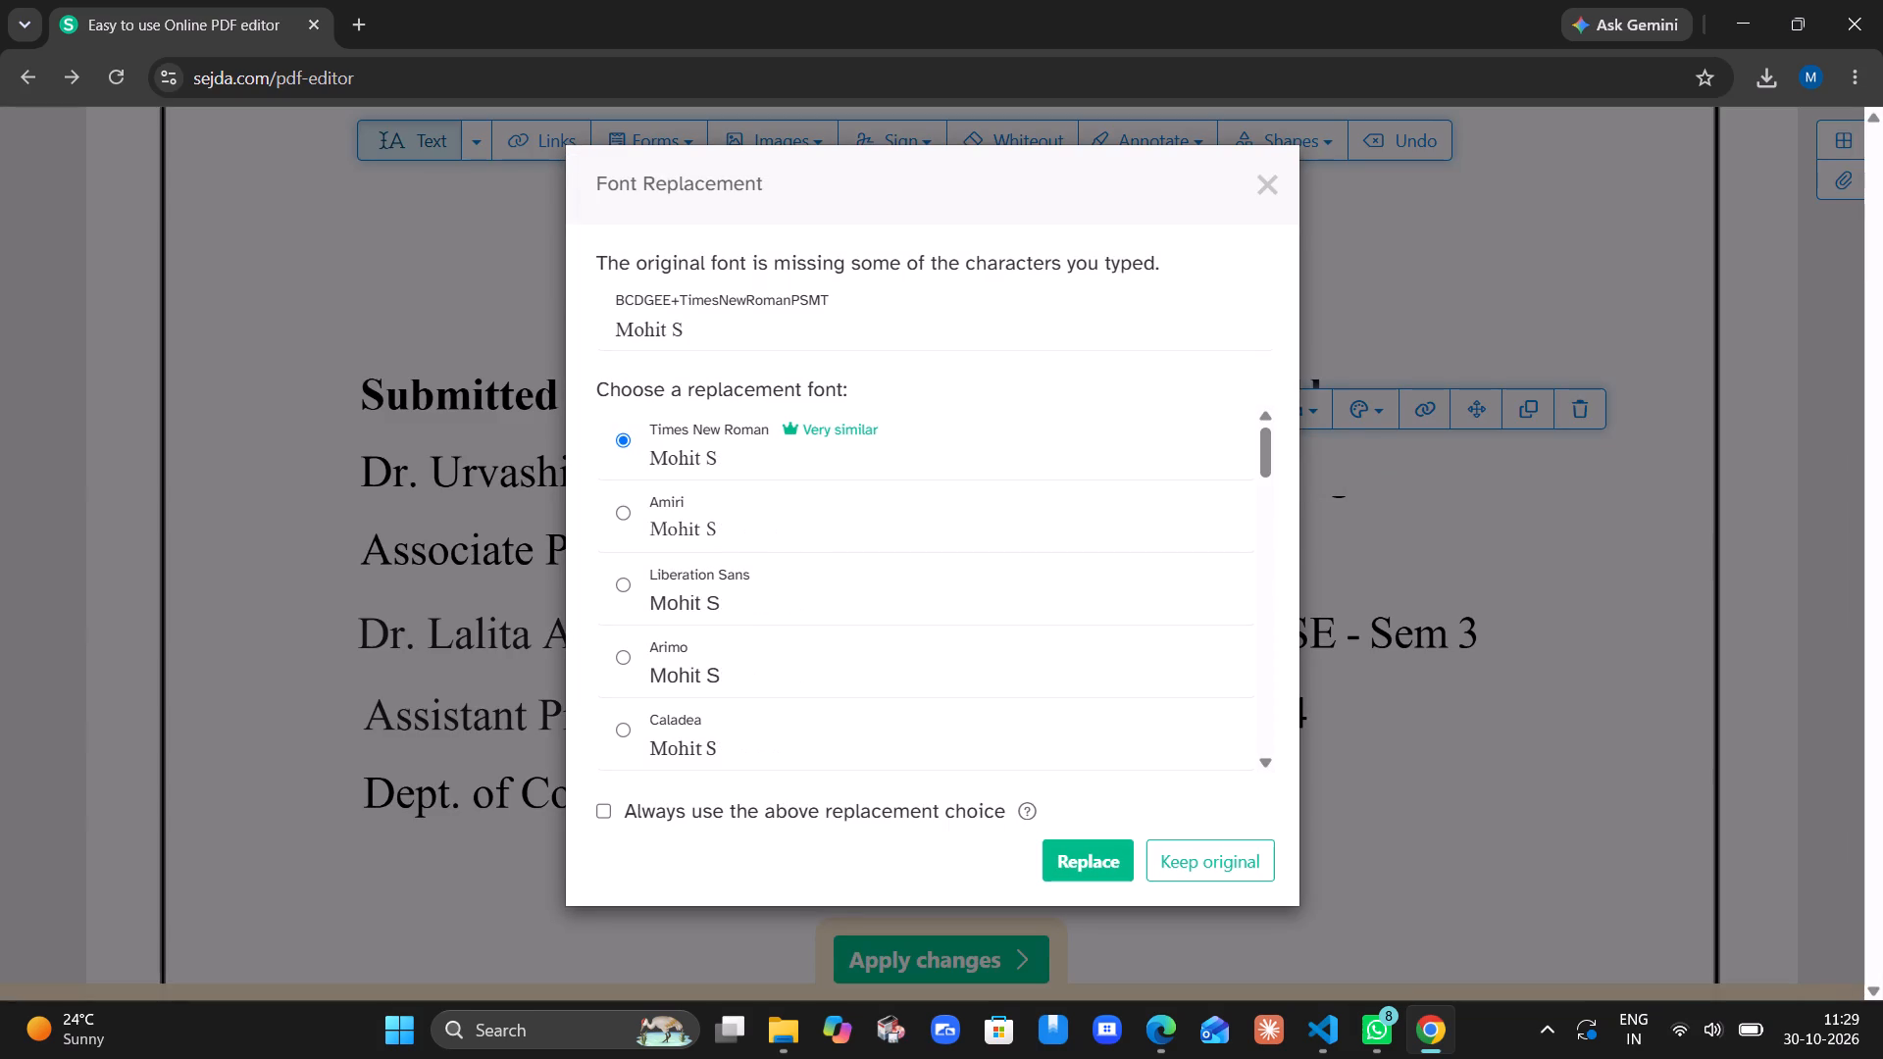
left_click(1272, 183)
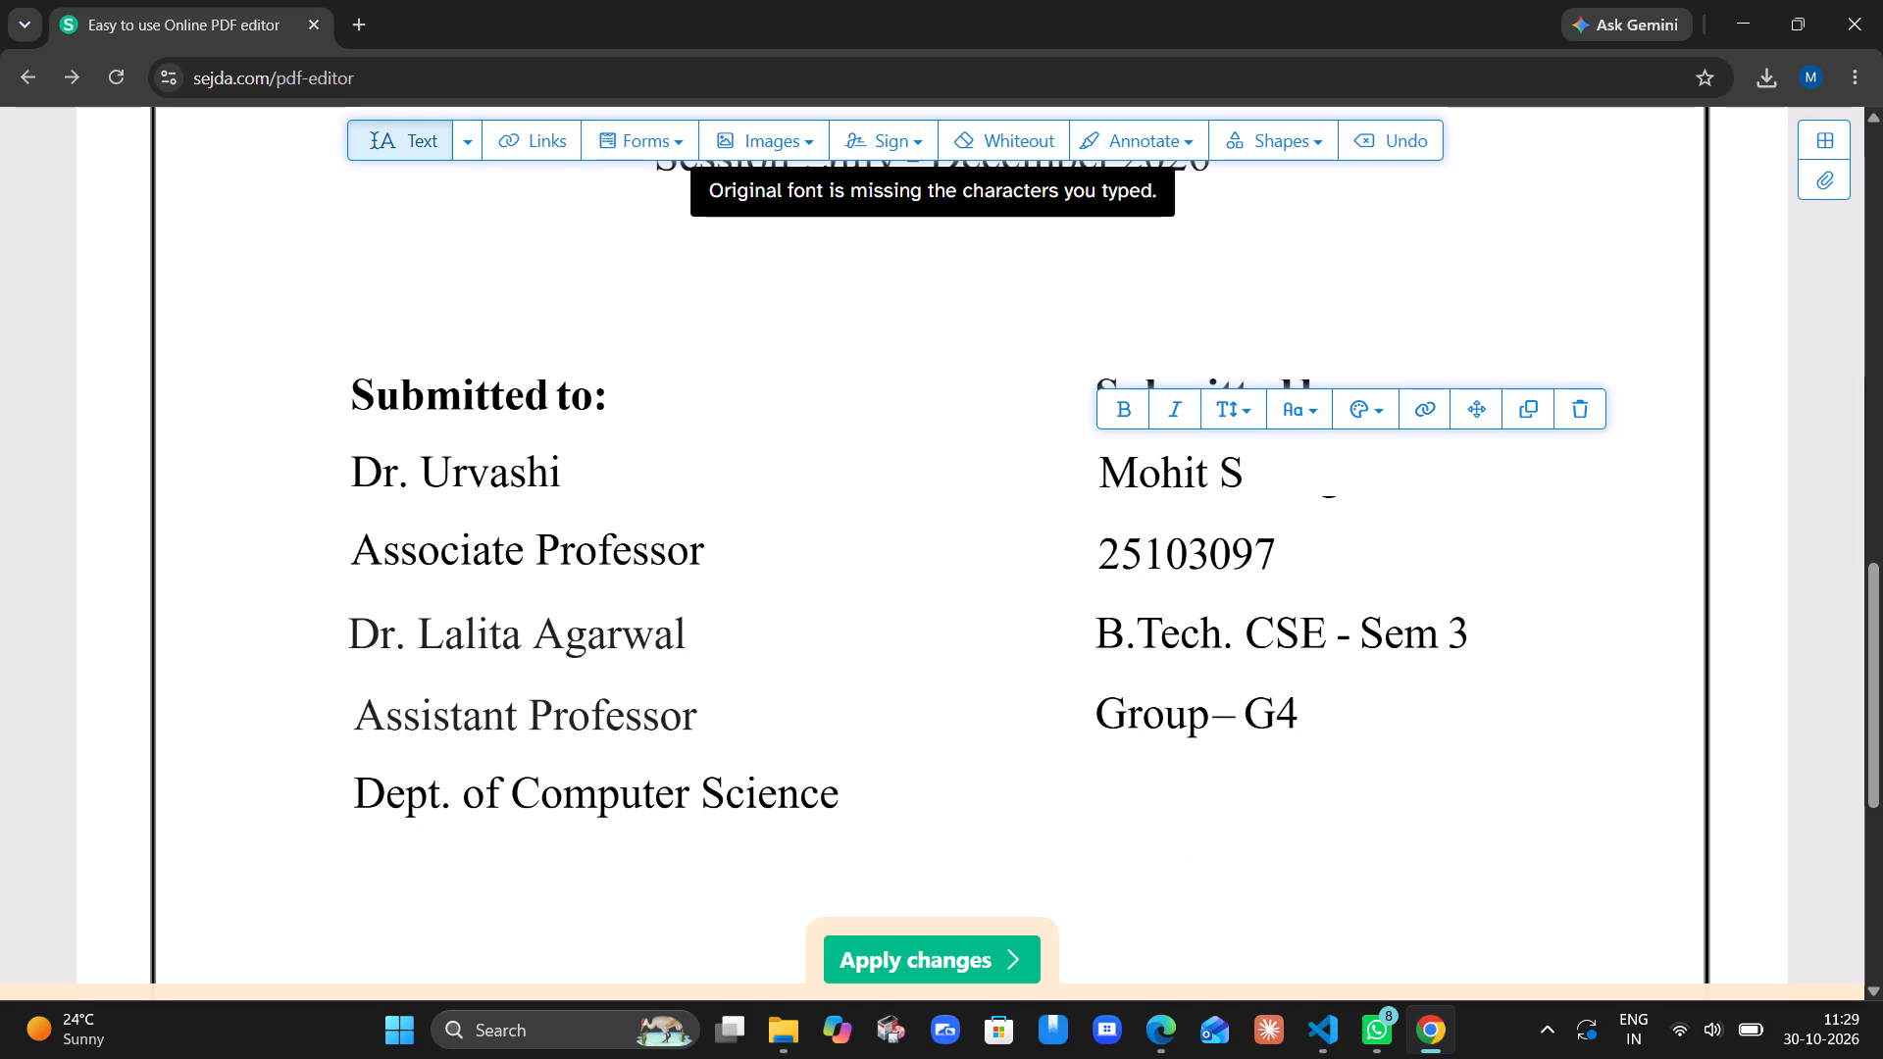
left_click(1254, 474)
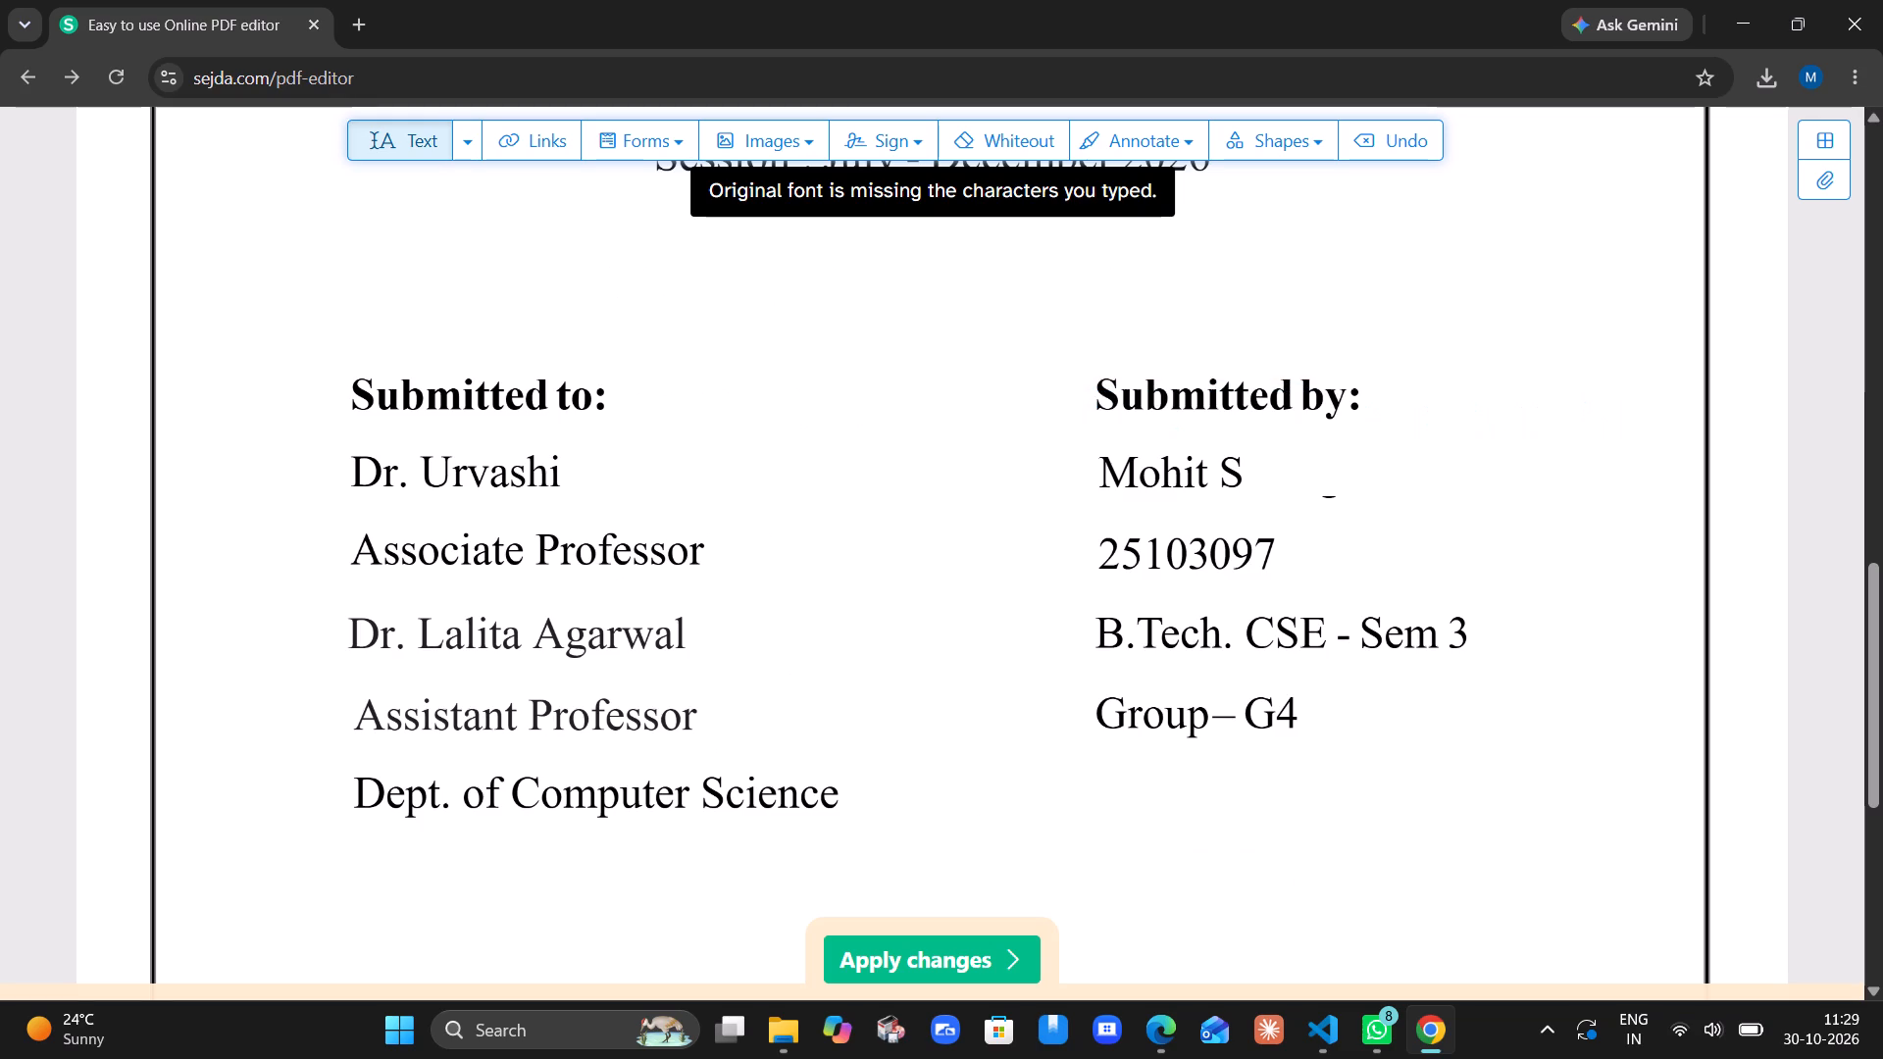
left_click(1248, 476)
left_click(1174, 468)
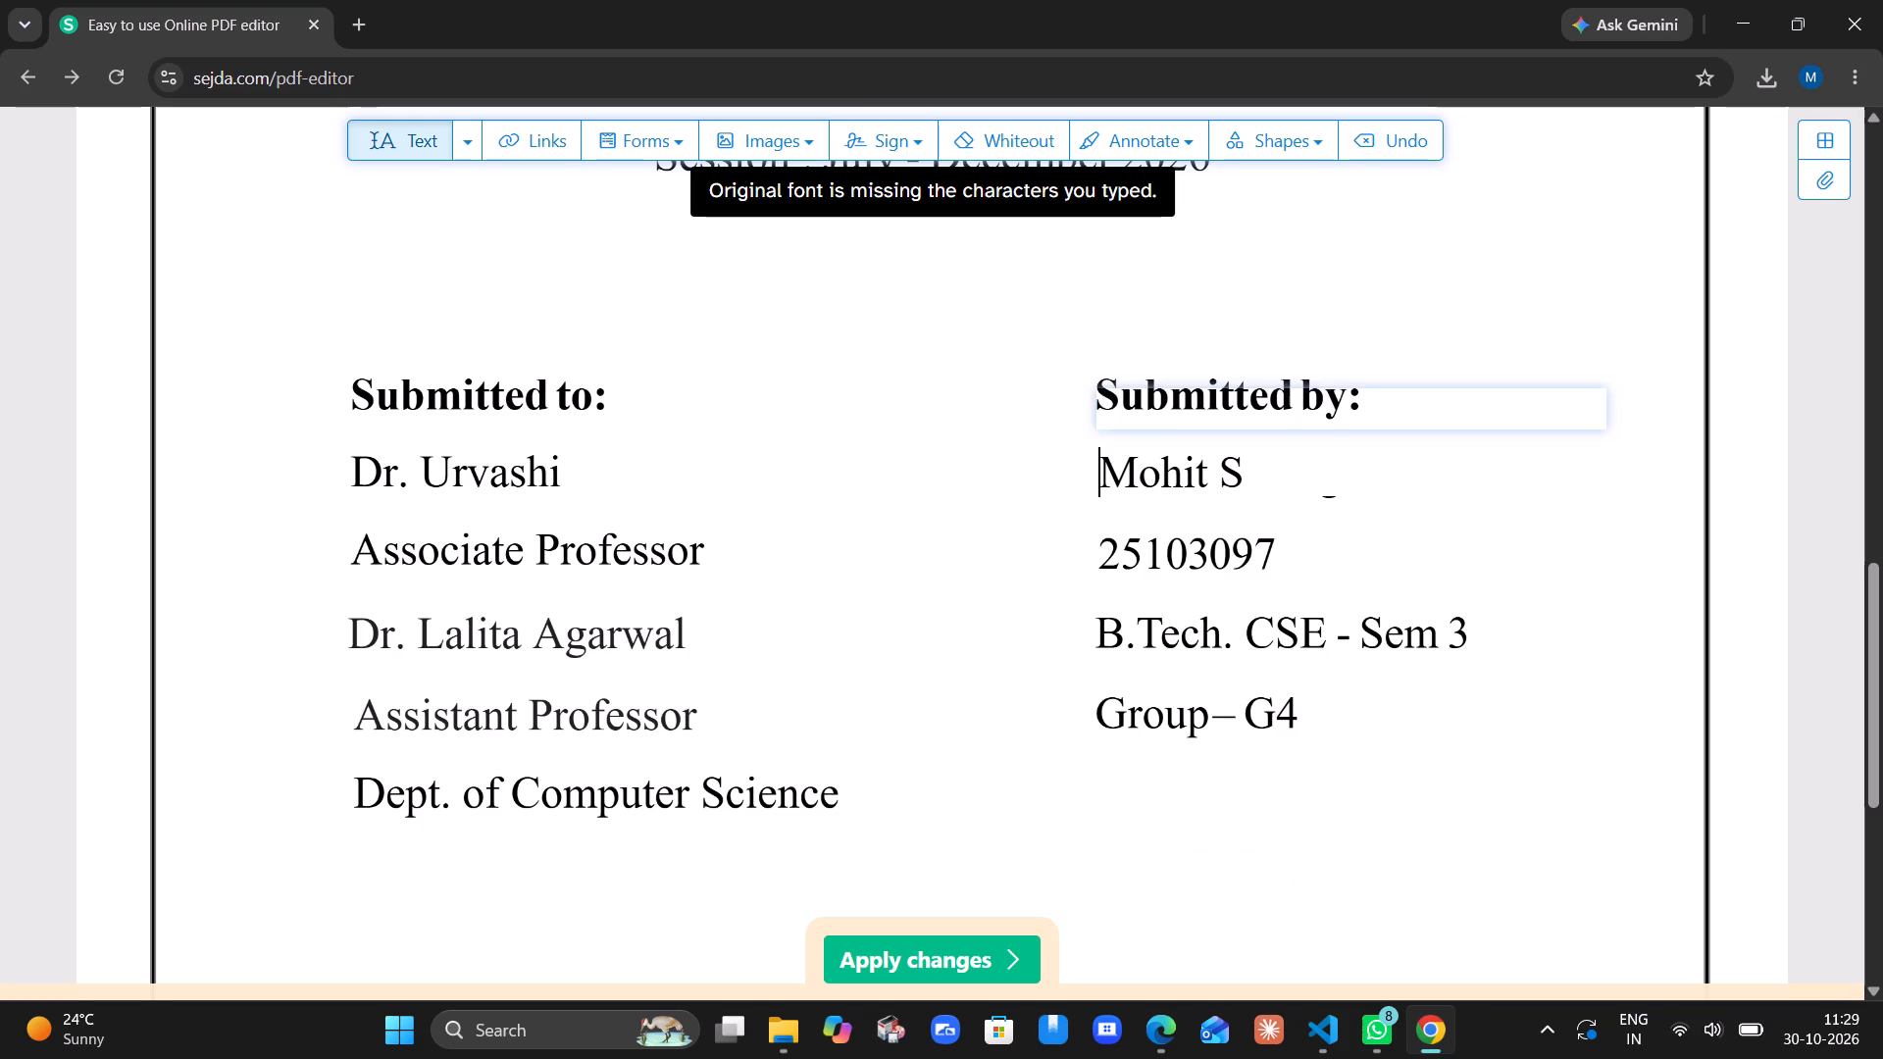
left_click(1241, 467)
key("BackSpace")
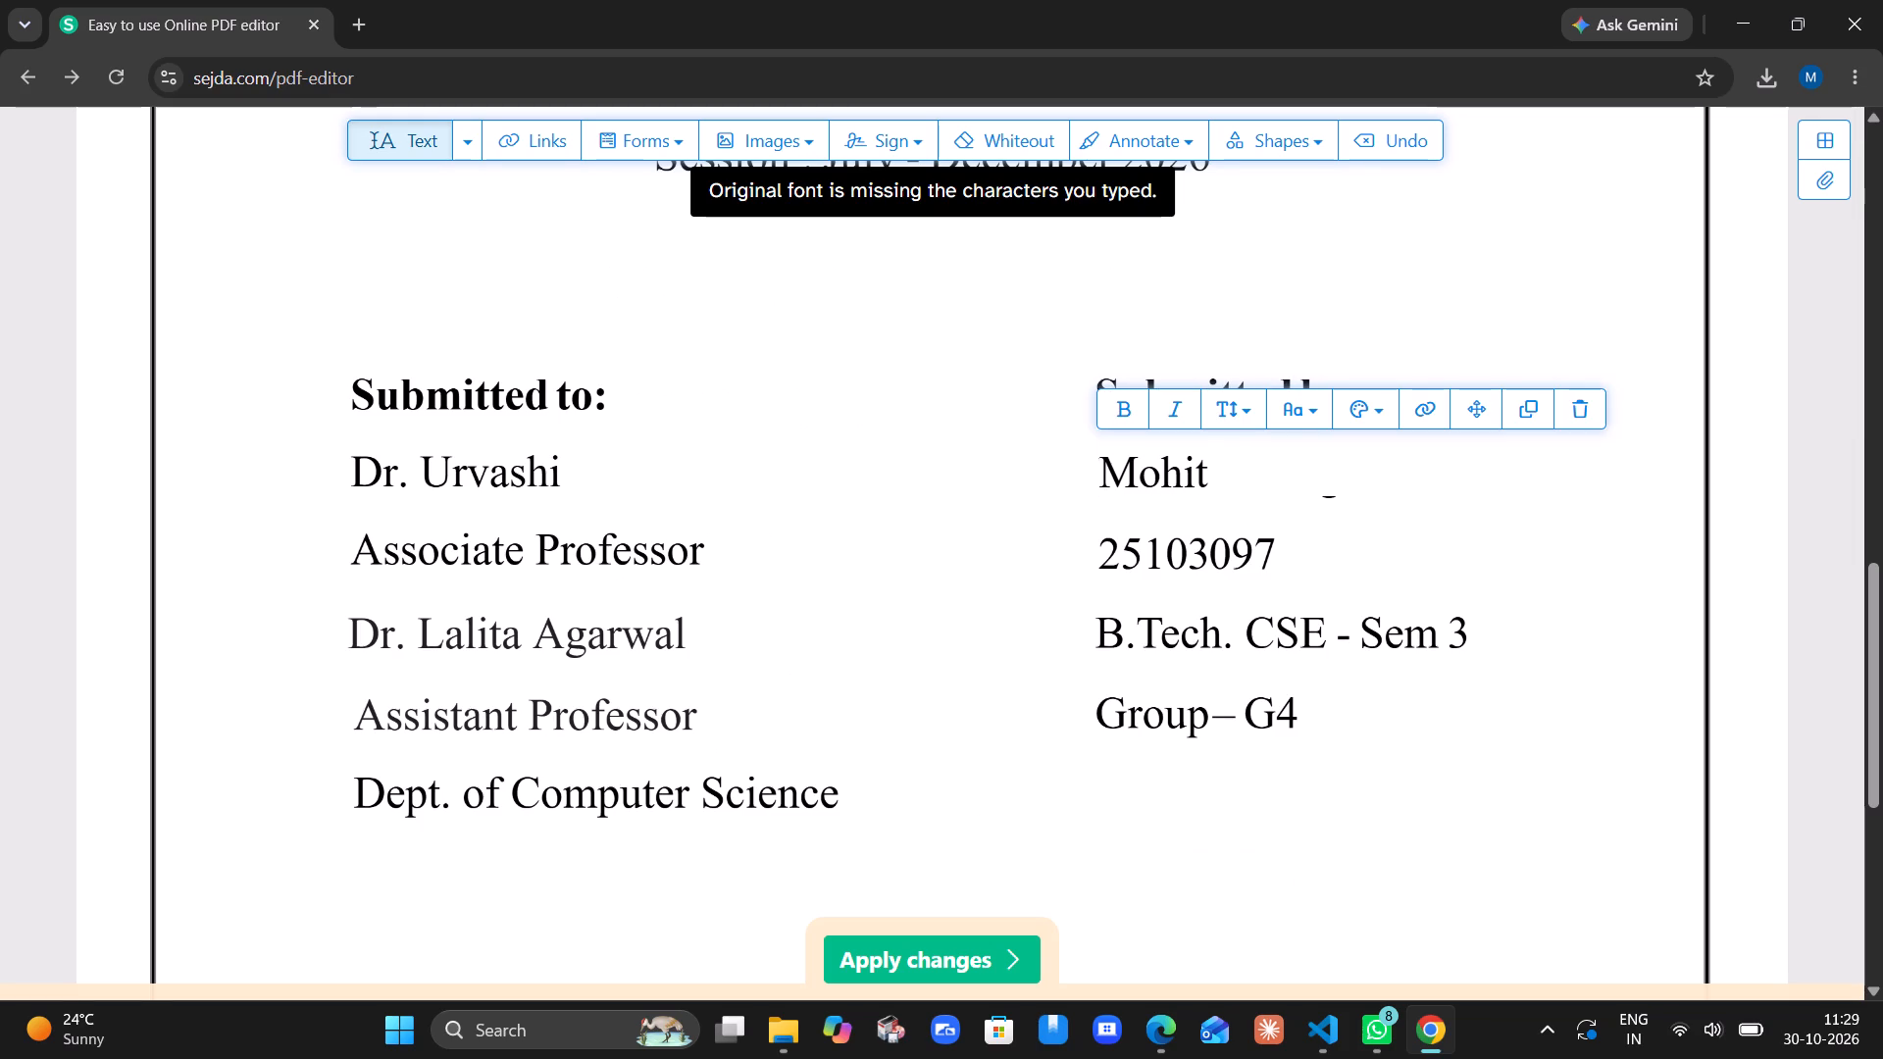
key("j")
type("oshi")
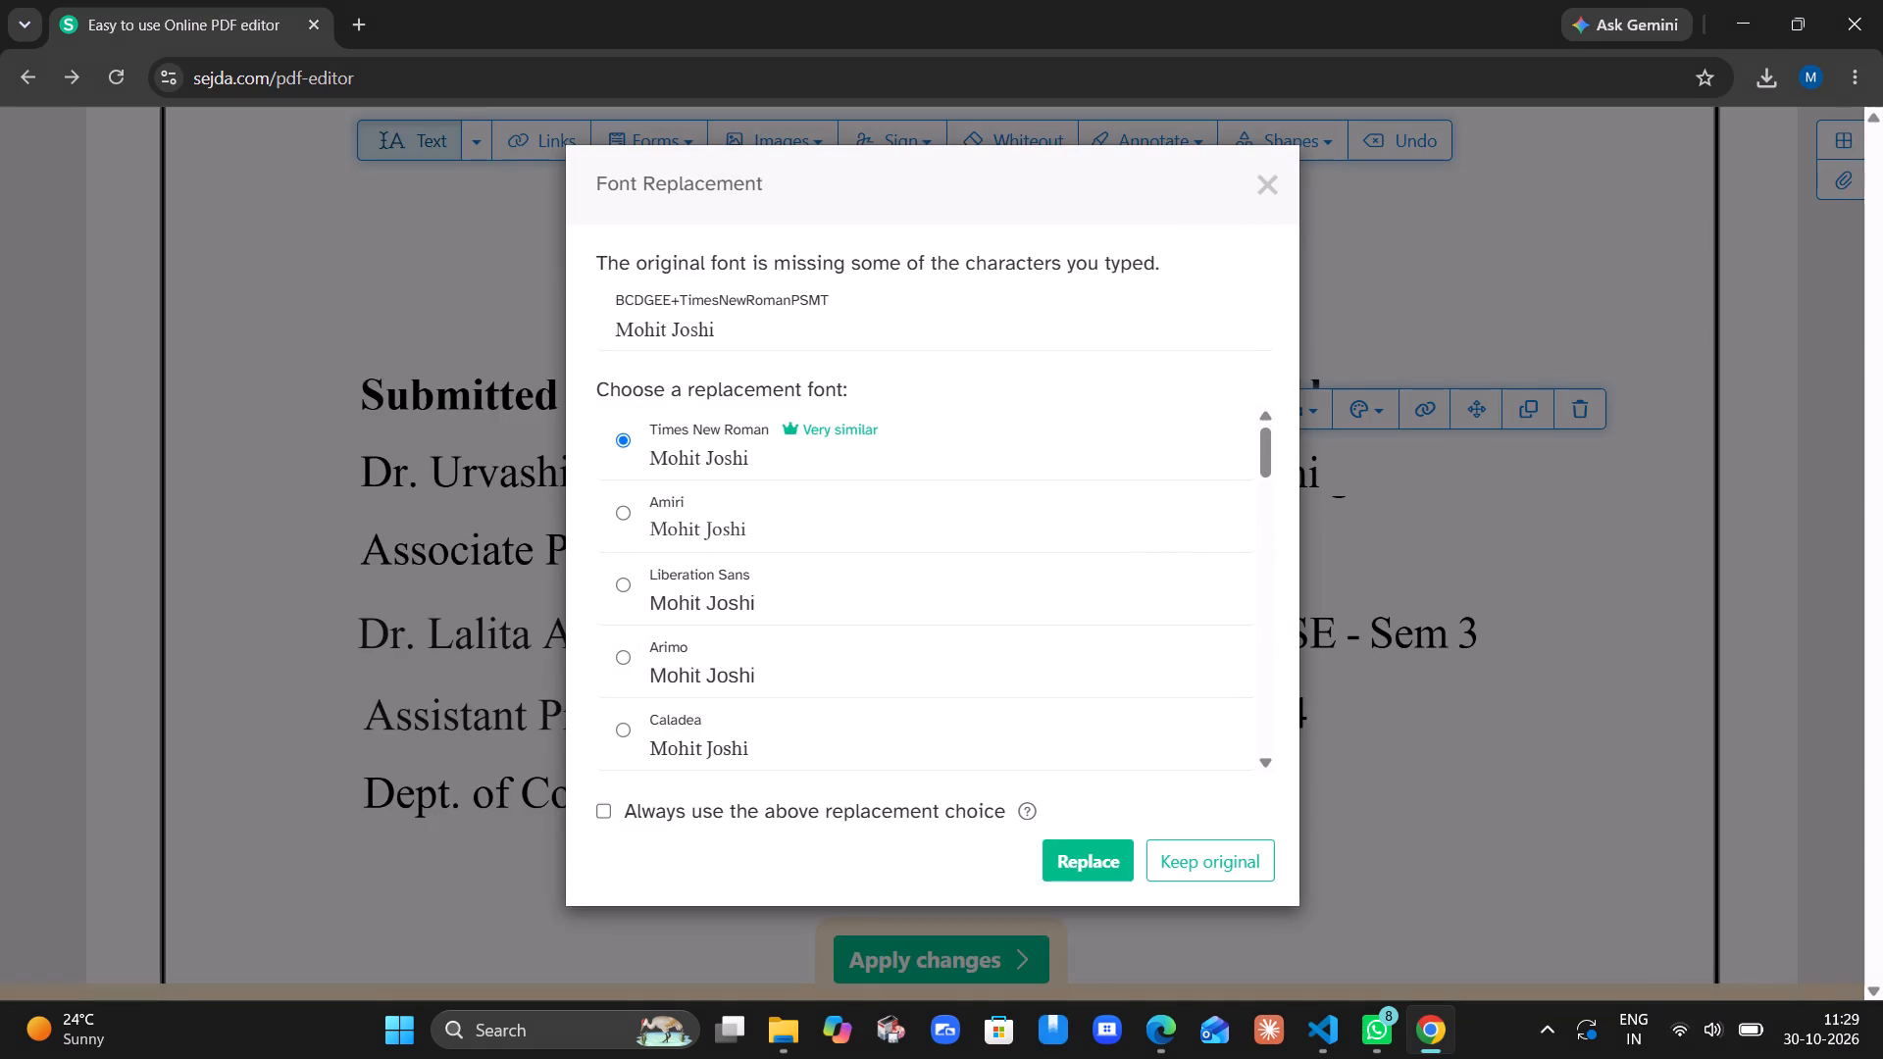
left_click(995, 429)
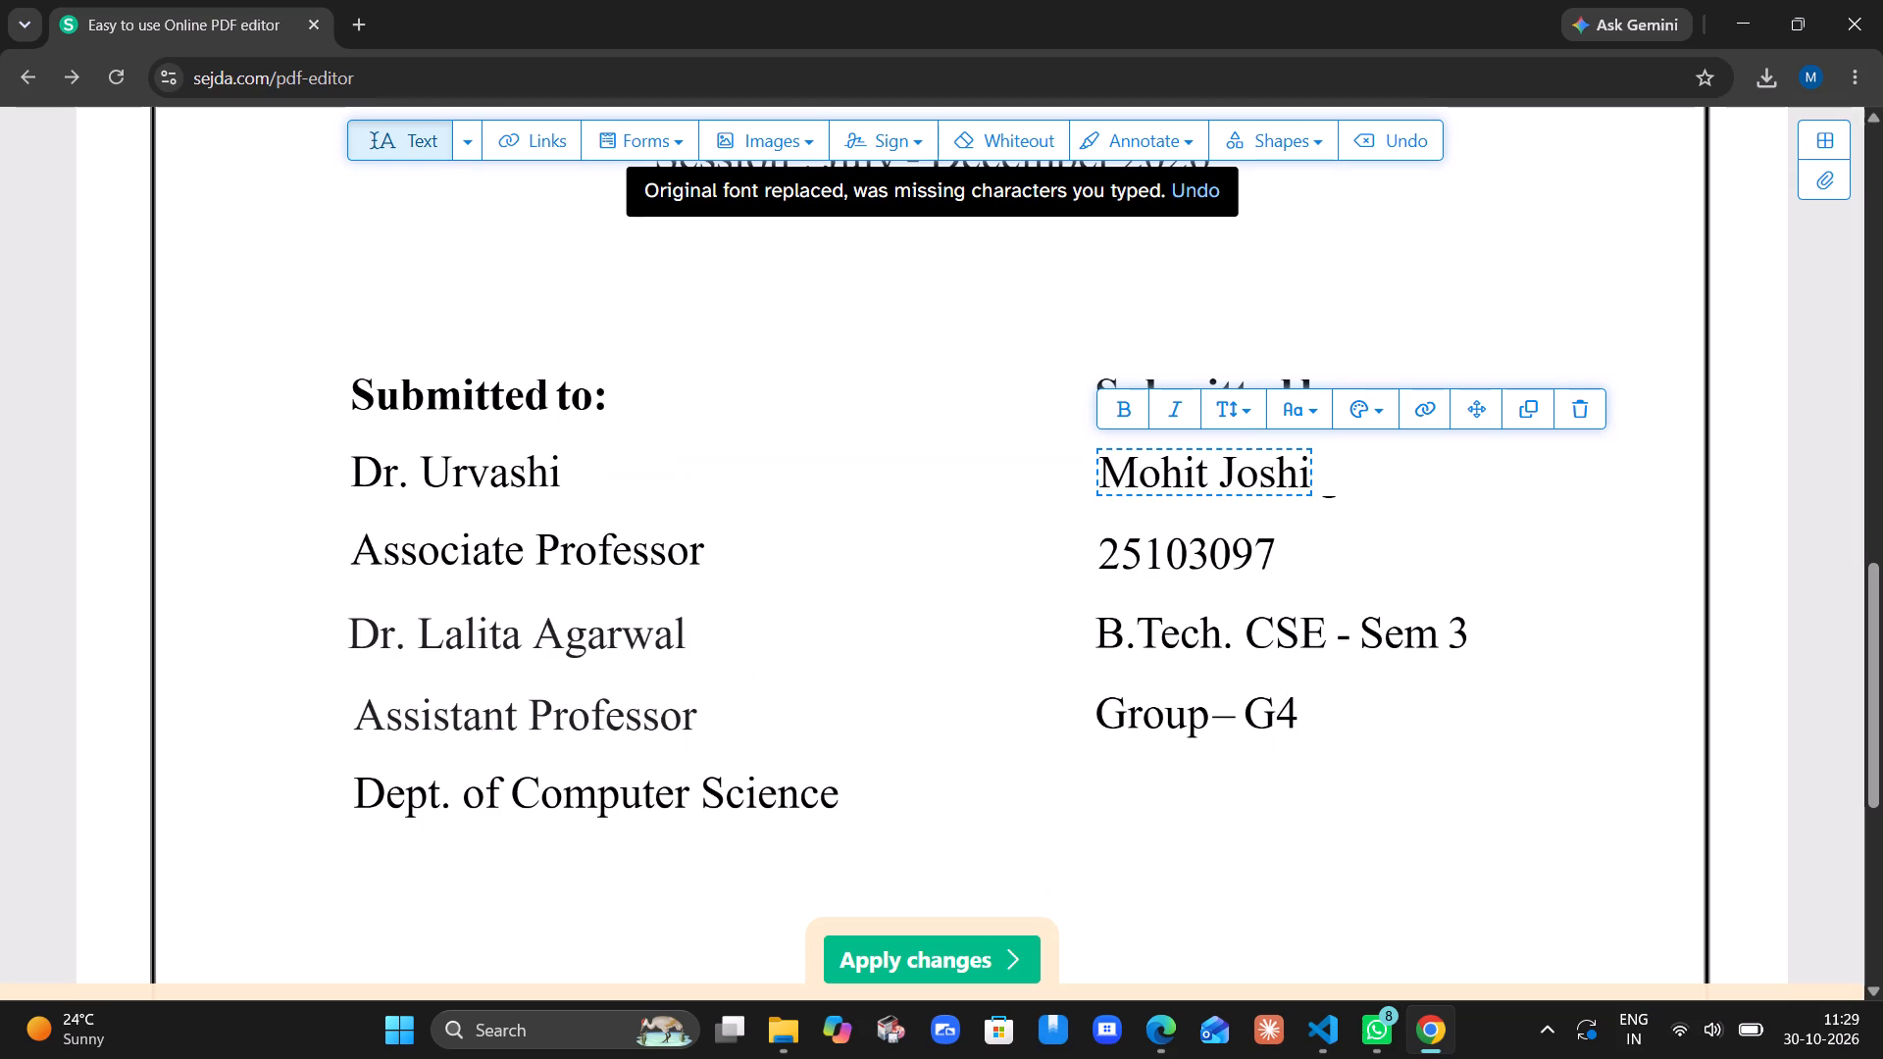
Change the last digit of the roll number under "Submitted by" to 4.
left_click(1236, 558)
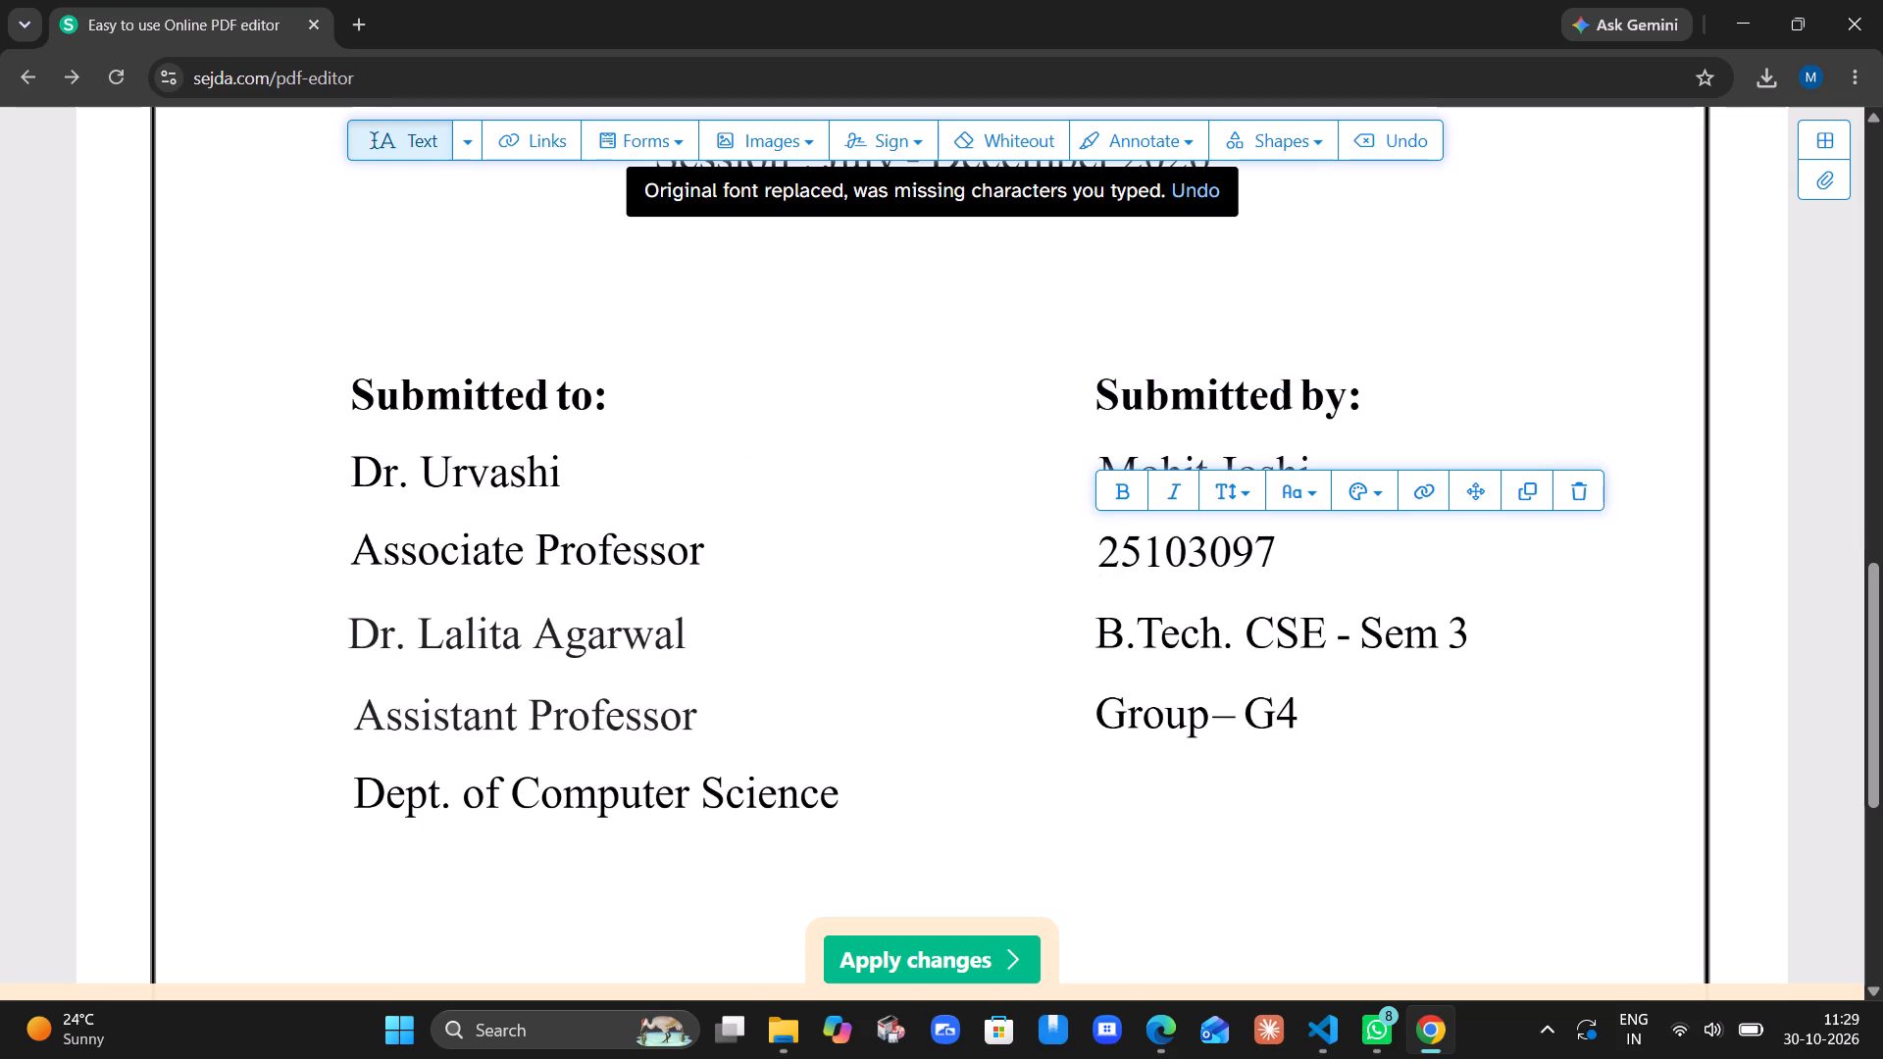
left_click(1268, 555)
key("BackSpace")
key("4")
left_click(1341, 649)
left_click(1409, 692)
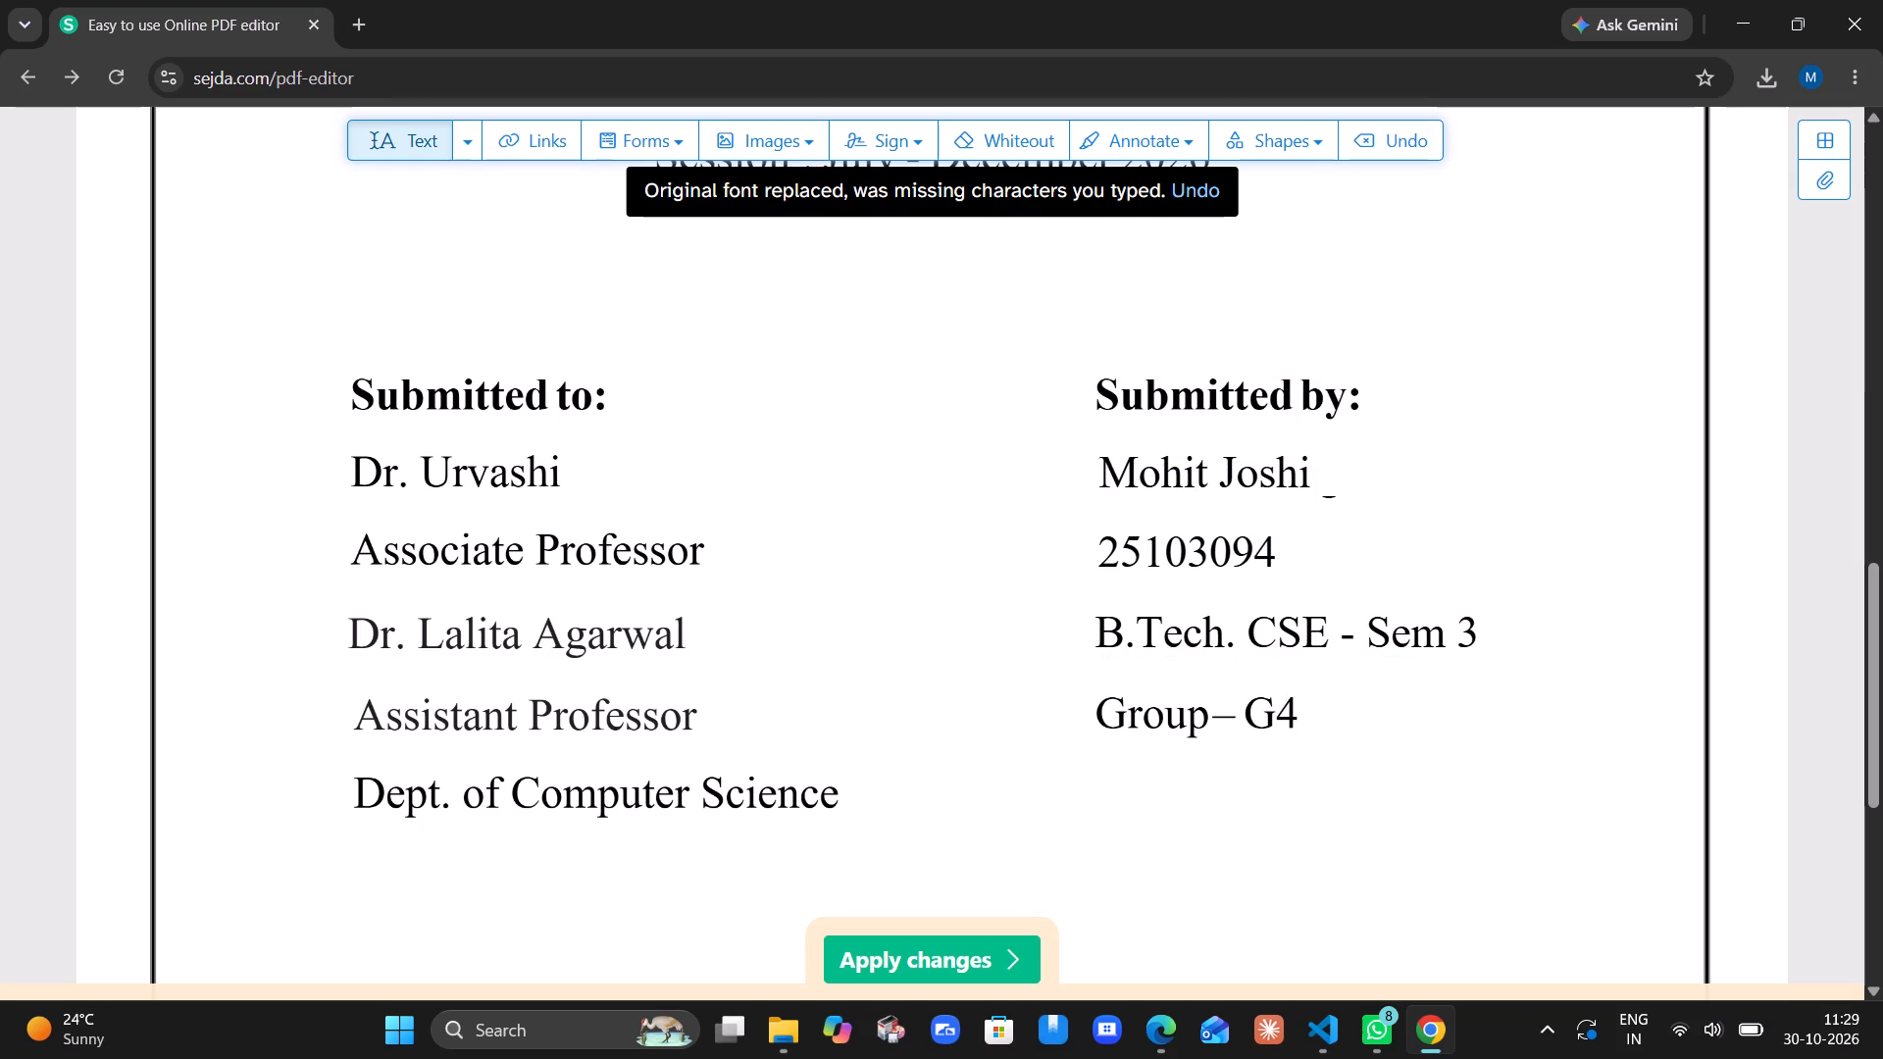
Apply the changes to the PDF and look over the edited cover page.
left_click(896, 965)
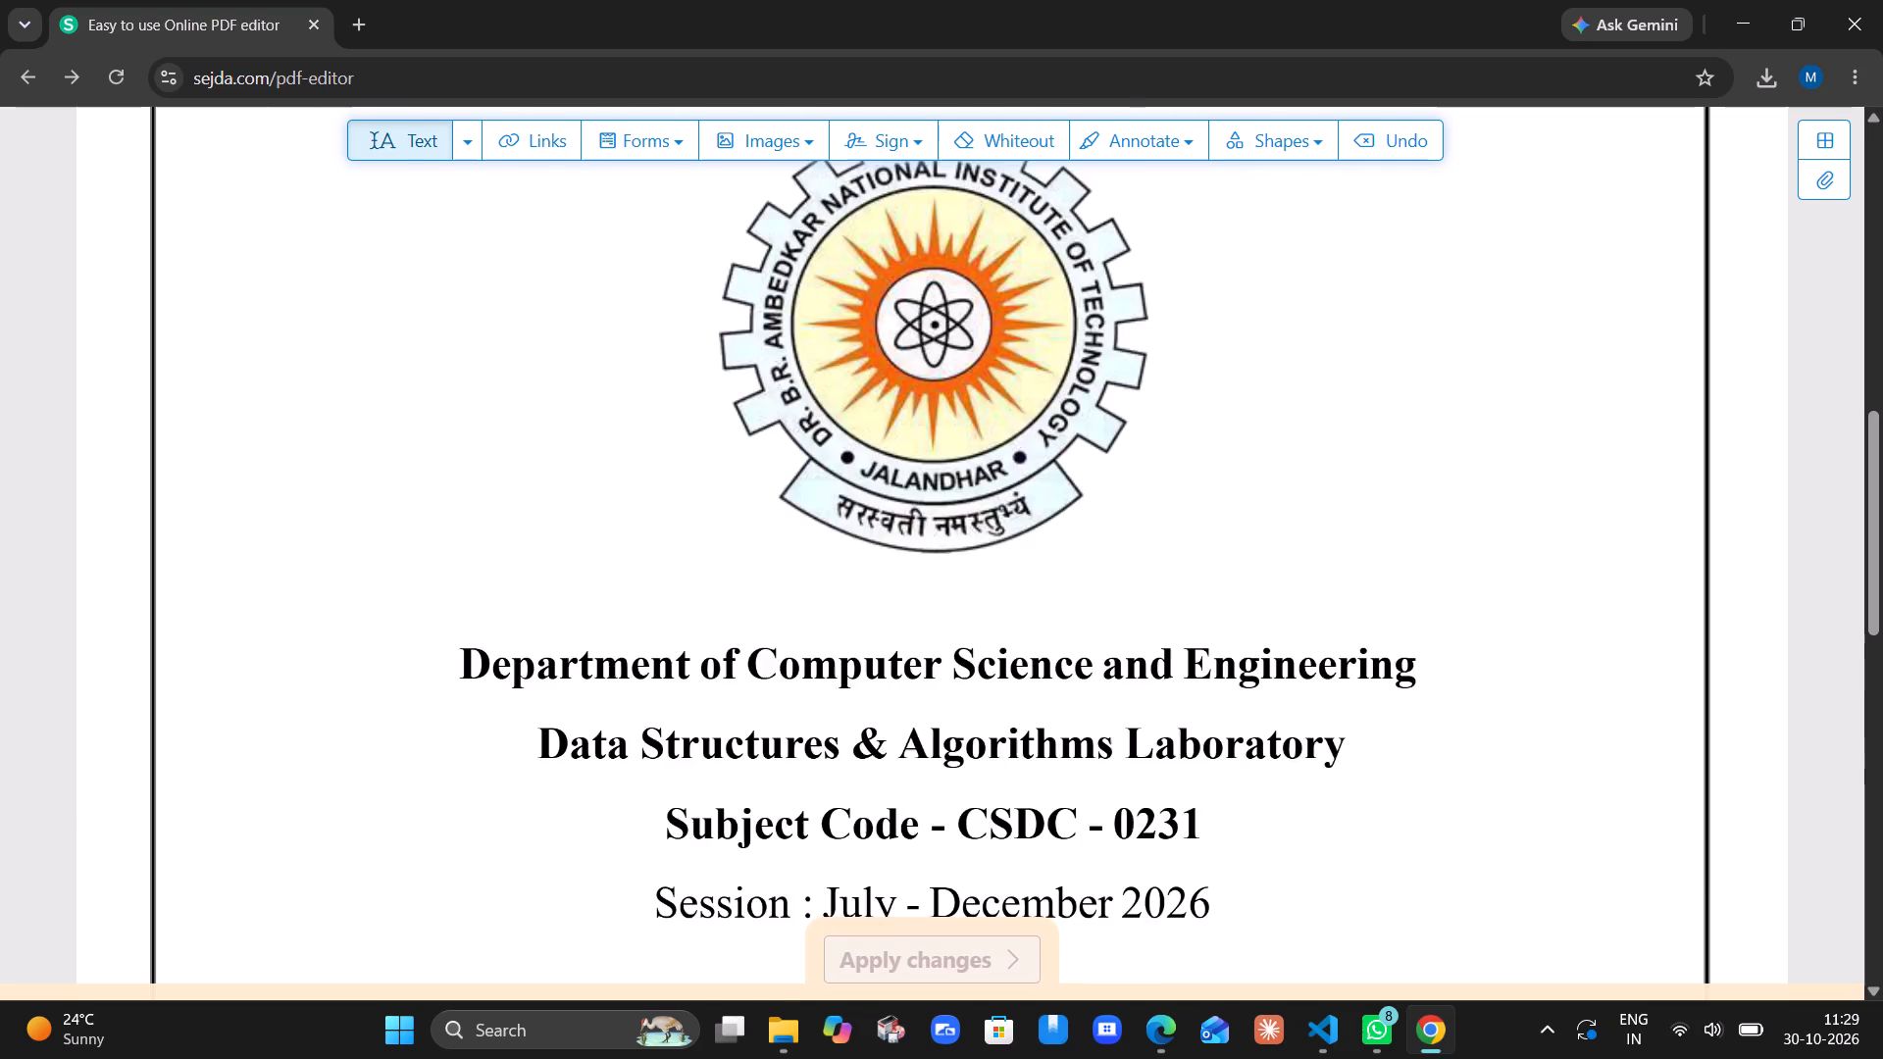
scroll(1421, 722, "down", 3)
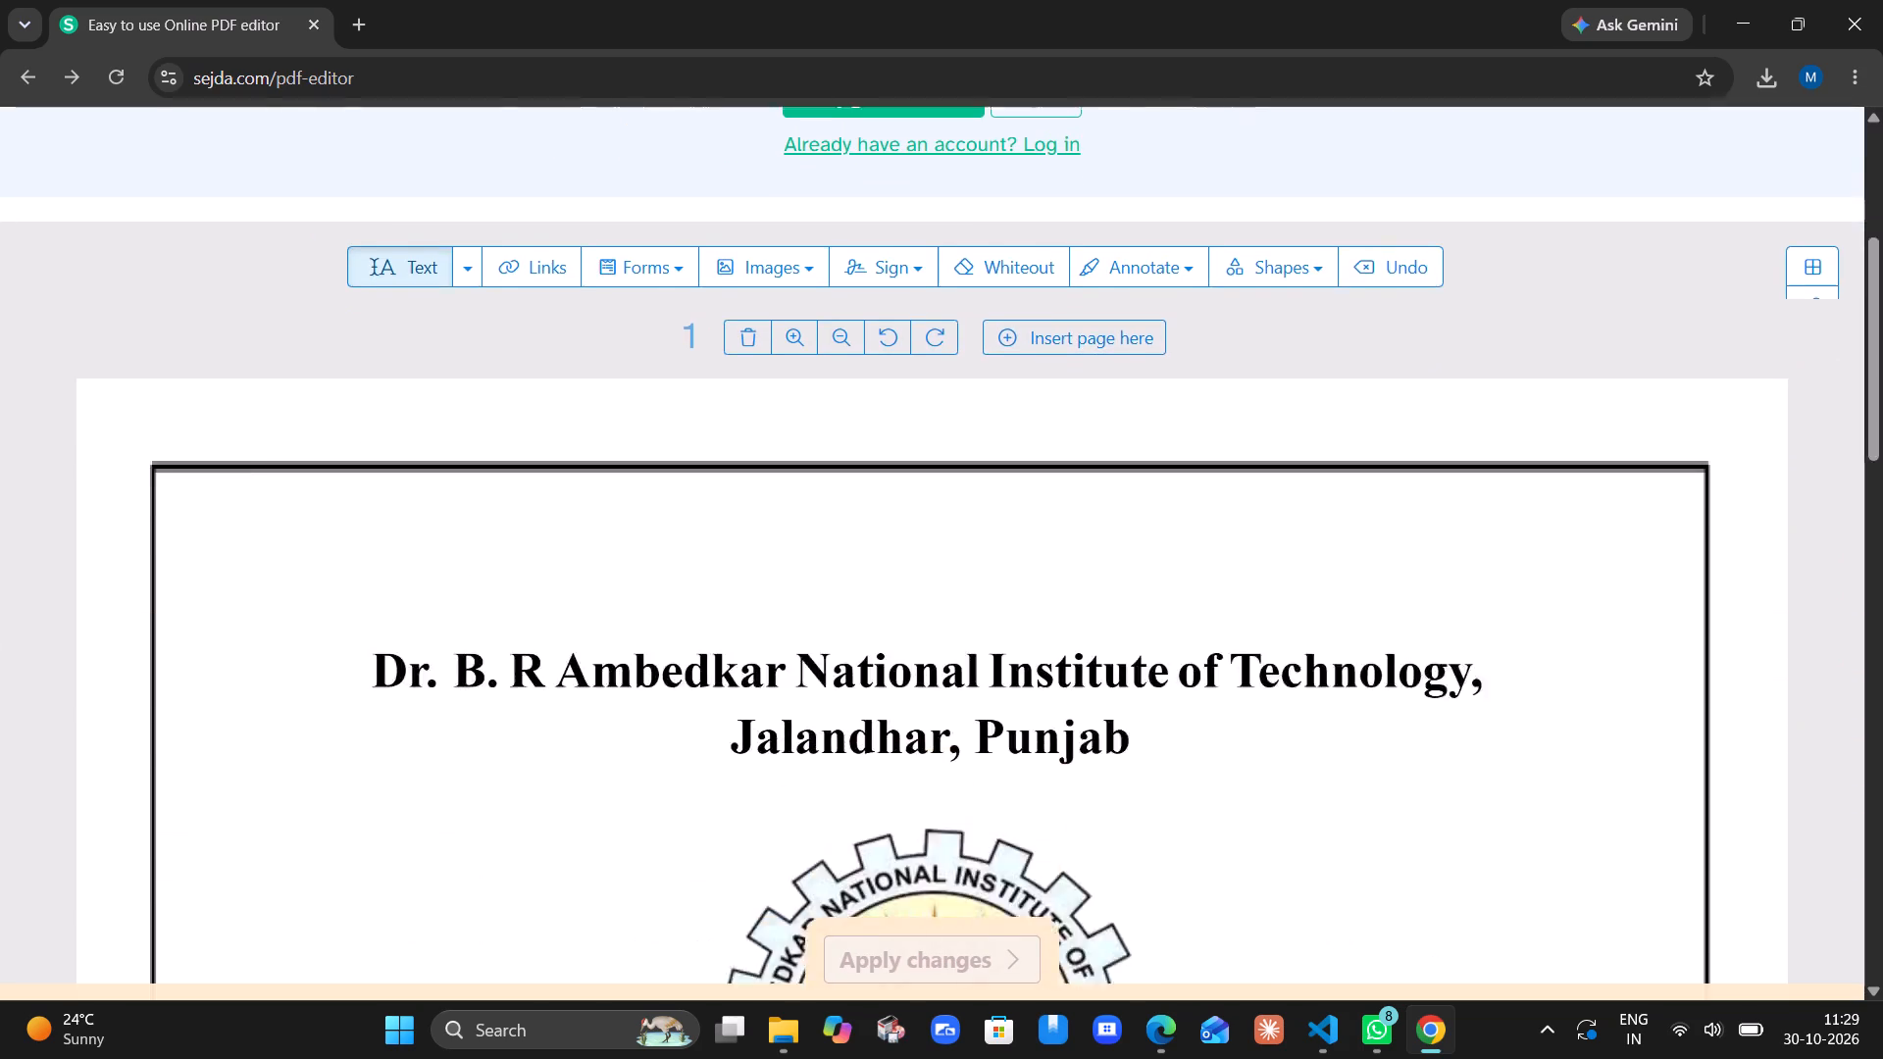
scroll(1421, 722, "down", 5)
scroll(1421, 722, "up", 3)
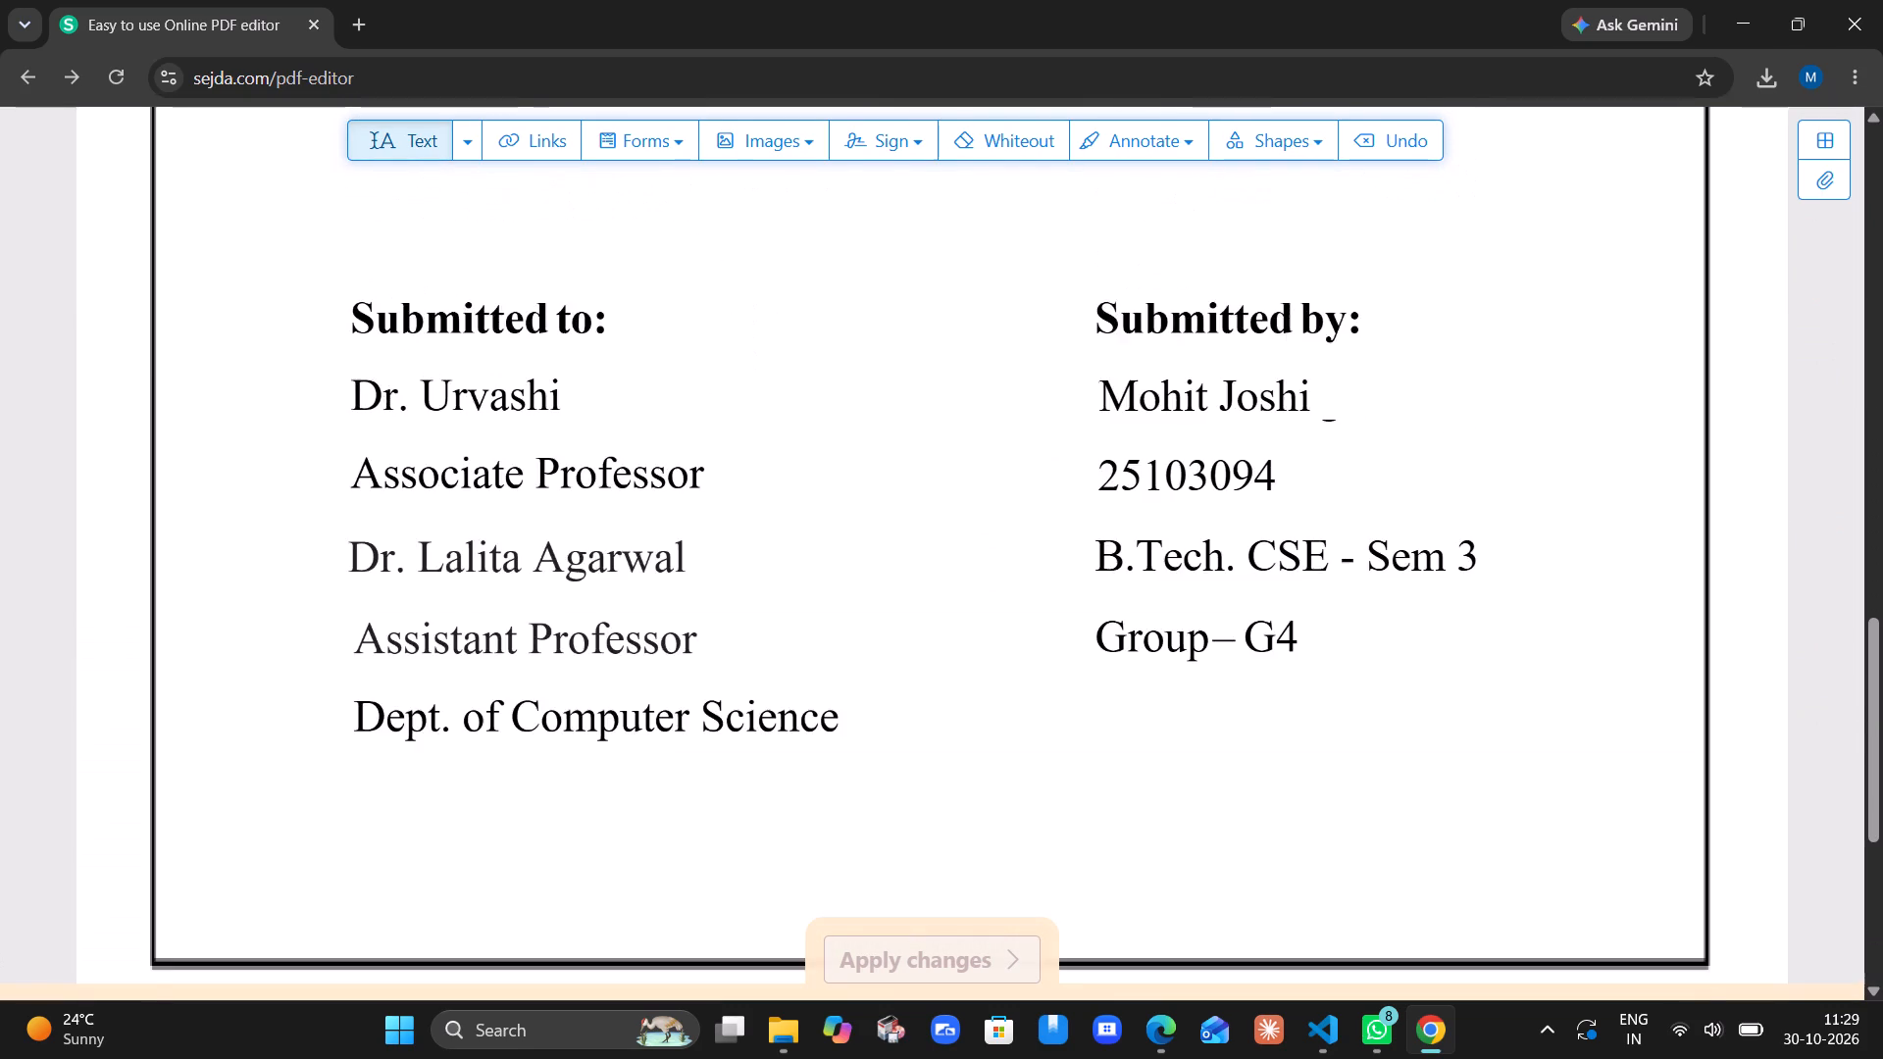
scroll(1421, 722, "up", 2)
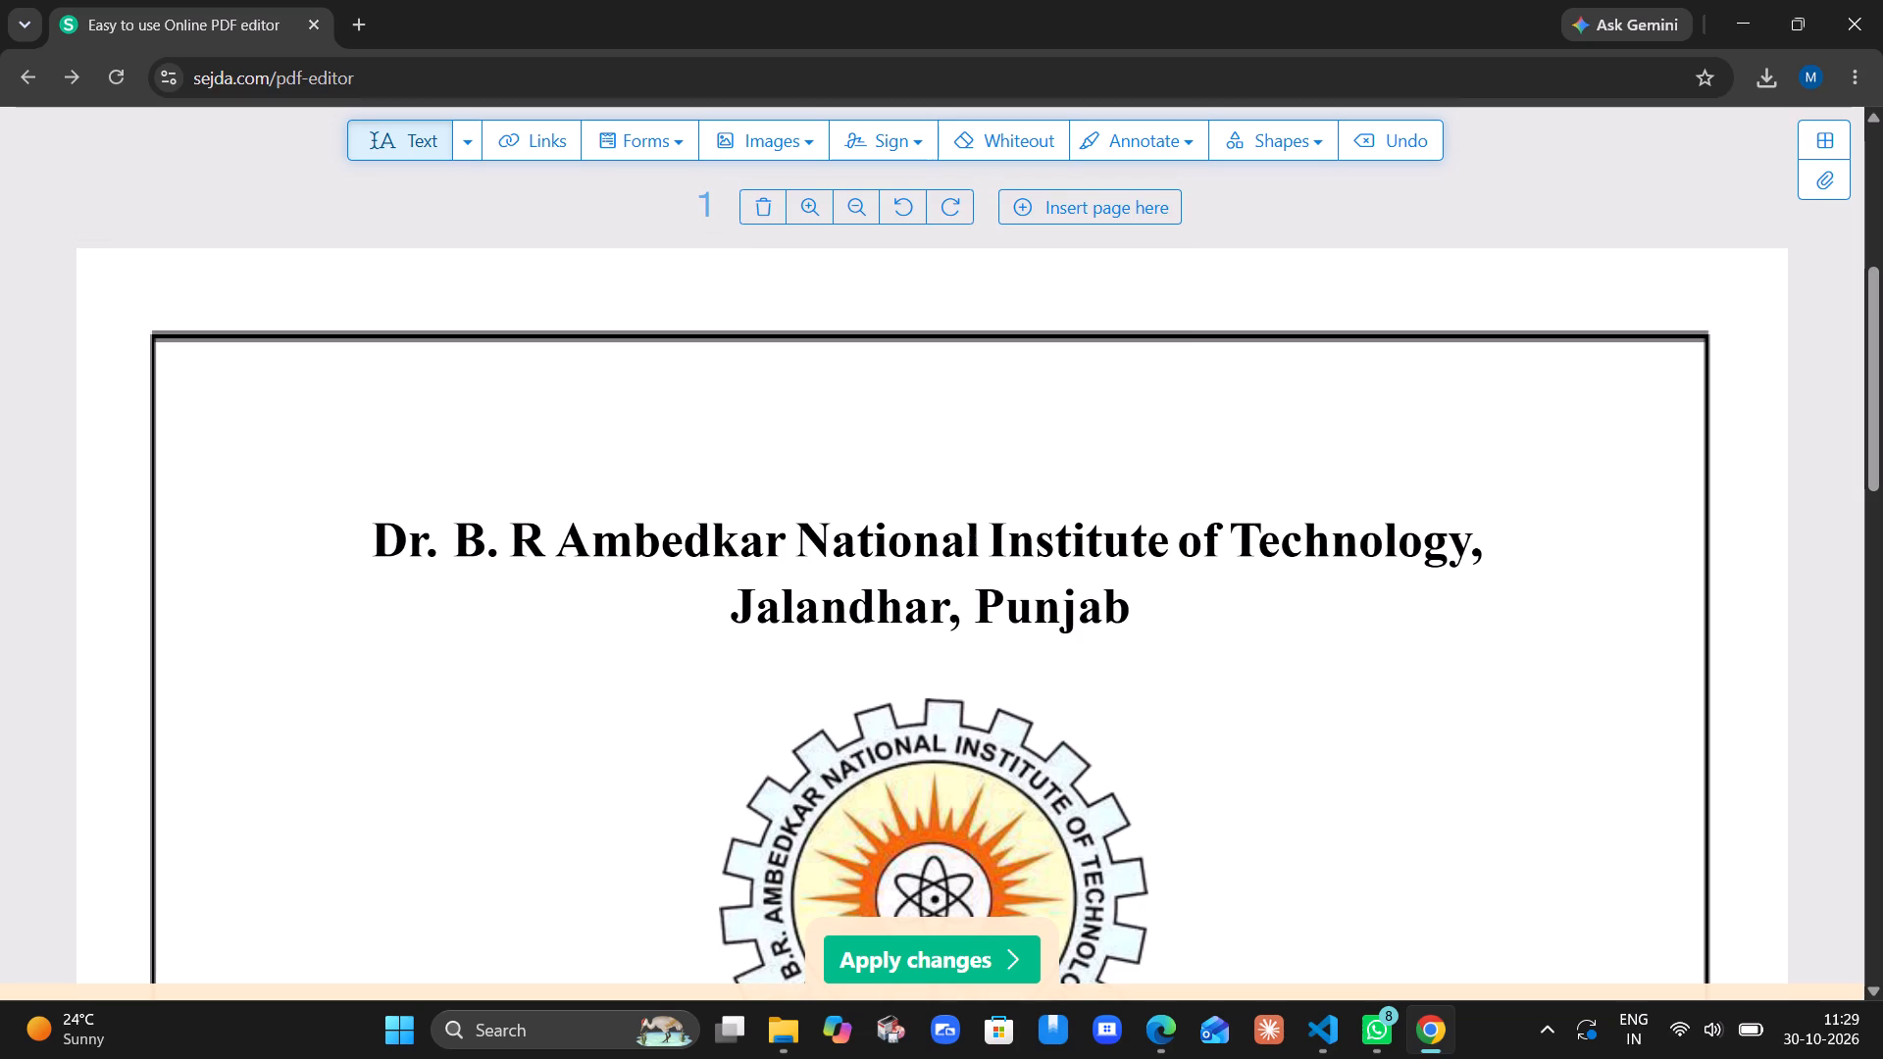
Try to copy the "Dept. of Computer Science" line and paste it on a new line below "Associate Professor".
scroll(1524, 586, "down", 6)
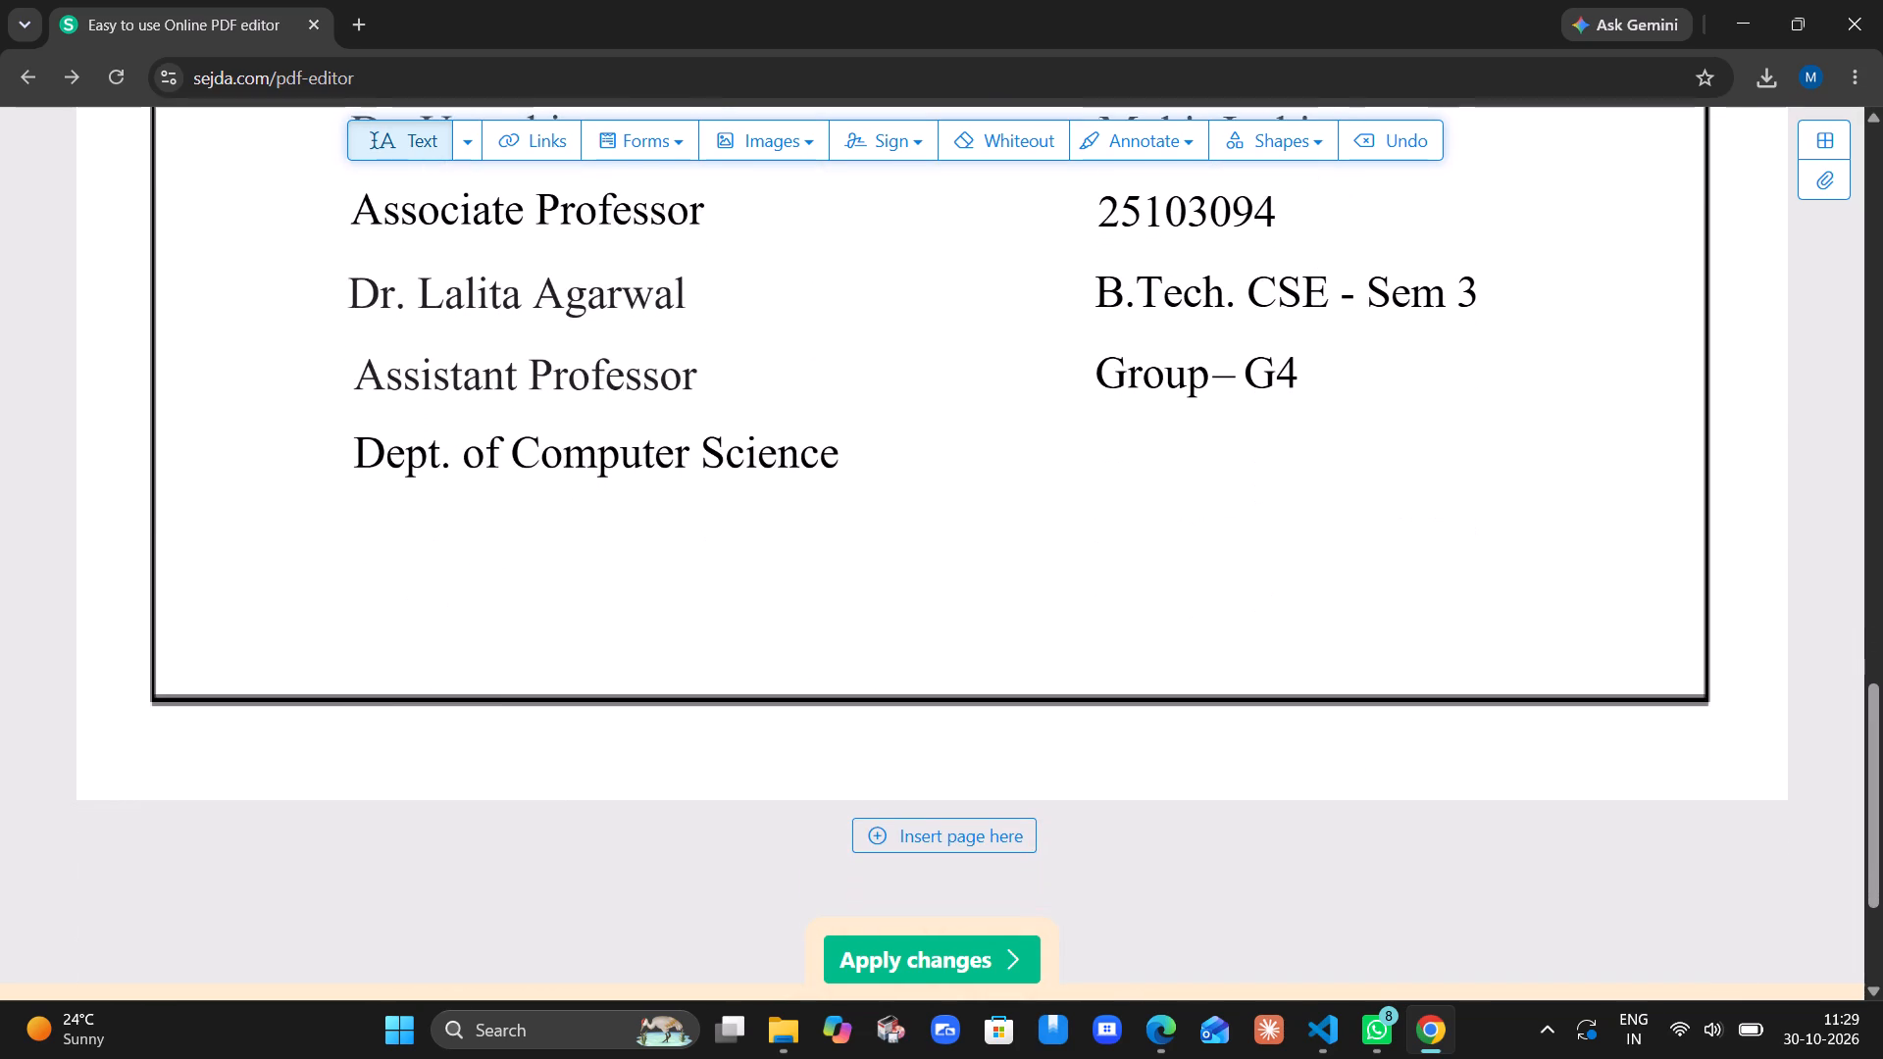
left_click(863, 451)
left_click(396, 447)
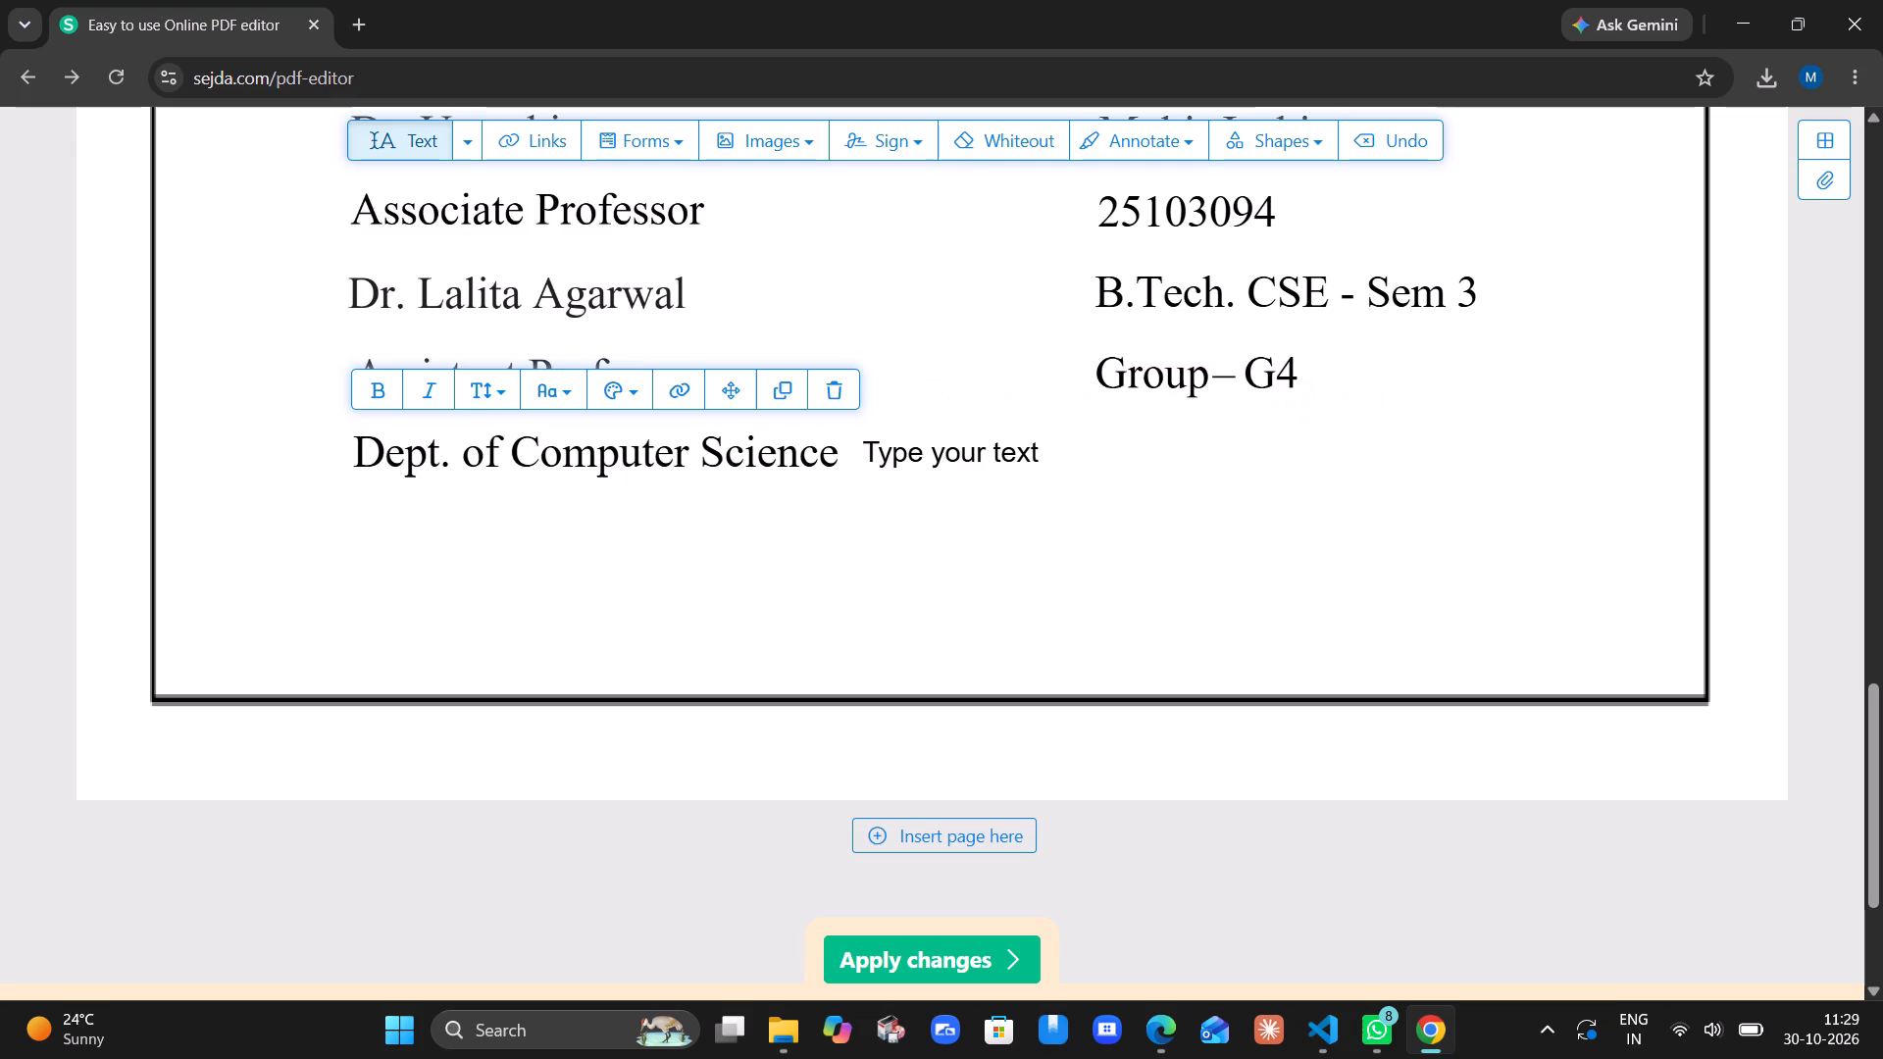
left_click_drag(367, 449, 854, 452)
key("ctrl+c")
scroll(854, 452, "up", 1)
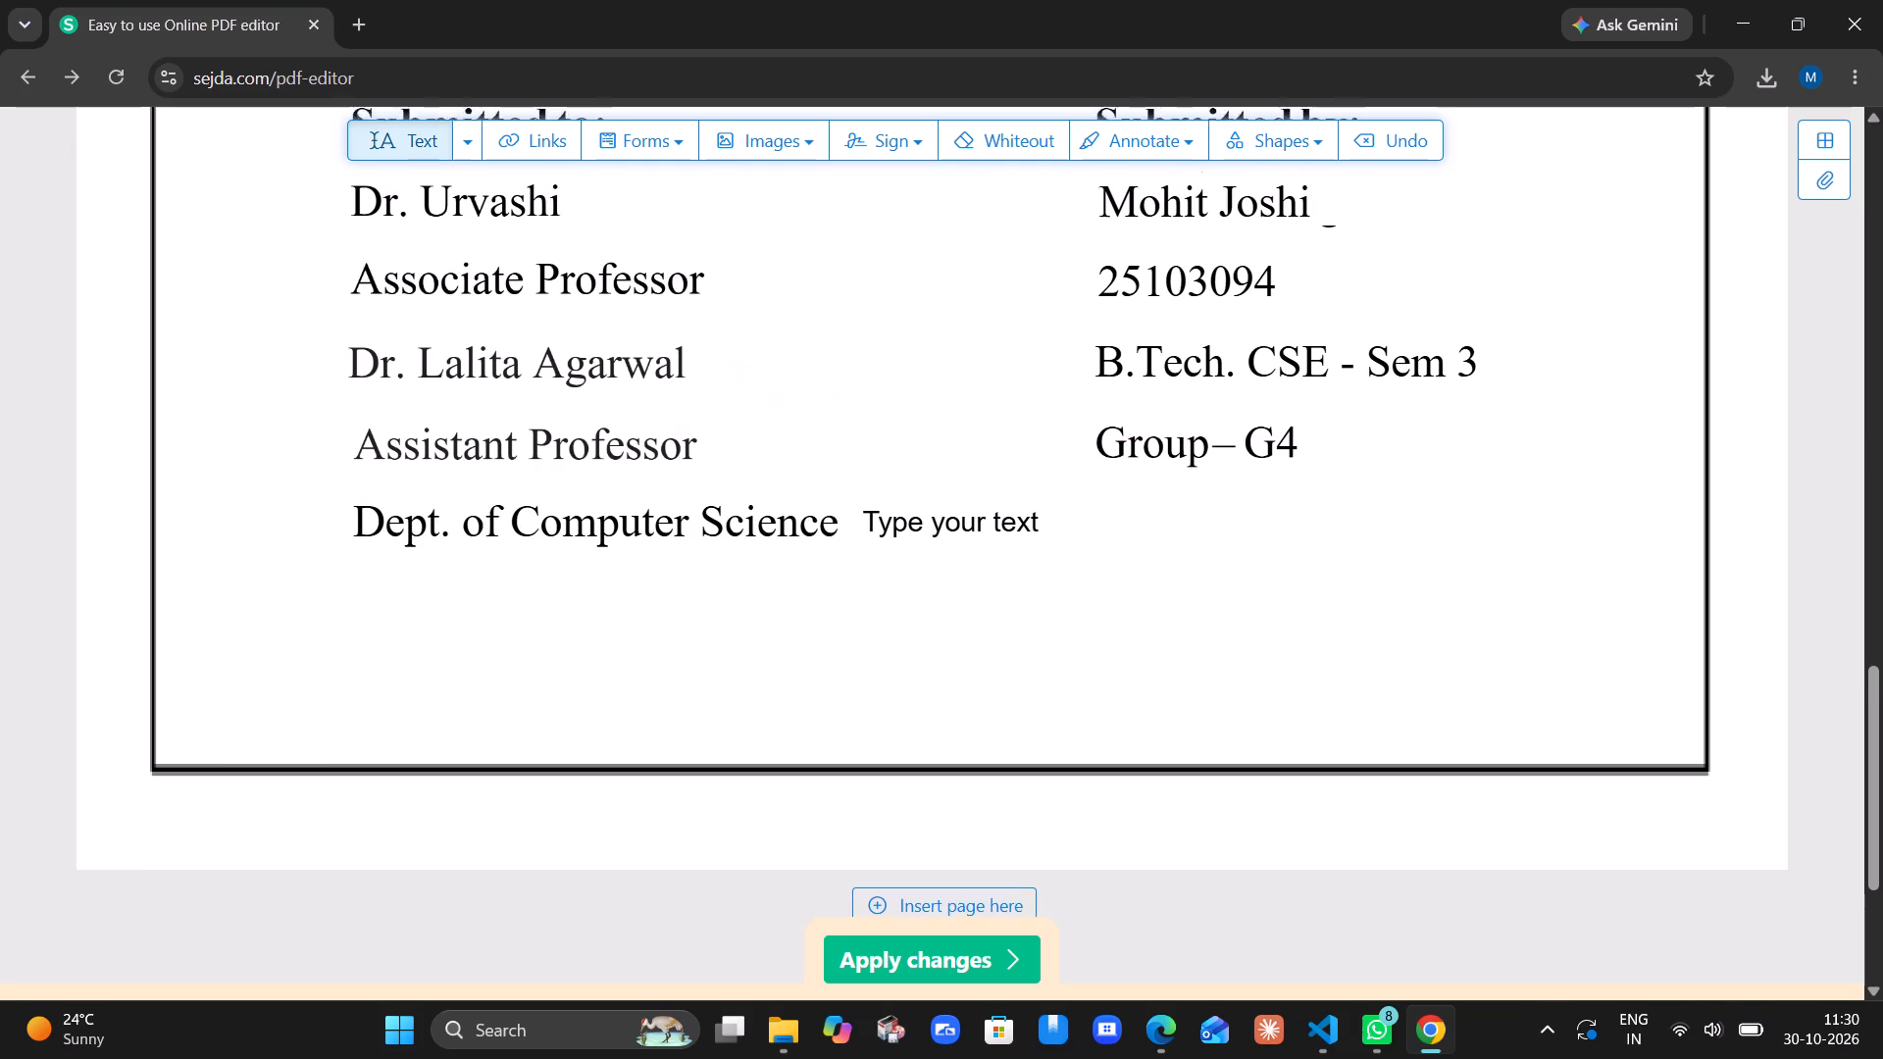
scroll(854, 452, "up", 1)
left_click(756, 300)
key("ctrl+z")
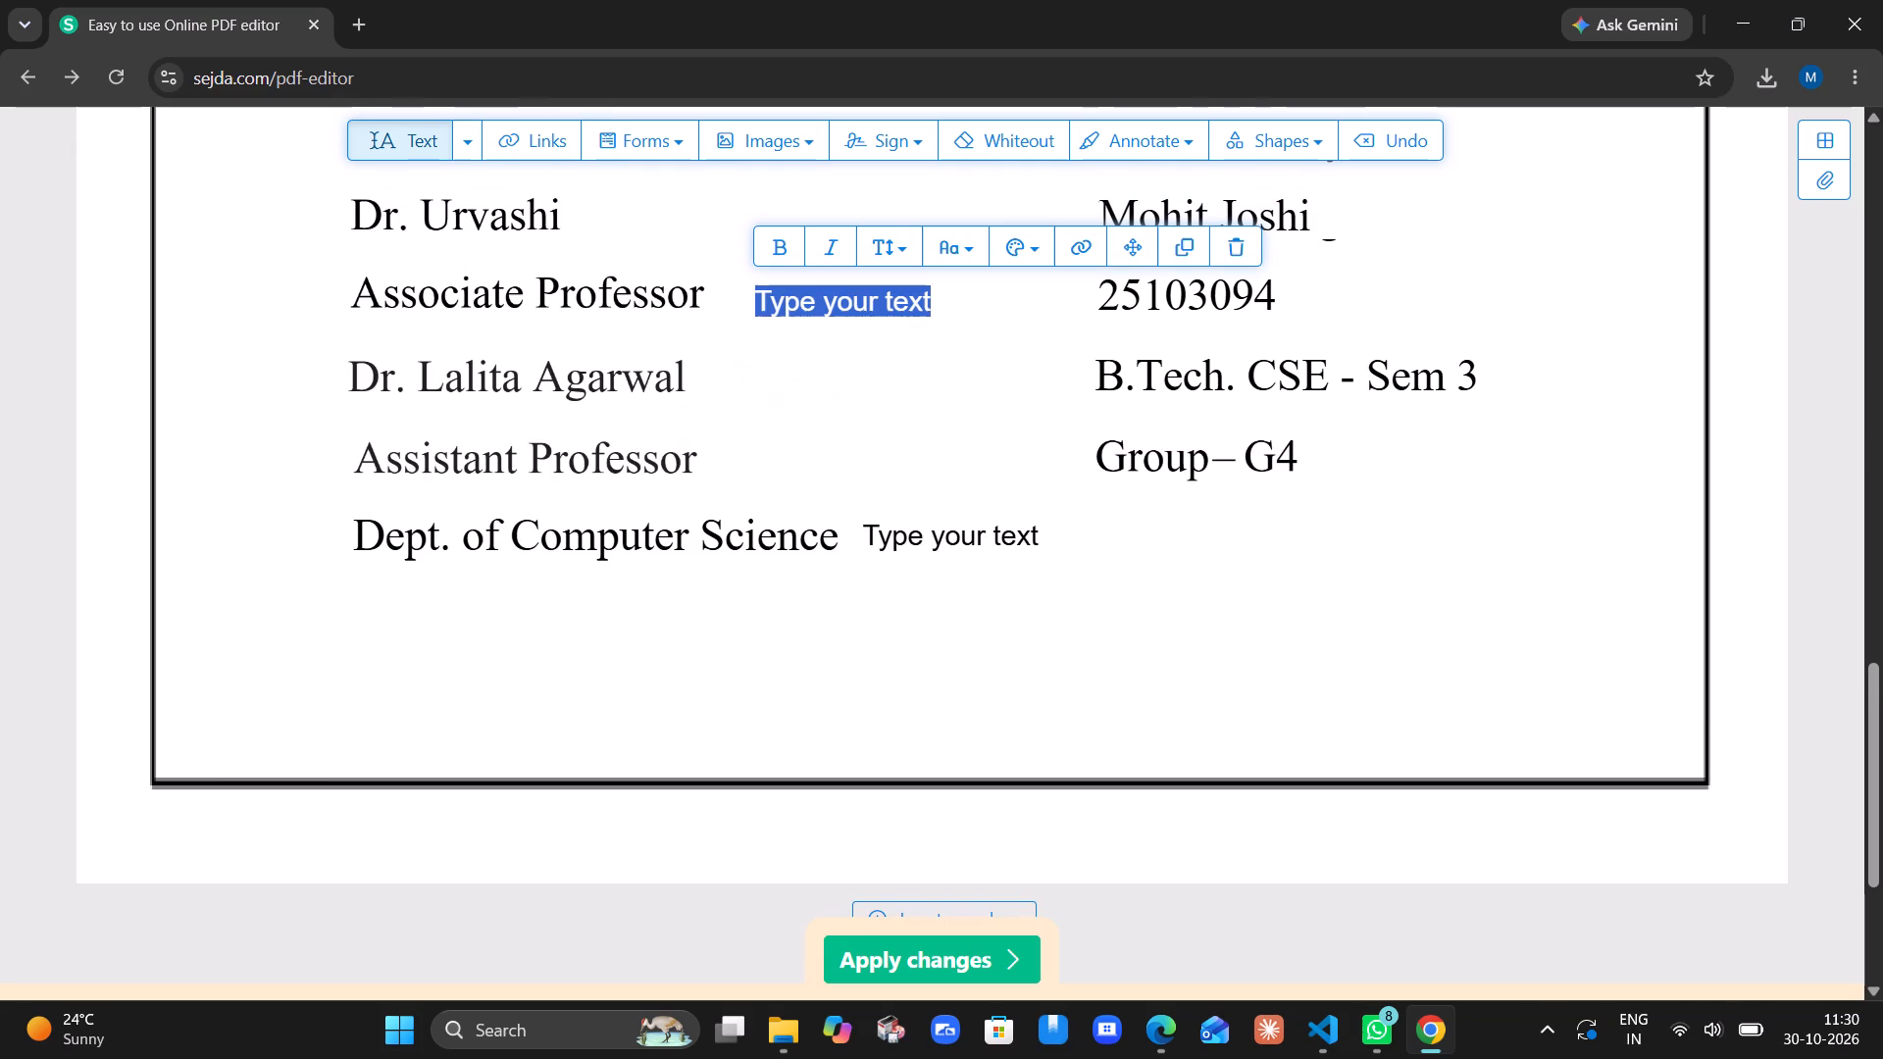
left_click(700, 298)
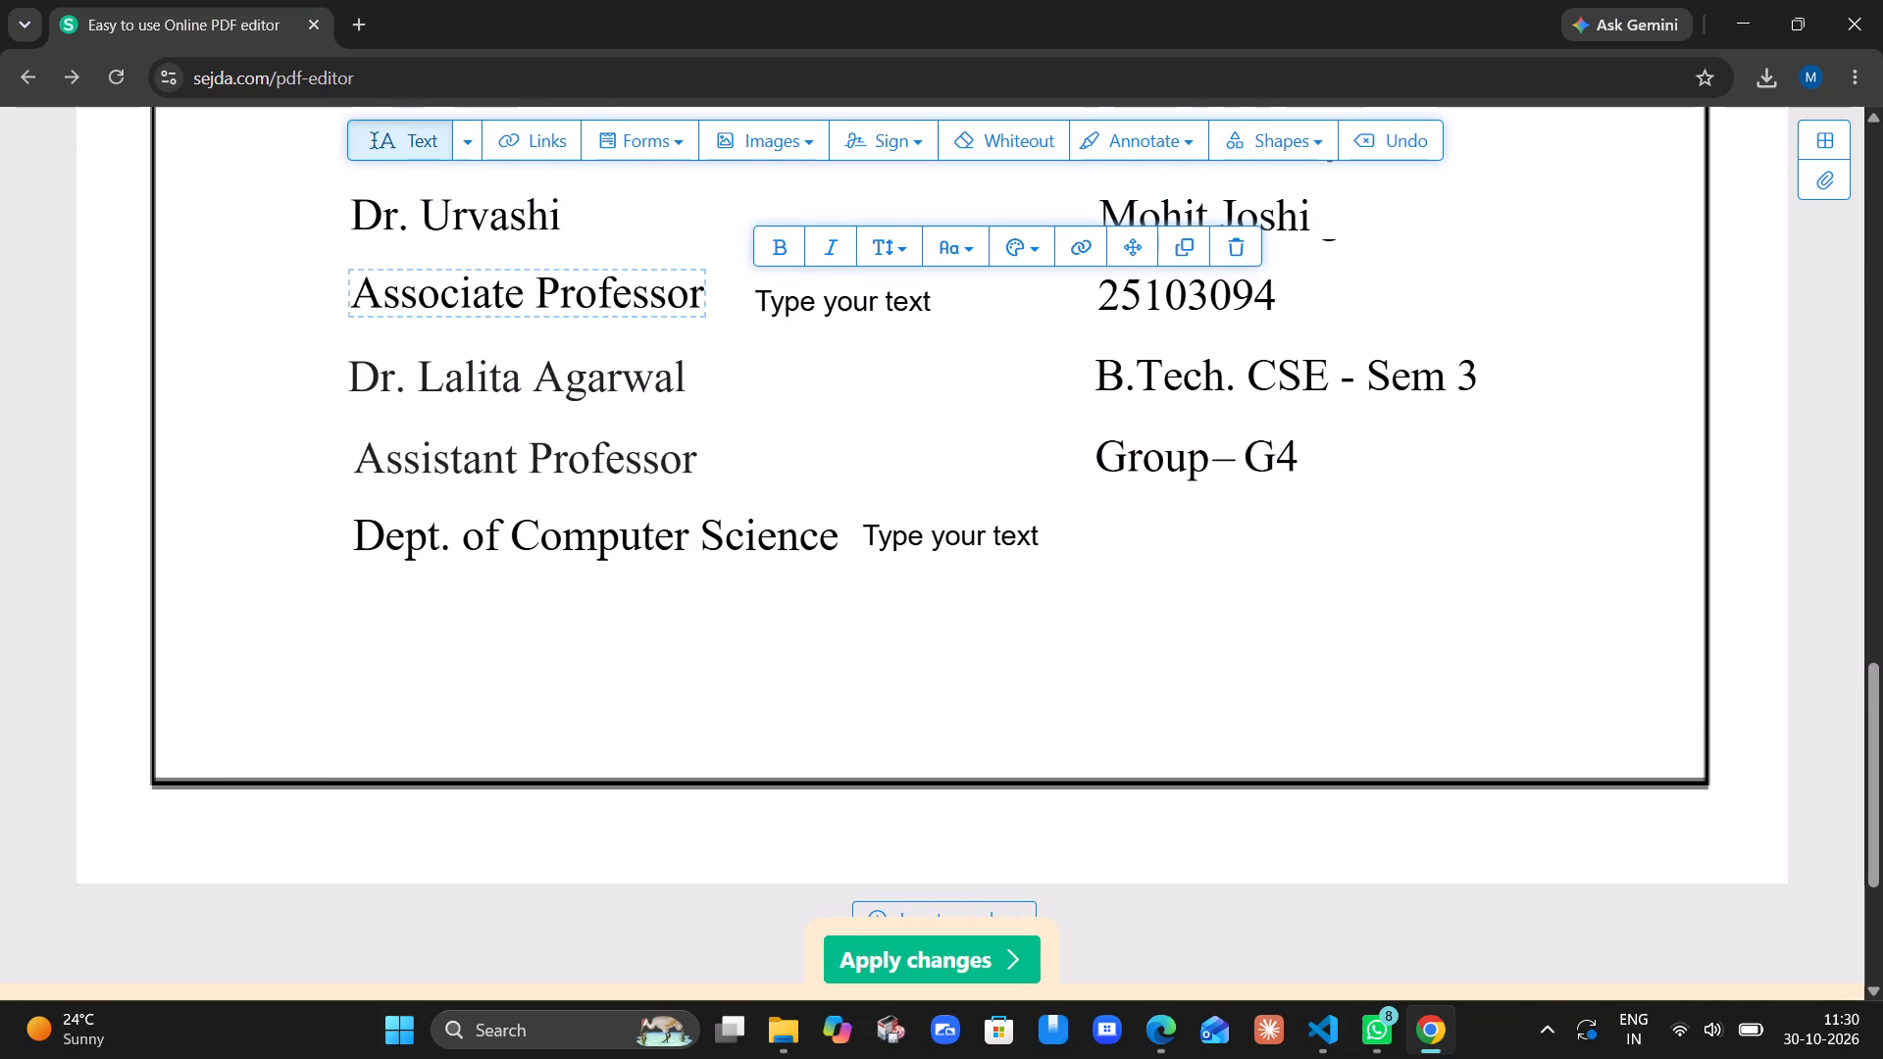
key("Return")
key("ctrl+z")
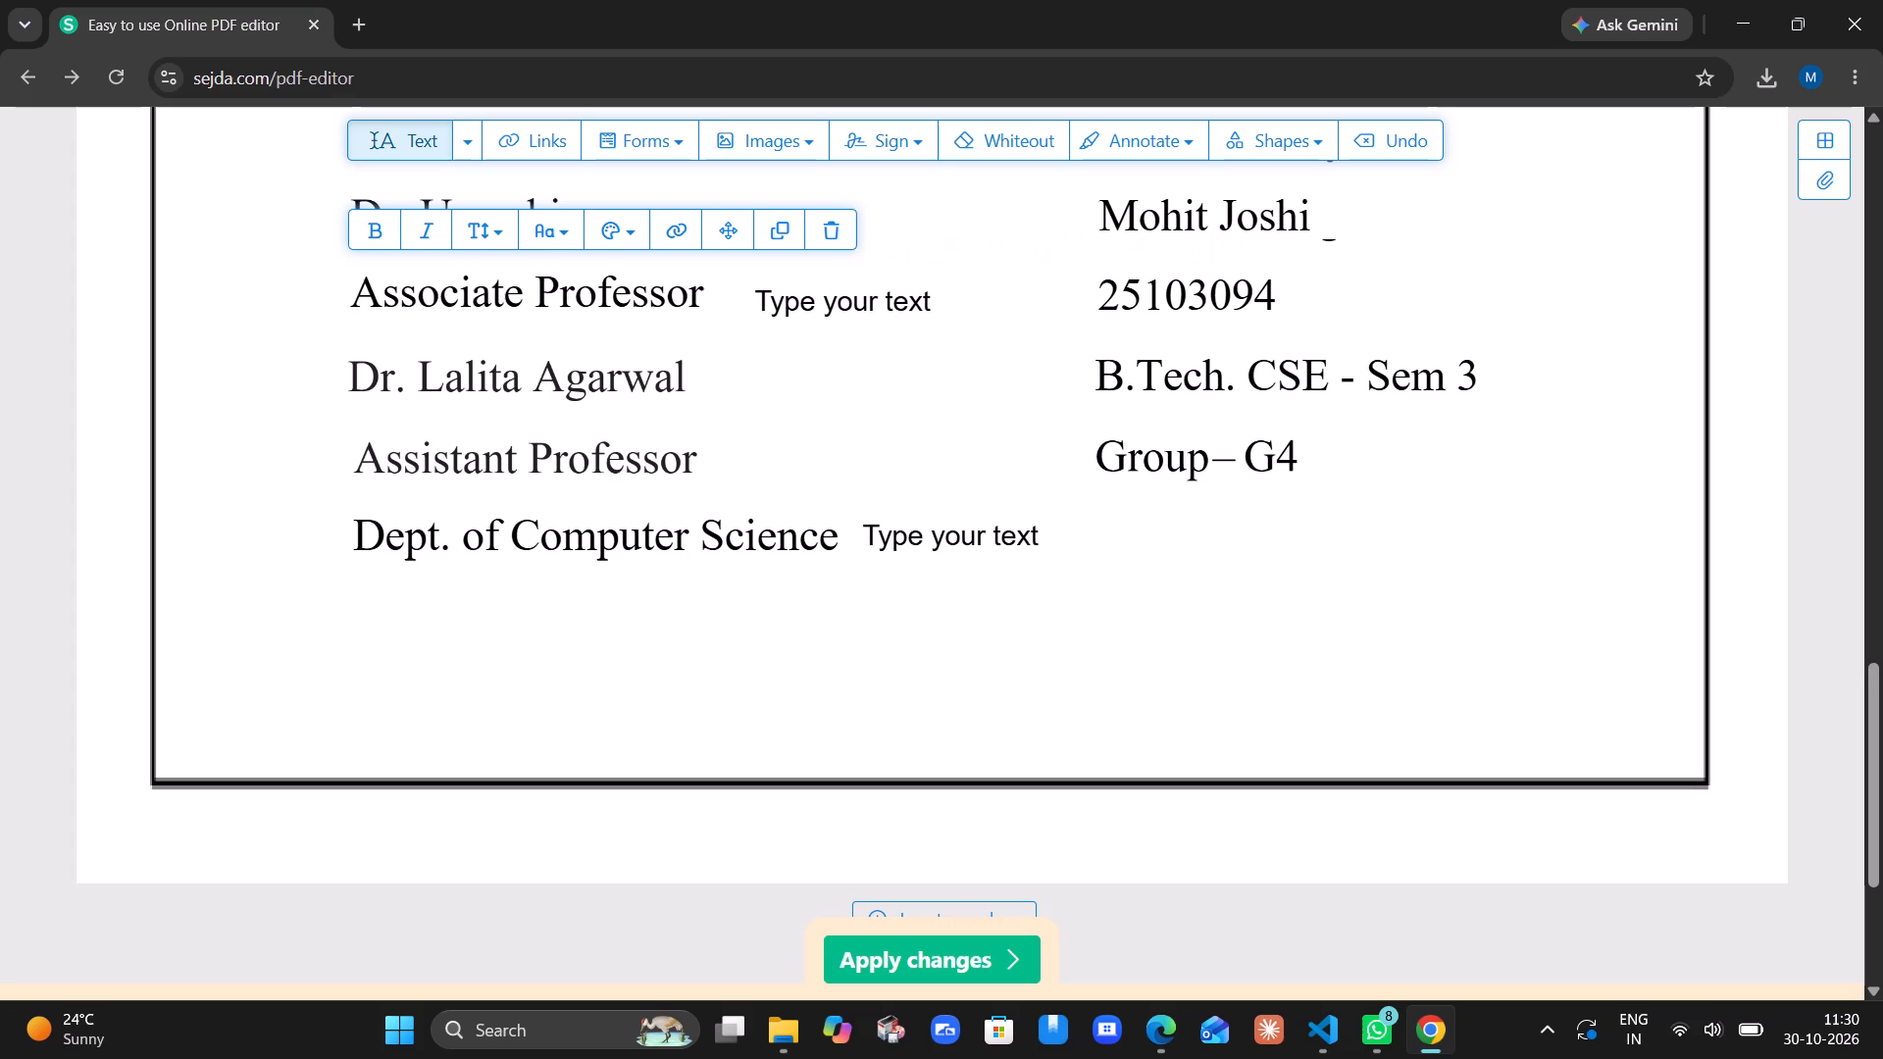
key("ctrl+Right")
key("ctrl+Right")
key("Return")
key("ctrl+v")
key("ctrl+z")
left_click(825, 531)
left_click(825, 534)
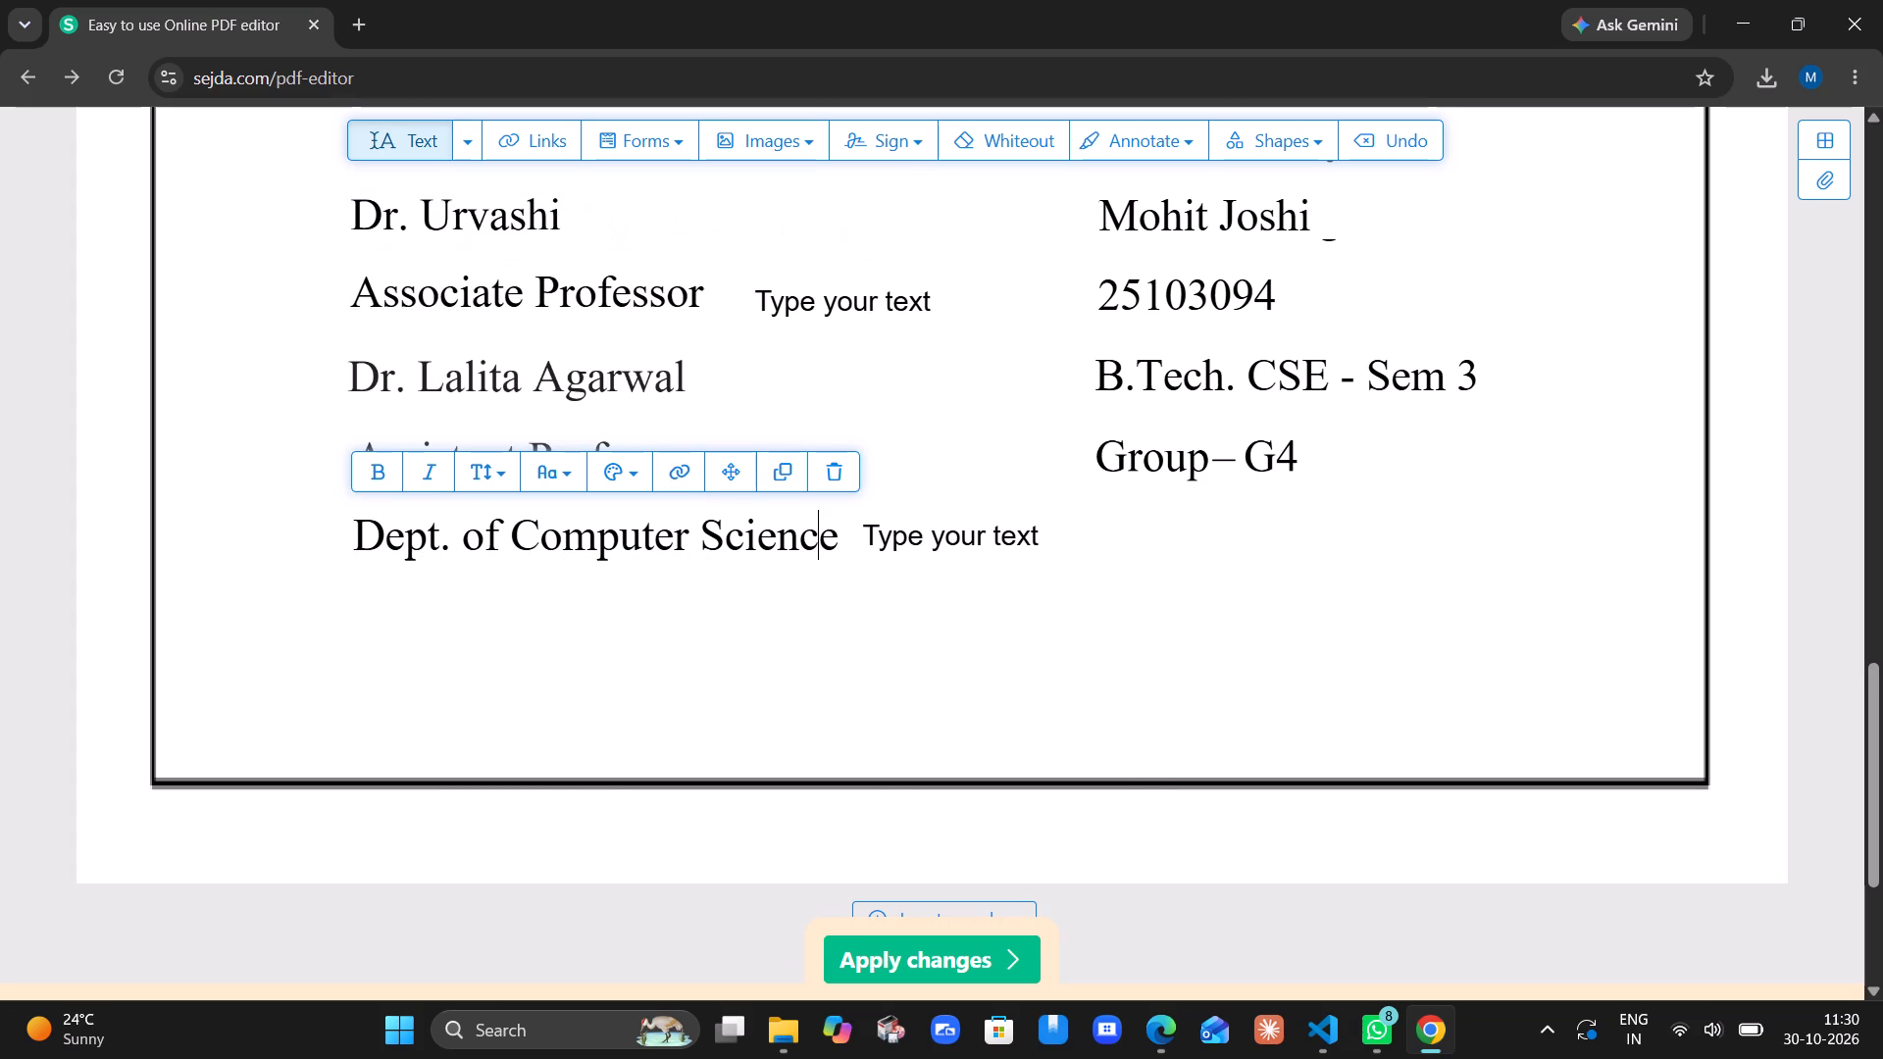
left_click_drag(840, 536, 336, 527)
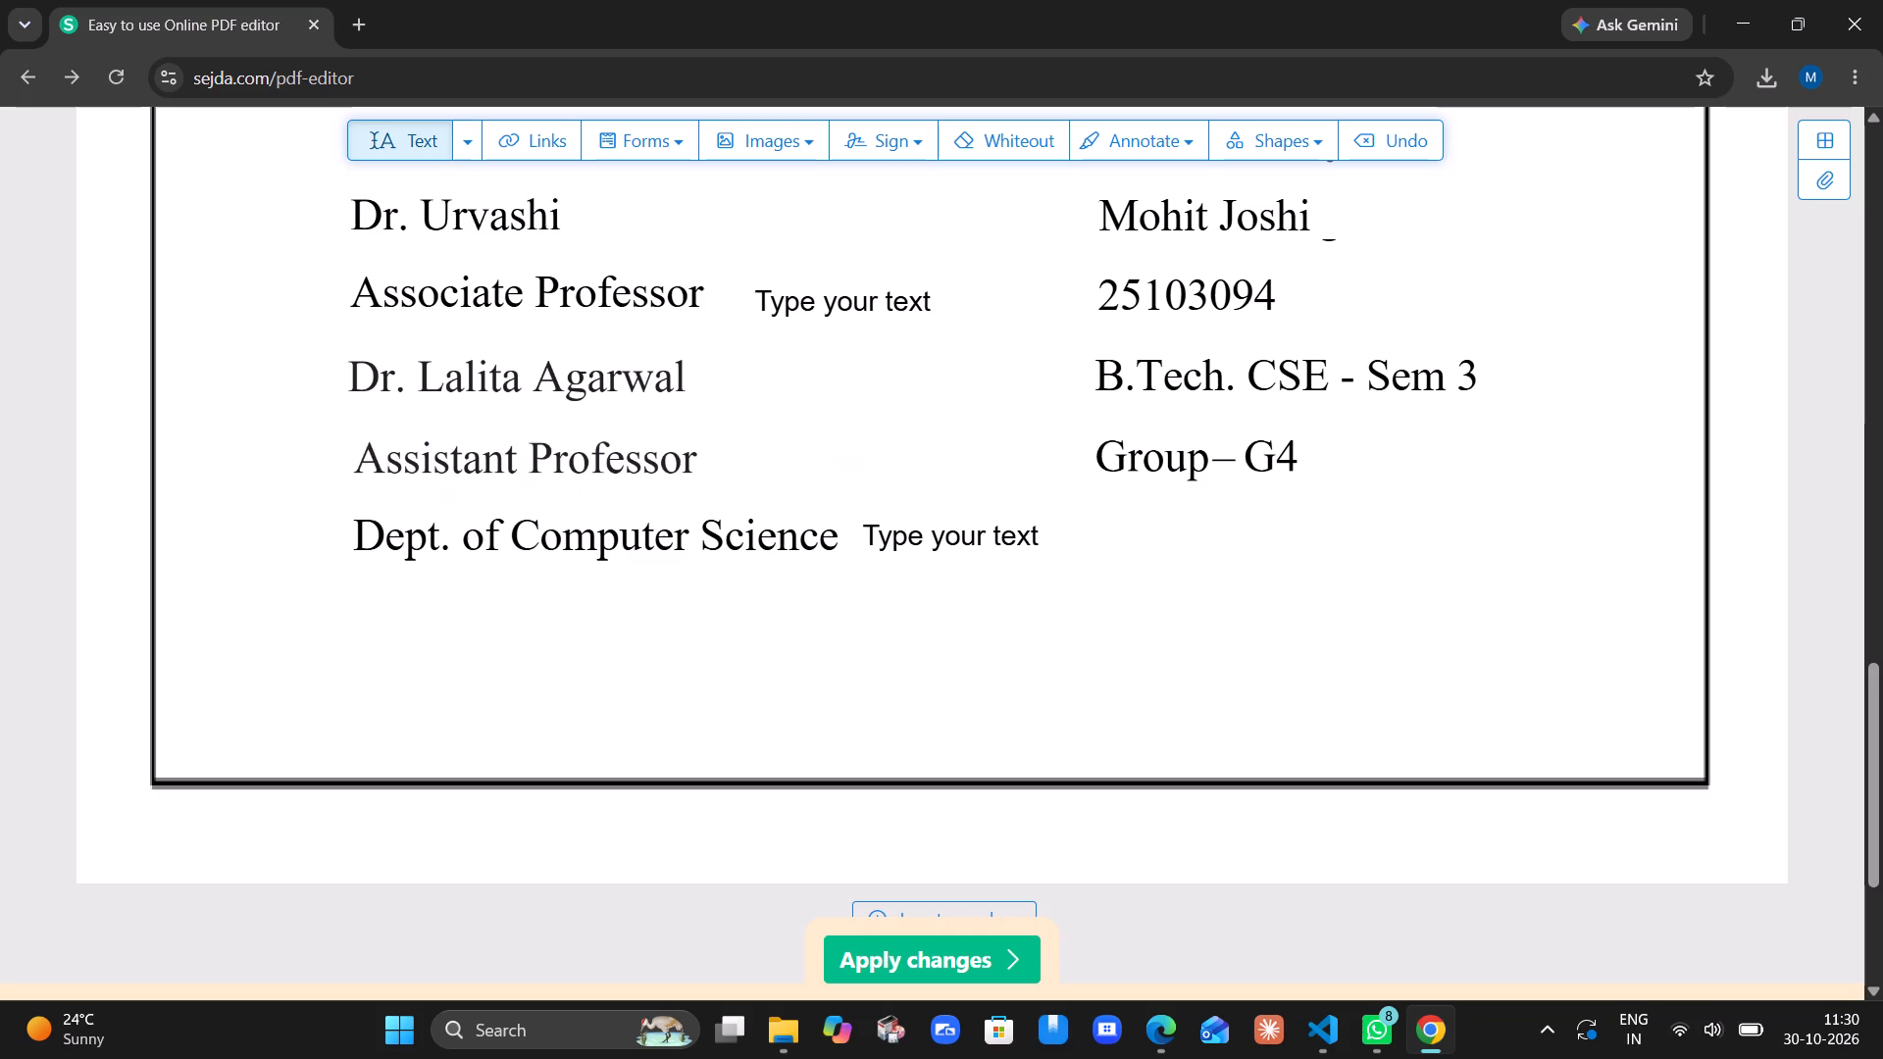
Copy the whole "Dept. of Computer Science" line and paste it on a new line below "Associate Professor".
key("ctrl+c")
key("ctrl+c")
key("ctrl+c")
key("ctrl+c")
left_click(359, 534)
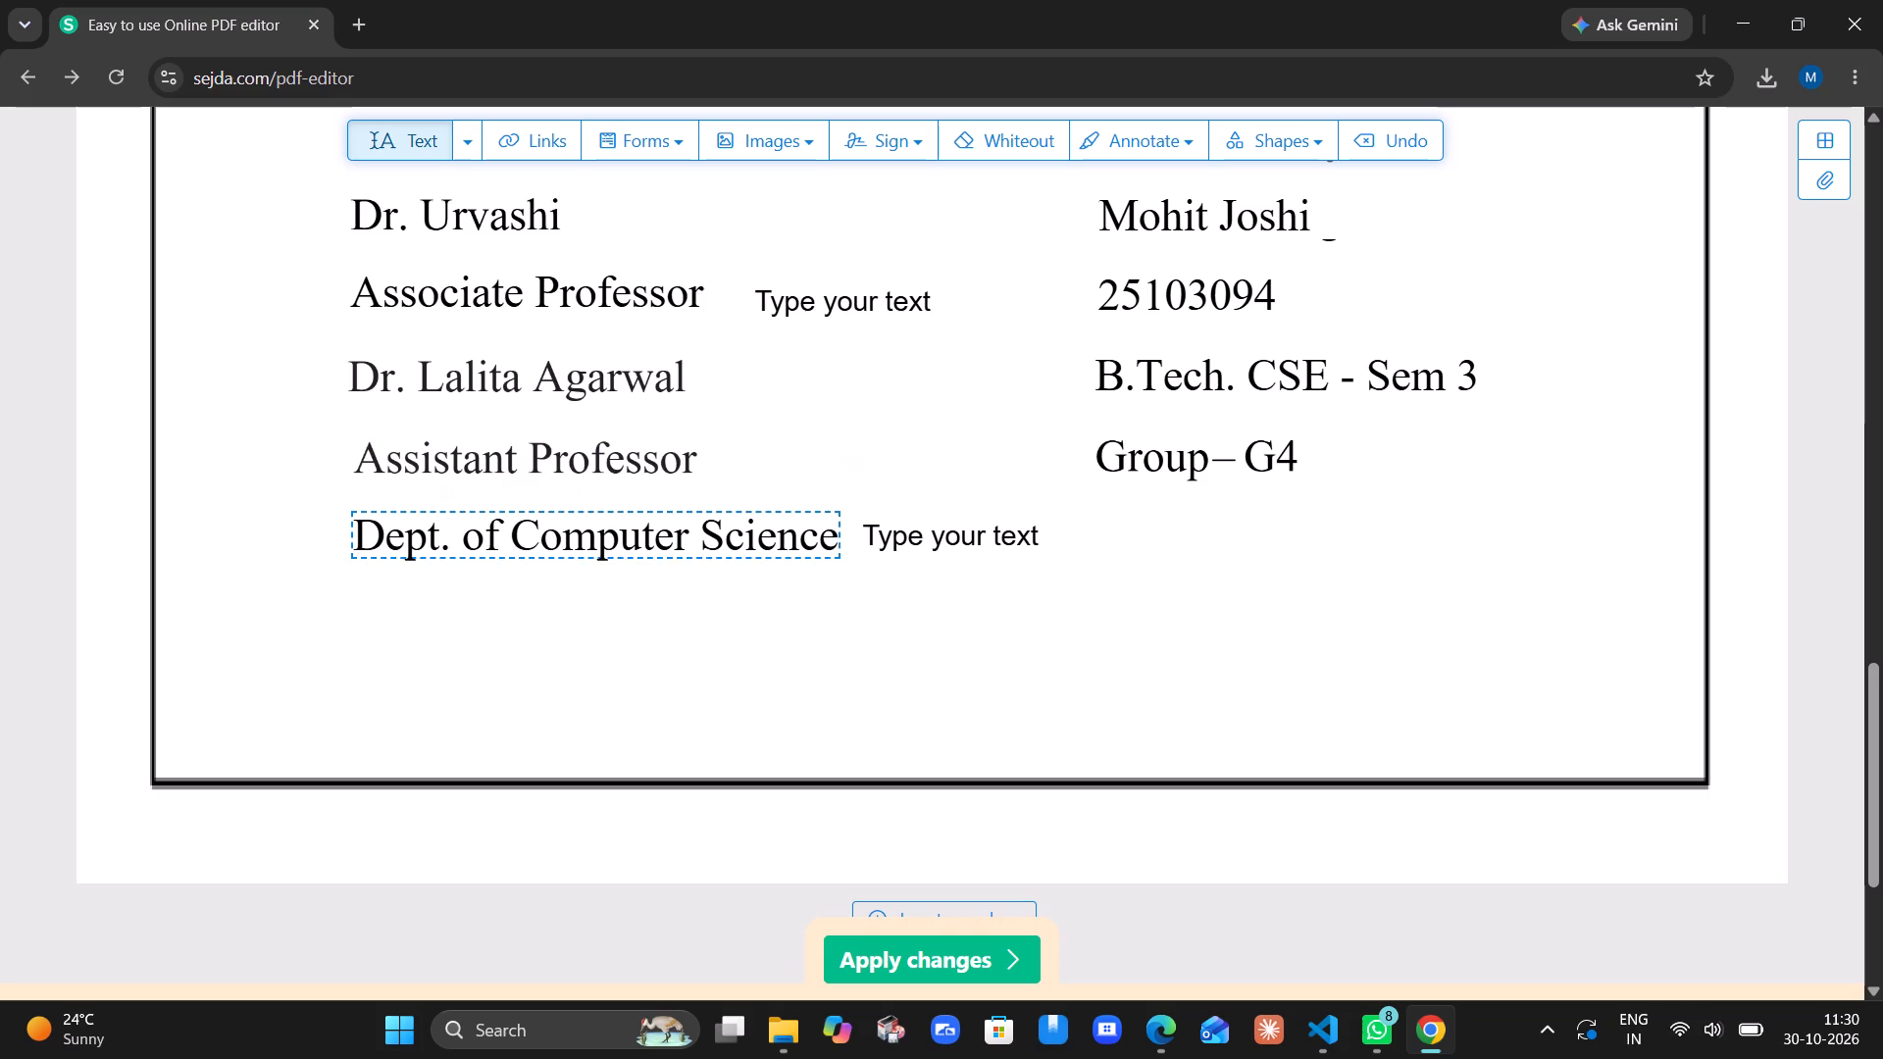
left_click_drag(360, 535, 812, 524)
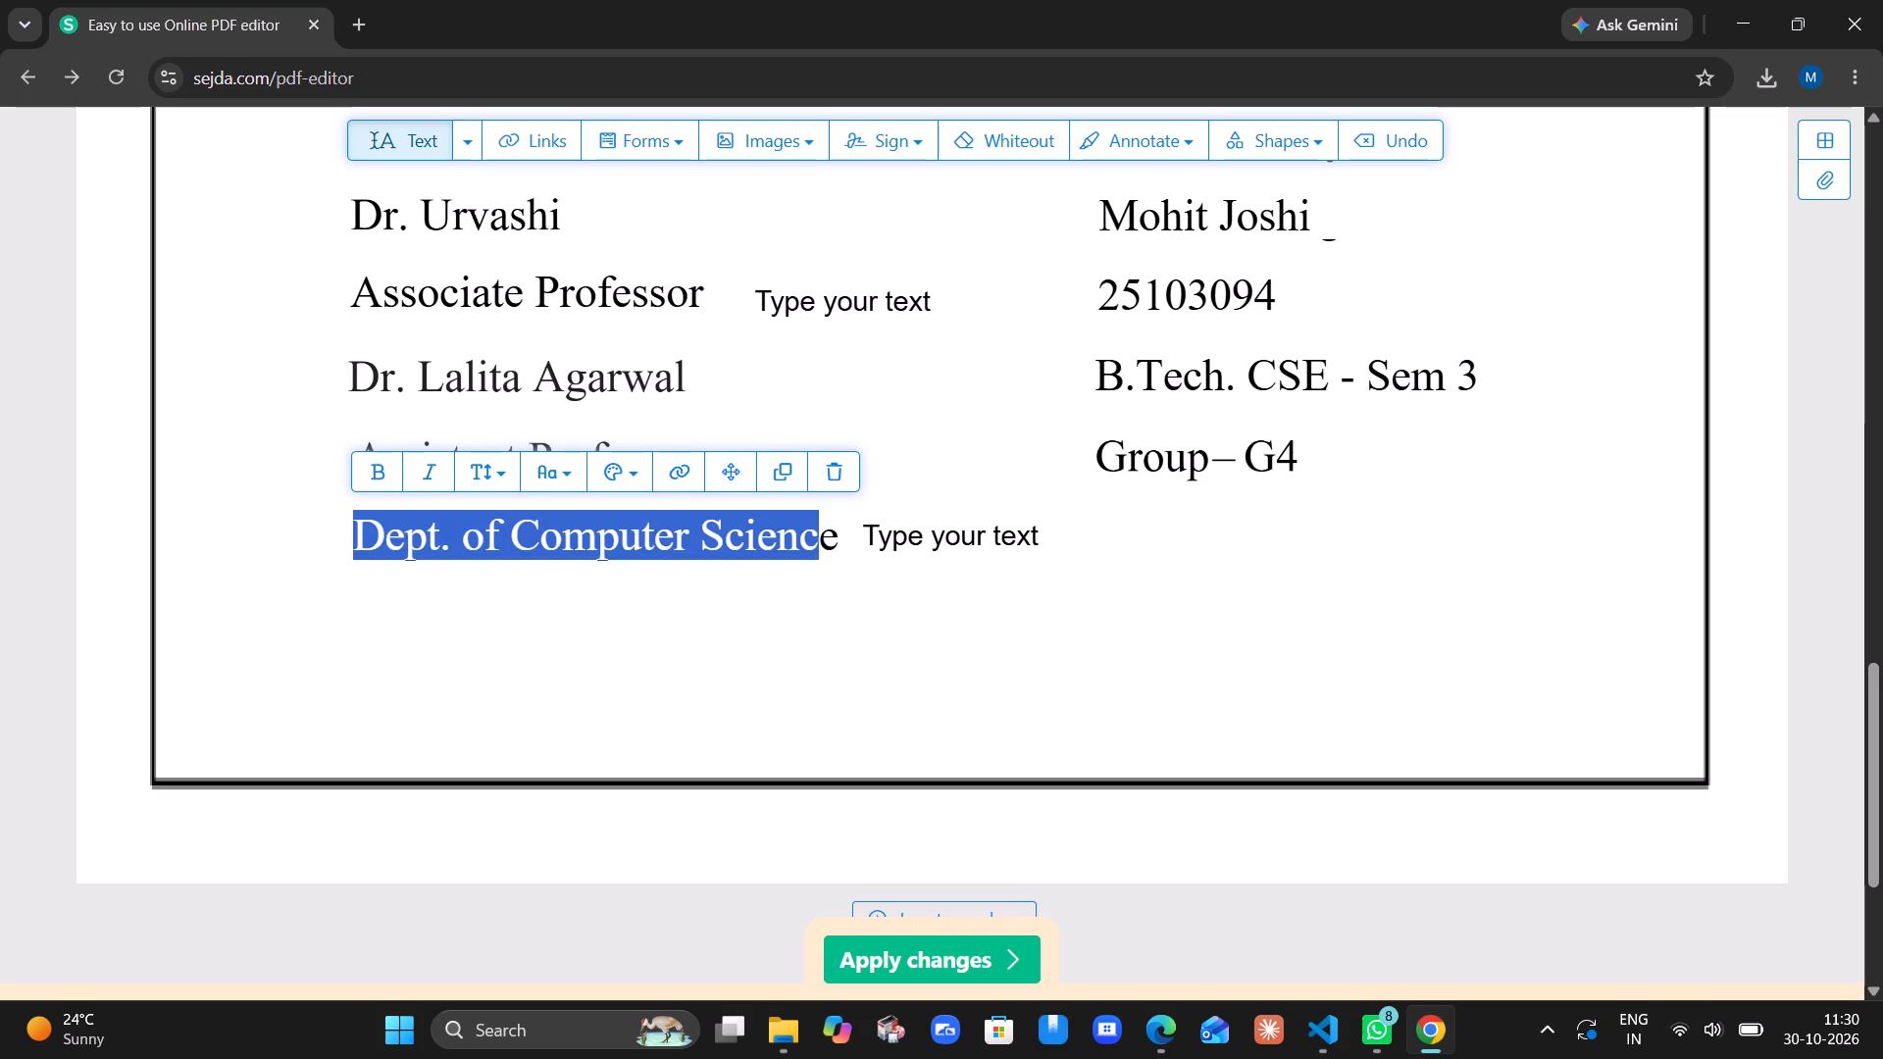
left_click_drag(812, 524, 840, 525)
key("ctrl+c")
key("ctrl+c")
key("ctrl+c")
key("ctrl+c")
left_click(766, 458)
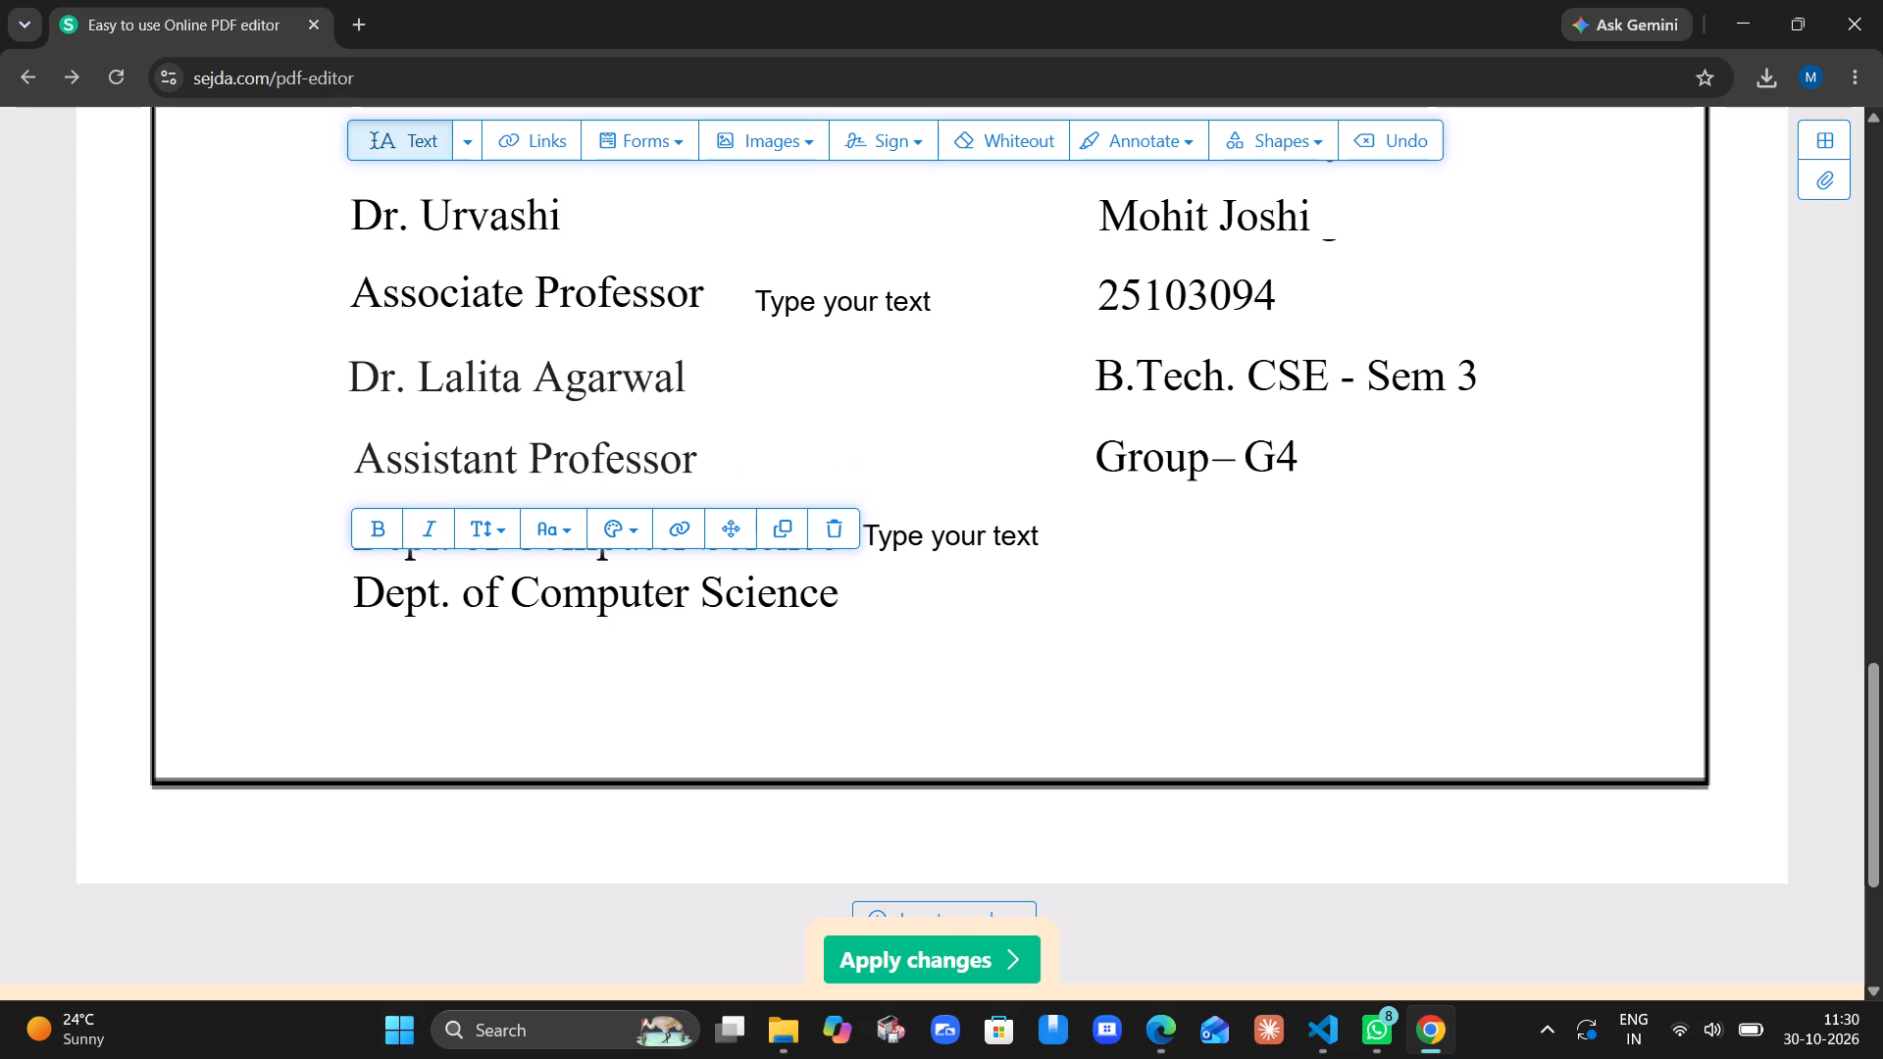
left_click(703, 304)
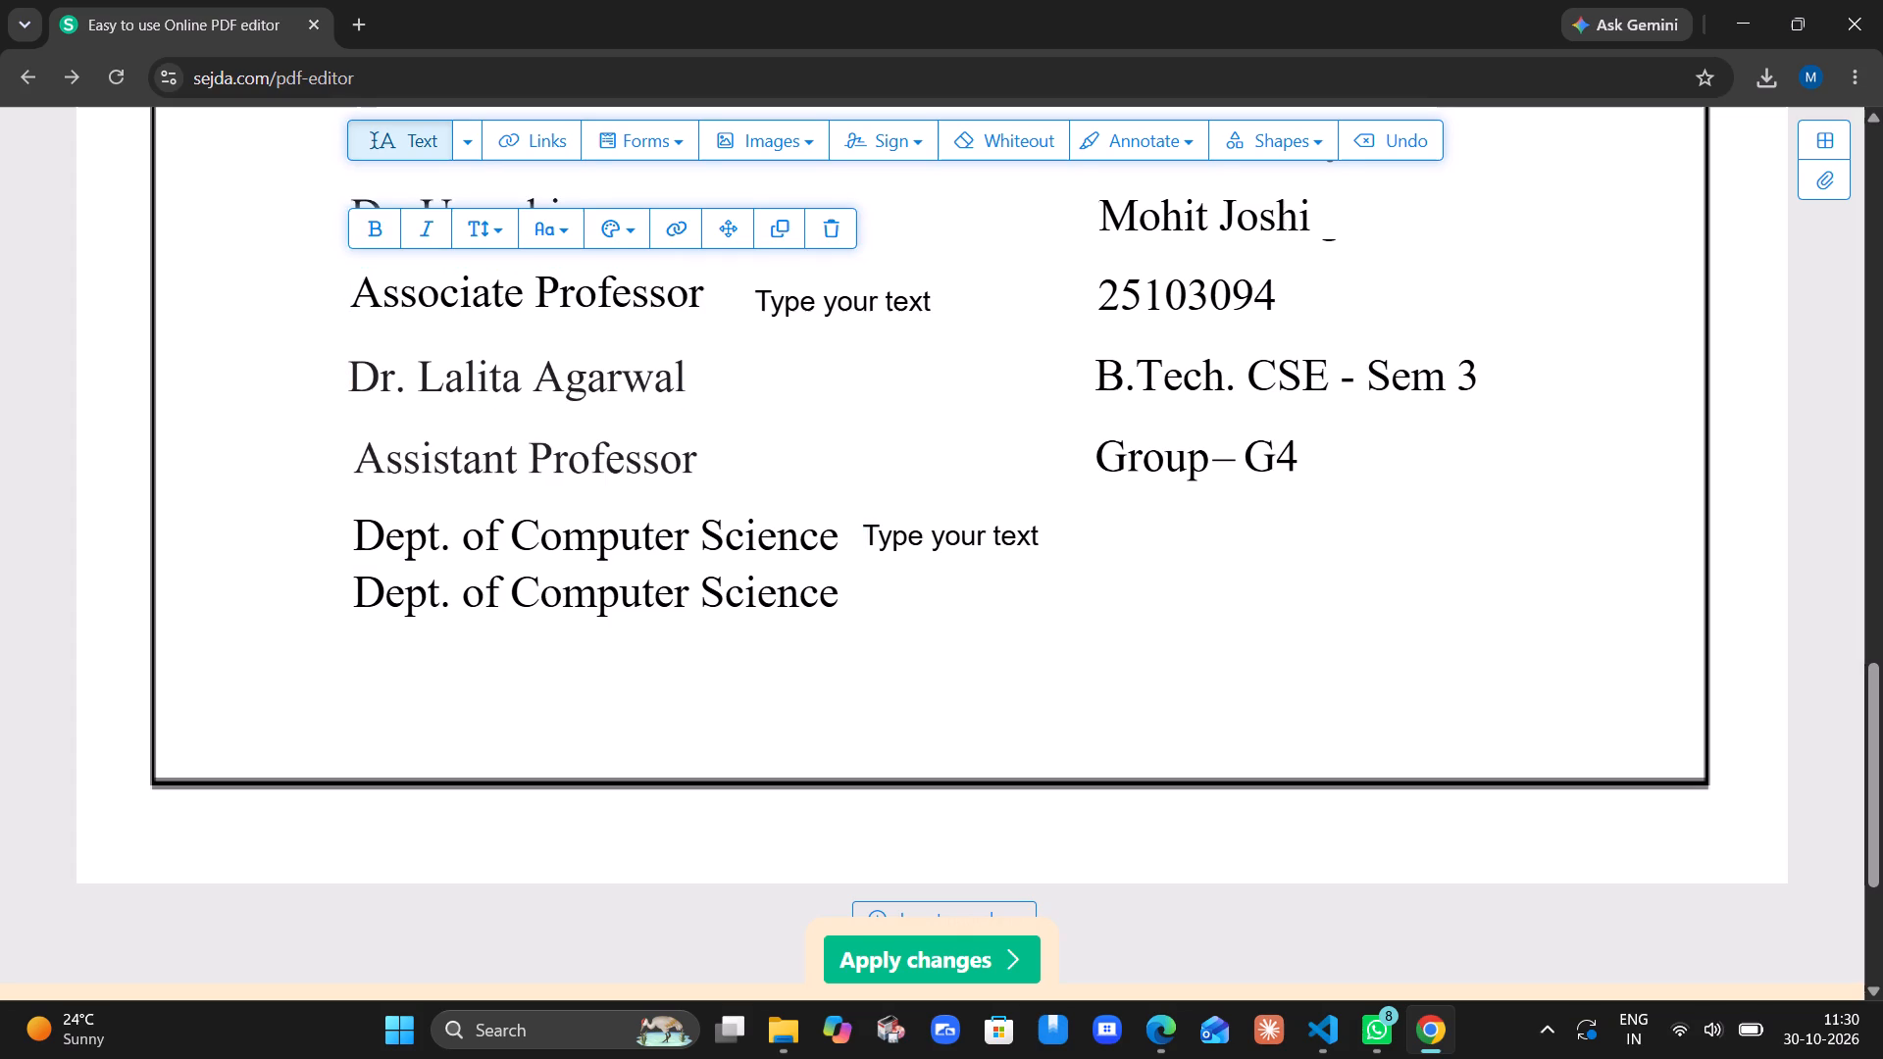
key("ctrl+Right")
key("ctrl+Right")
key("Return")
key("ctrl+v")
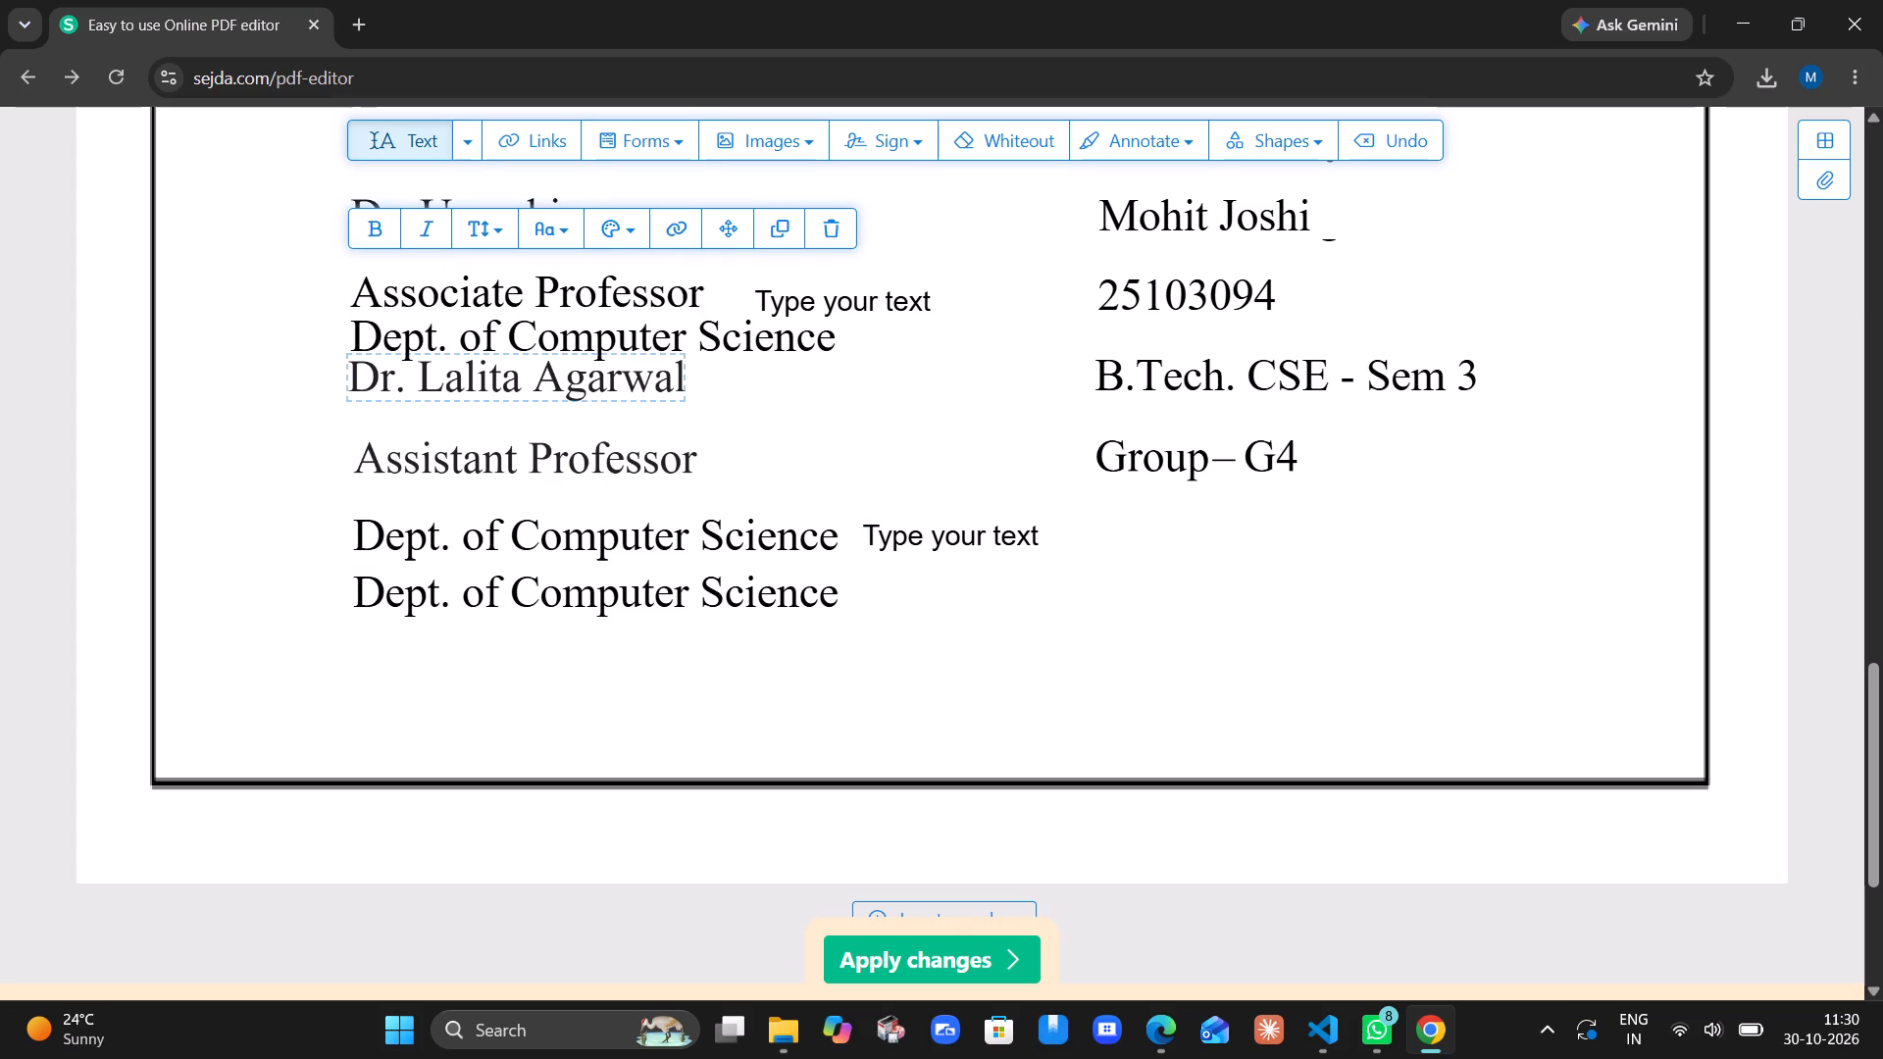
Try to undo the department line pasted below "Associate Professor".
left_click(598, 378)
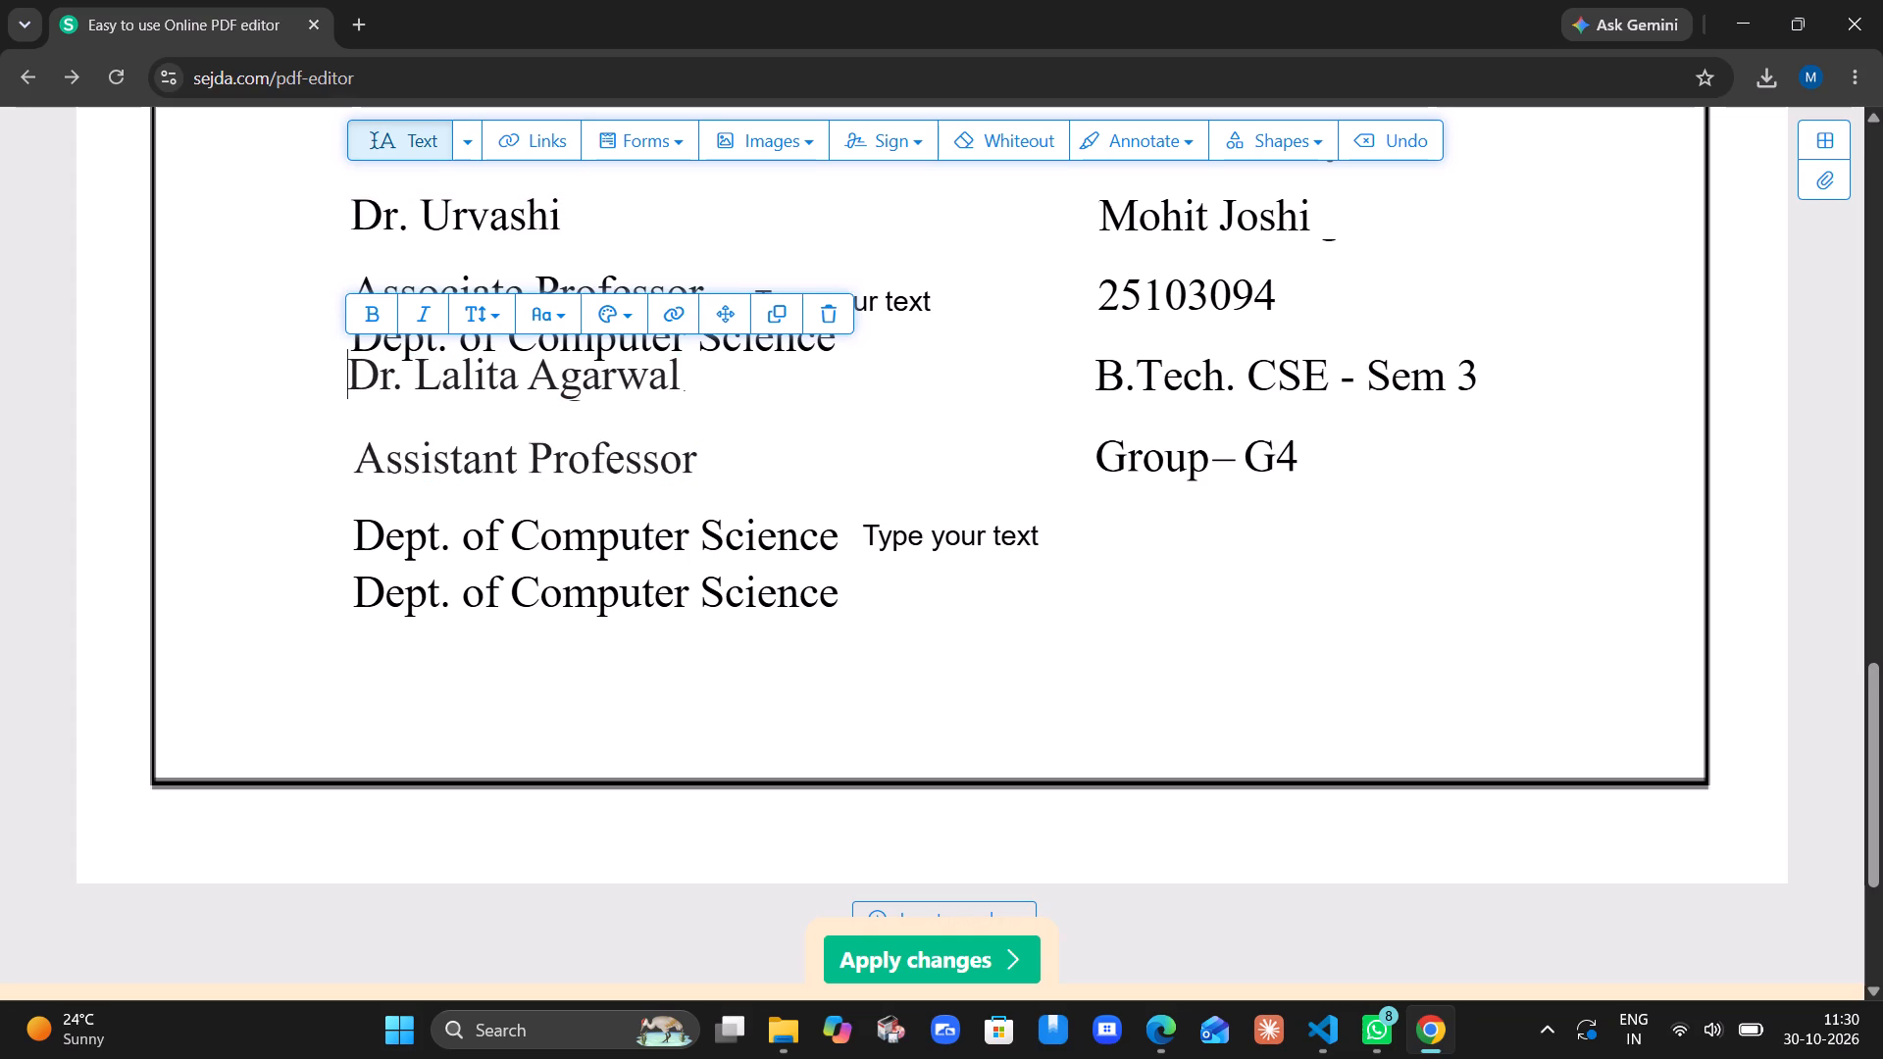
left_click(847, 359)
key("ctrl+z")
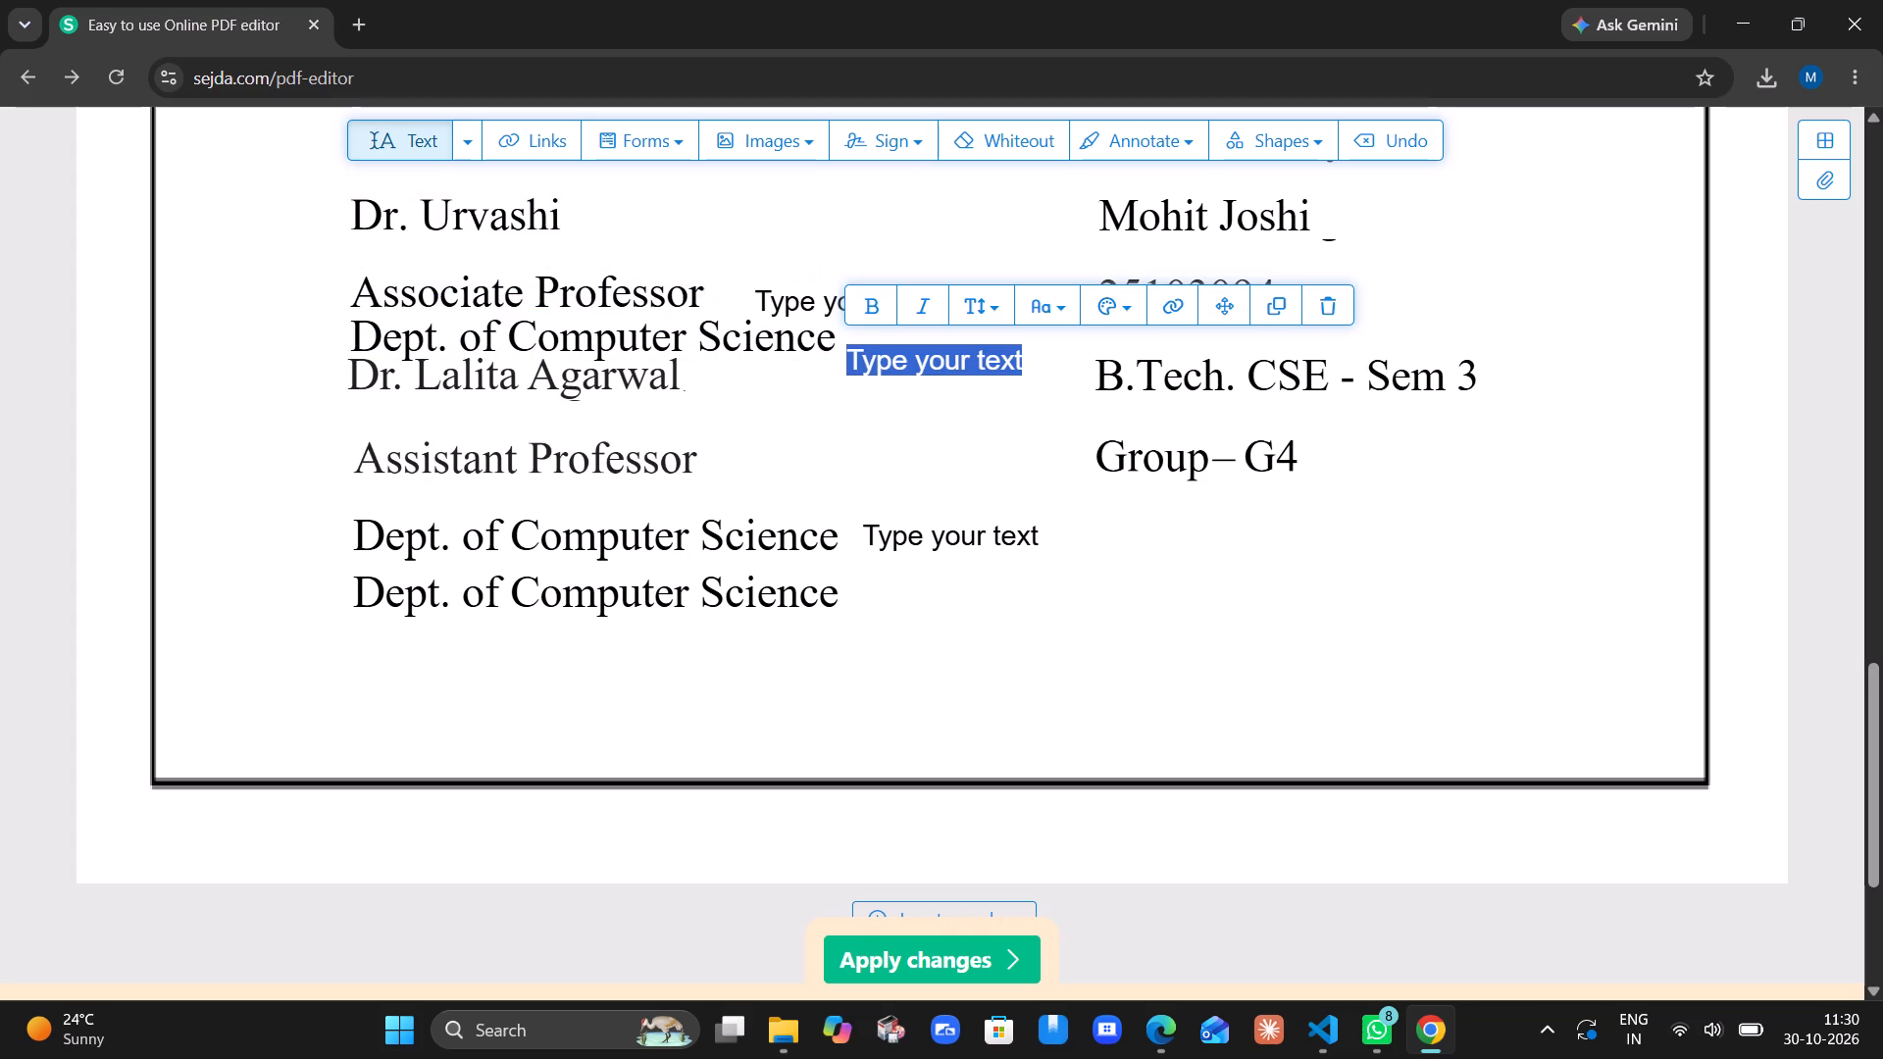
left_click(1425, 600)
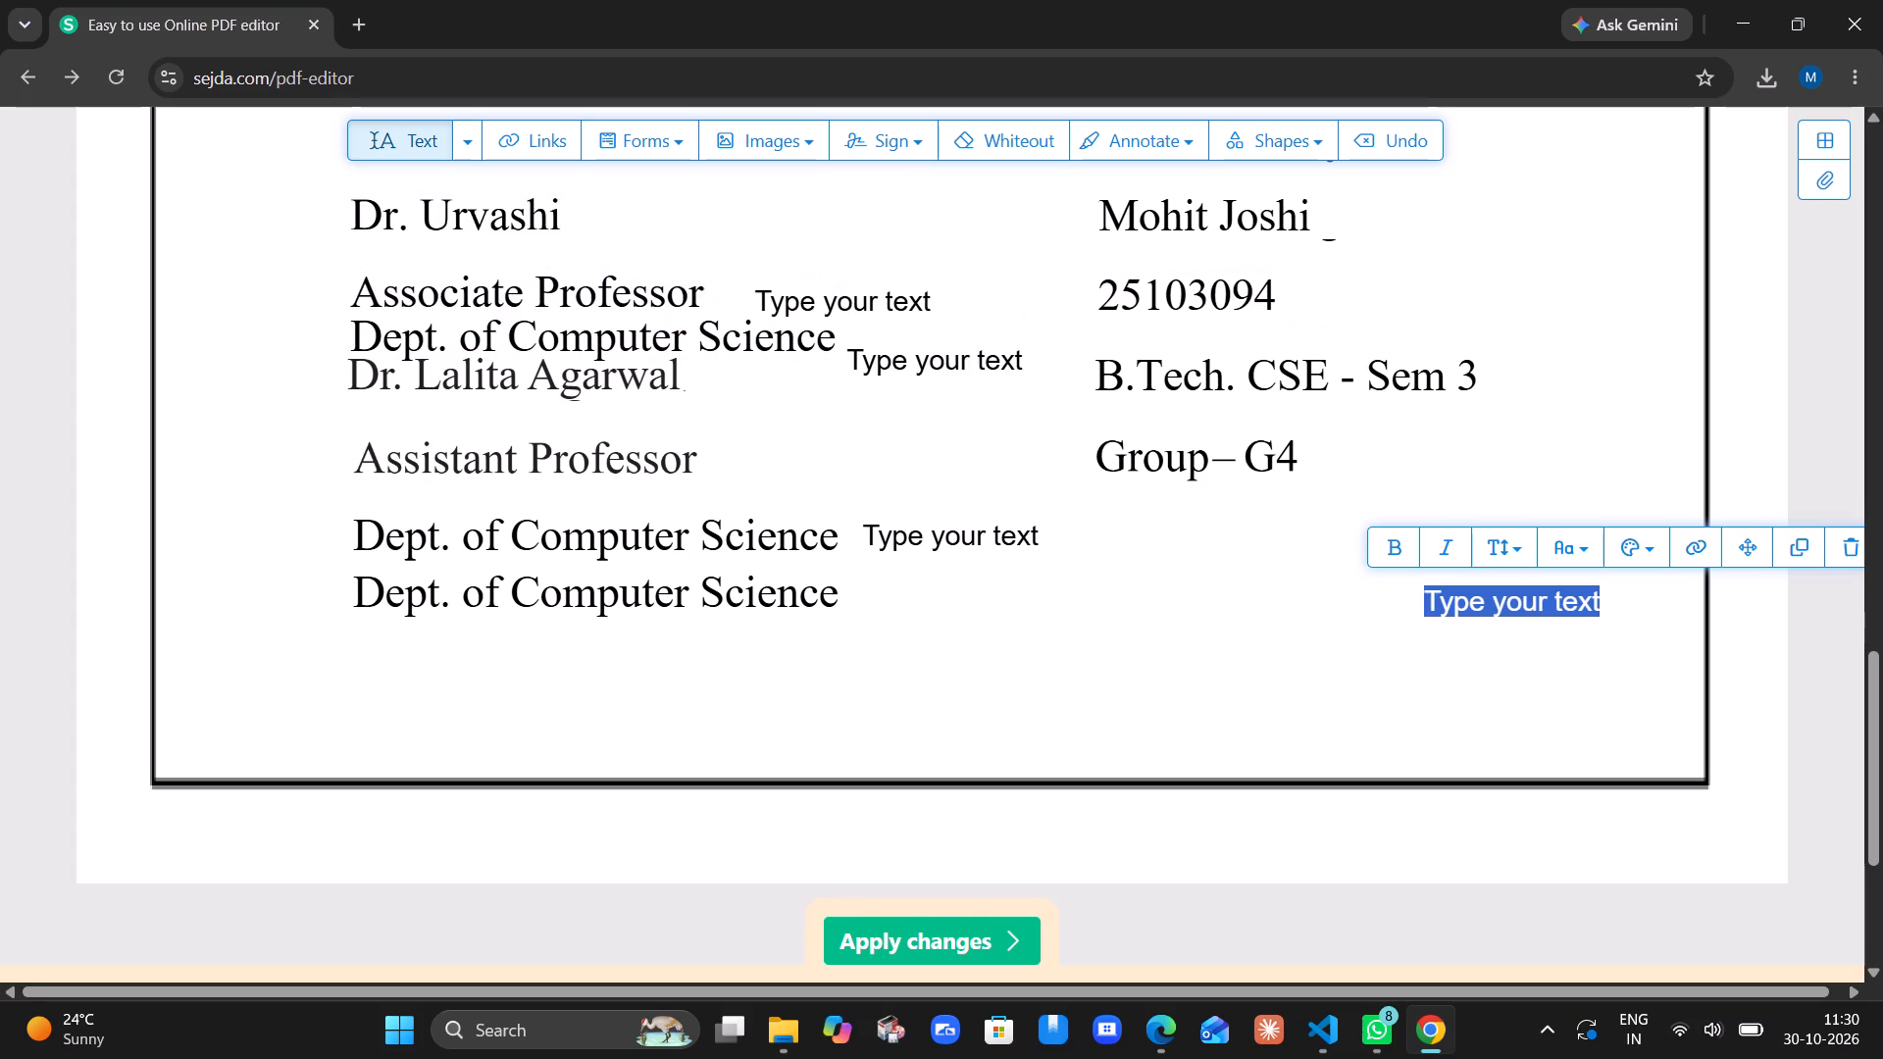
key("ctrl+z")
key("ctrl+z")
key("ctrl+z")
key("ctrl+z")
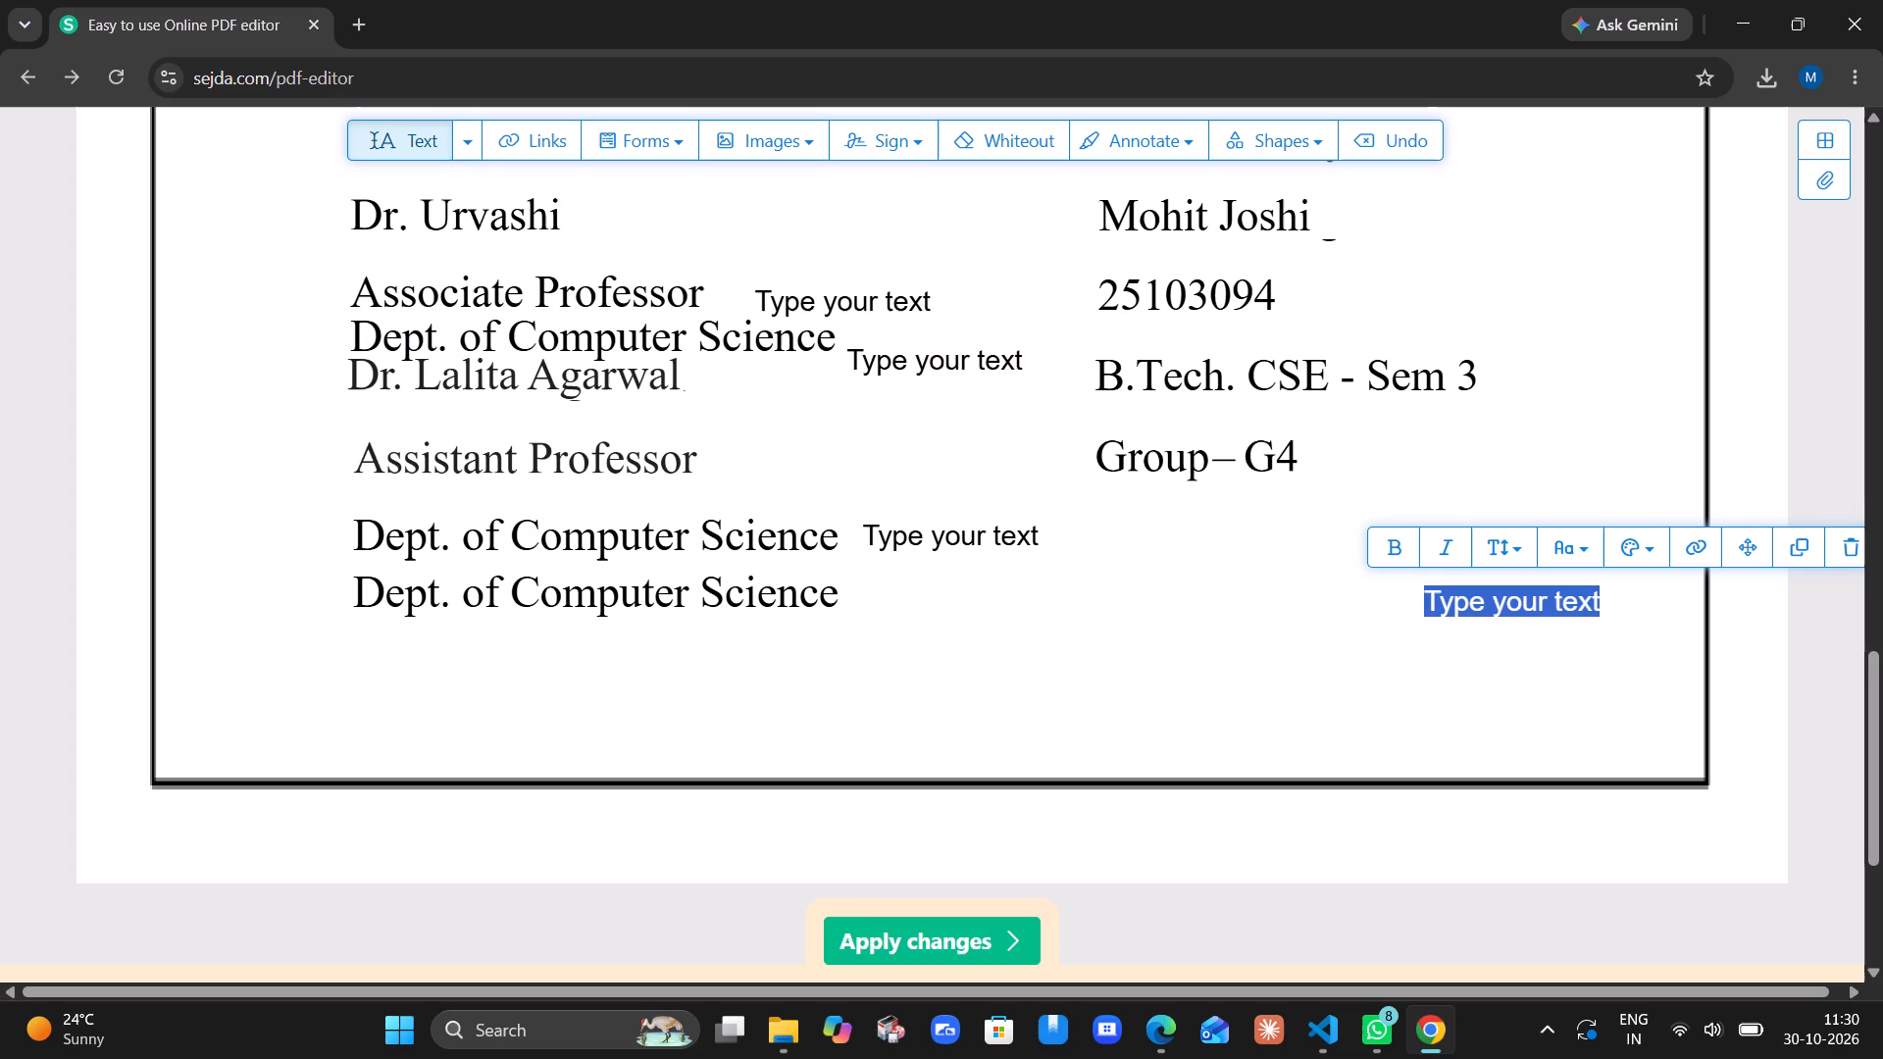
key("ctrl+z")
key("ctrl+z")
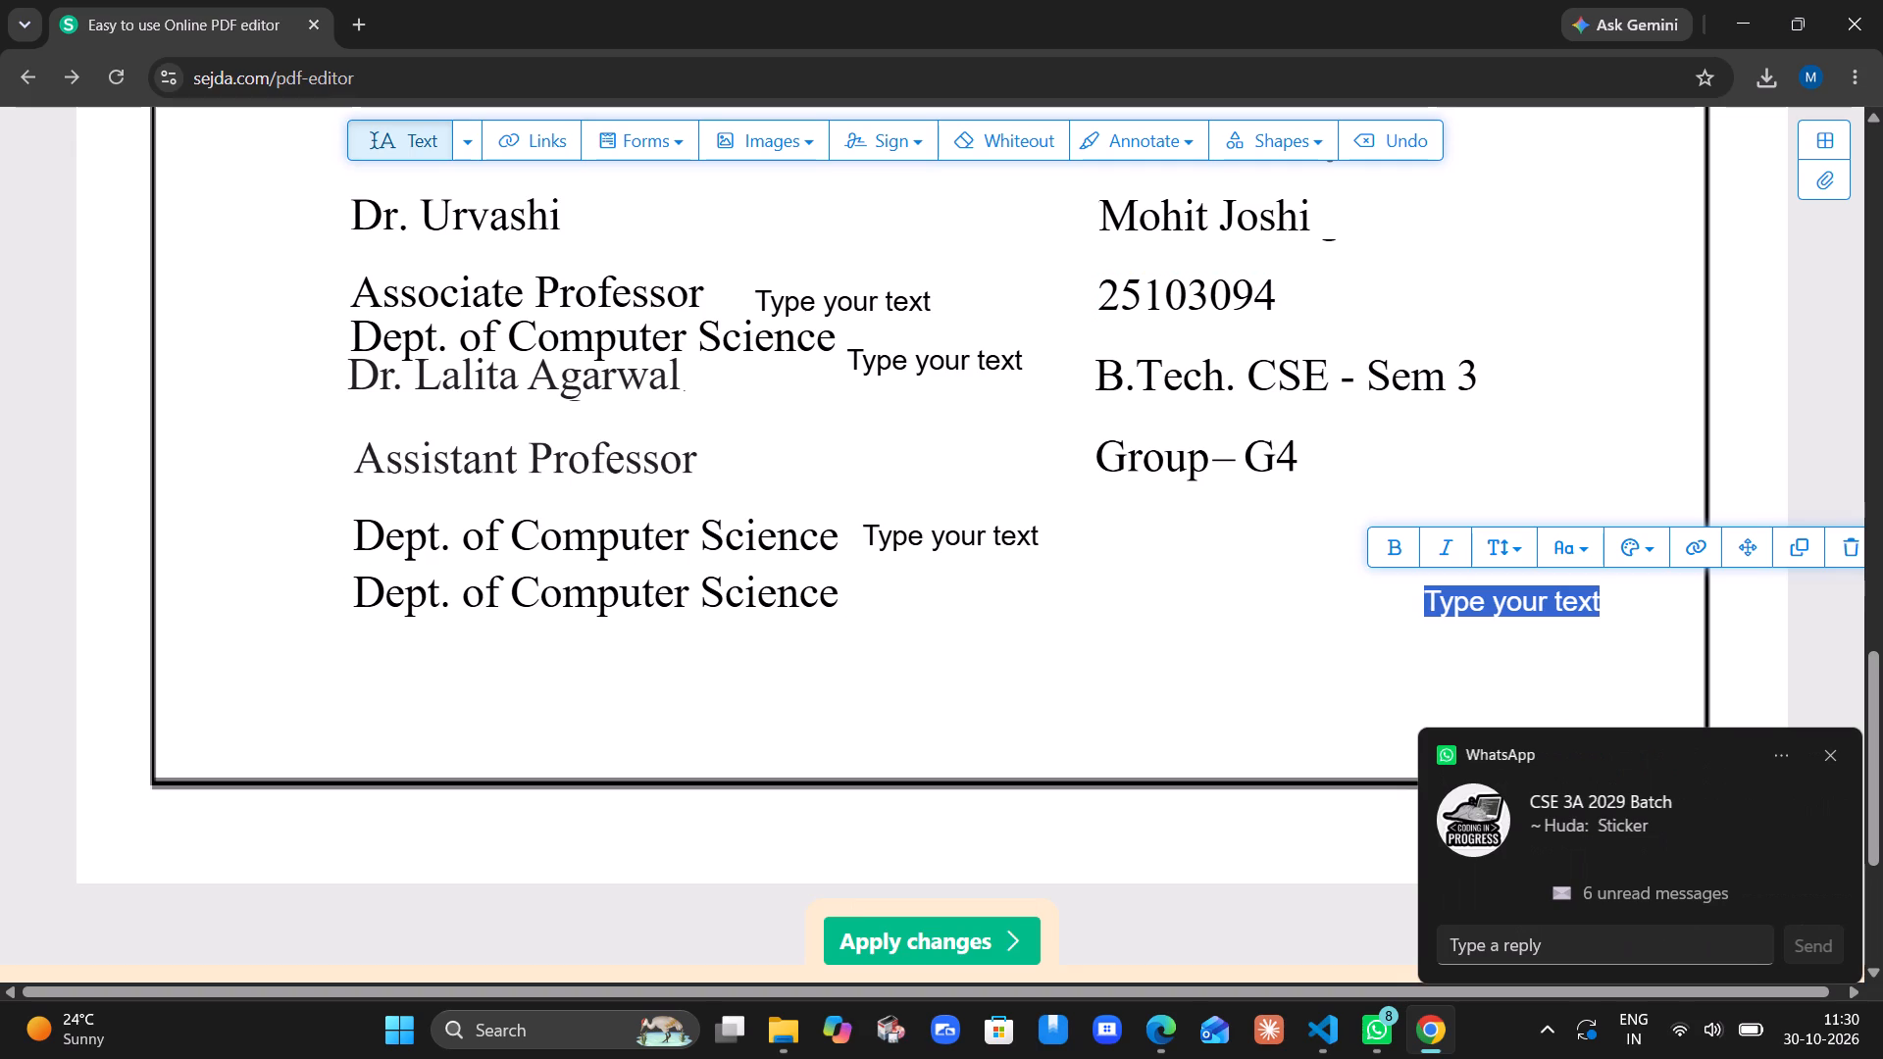
Delete the duplicate "Dept. of Computer Science" line at the bottom and the placeholder text box beside the original line.
left_click(648, 608)
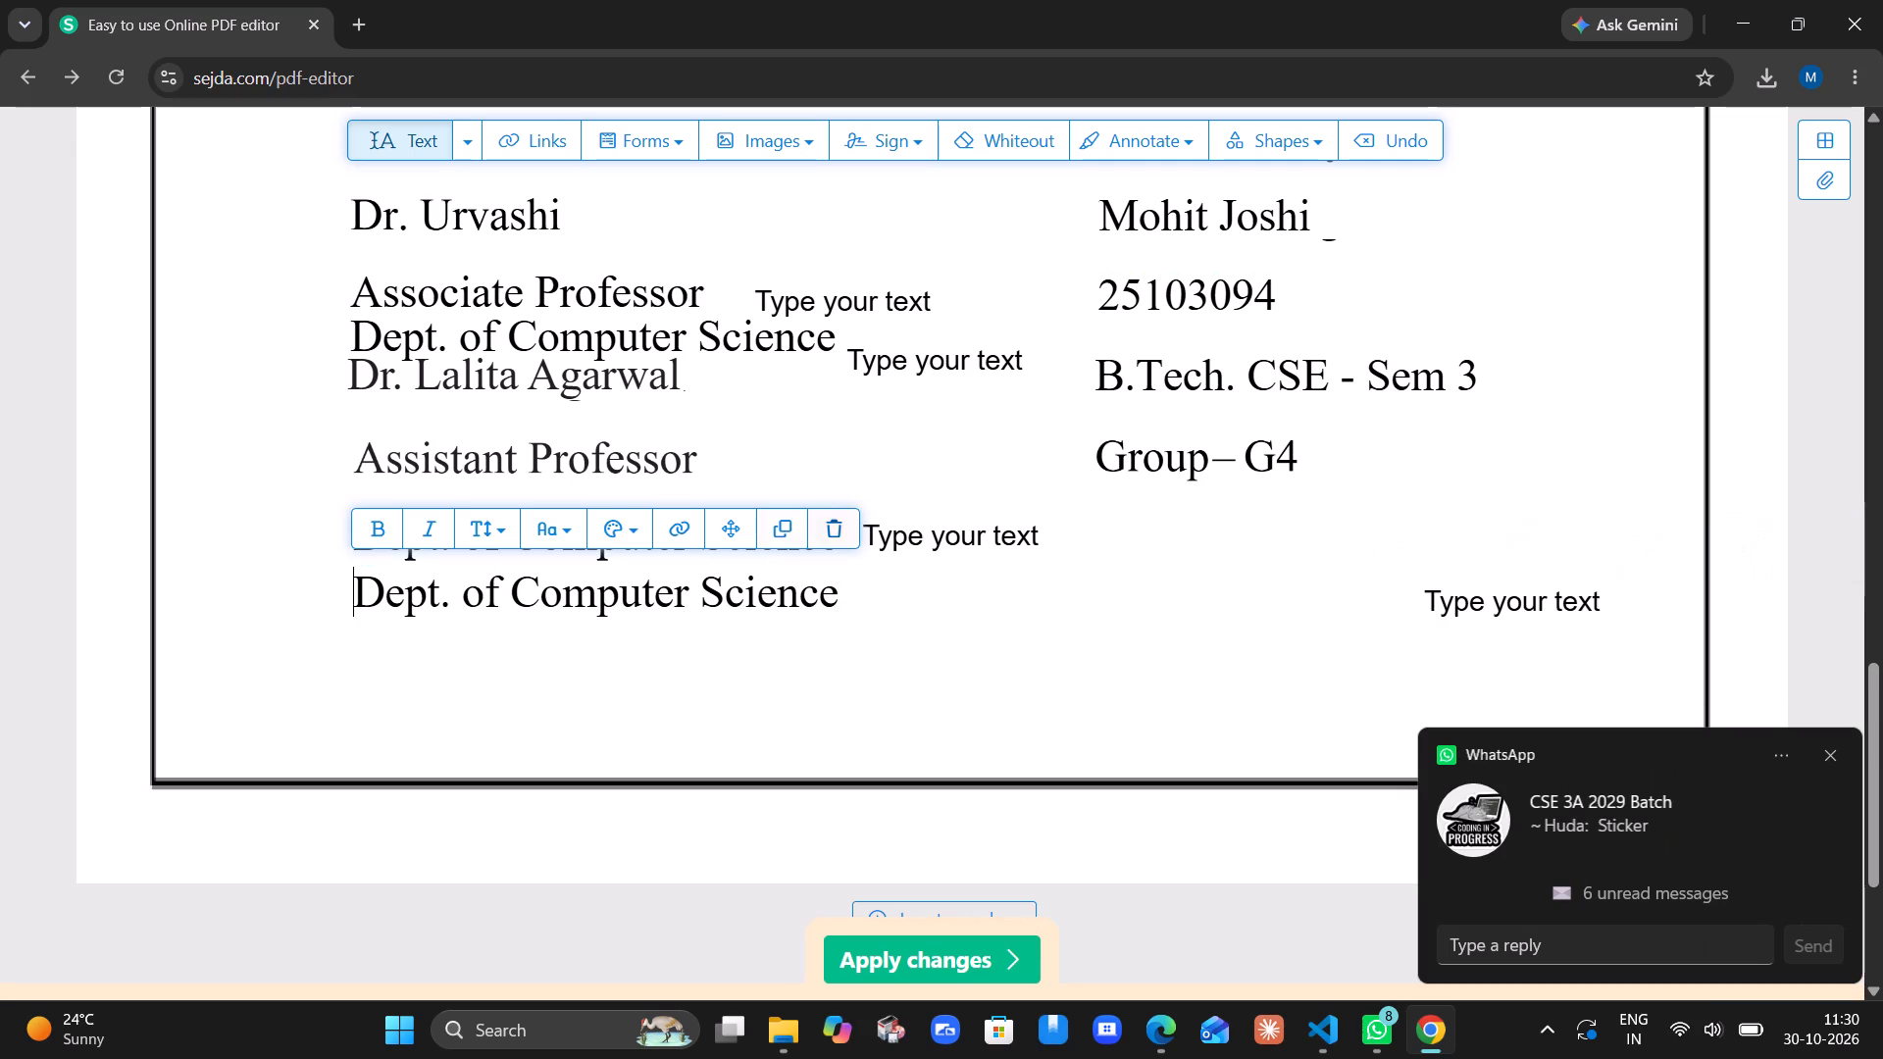
left_click(840, 537)
left_click(941, 543)
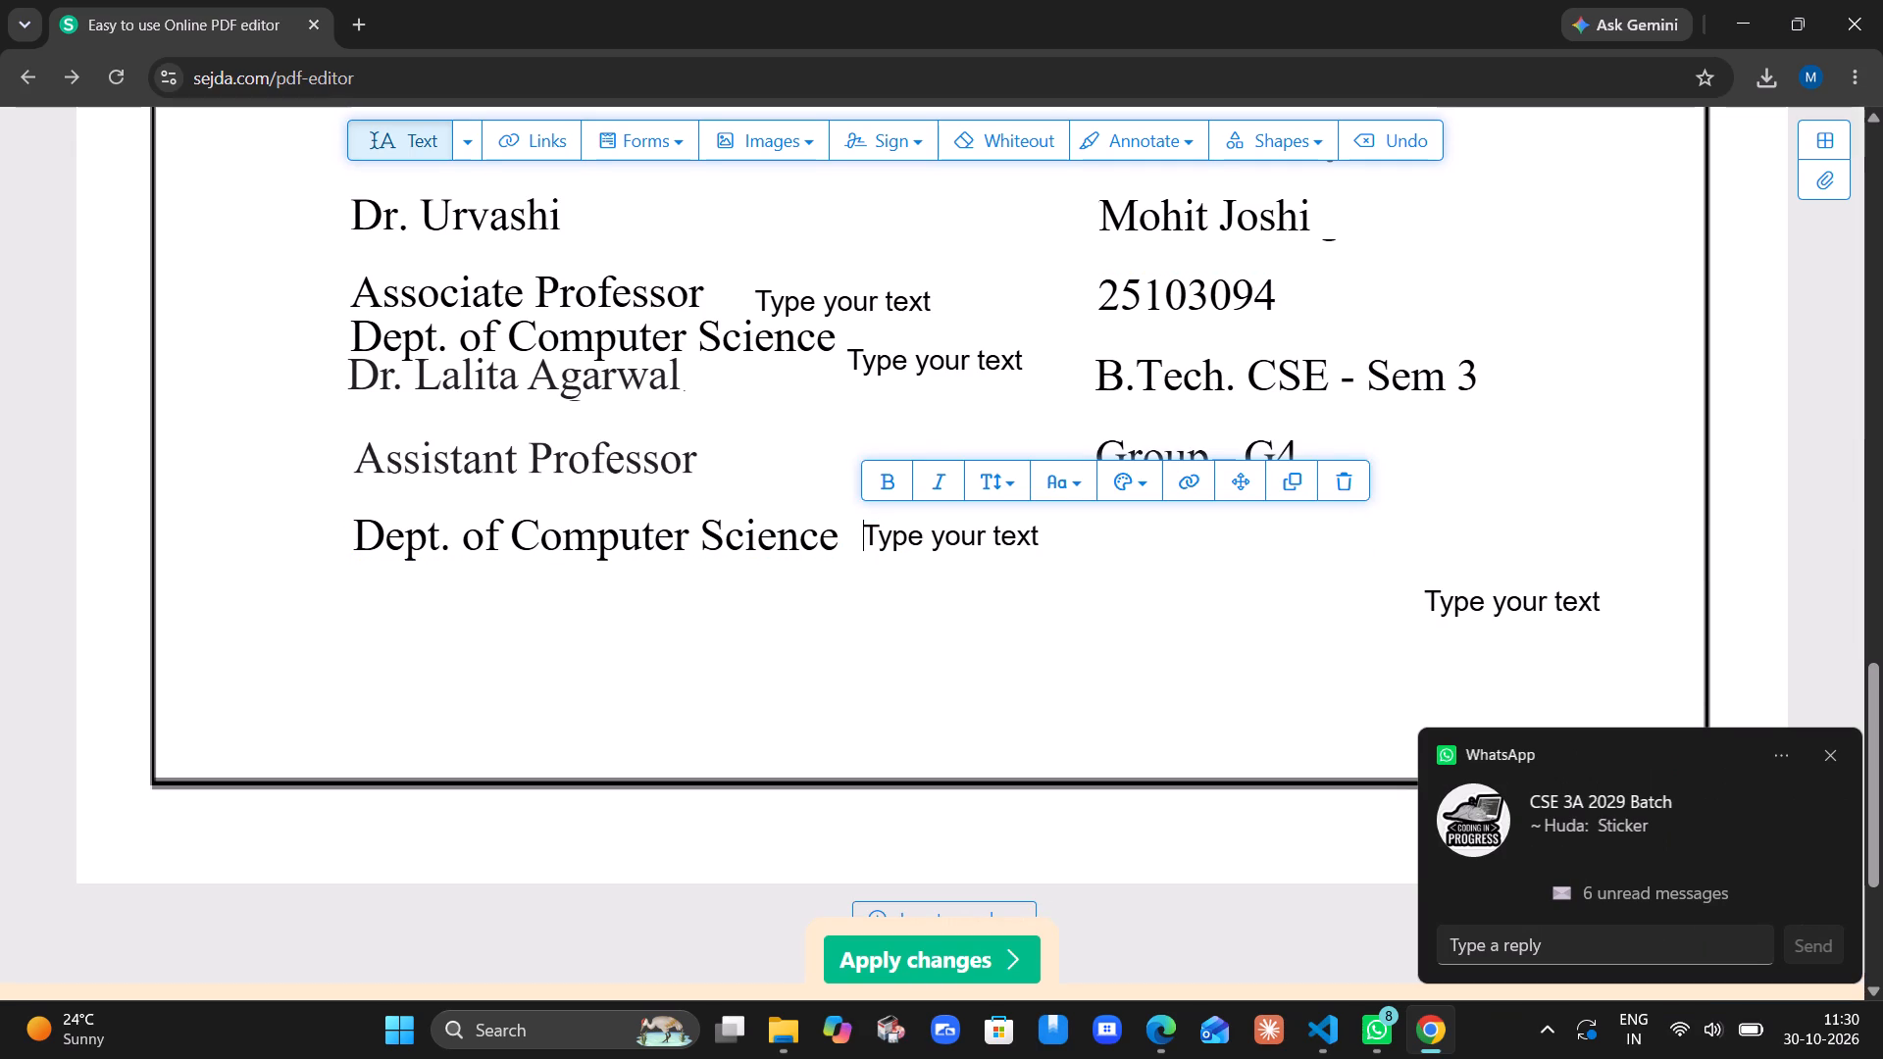
left_click(1355, 479)
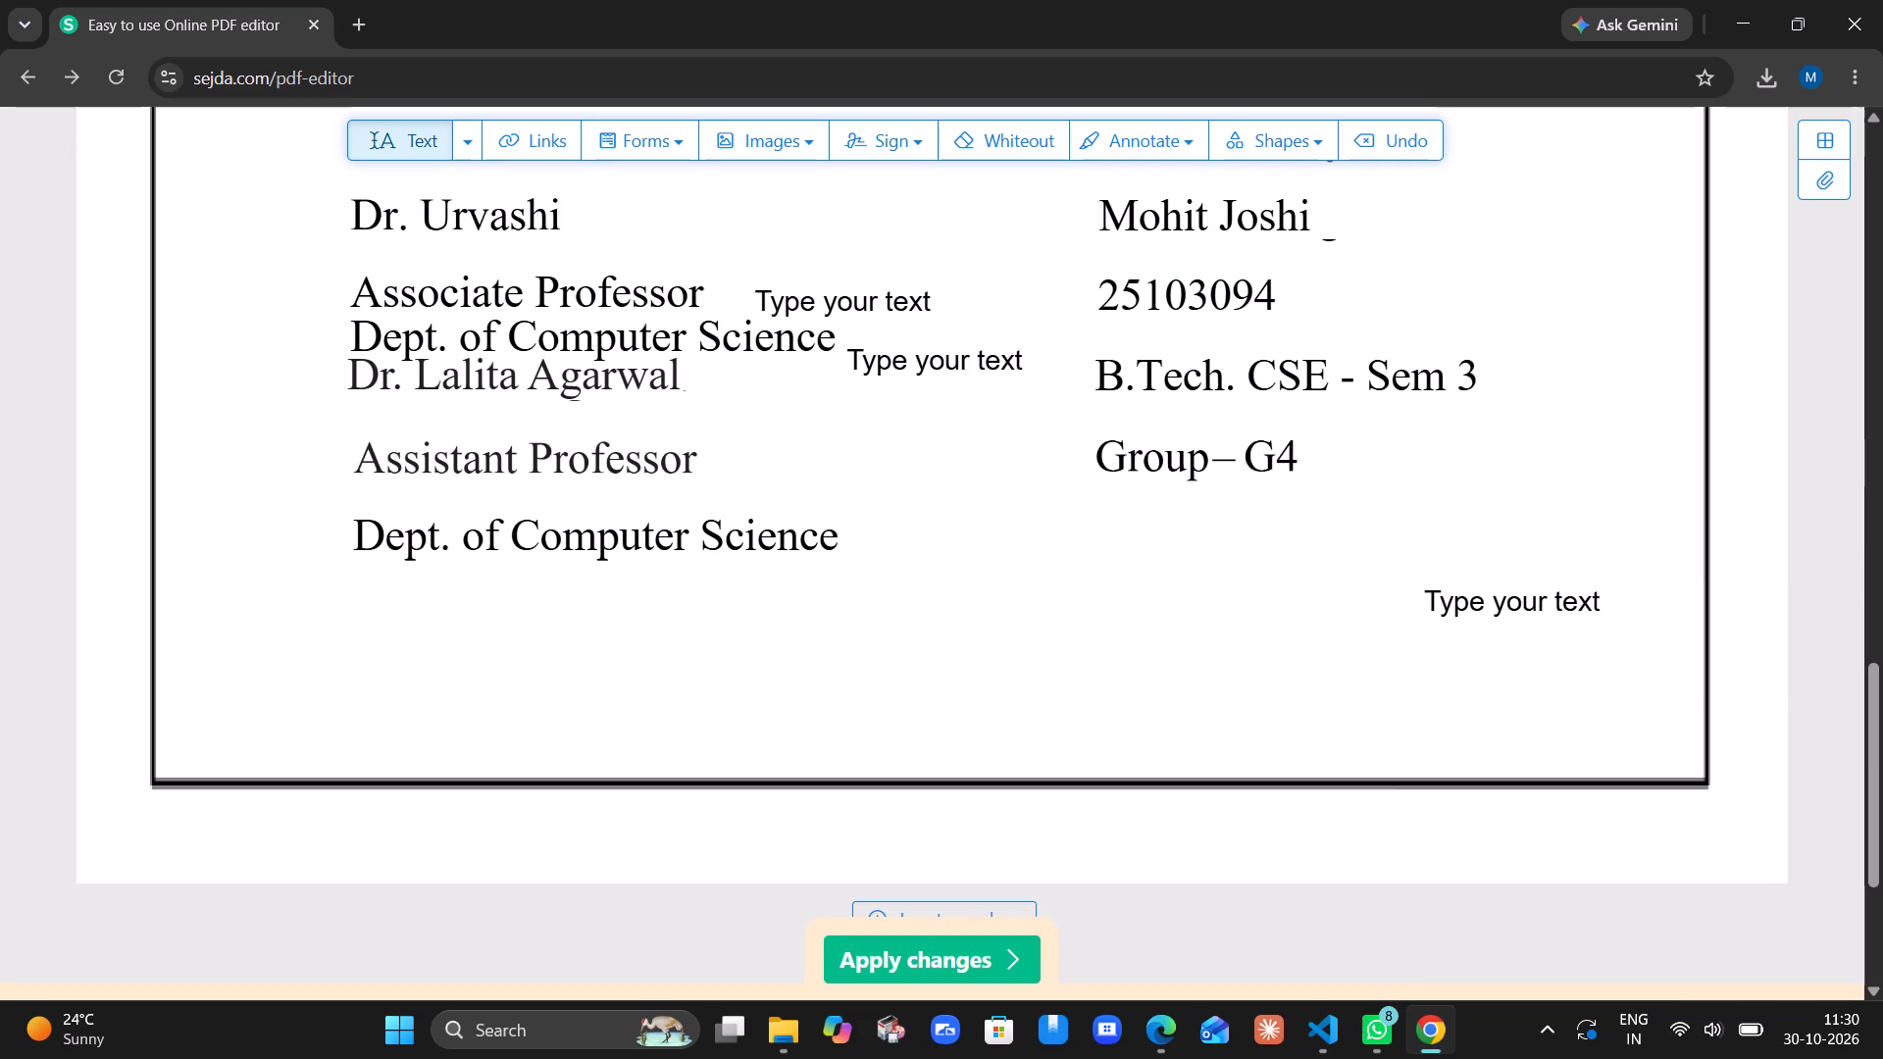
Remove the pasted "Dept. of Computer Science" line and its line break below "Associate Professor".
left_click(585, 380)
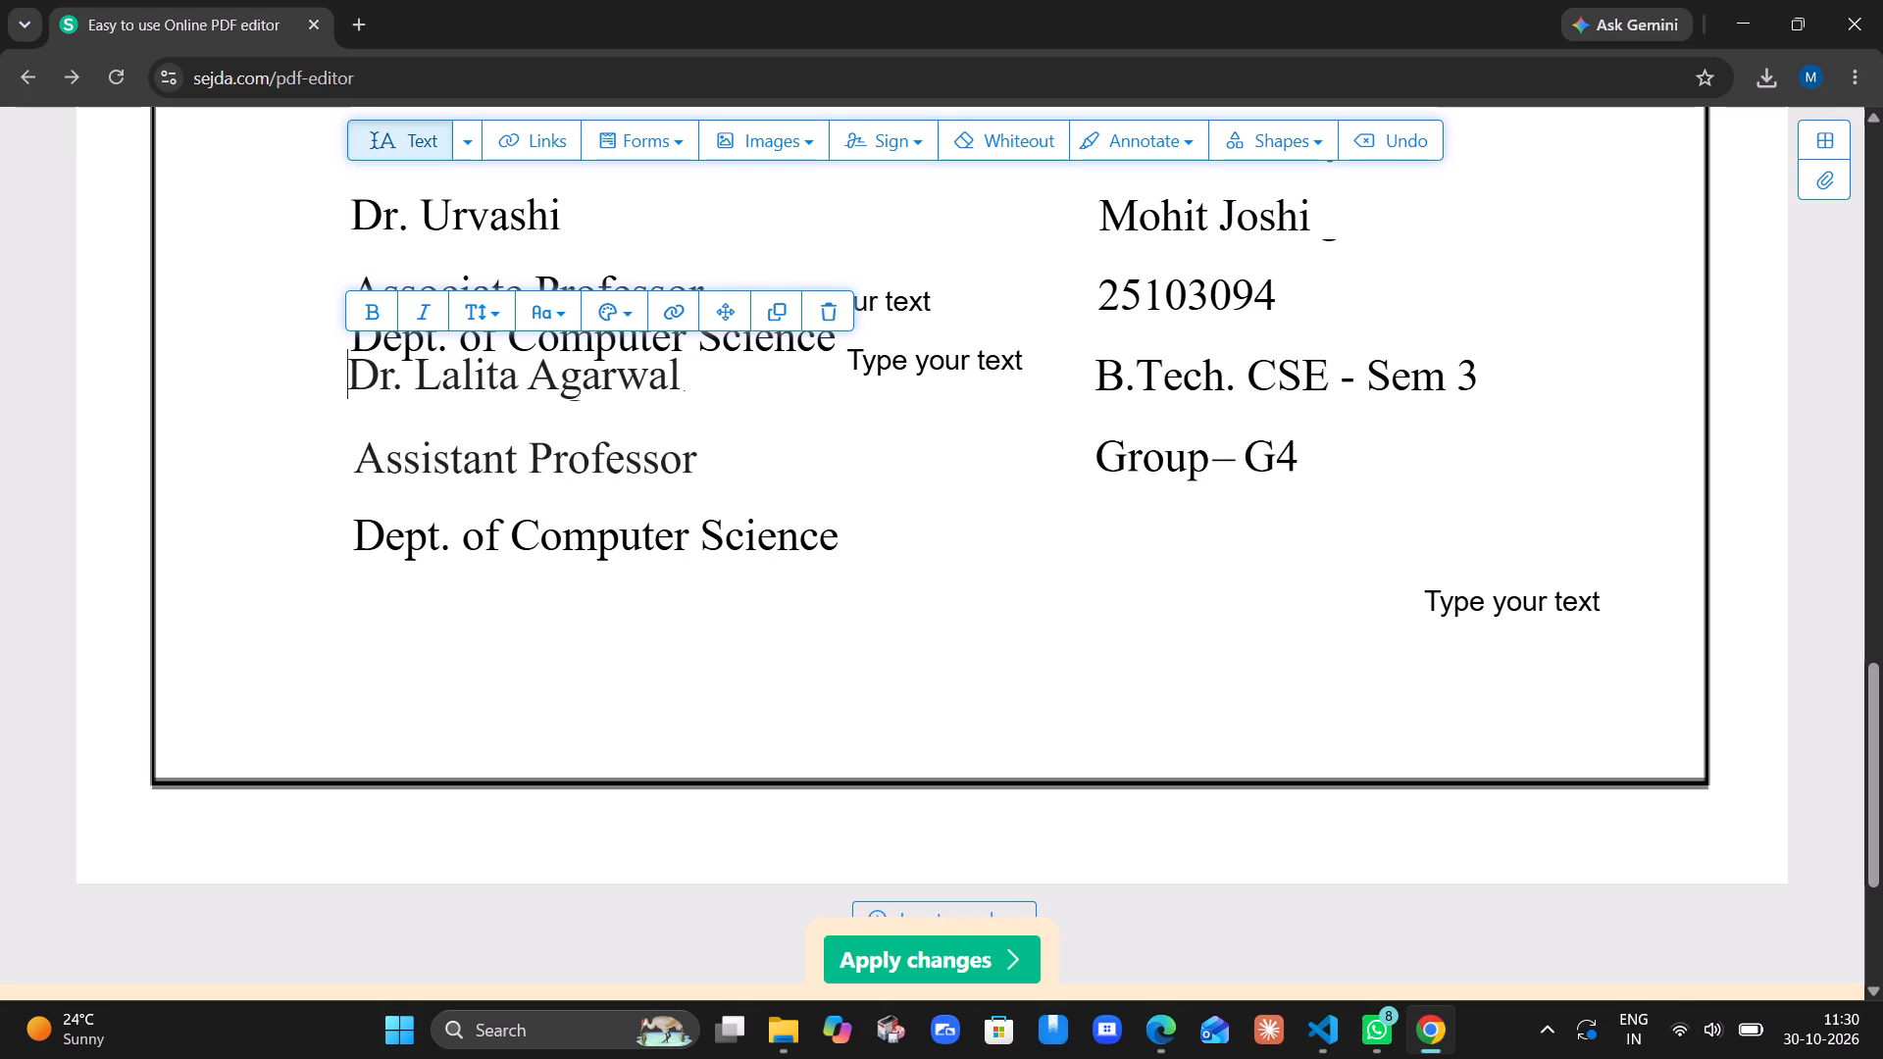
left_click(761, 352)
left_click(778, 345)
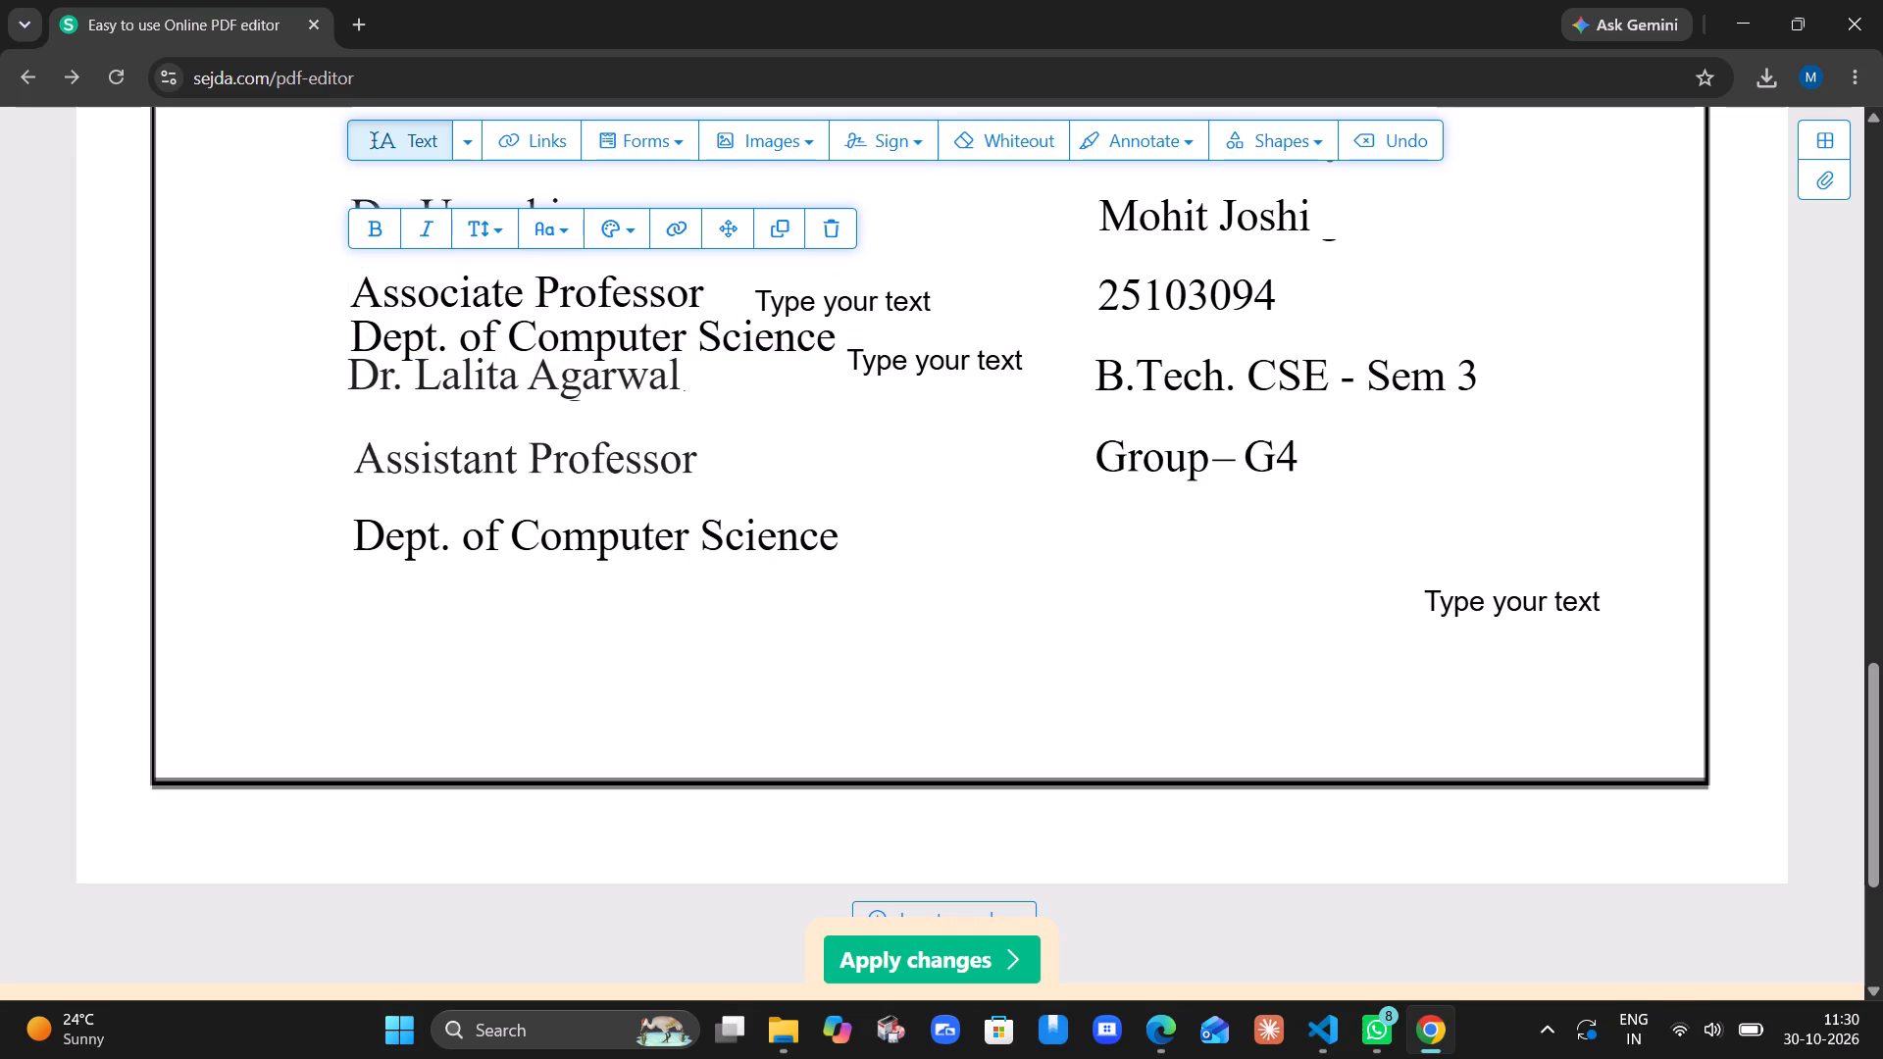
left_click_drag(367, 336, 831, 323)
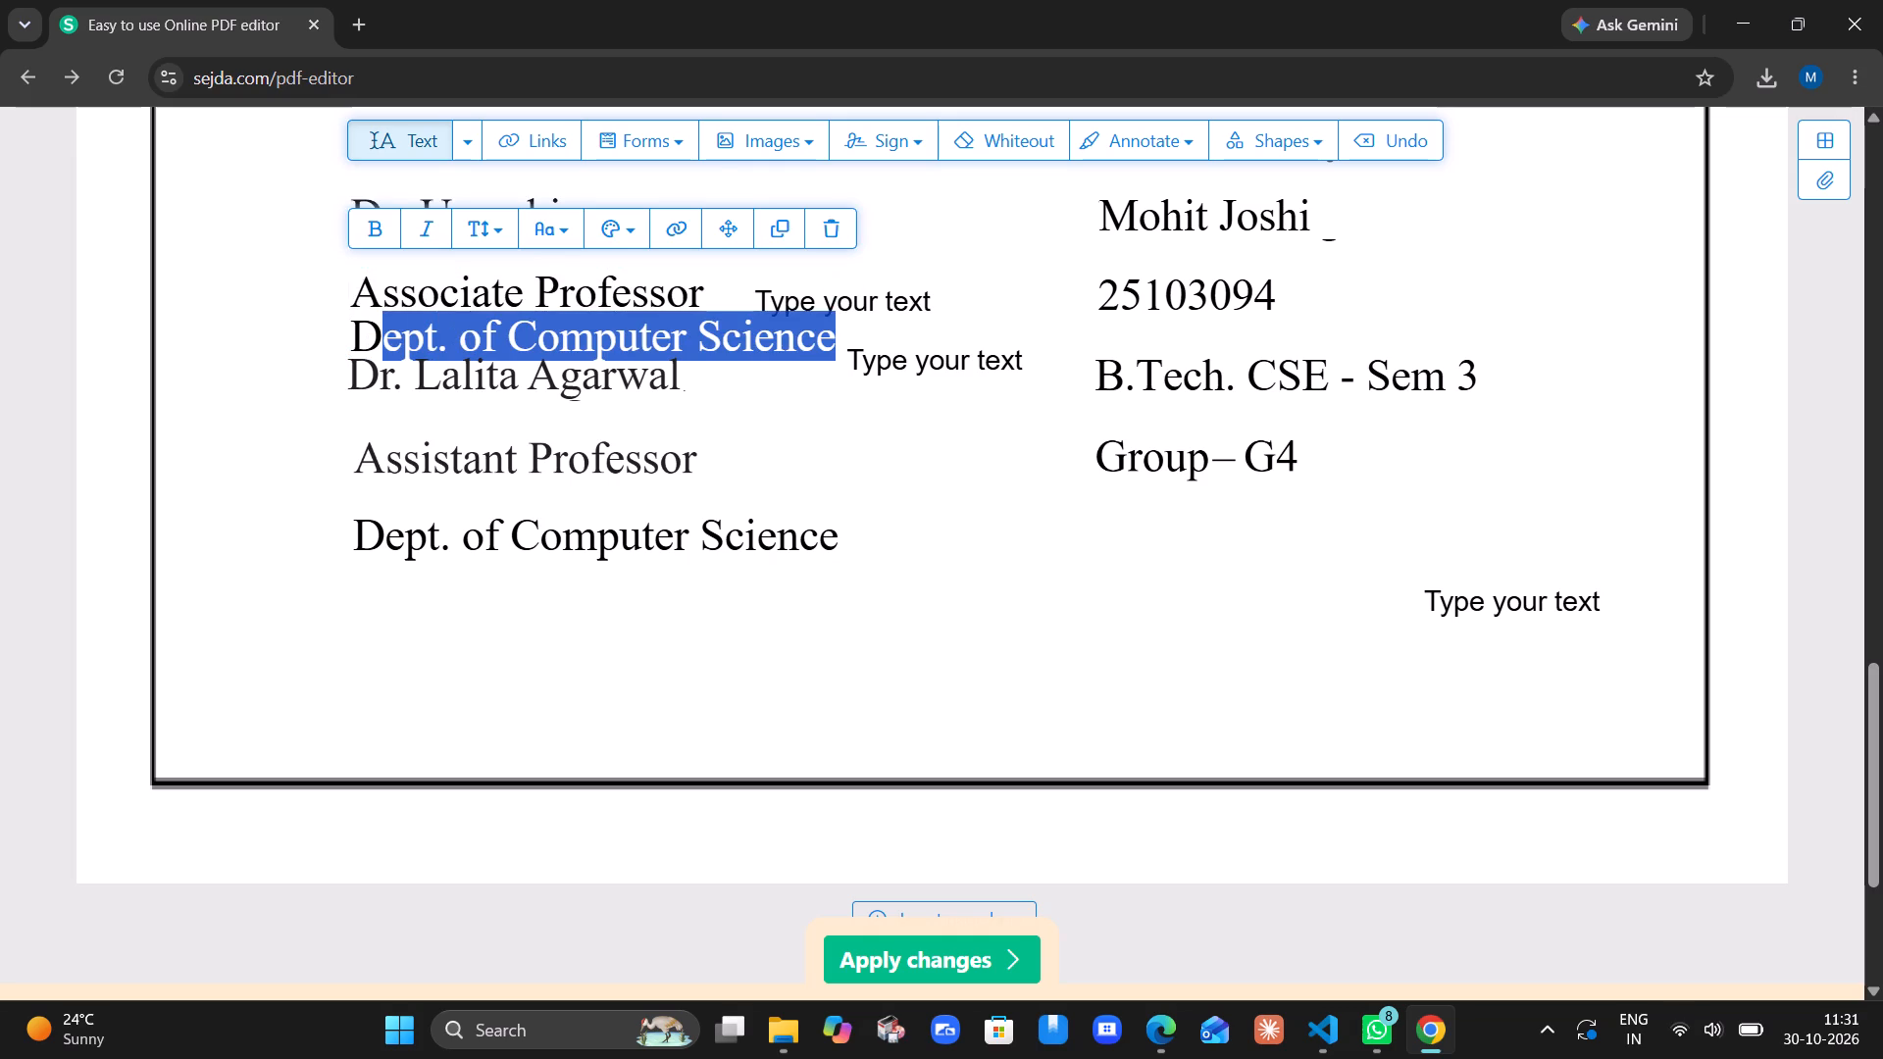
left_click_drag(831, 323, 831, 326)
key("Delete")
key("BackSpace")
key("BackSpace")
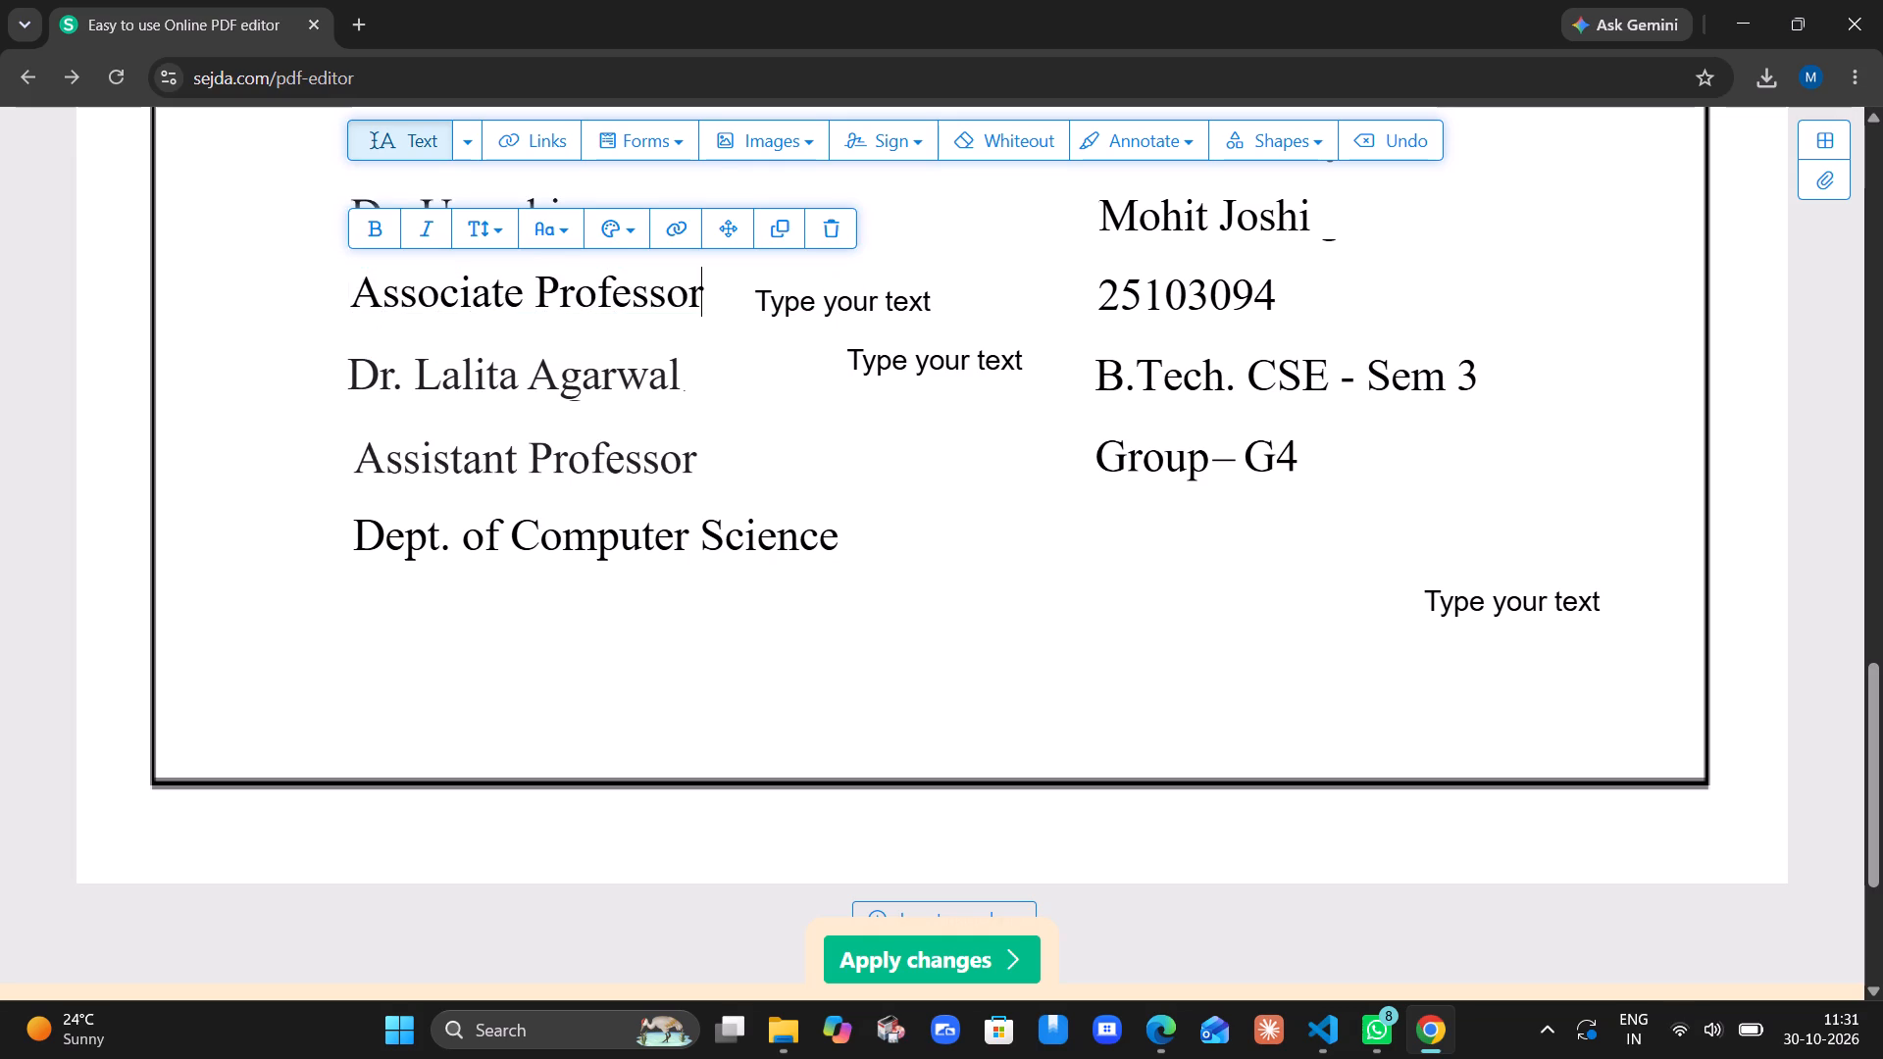
Check the font size of the "Dept. of Computer Science" line.
left_click(422, 542)
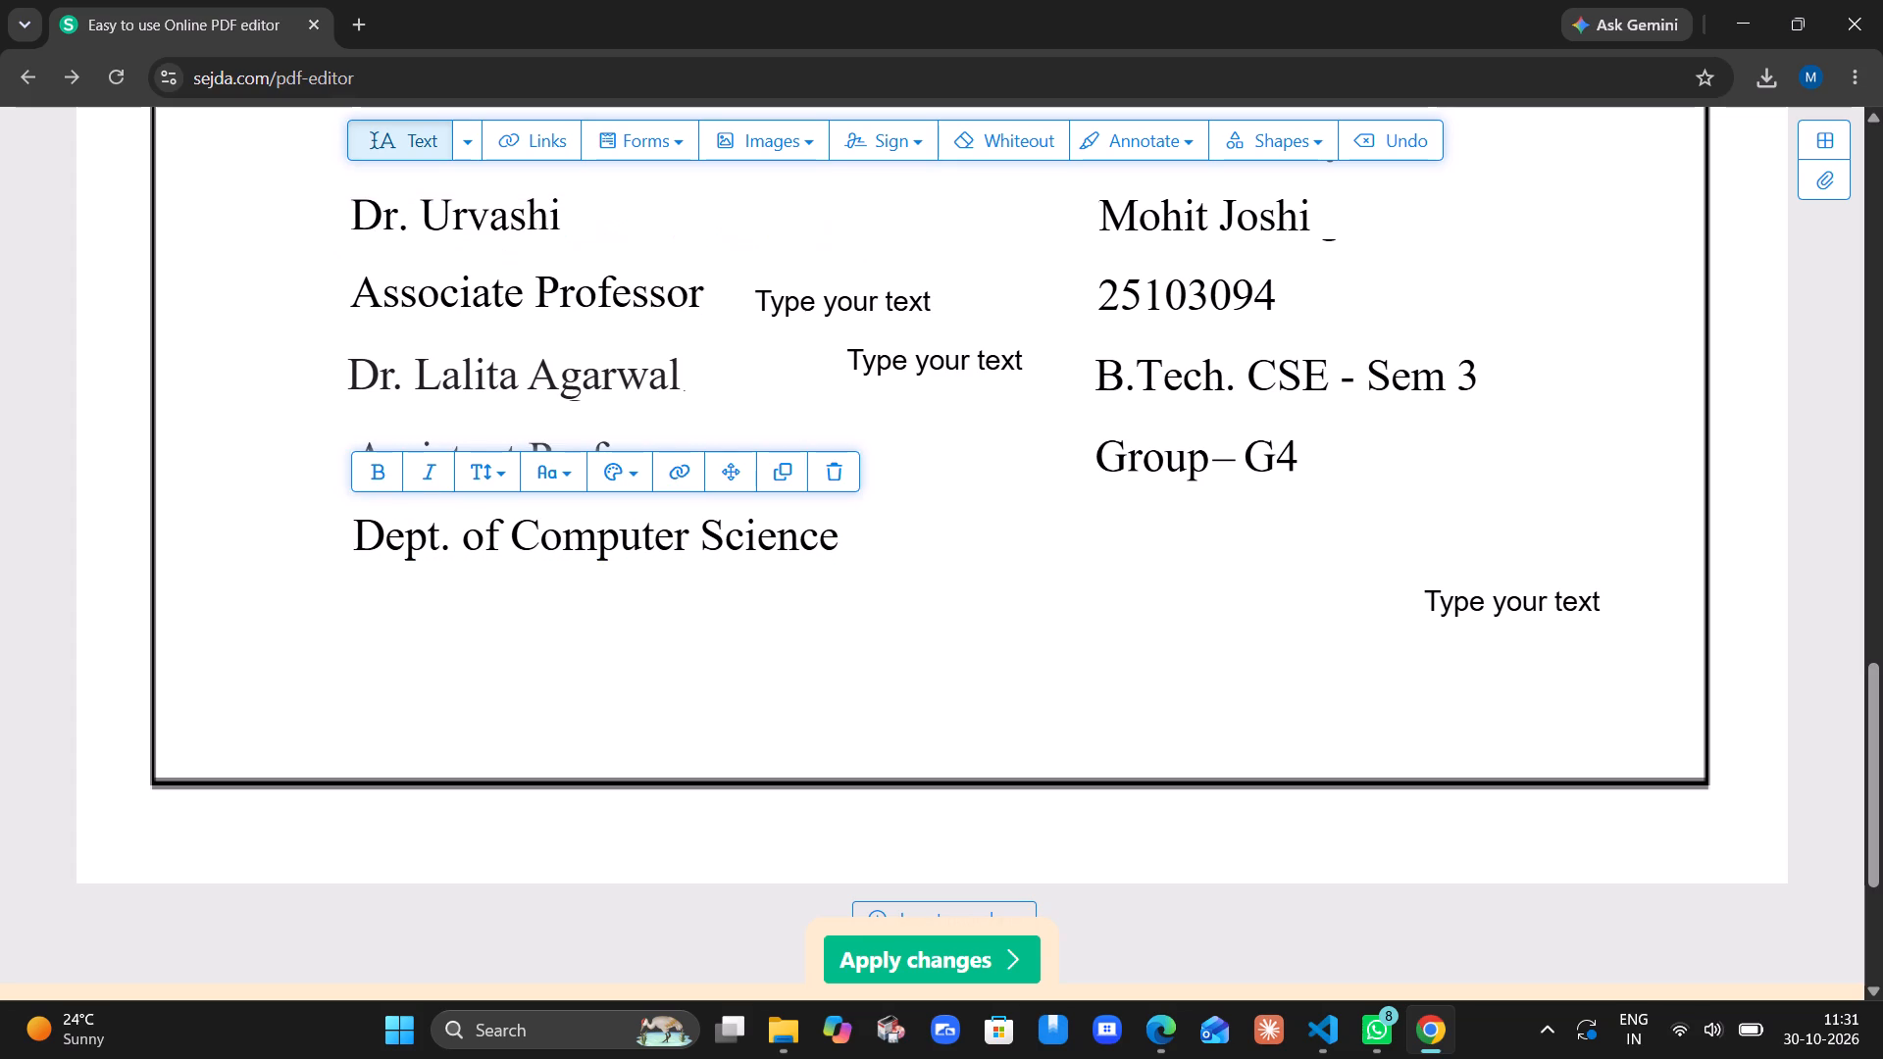
left_click(497, 478)
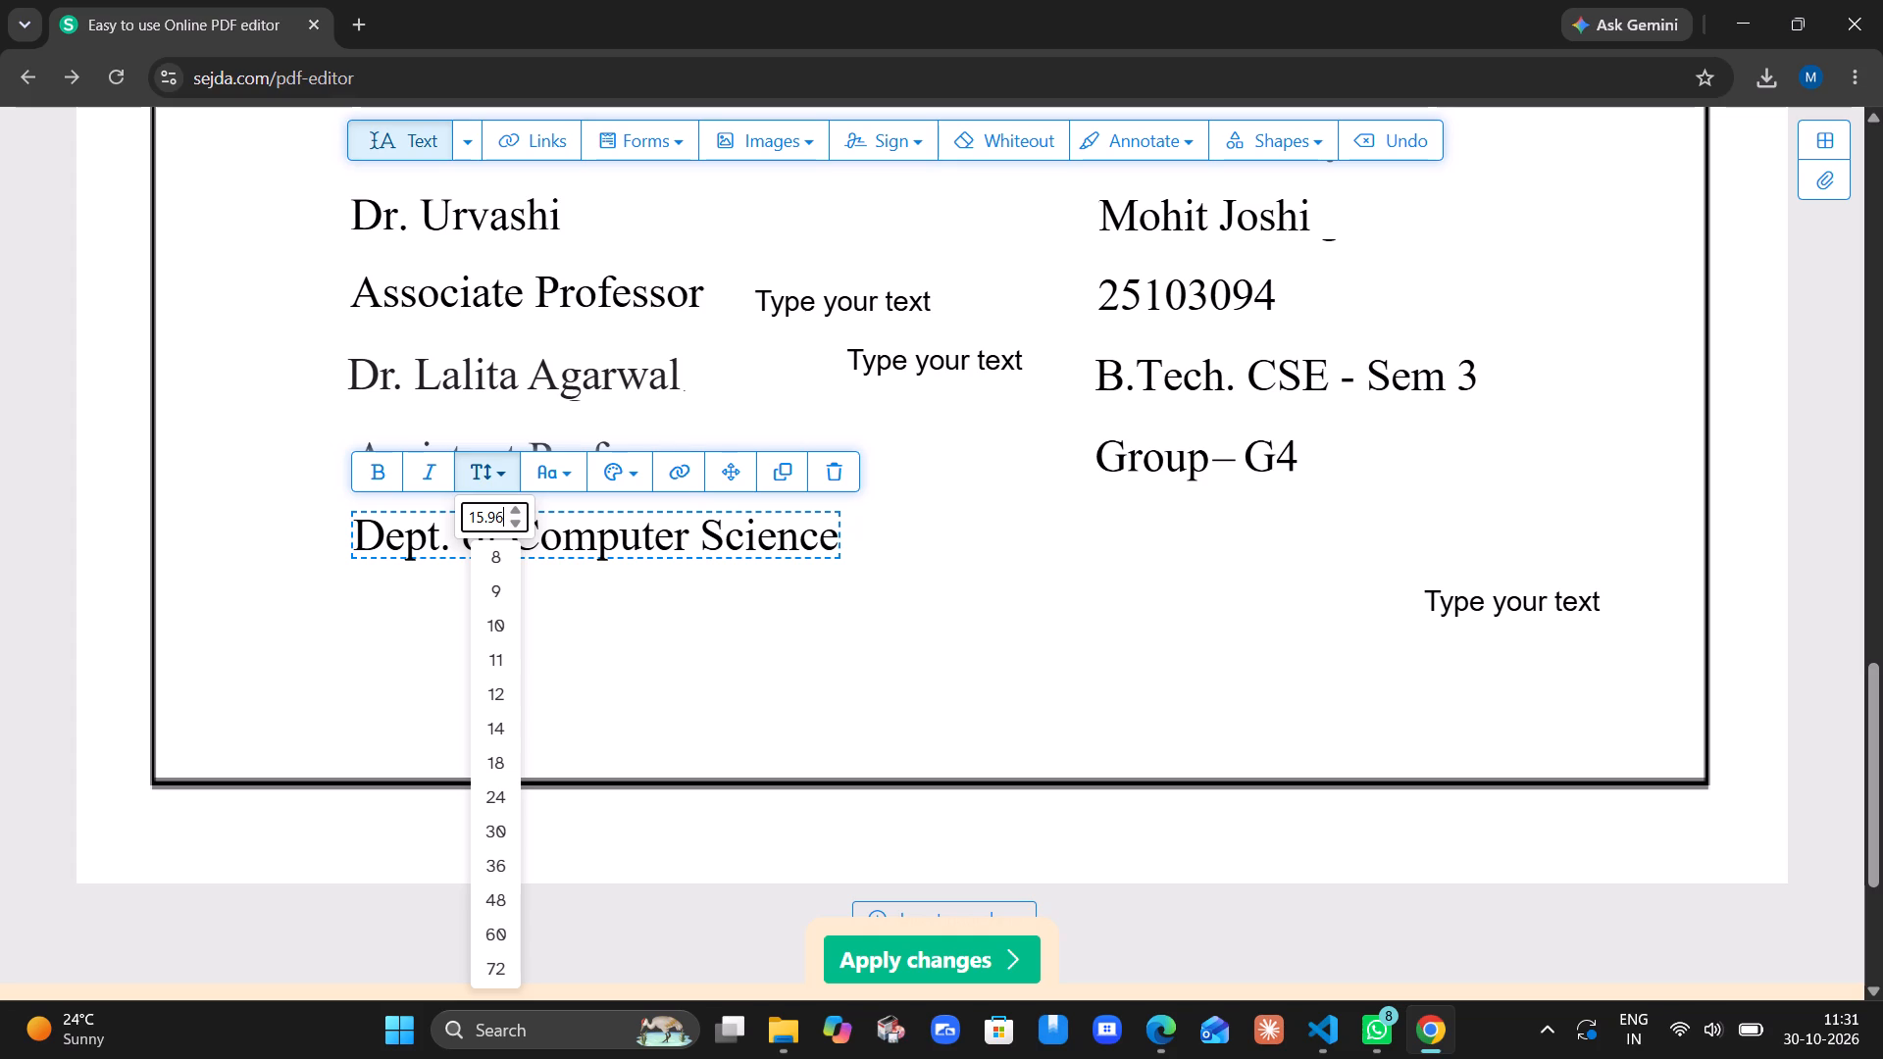
left_click(1146, 568)
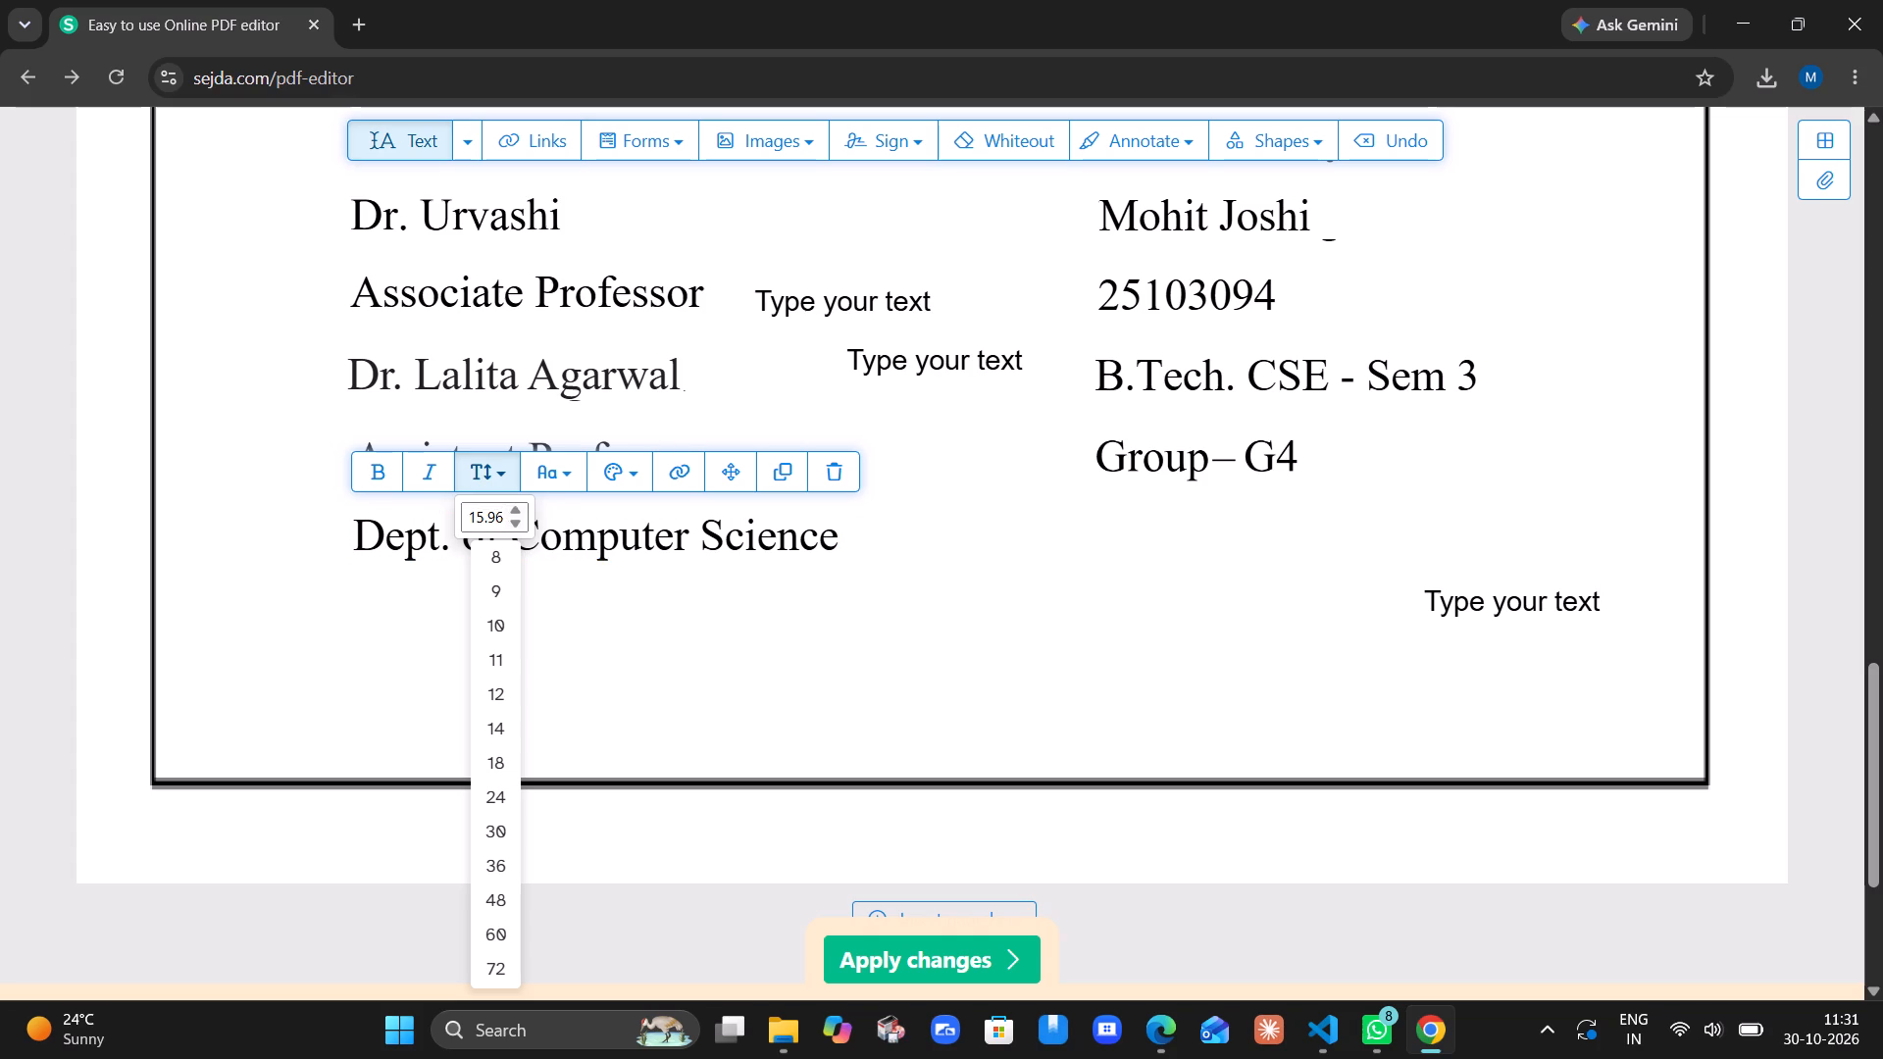
Review the whole cover page, from the institute heading down to the submission details.
scroll(871, 550, "up", 4)
scroll(871, 550, "down", 3)
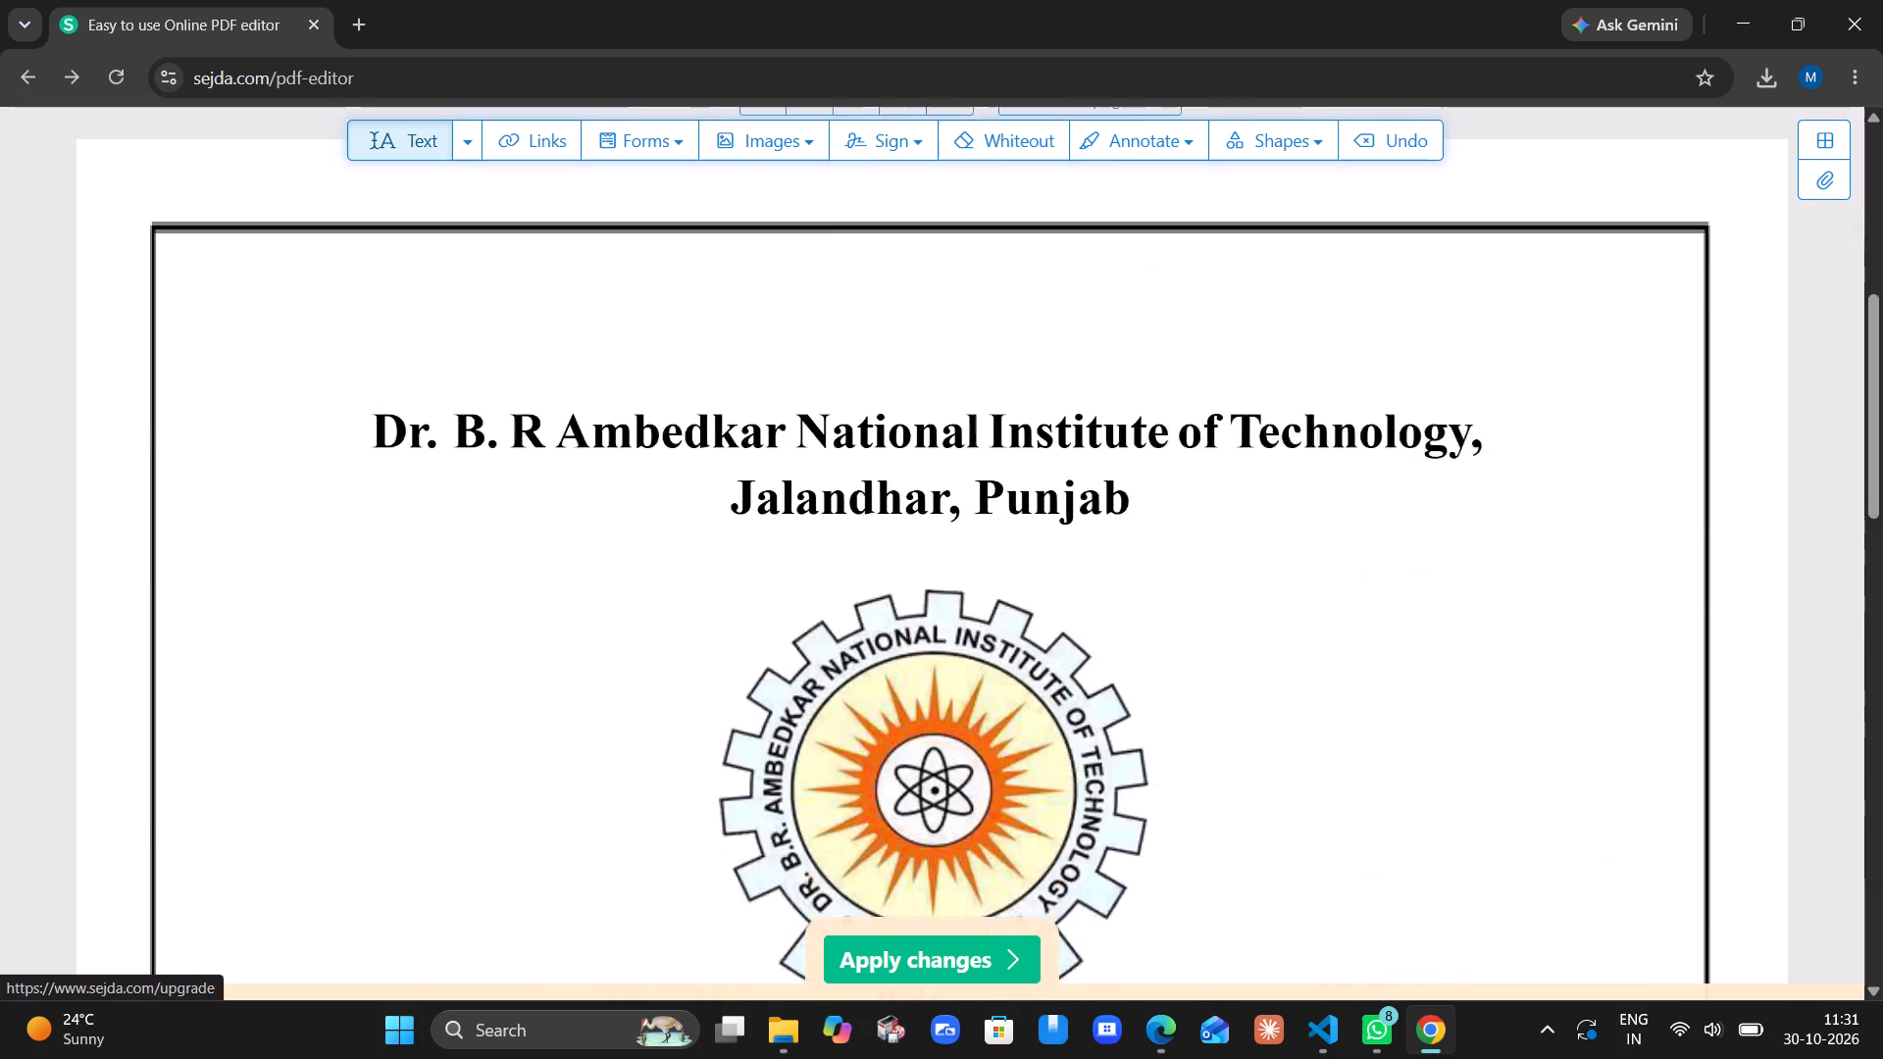
scroll(871, 550, "down", 7)
left_click(805, 378)
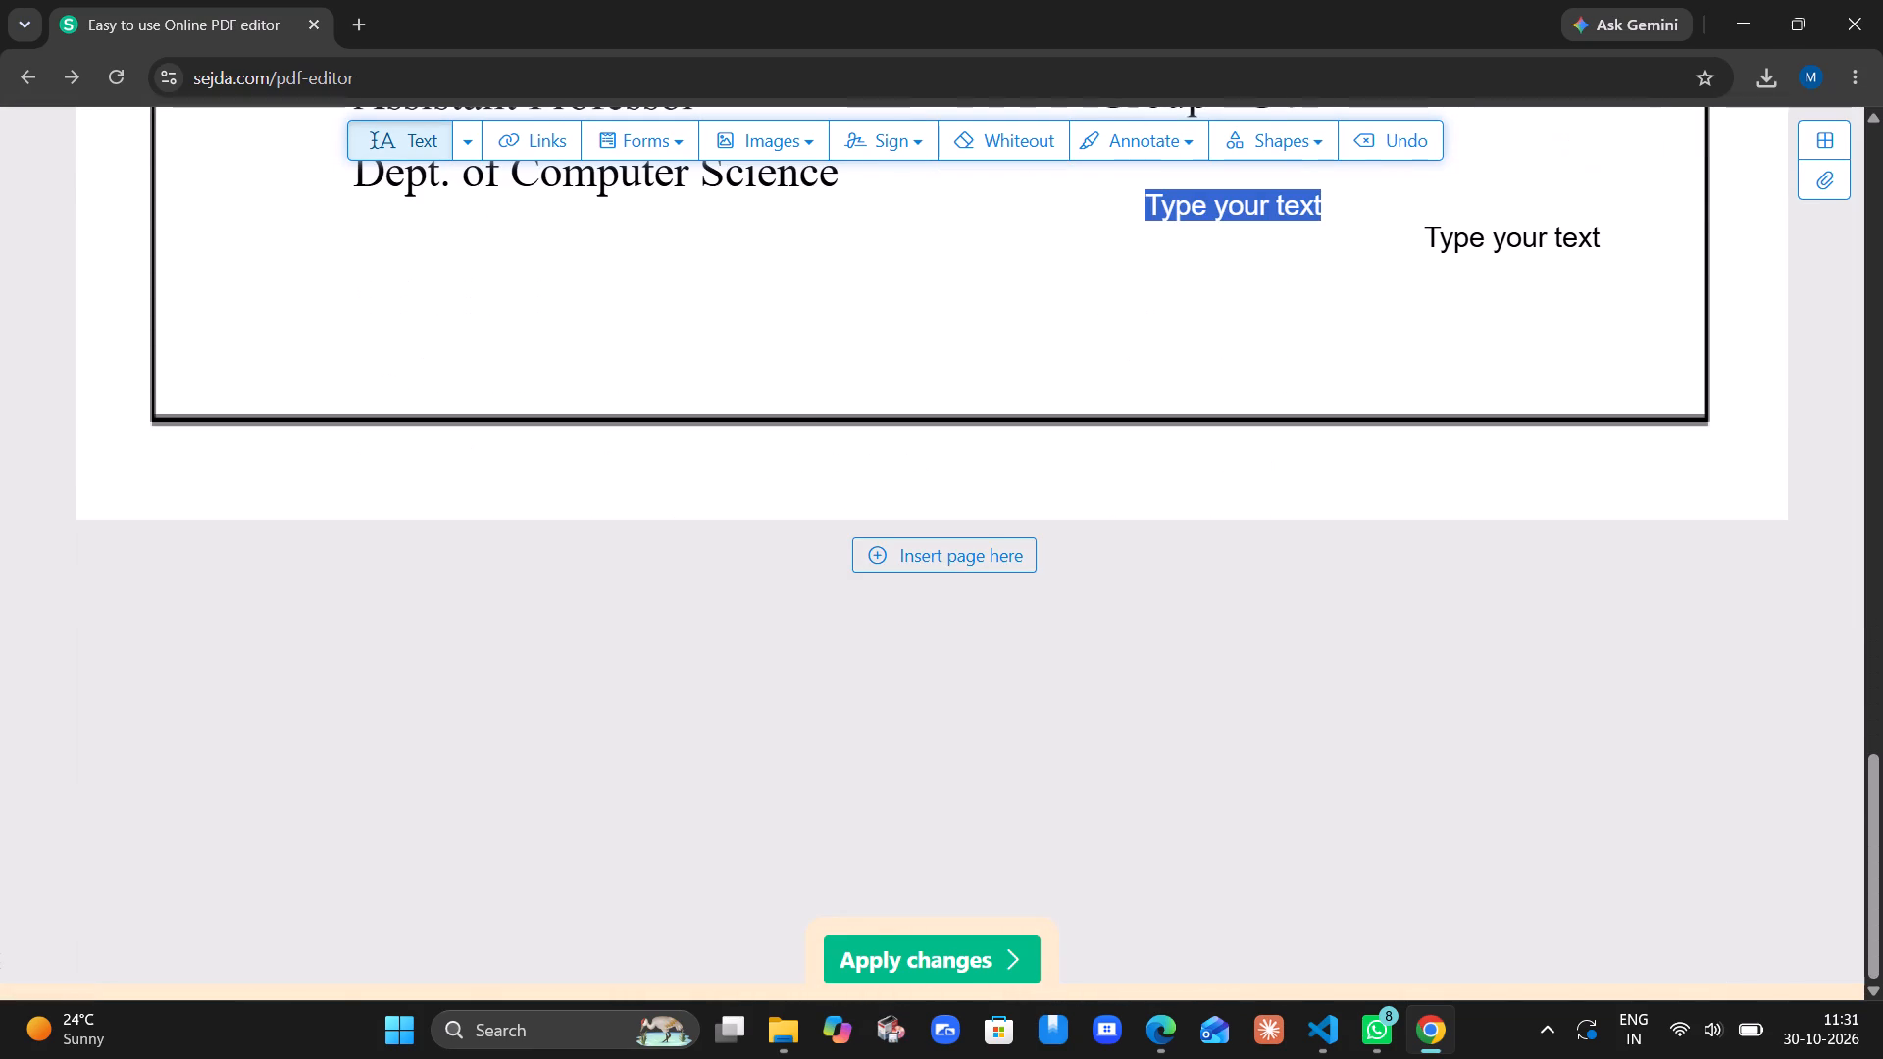
scroll(805, 378, "up", 7)
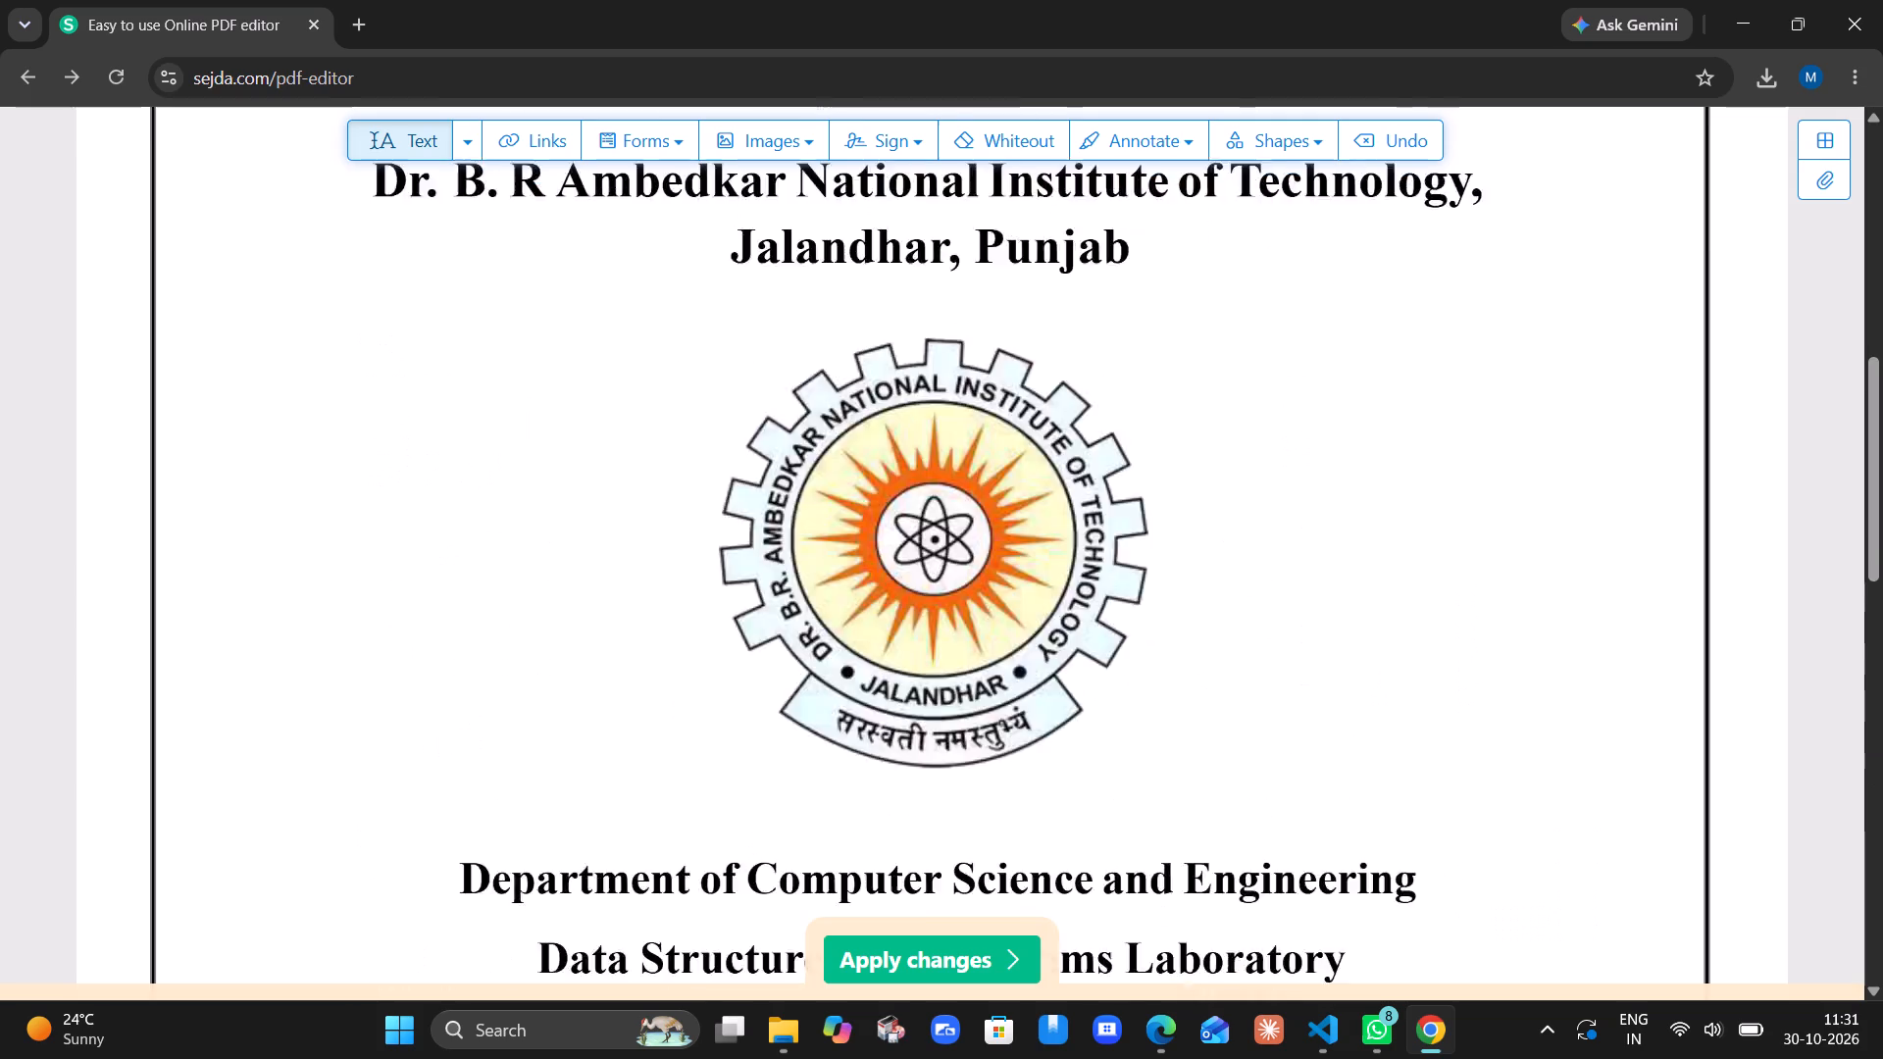
scroll(805, 378, "down", 4)
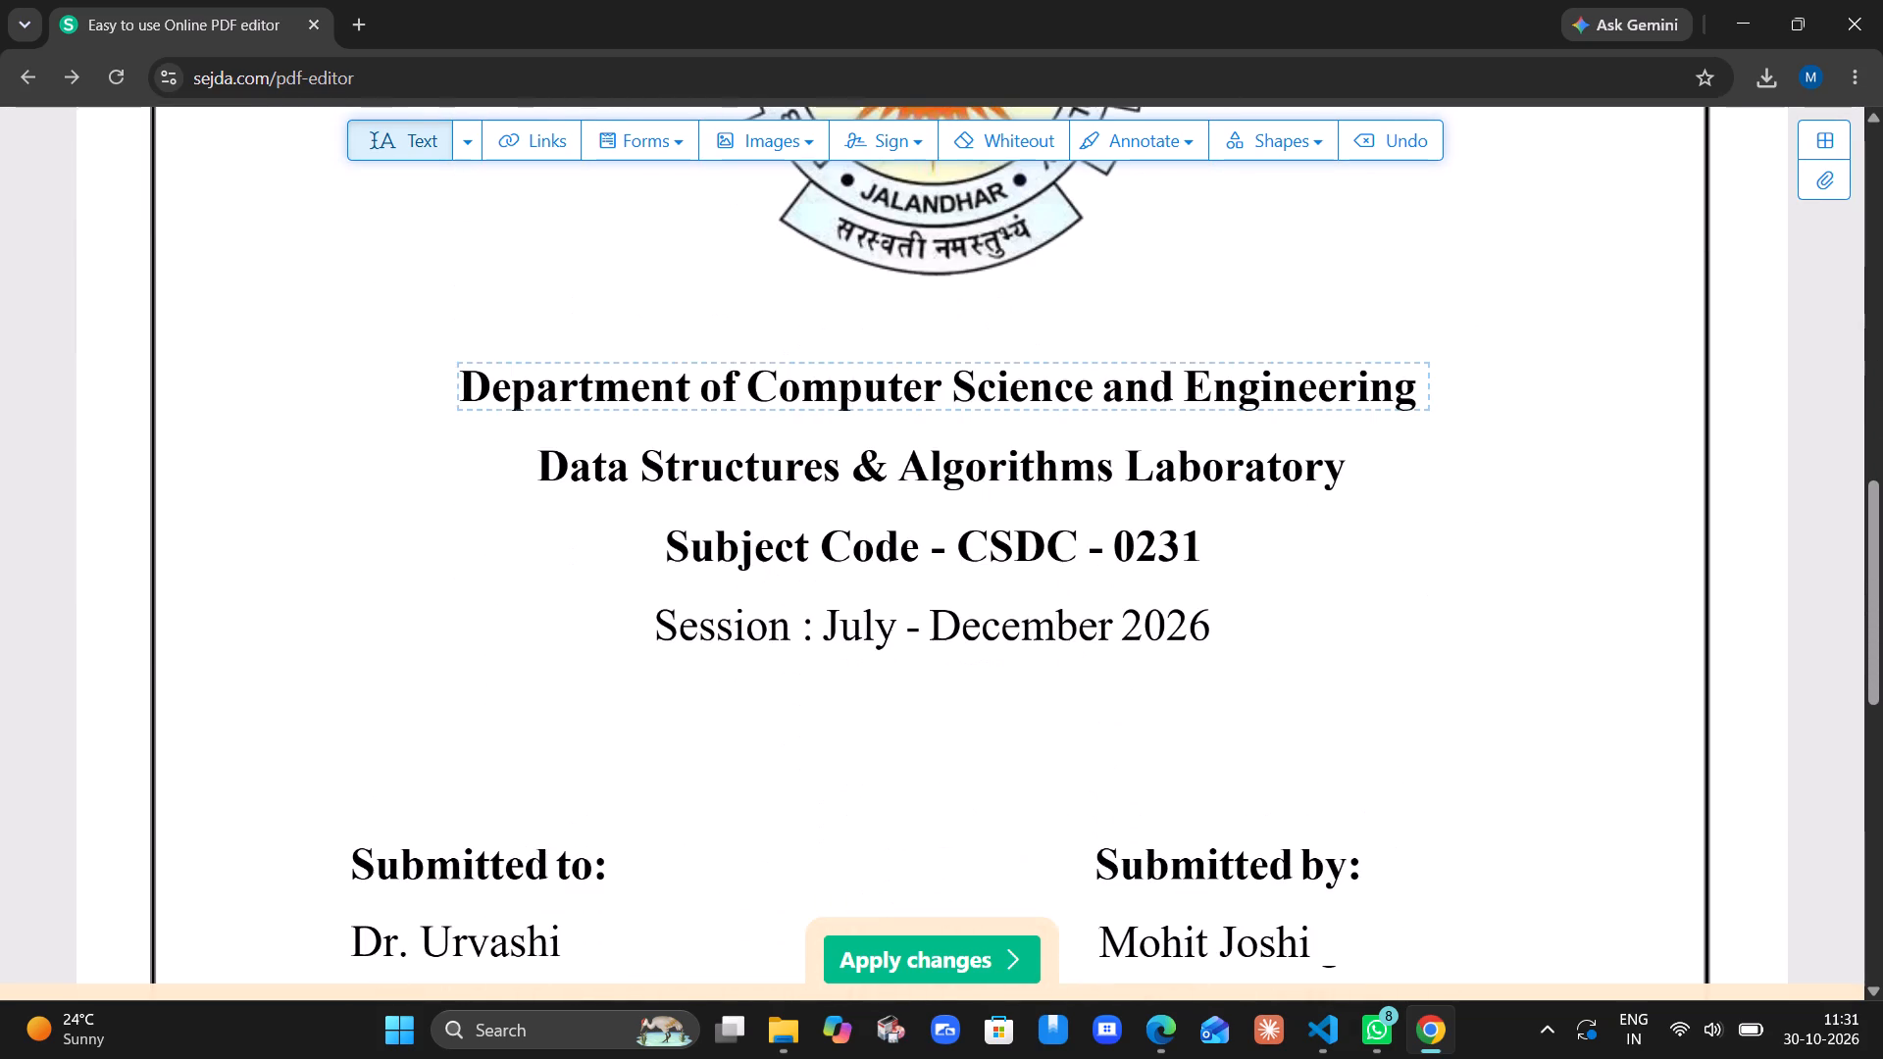
scroll(805, 378, "down", 4)
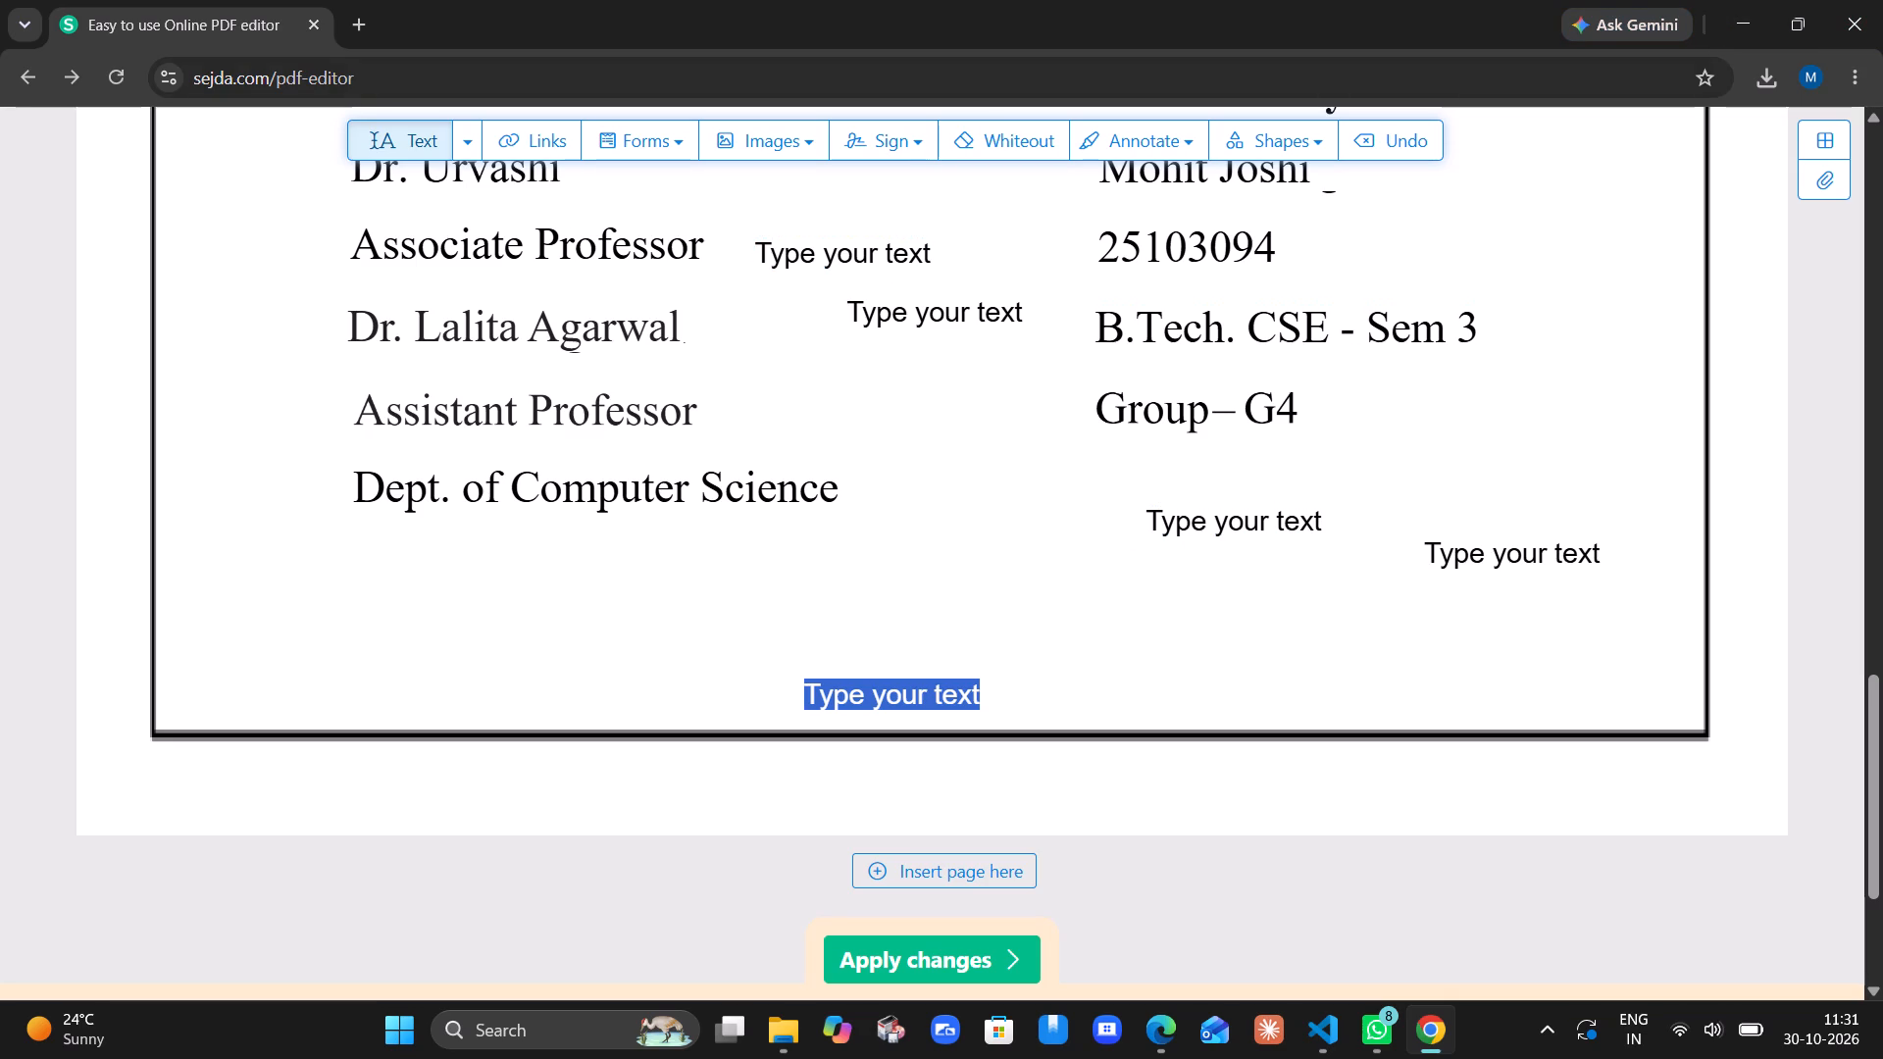
Close the Sejda editor tab and discard the unsaved cover page edits.
left_click(316, 33)
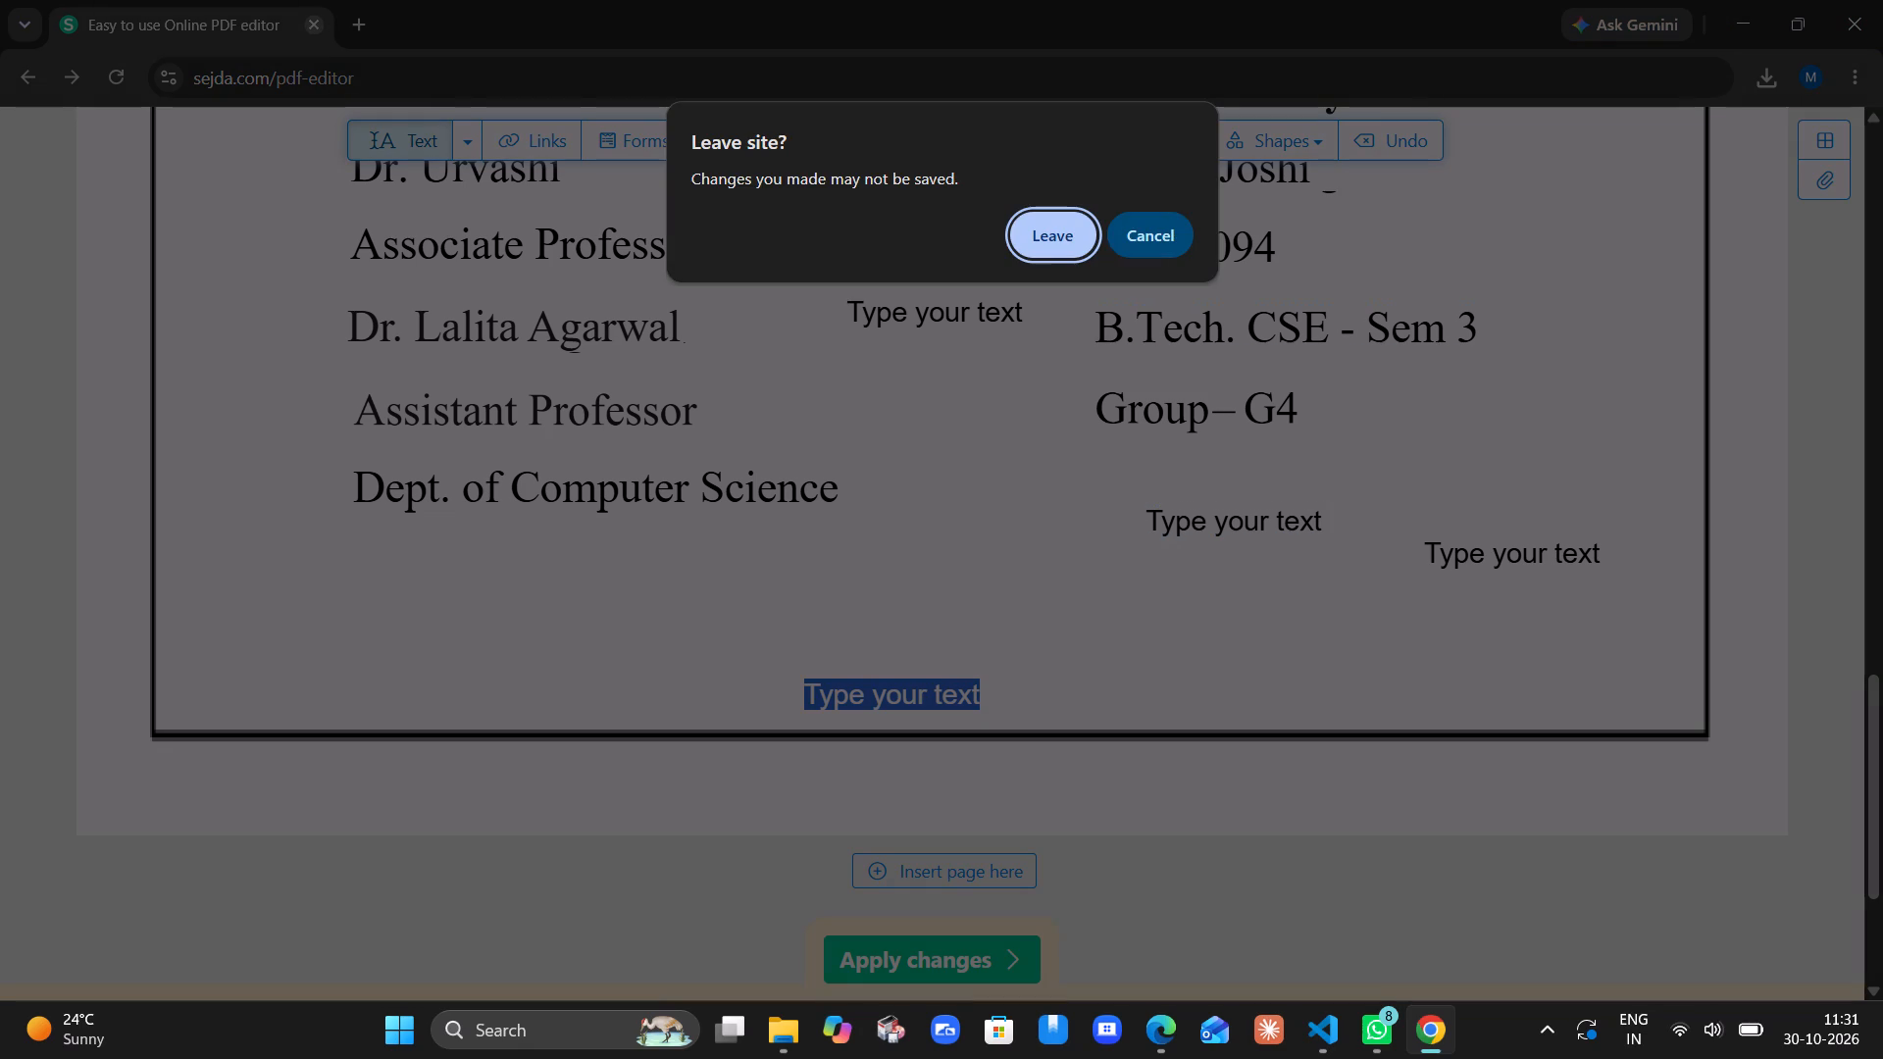
left_click(960, 496)
left_click(1044, 243)
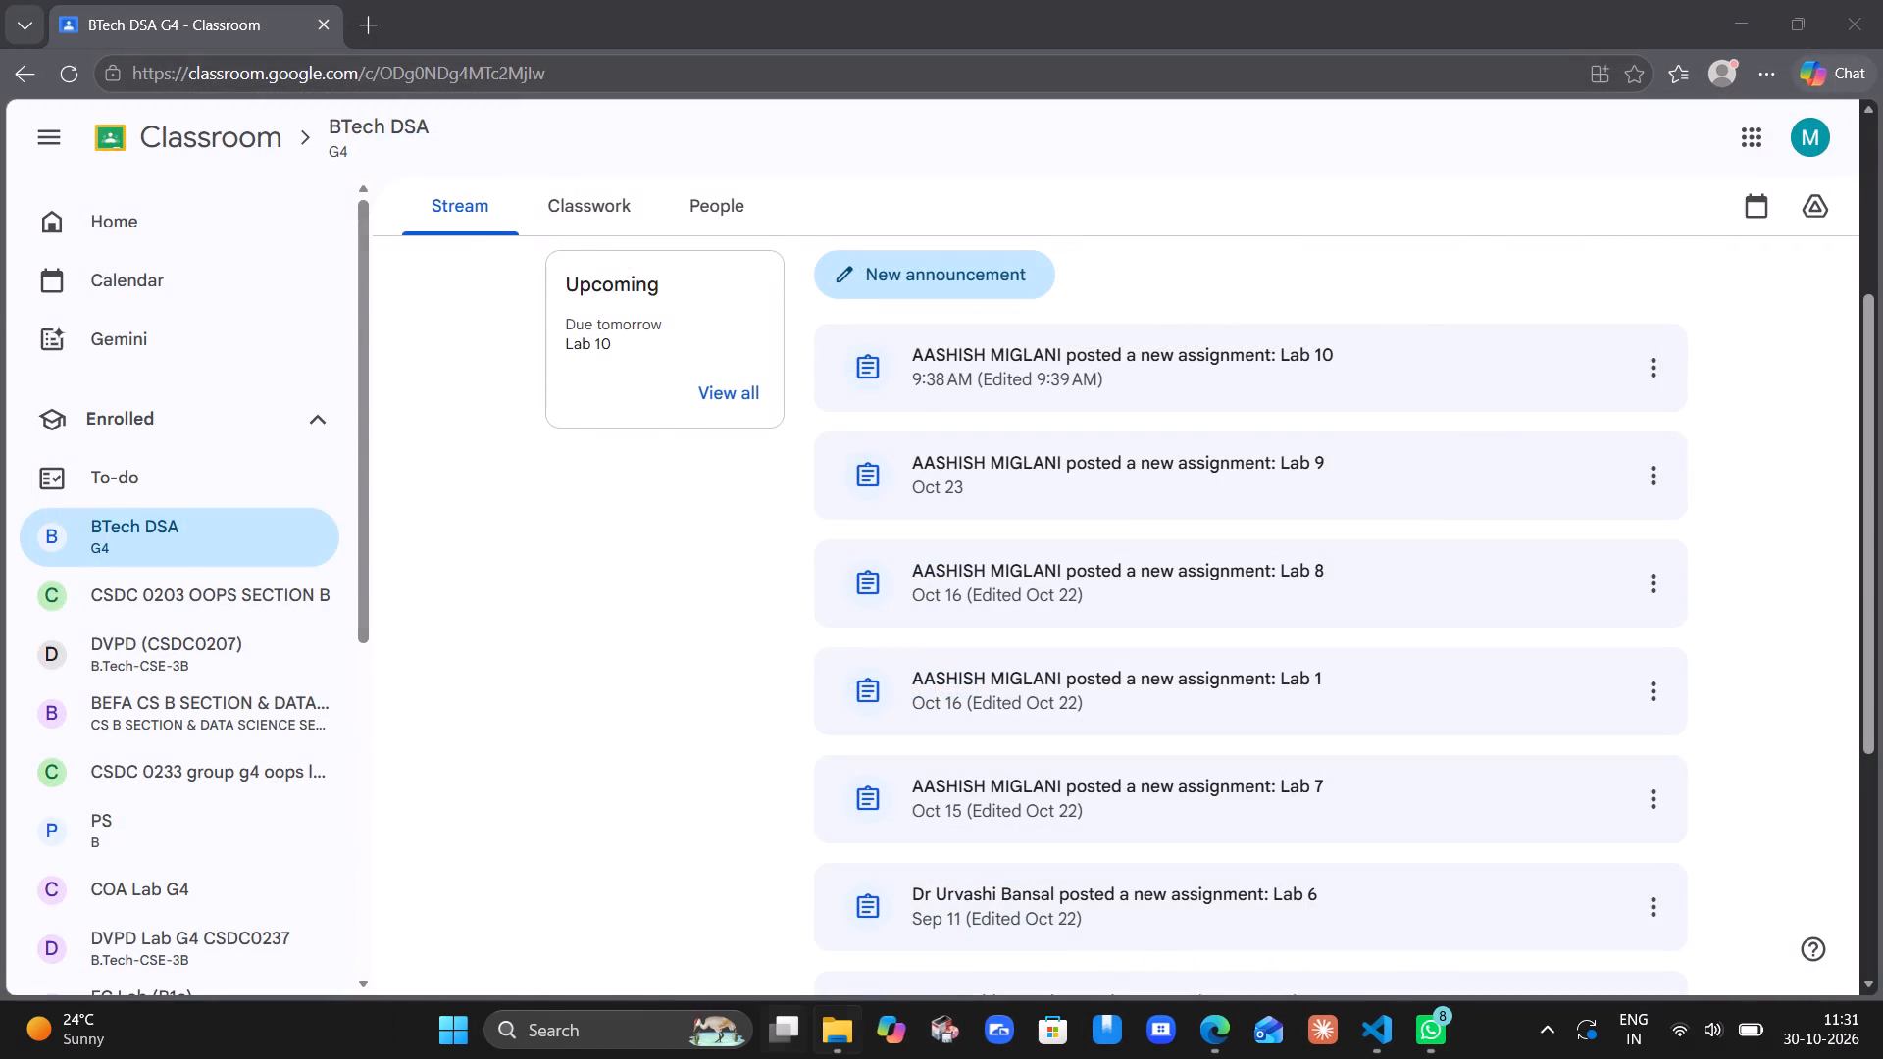
Switch to File Explorer, open dsa_index.pdf from the Downloads folder, review the assignment index table and close it.
left_click(848, 1034)
left_click(836, 785)
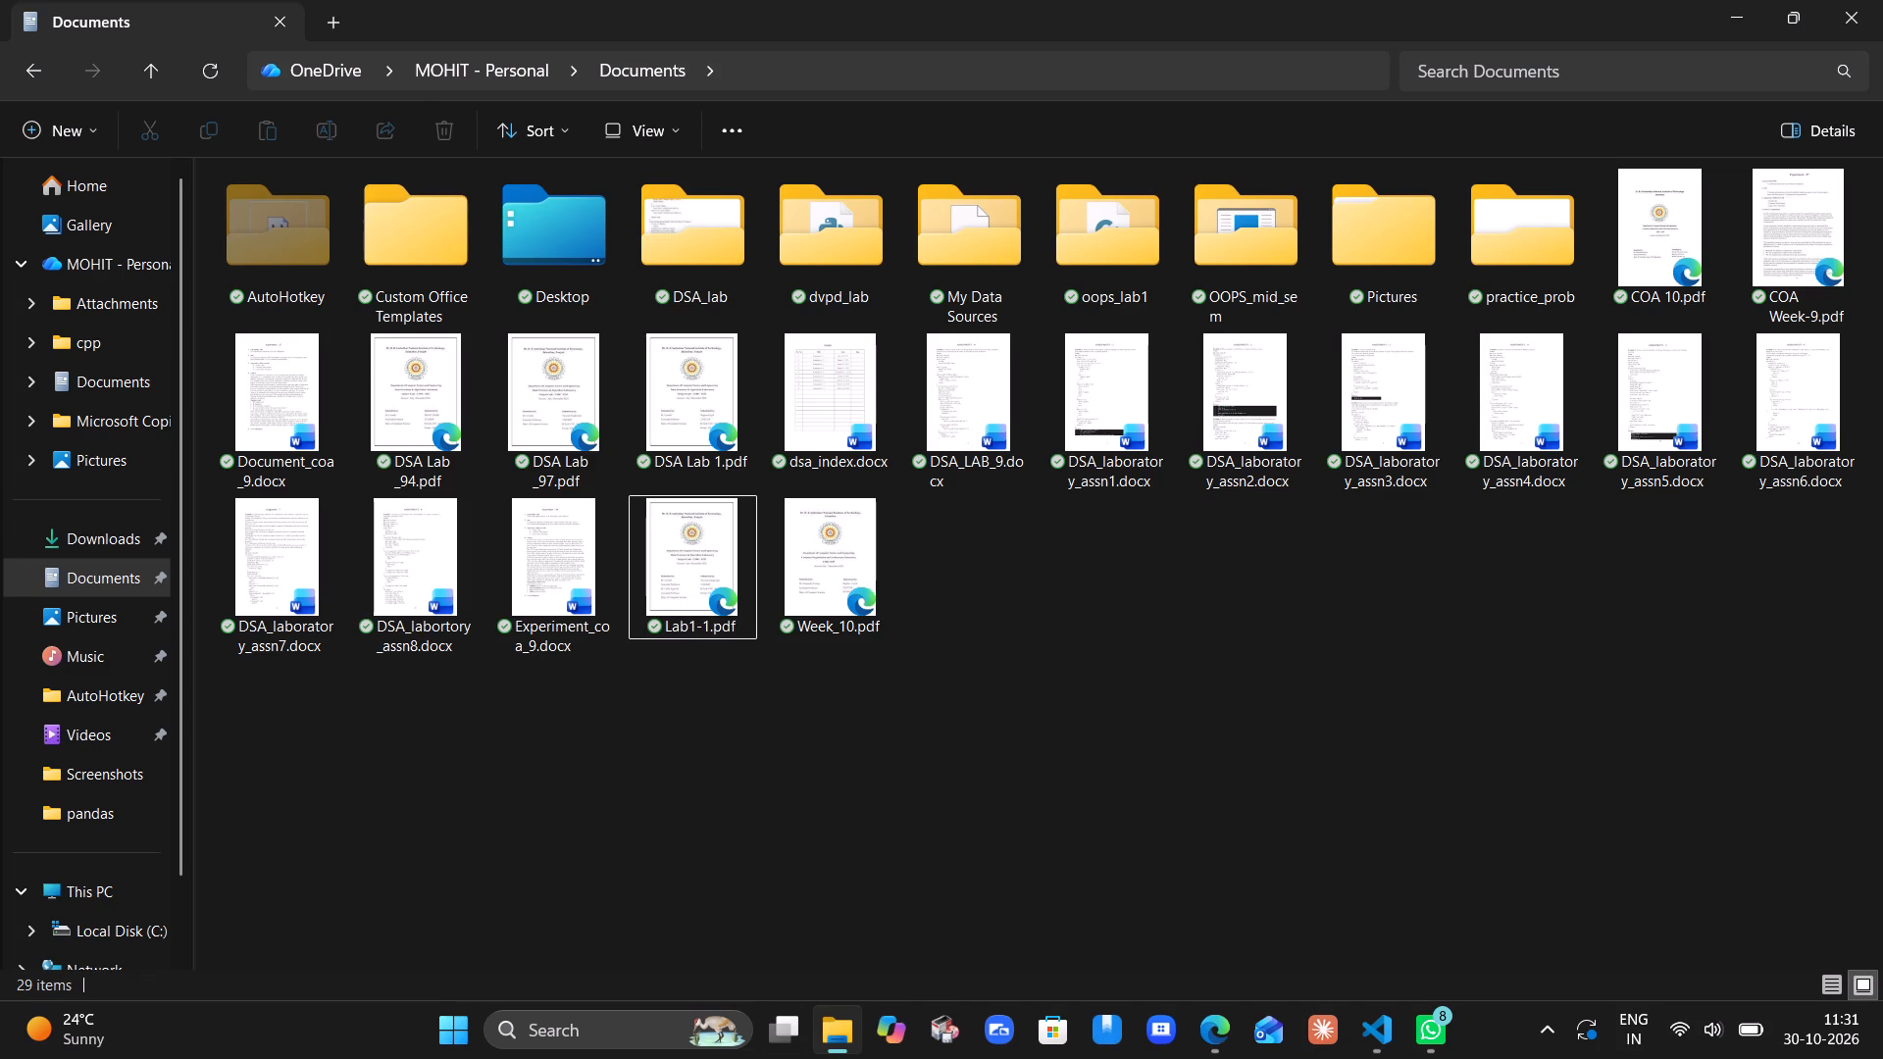
left_click(95, 555)
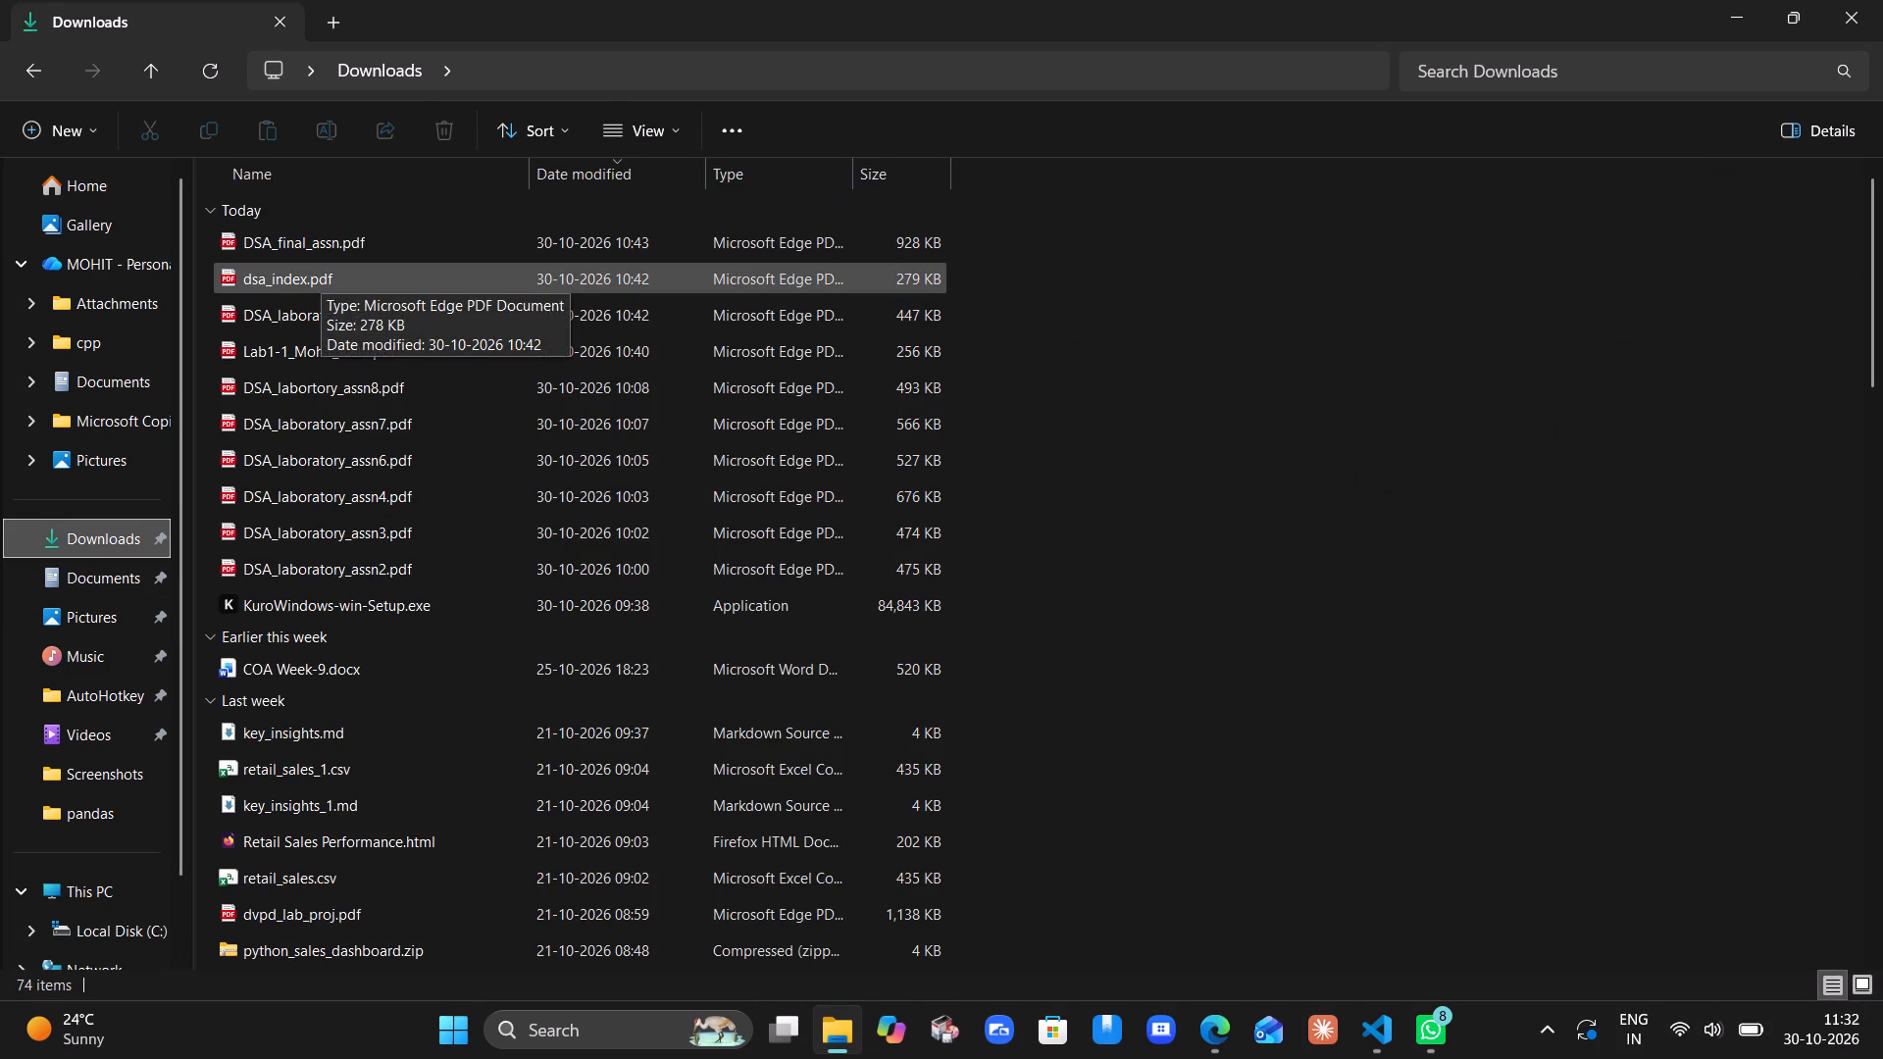
double_click(316, 280)
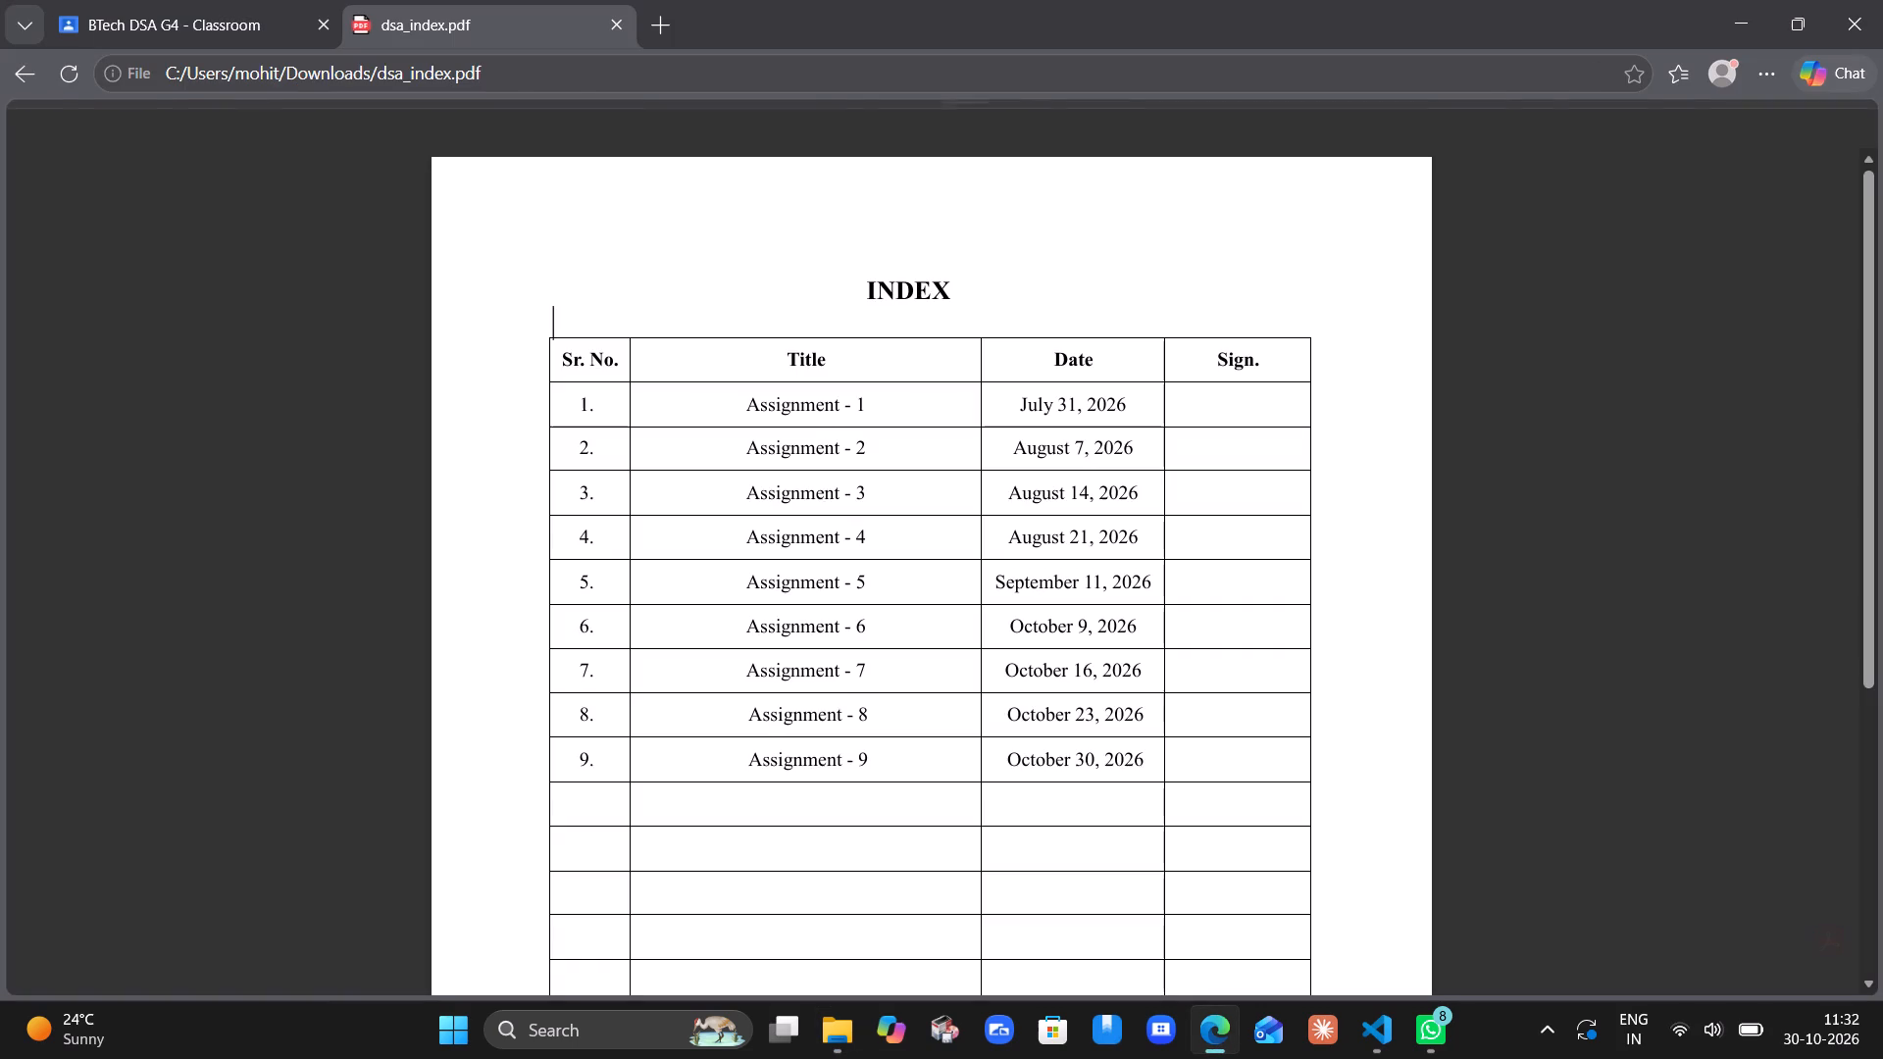
scroll(856, 473, "down", 6)
scroll(856, 473, "up", 6)
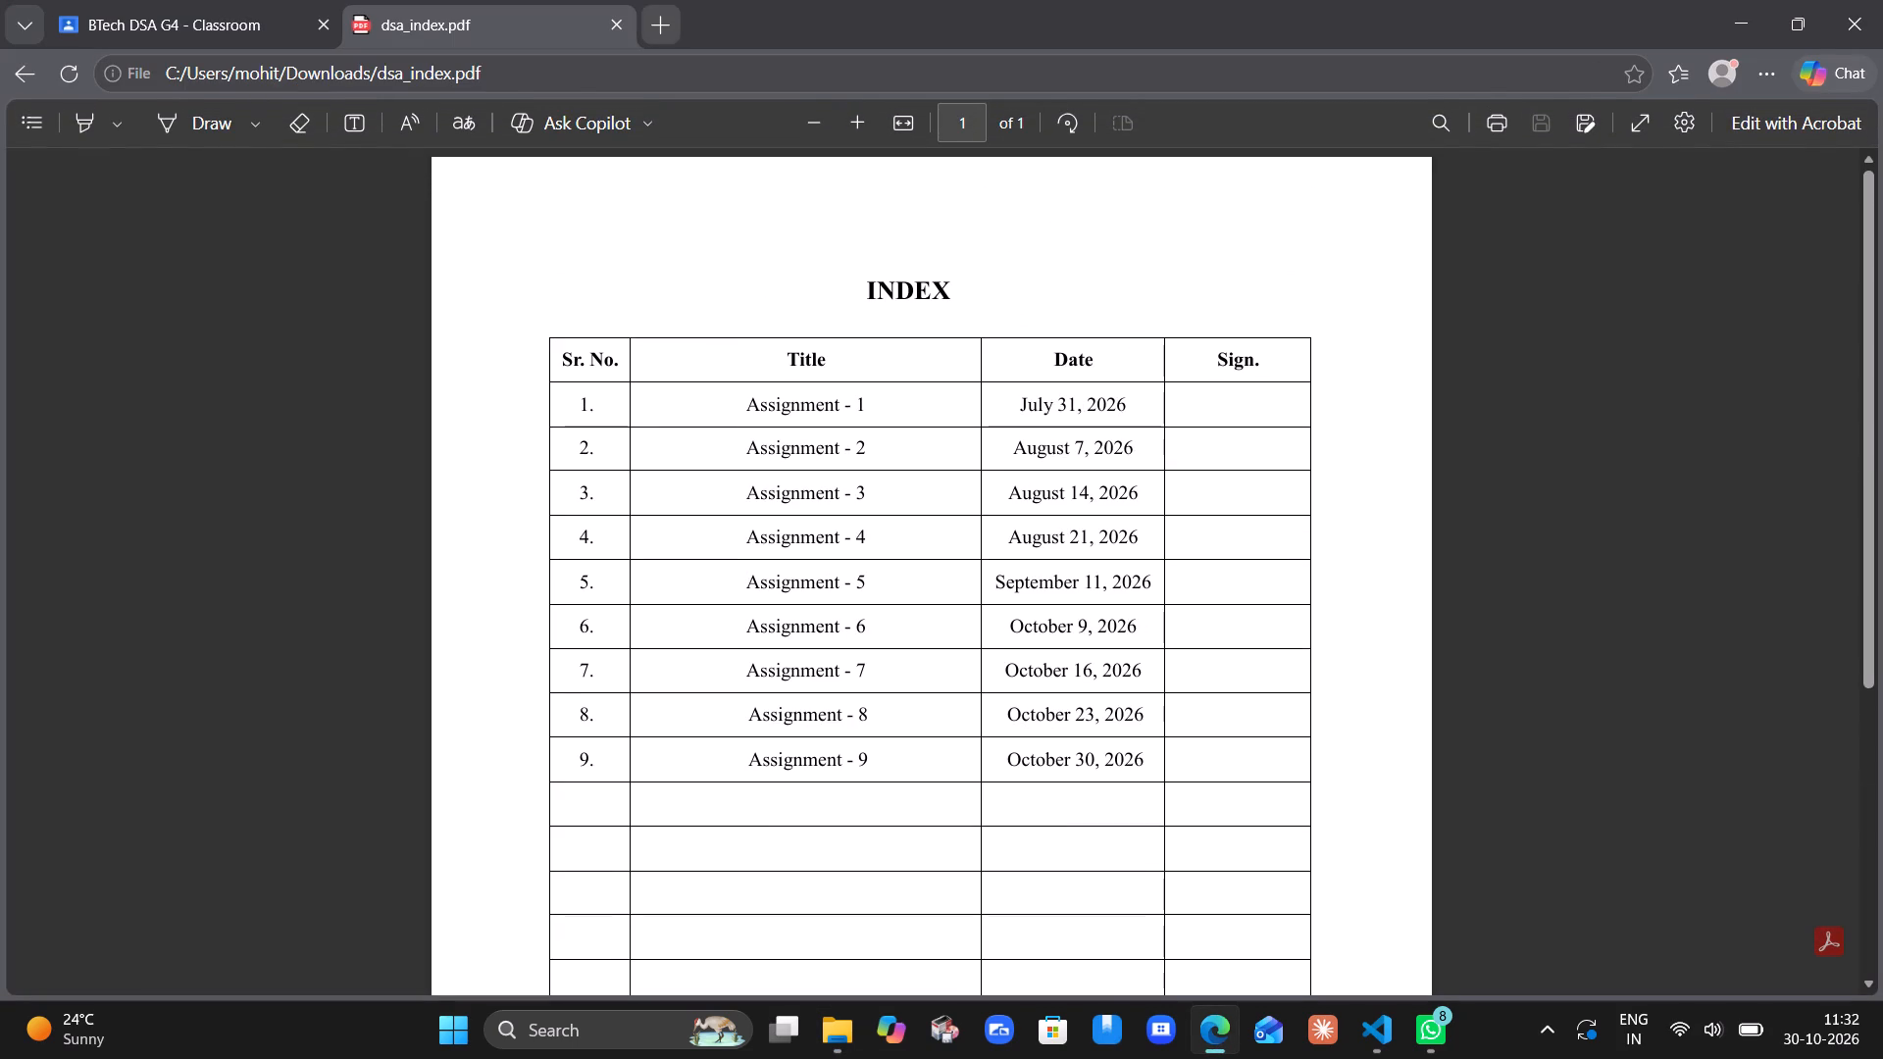
left_click(623, 23)
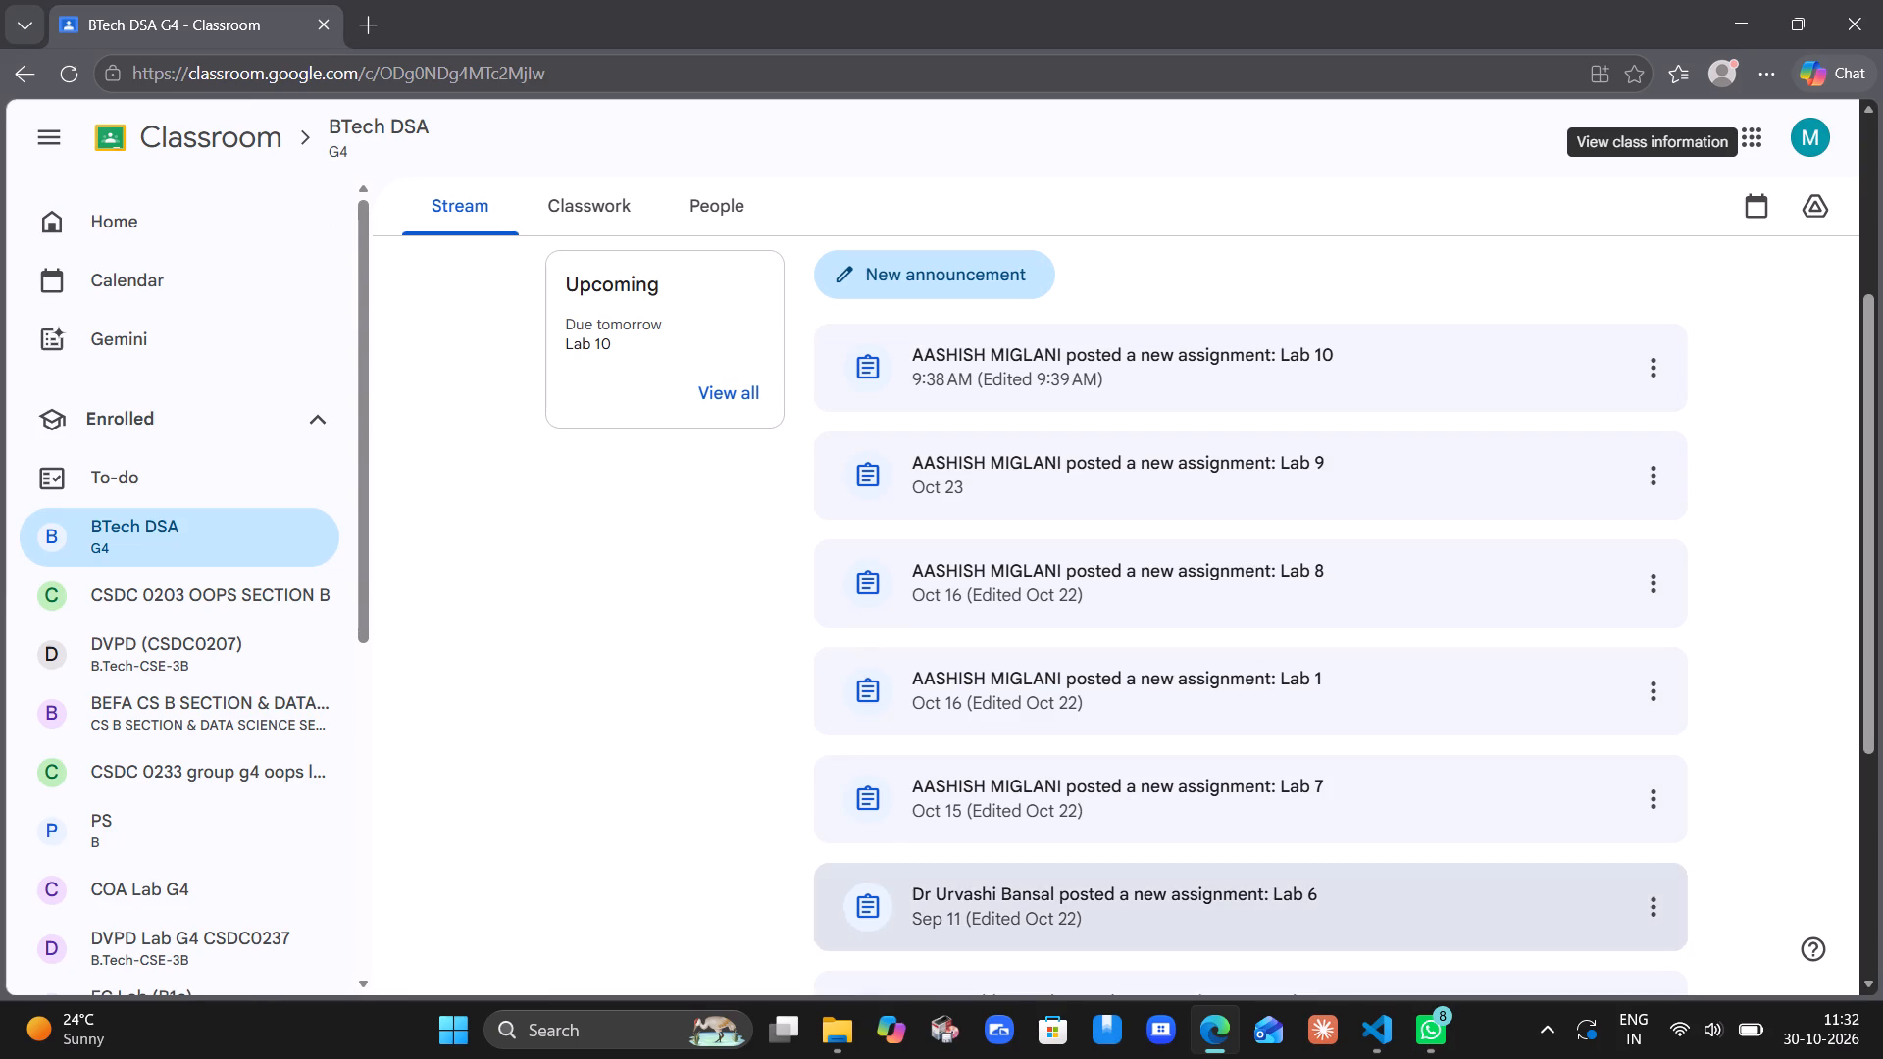
Switch to File Explorer and look through the Documents folder for the DSA lab files.
left_click(850, 1026)
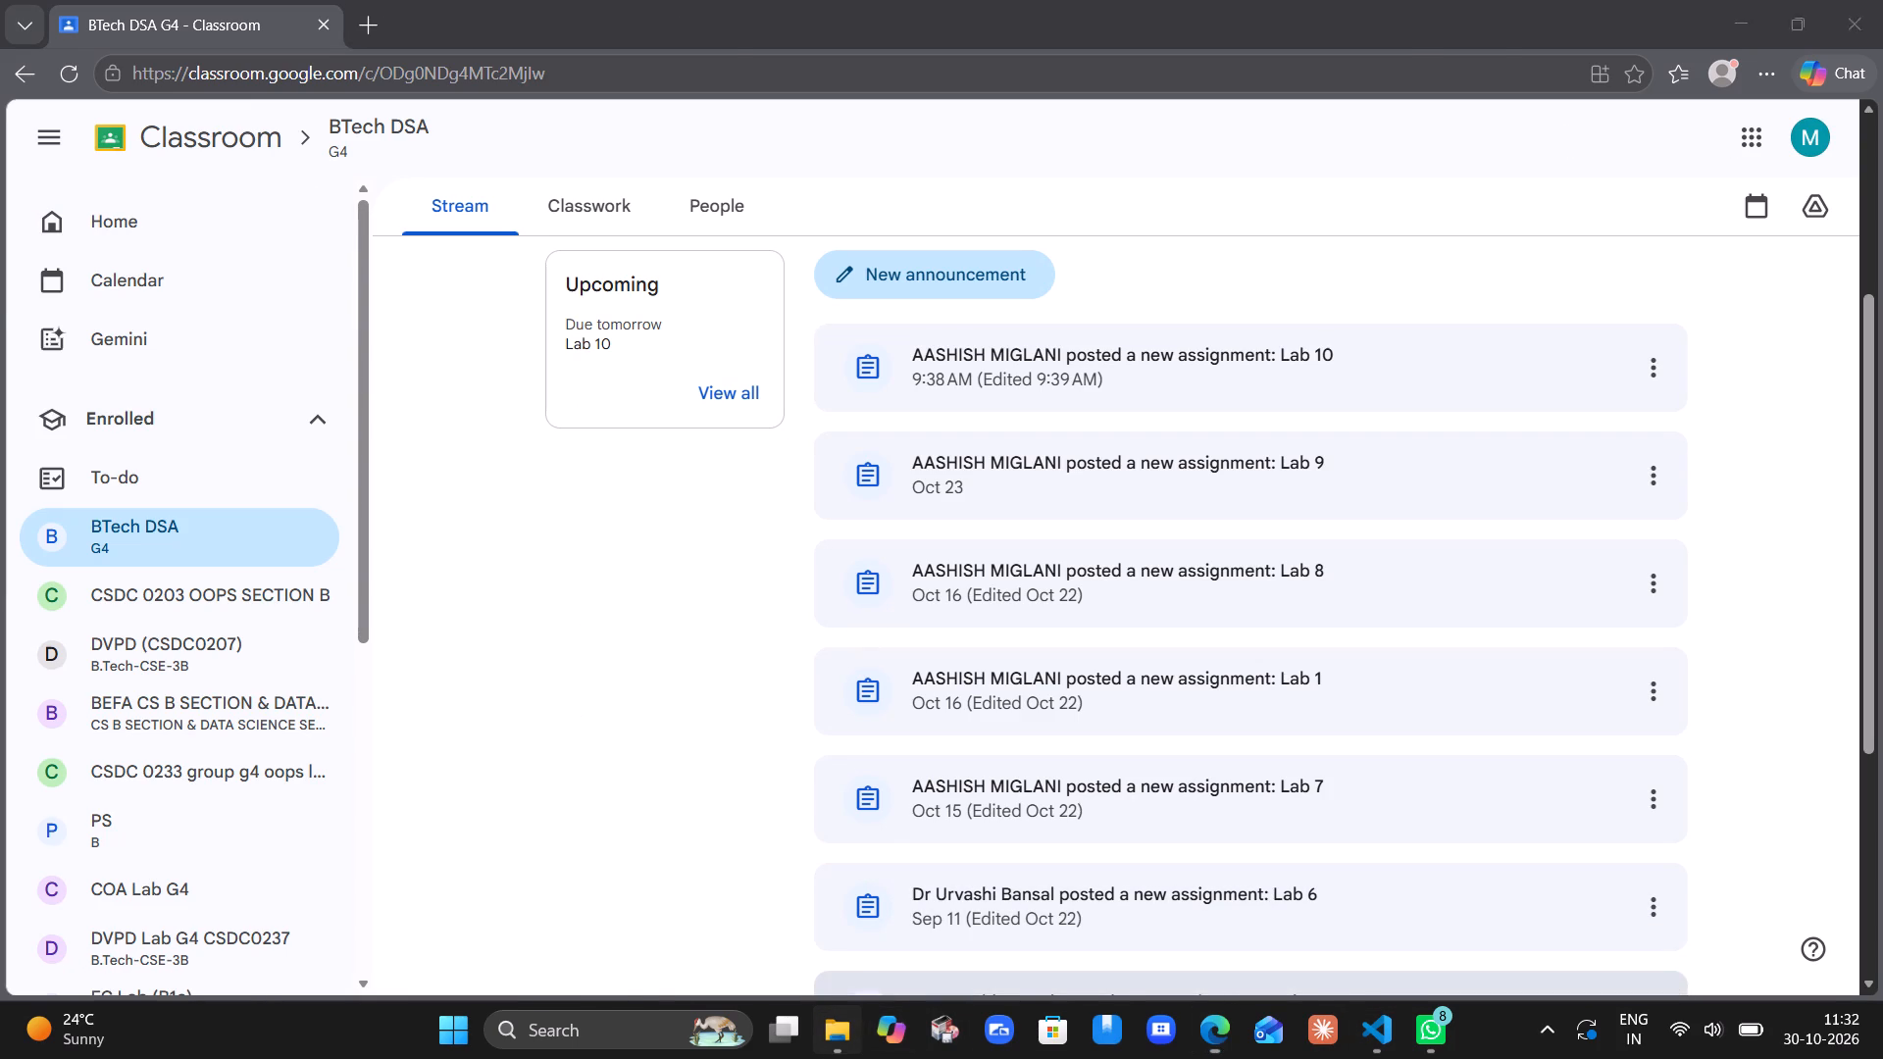
left_click(998, 324)
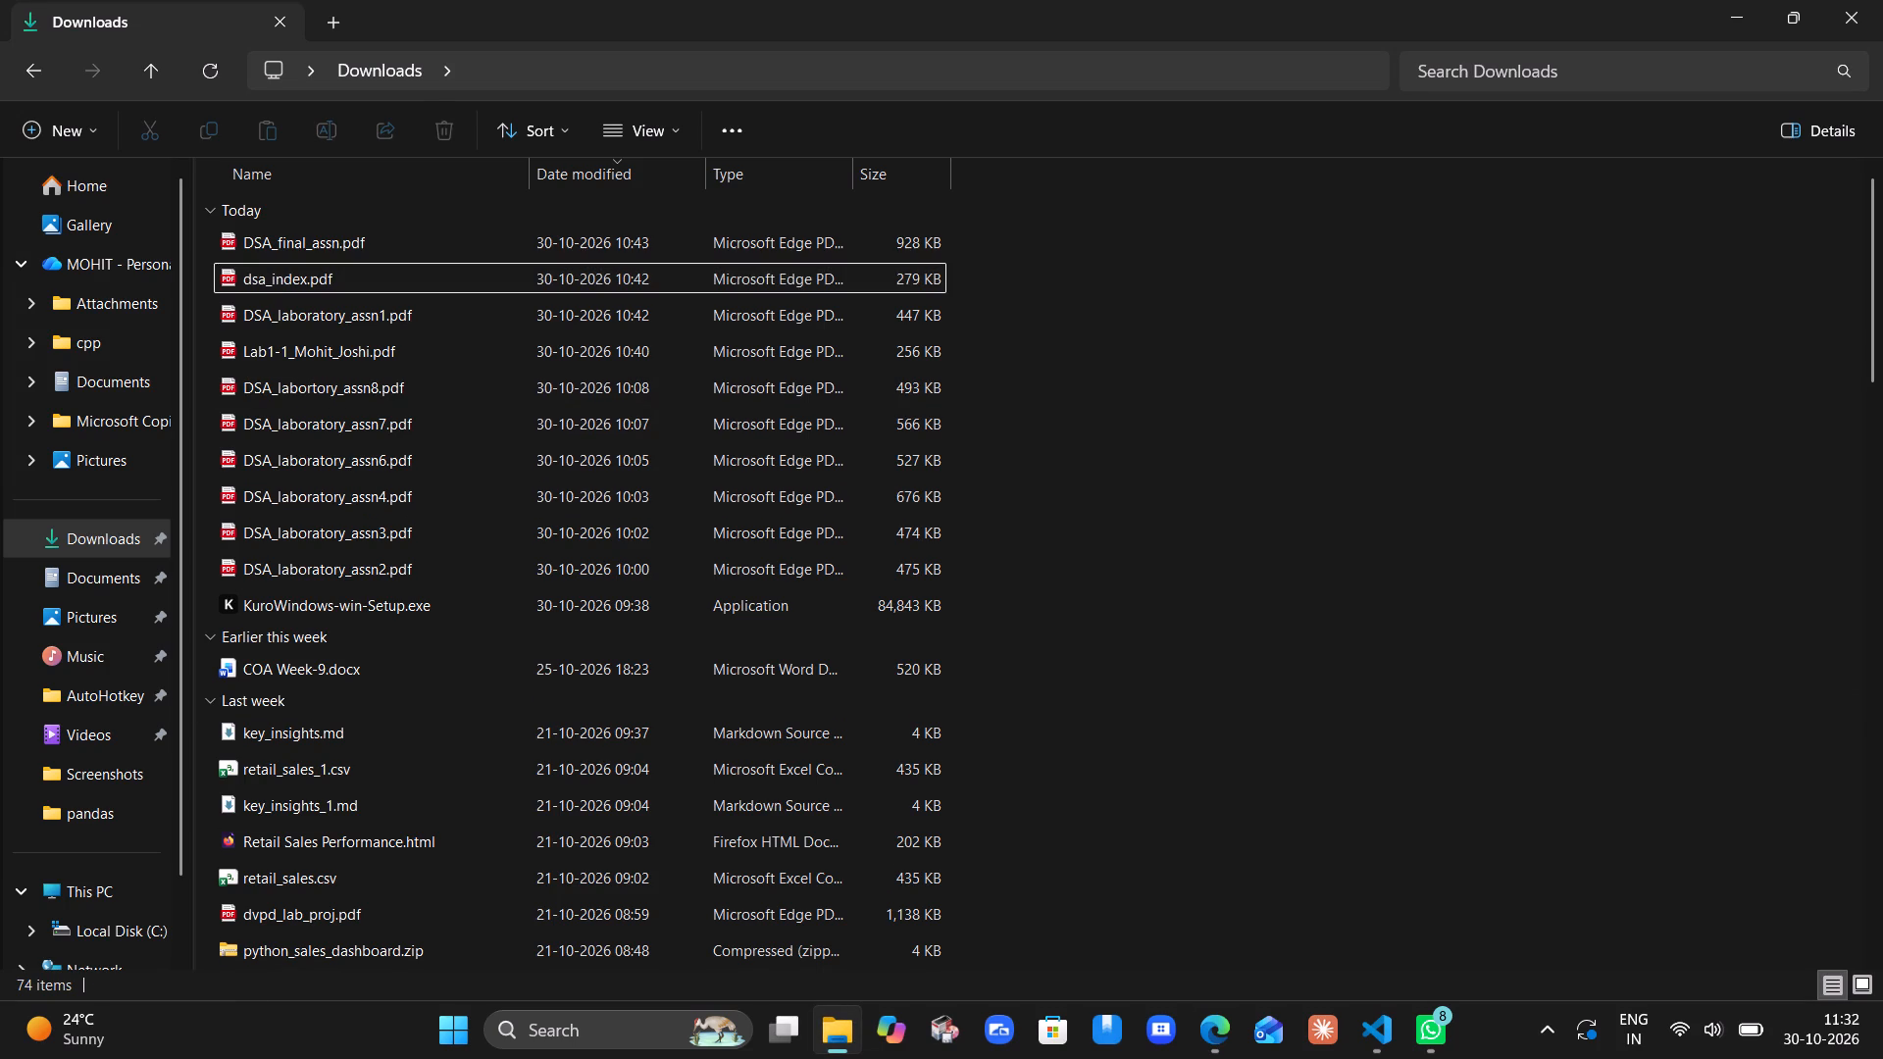
left_click(106, 573)
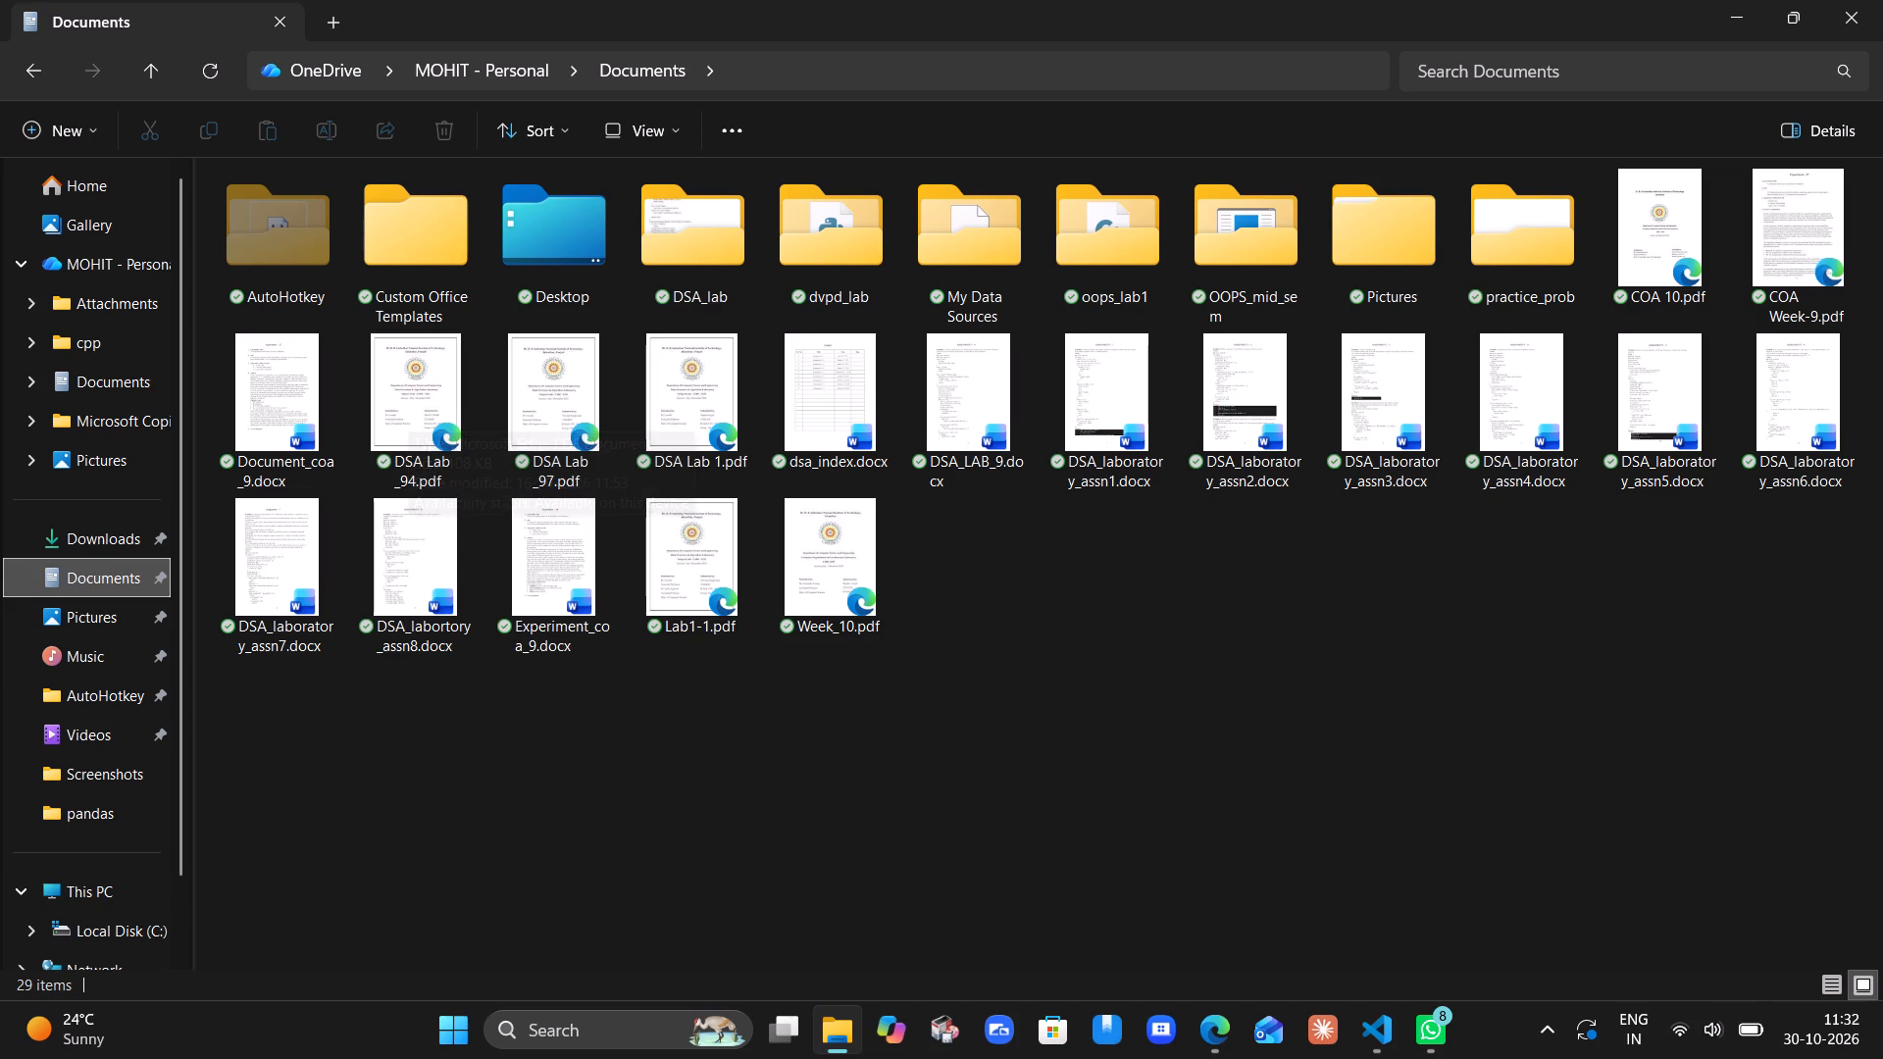
Launch Word and open DSA Lab _94.pdf from the Documents folder, converting it to an editable document.
left_click(456, 1022)
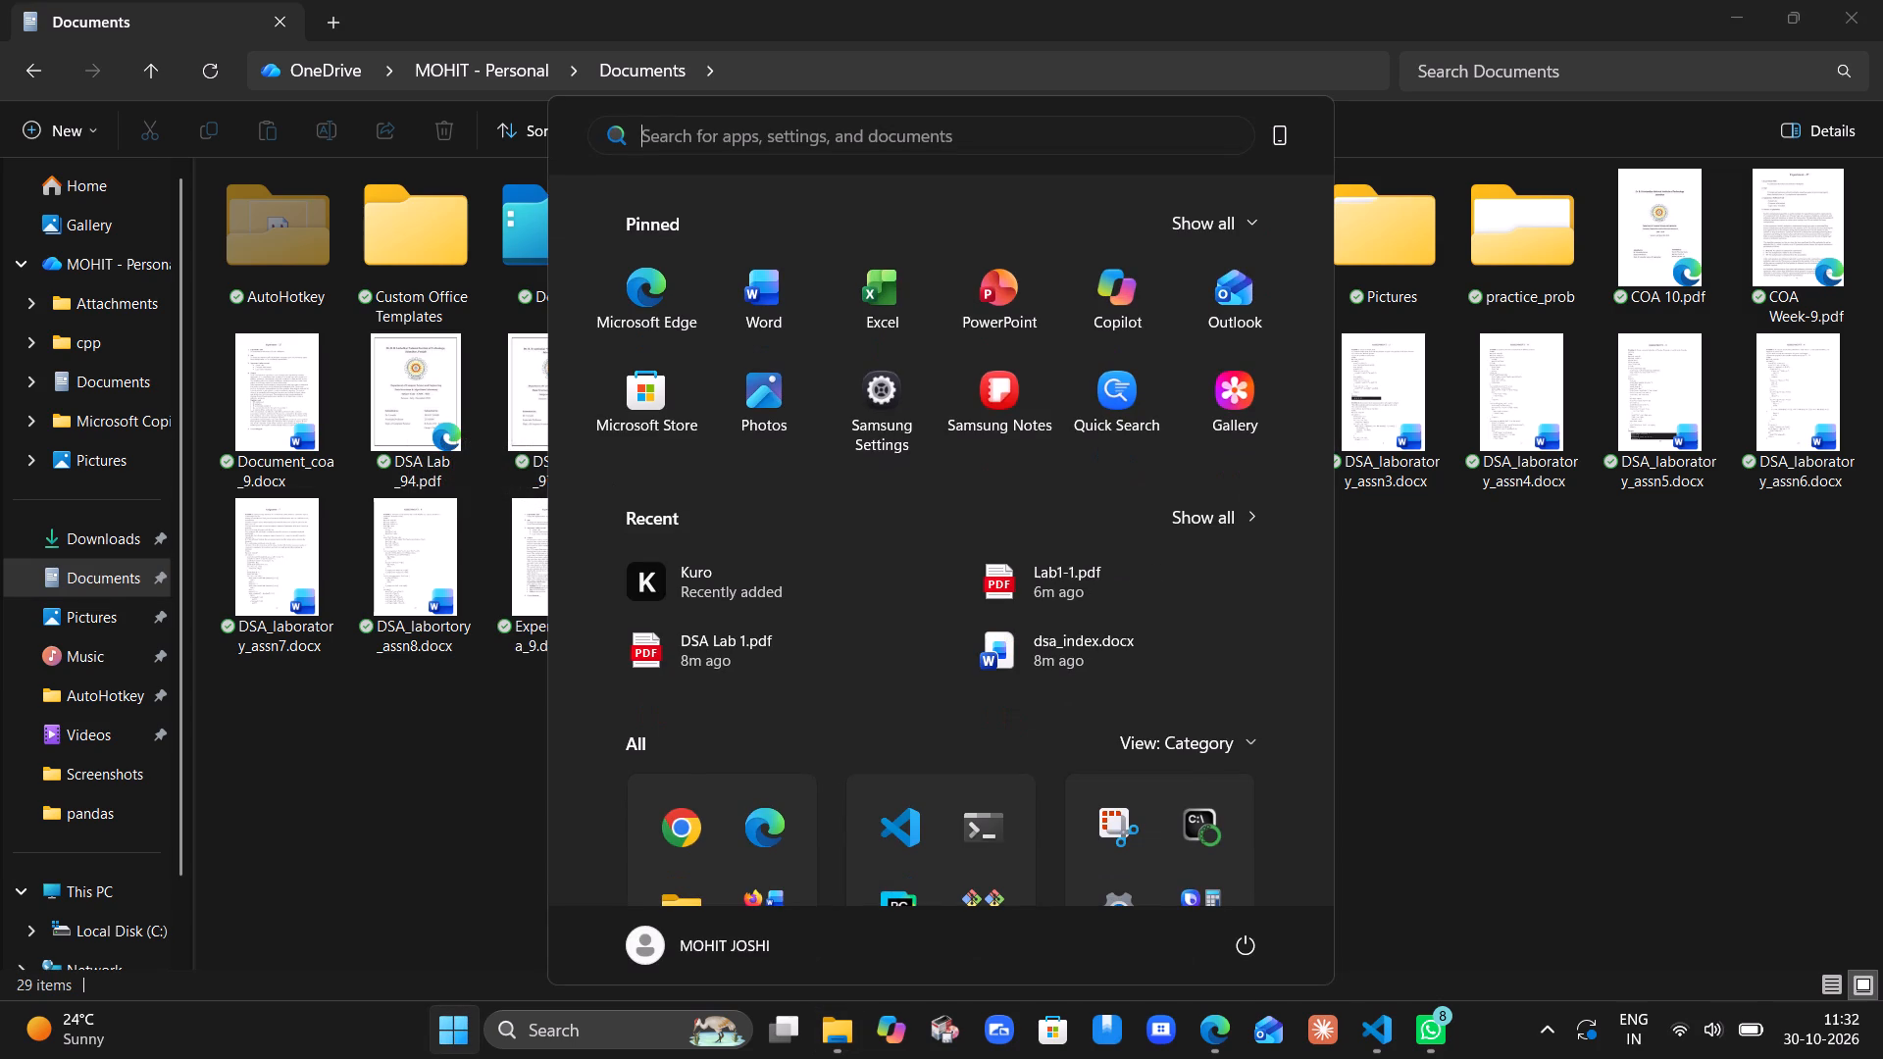
left_click(803, 294)
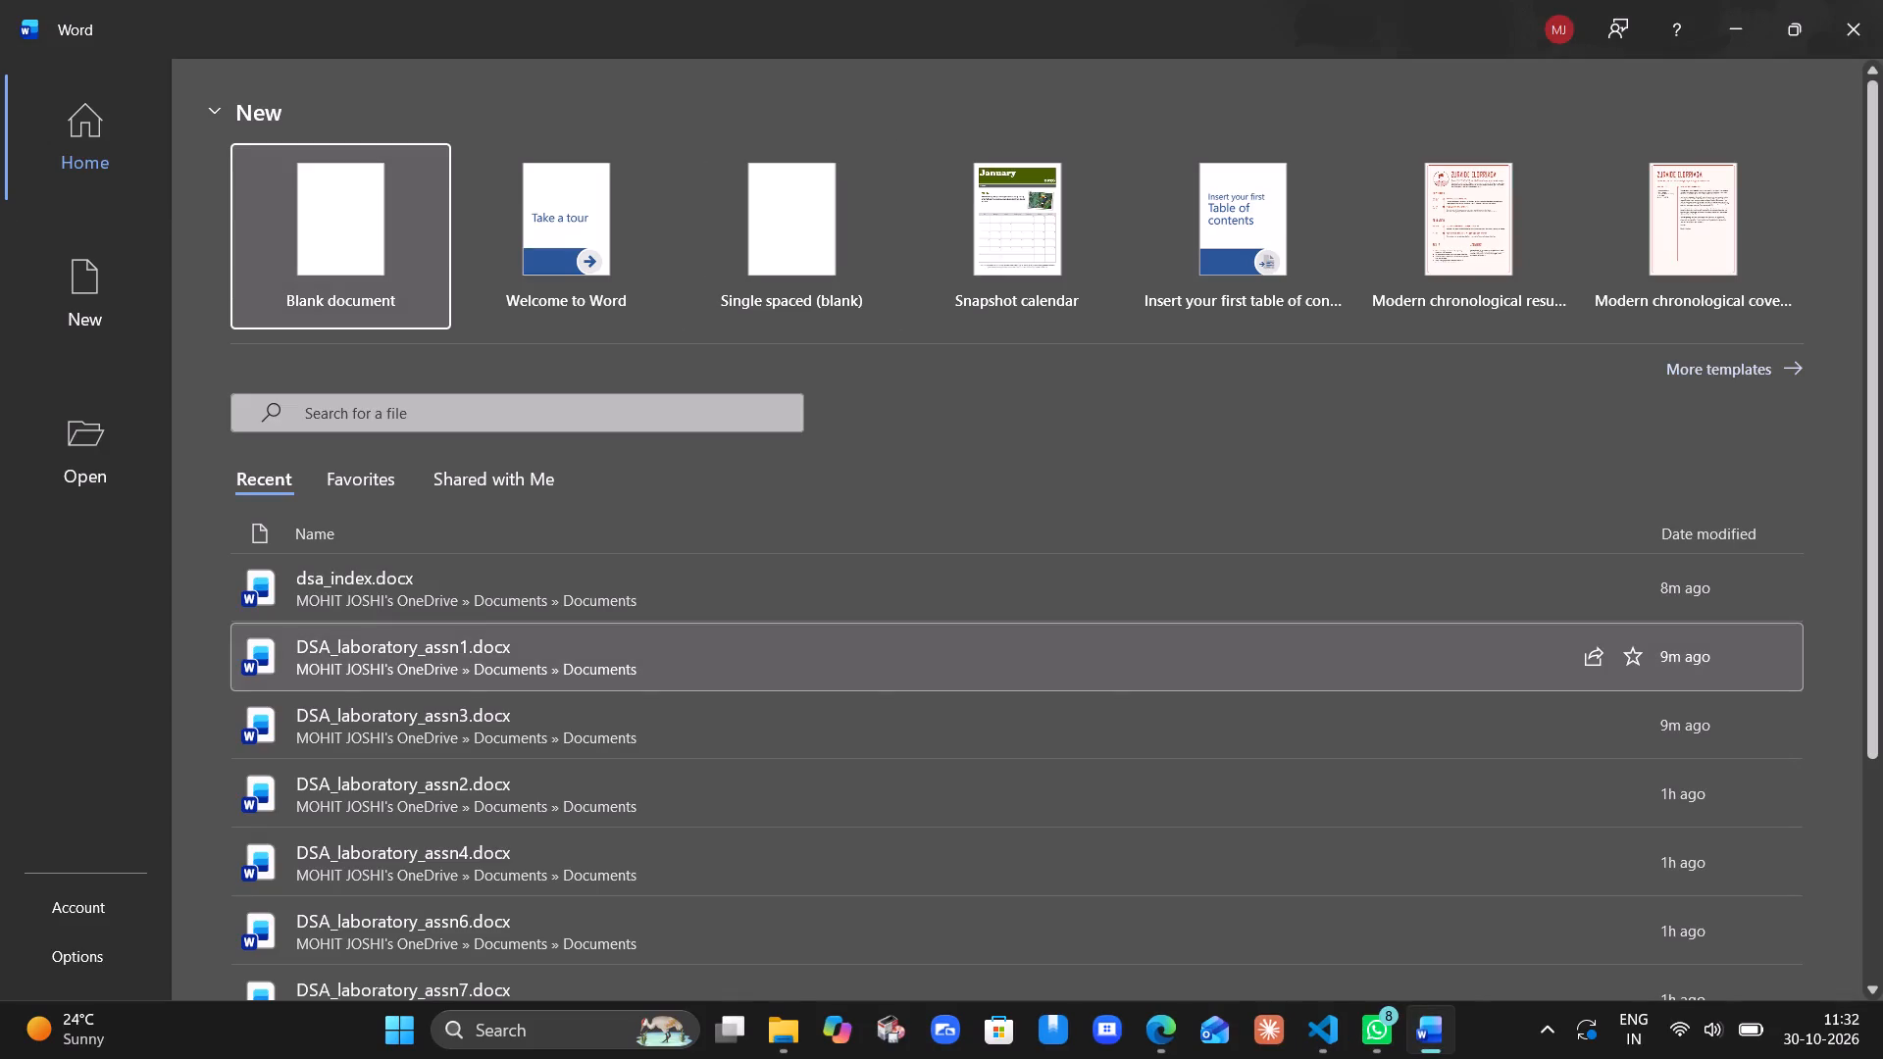
left_click(103, 453)
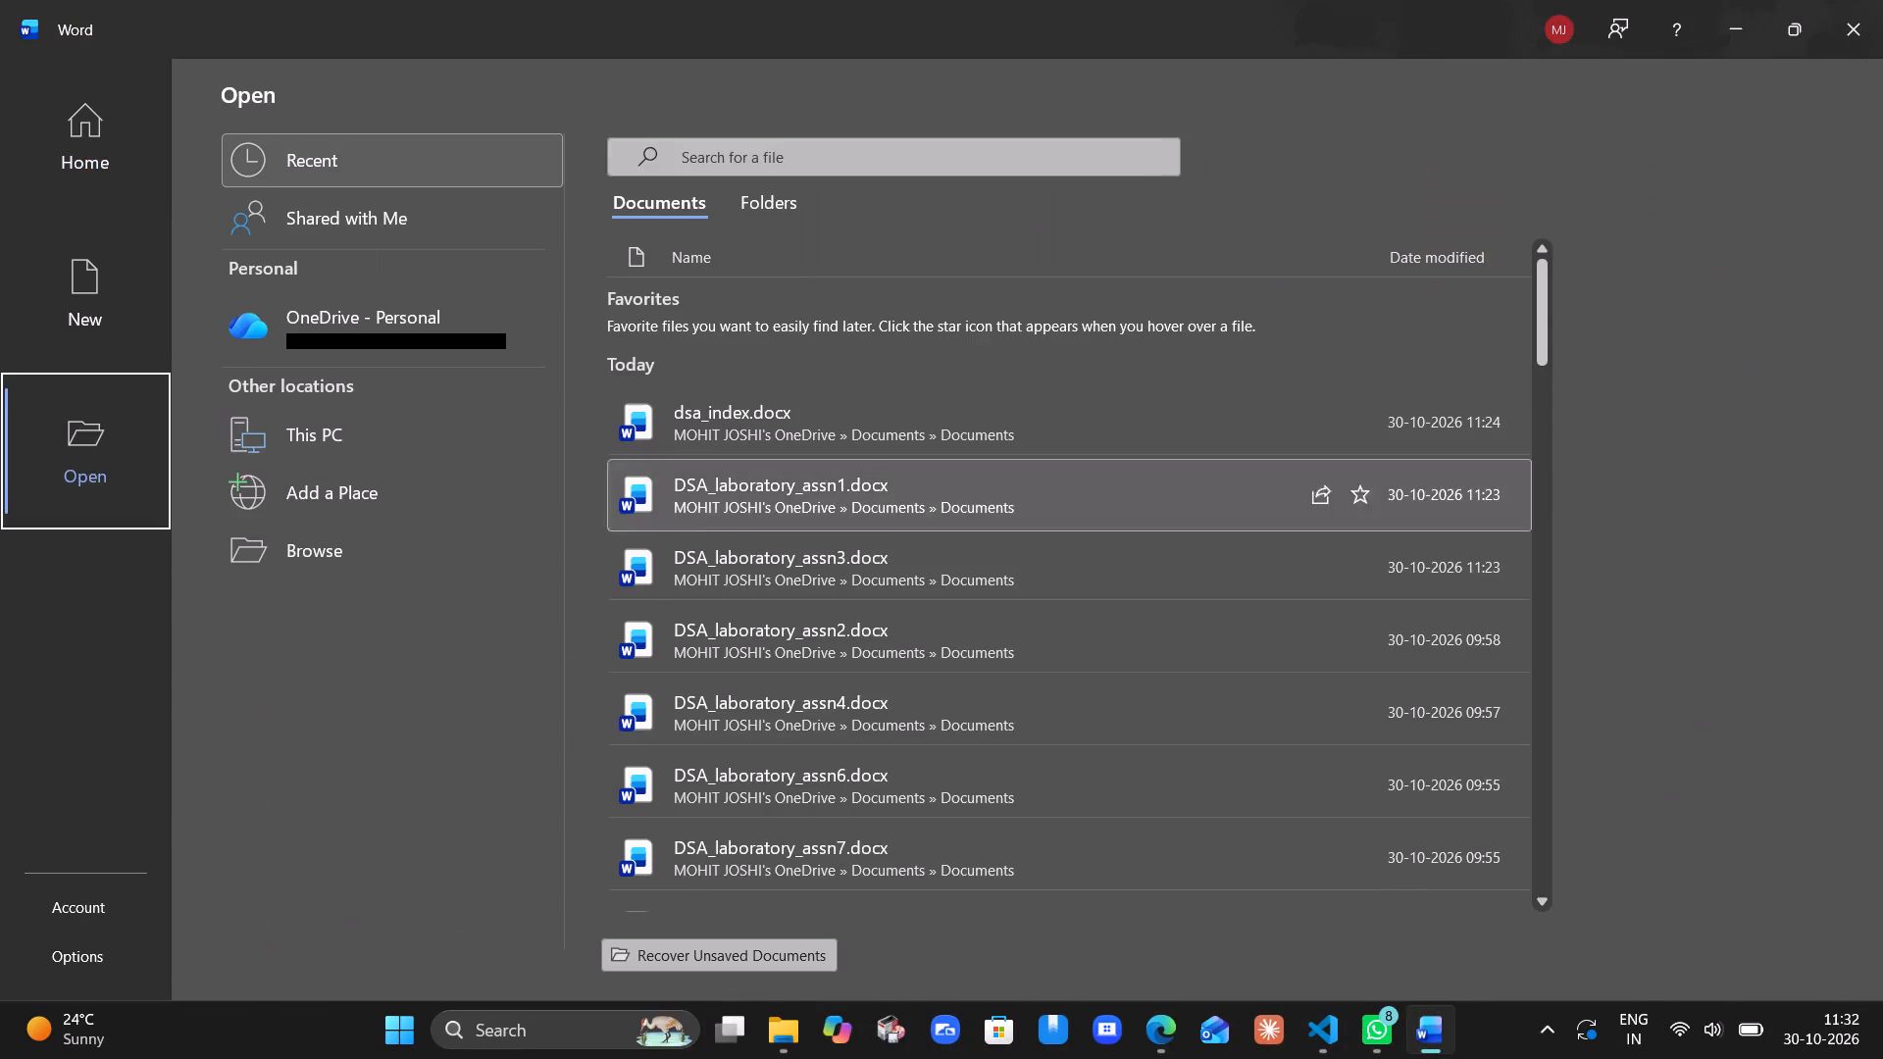
left_click(312, 551)
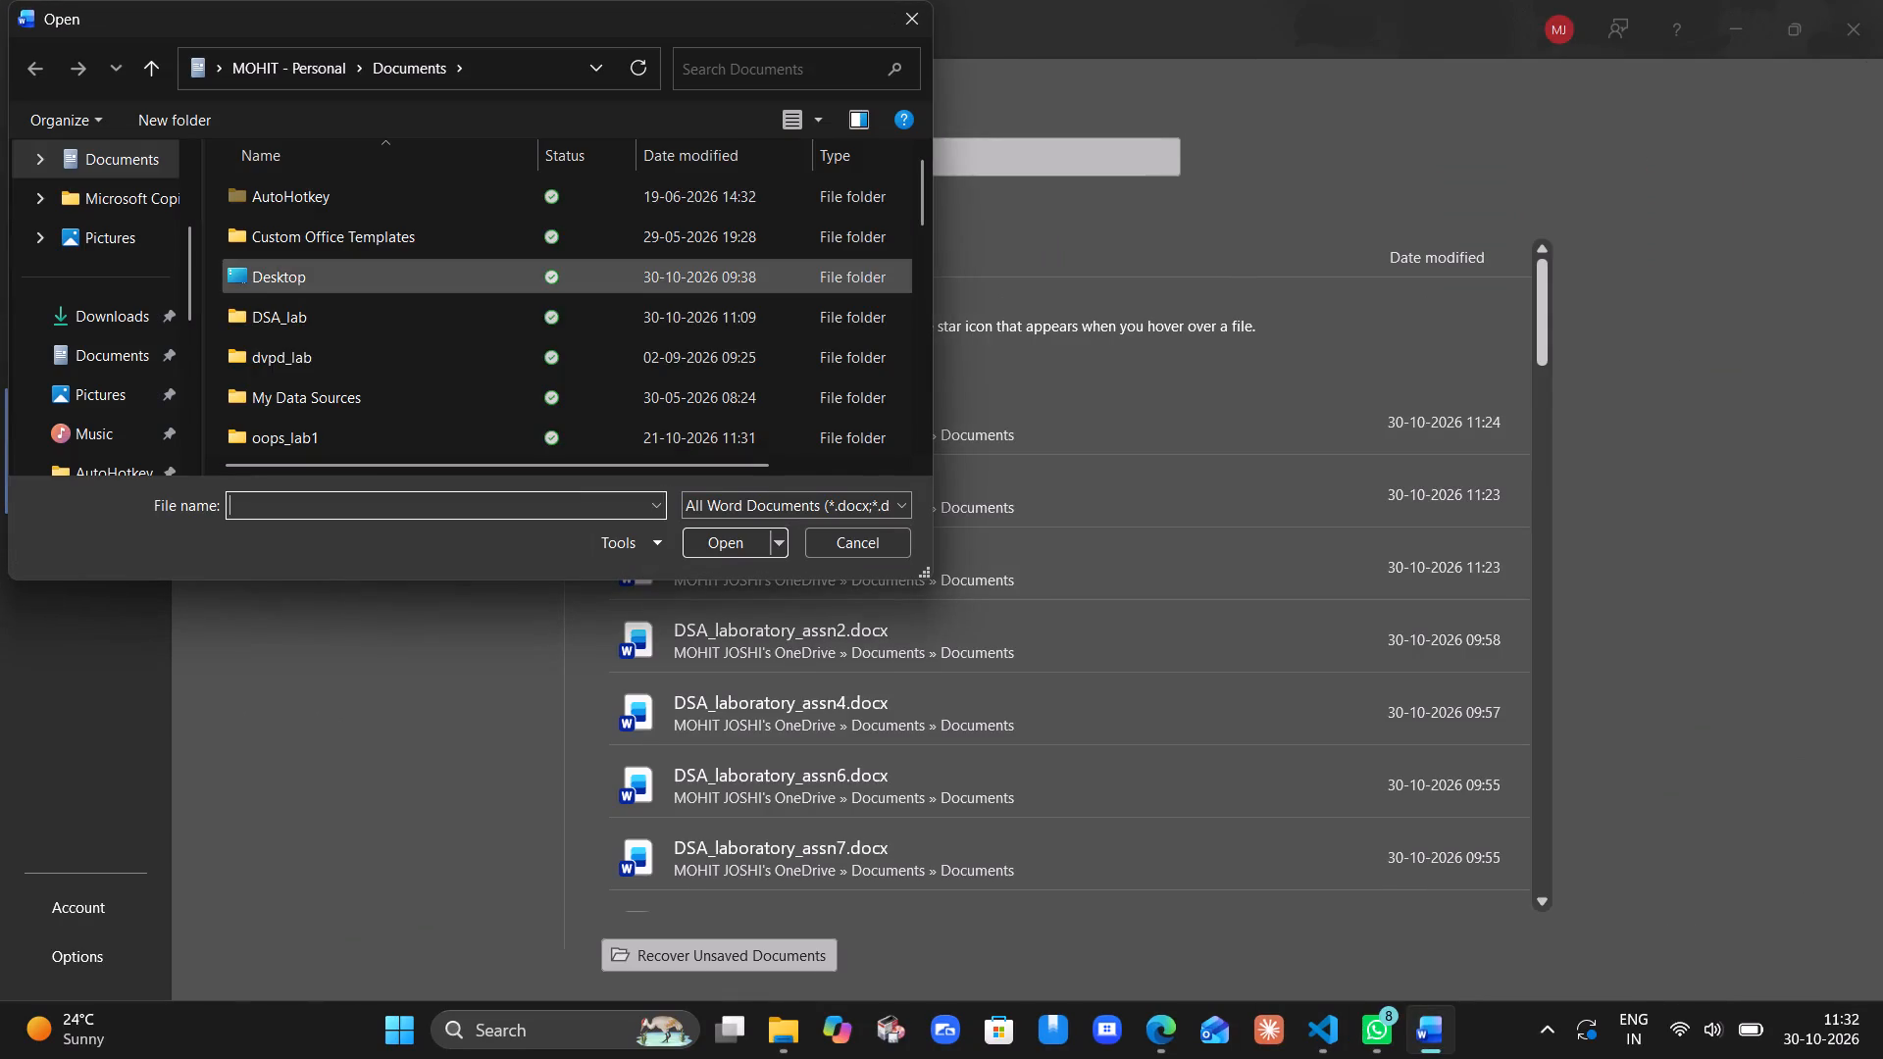
scroll(353, 325, "down", 9)
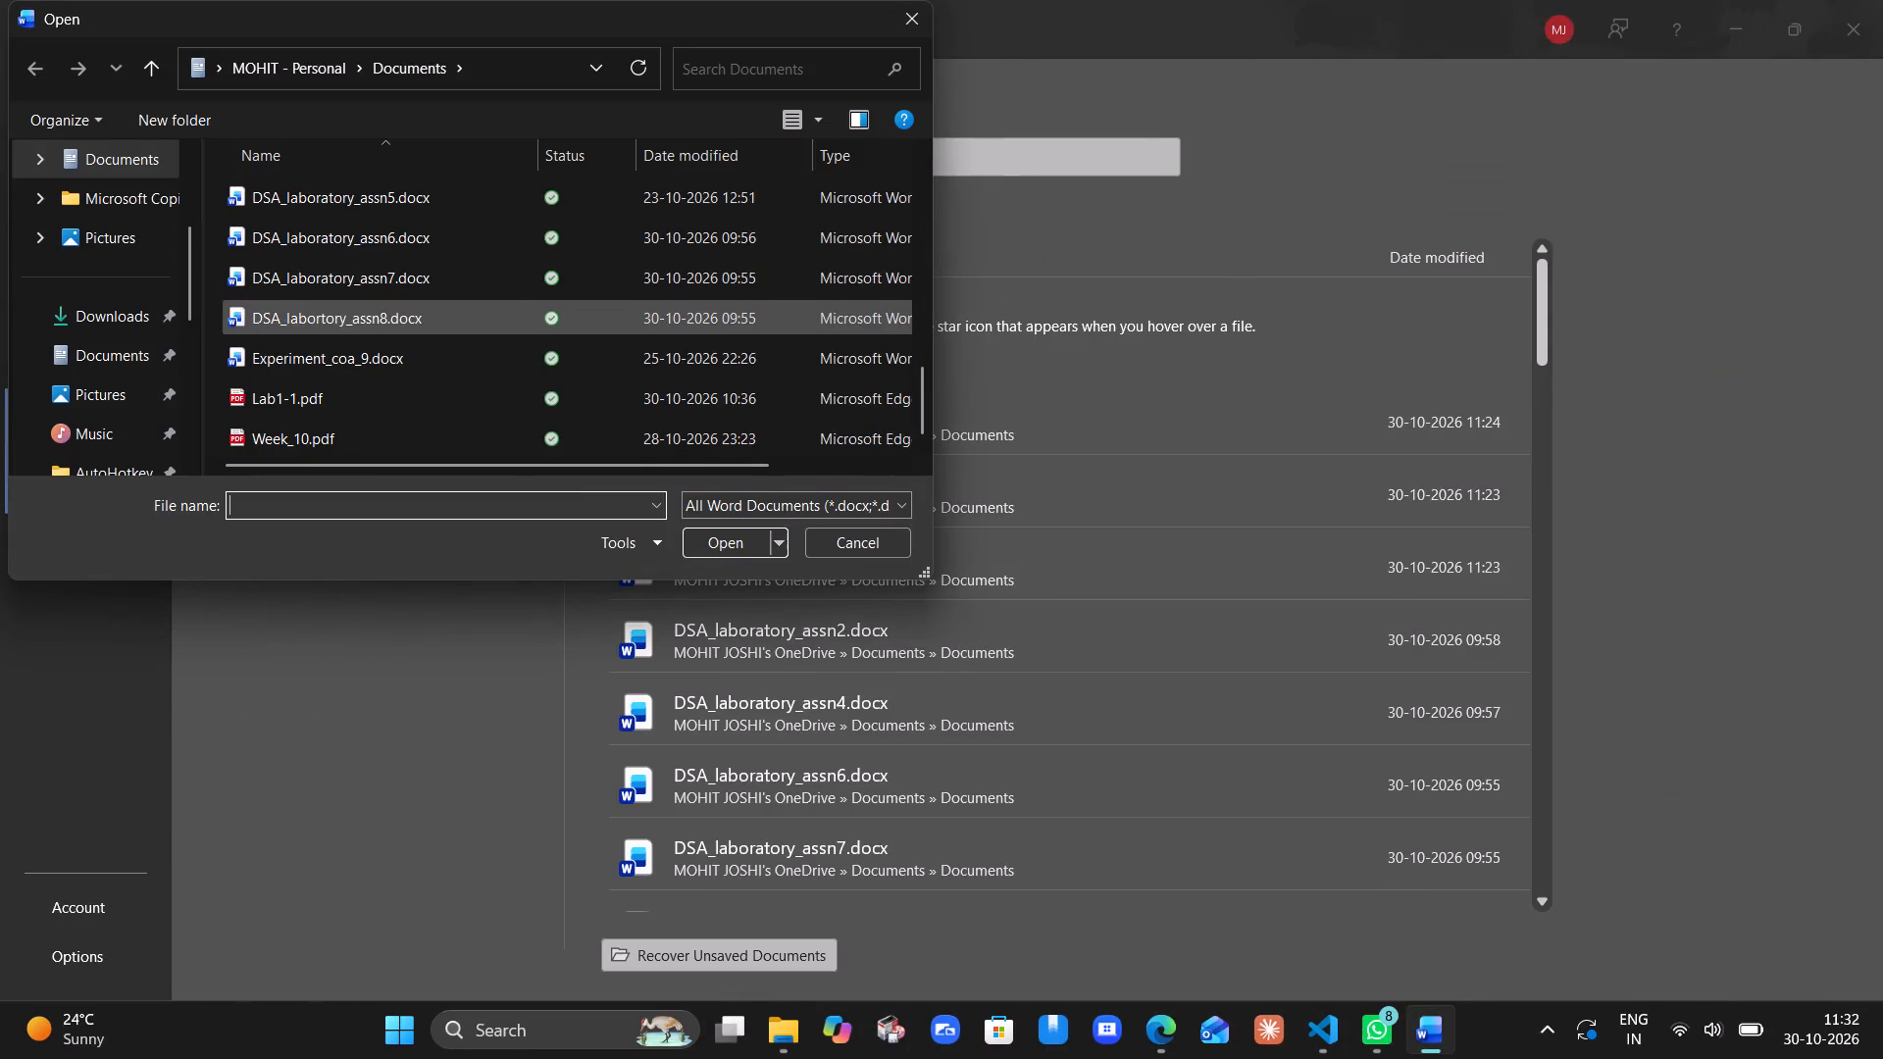
left_click(82, 326)
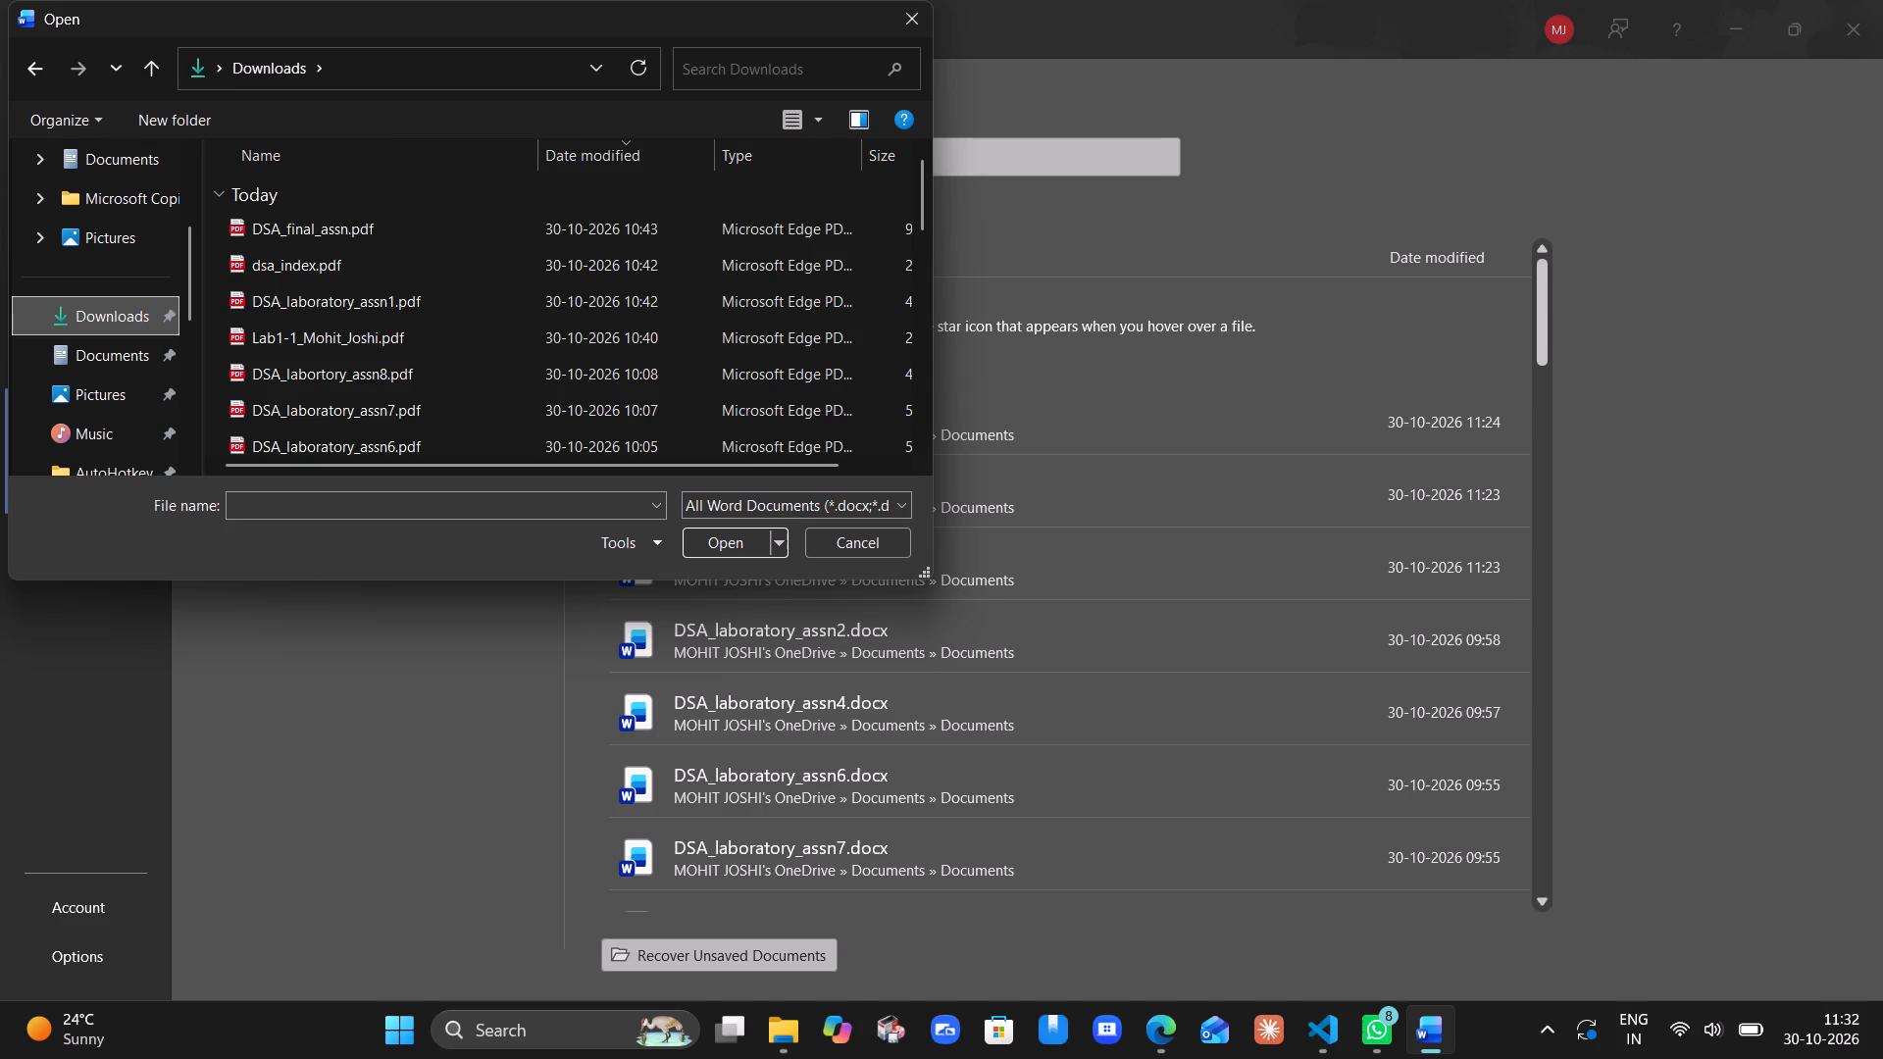
left_click(131, 359)
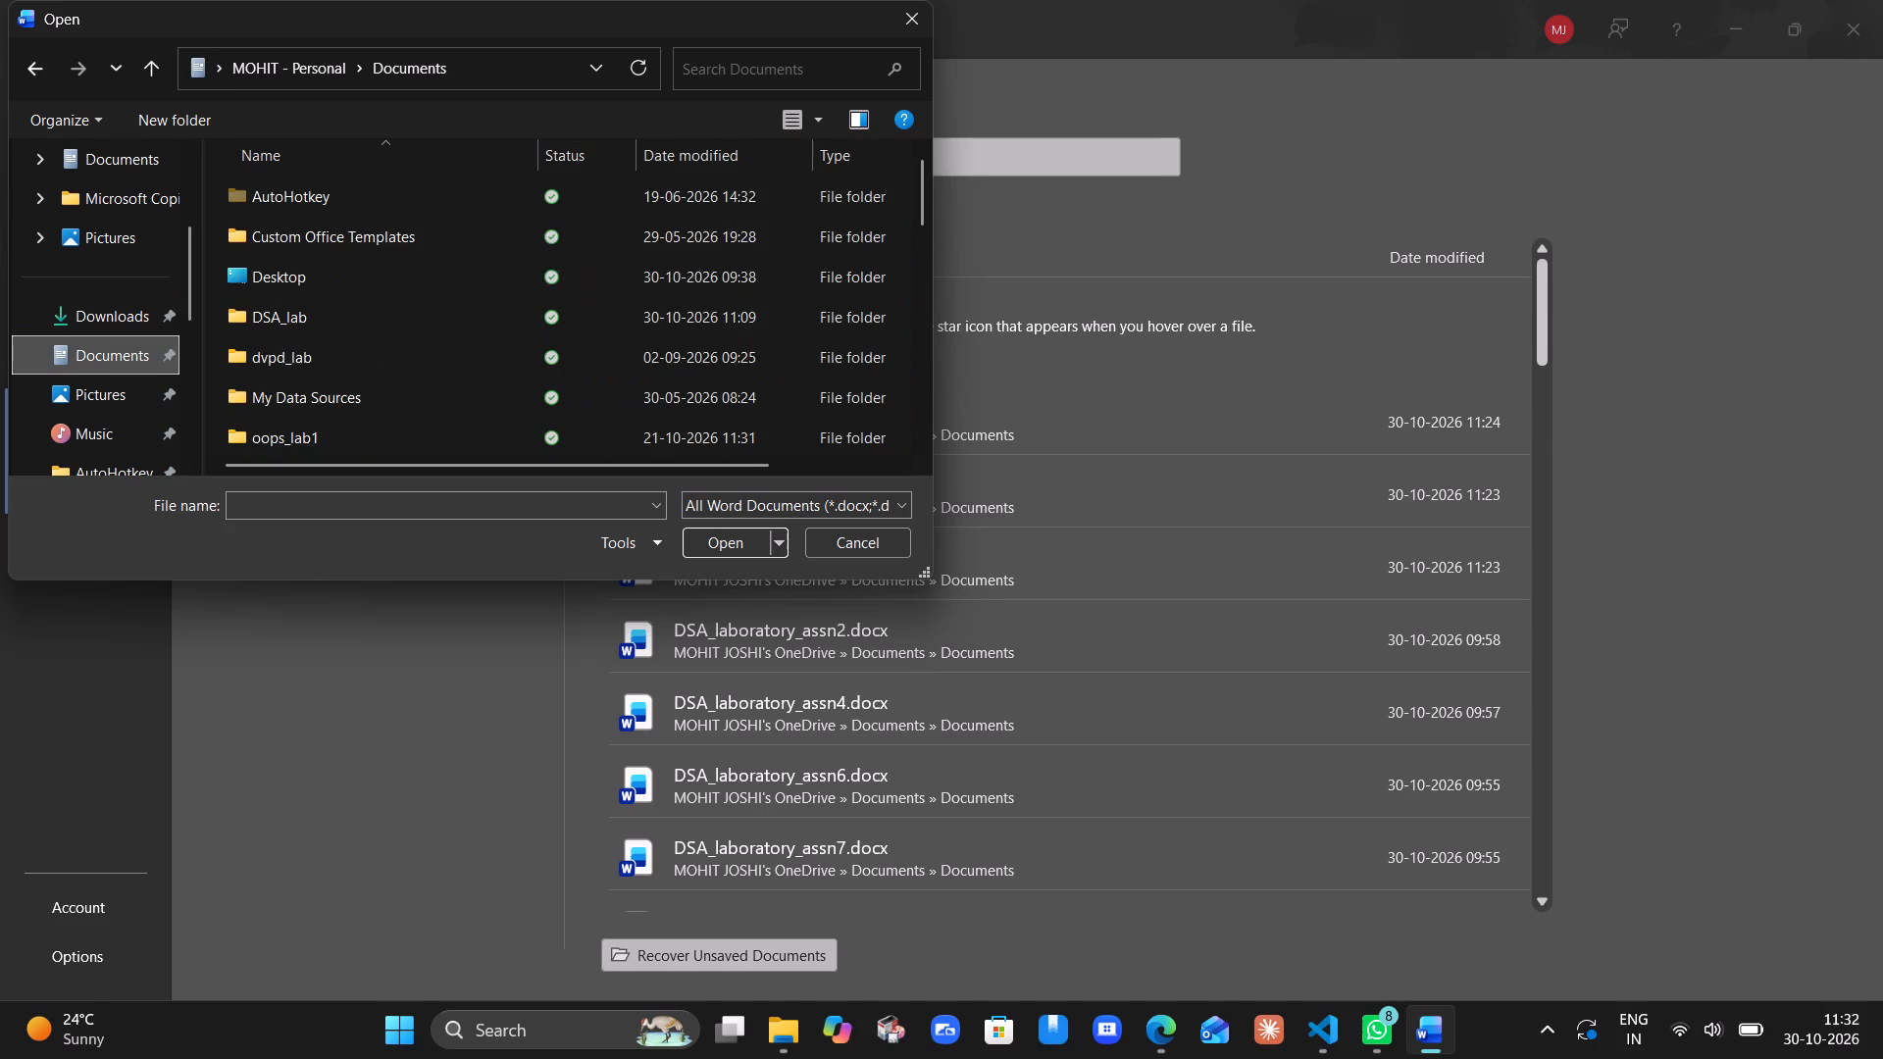
scroll(539, 296, "down", 6)
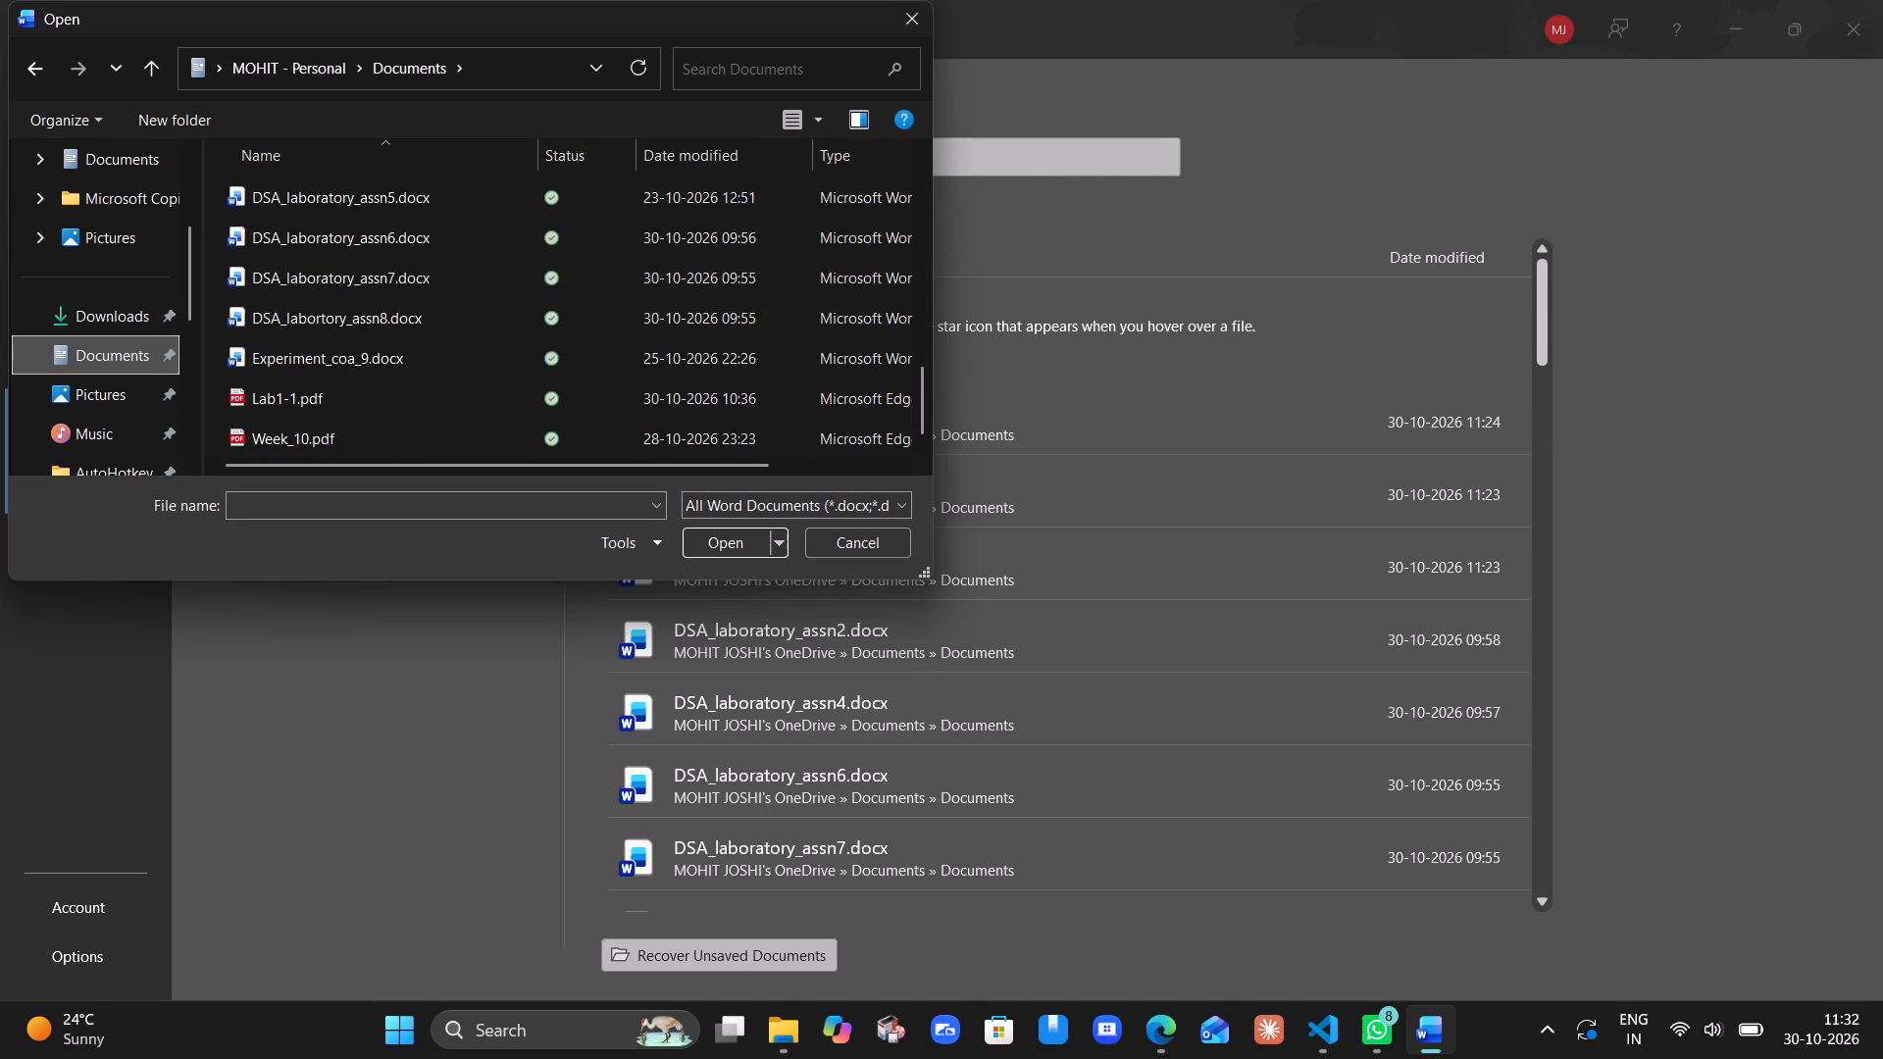
scroll(539, 296, "up", 1)
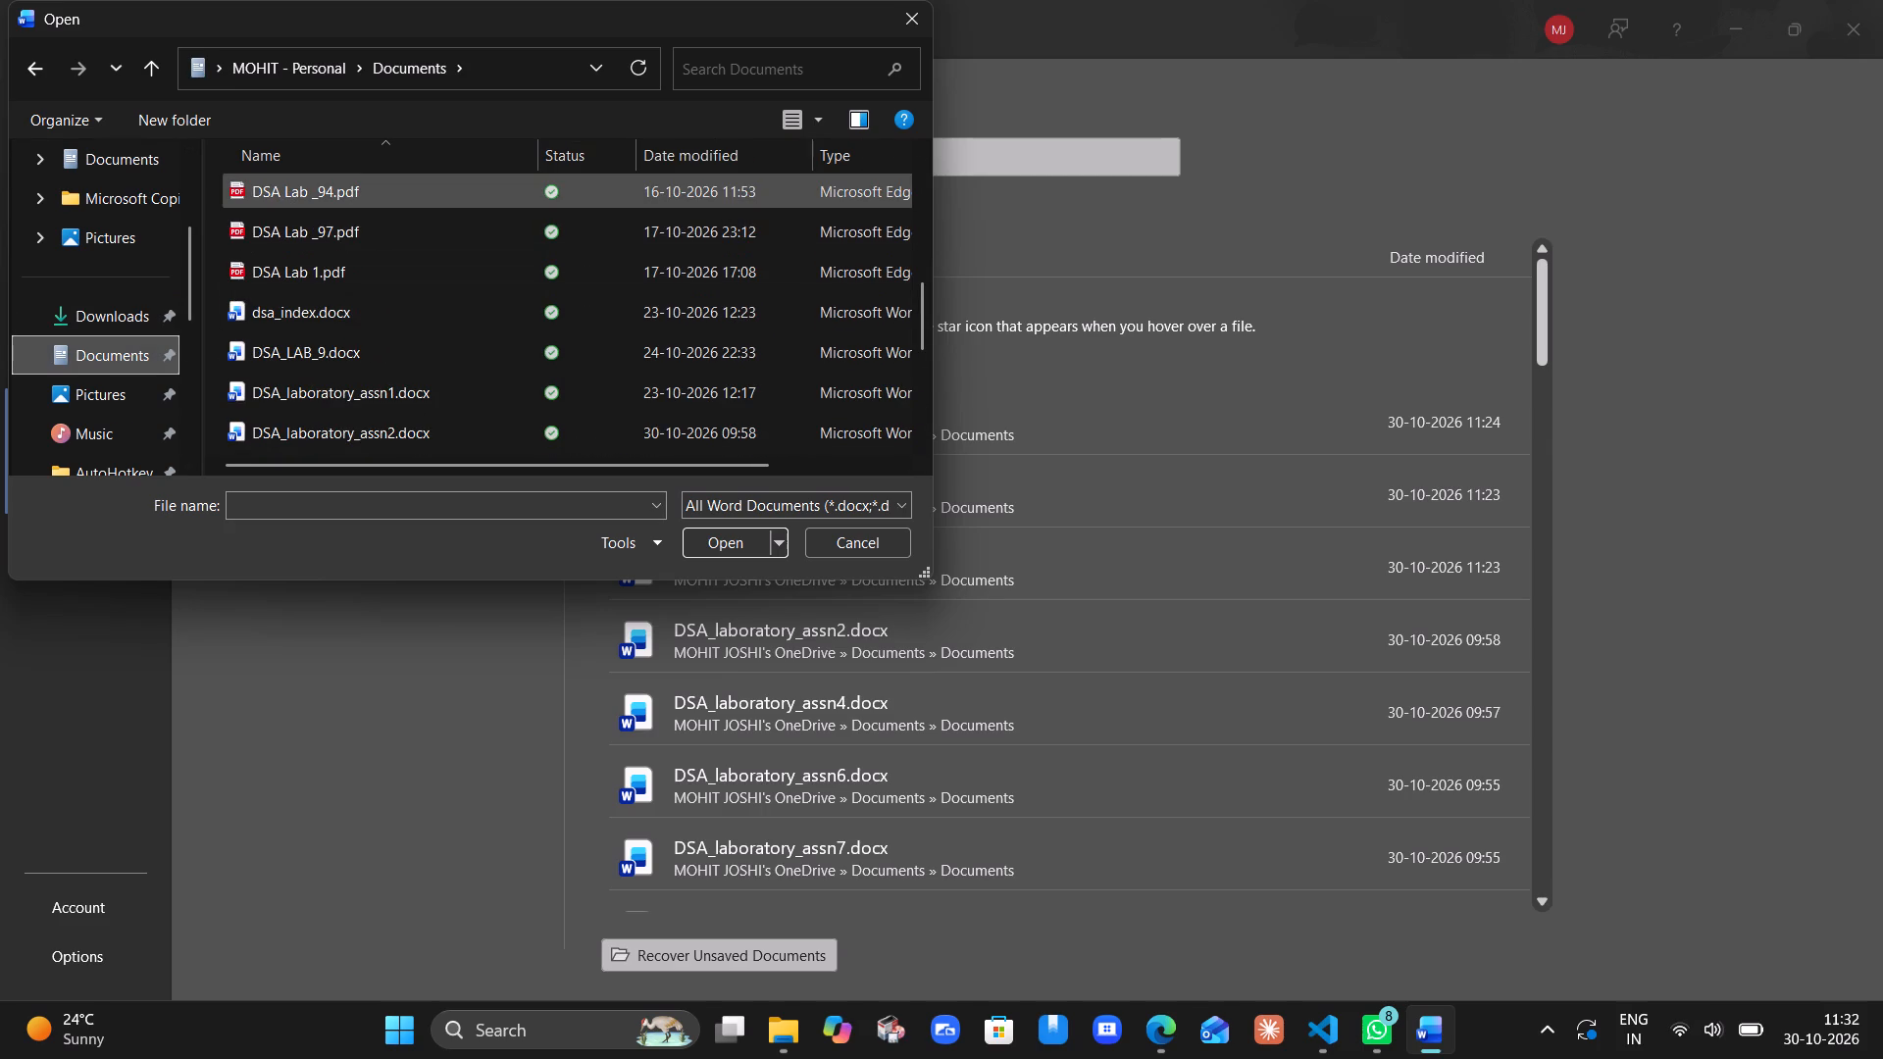
double_click(422, 194)
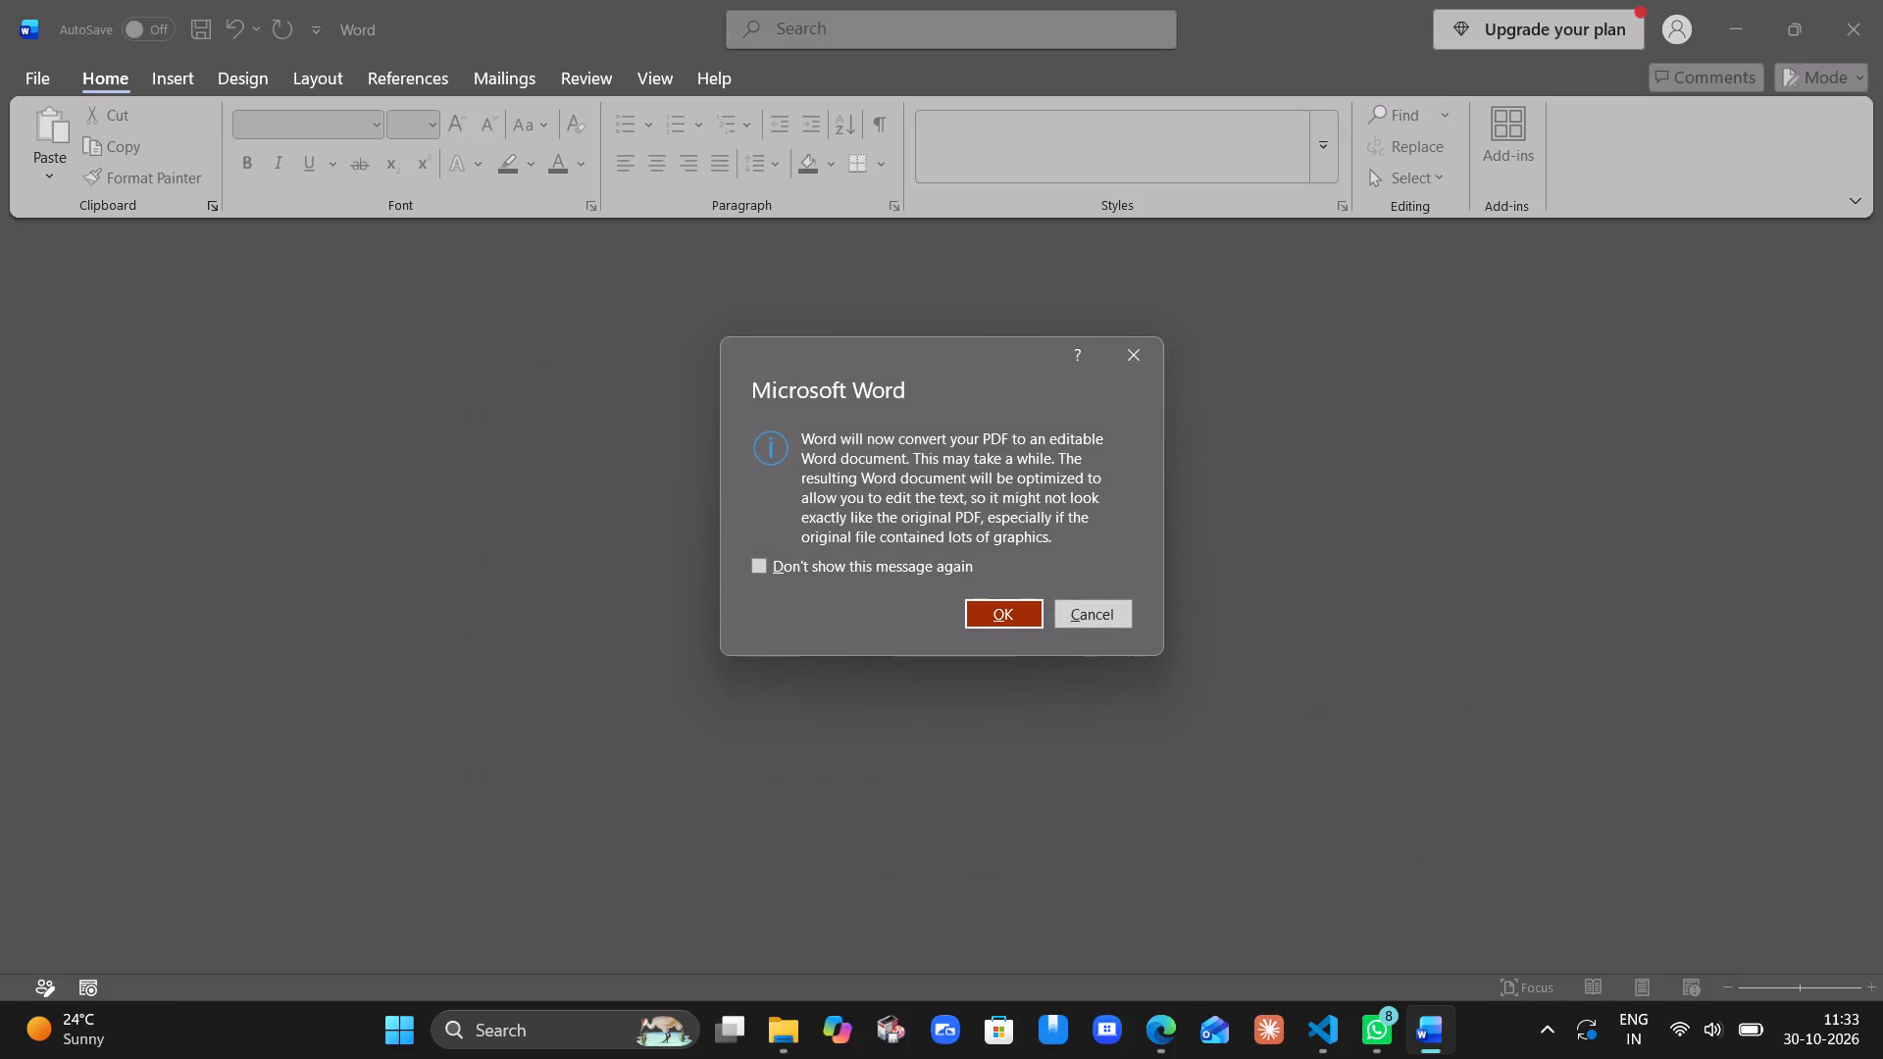
left_click(1023, 613)
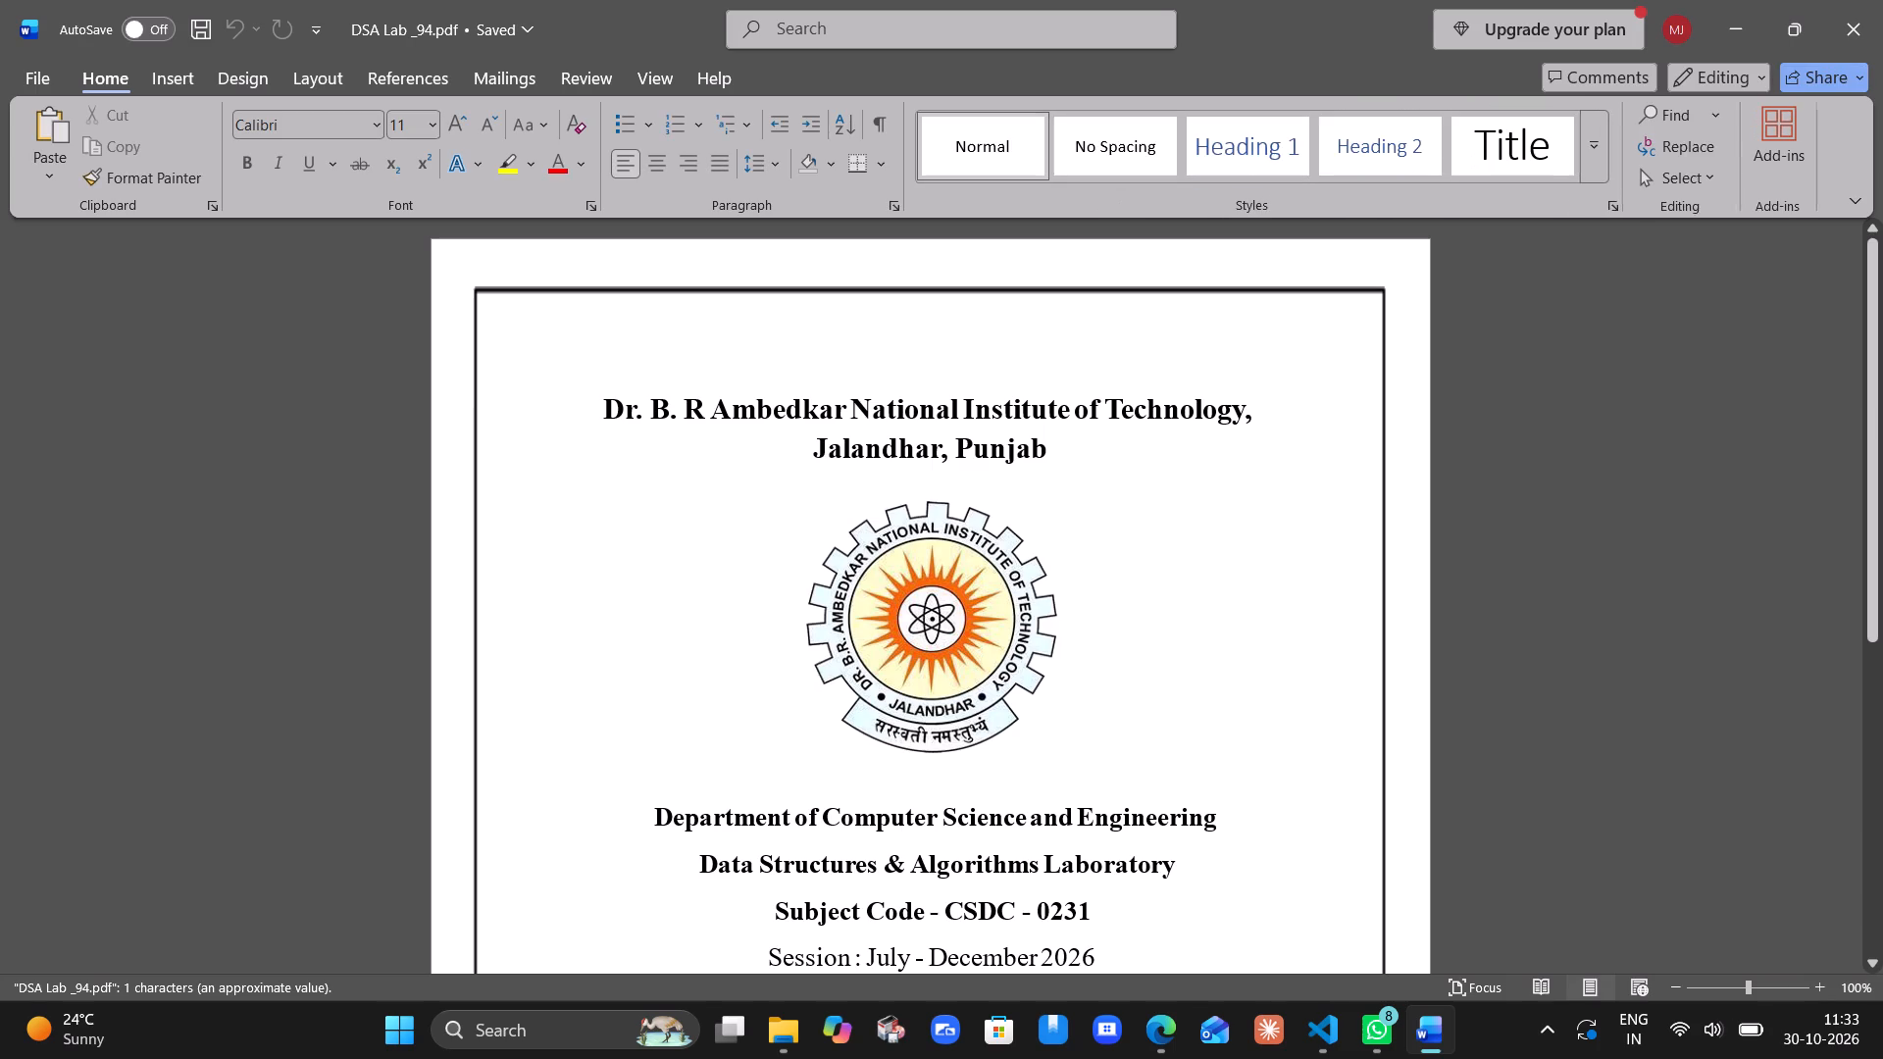
Try to select the teacher's name under "Submitted to" and review the whole converted cover page.
scroll(1014, 706, "down", 4)
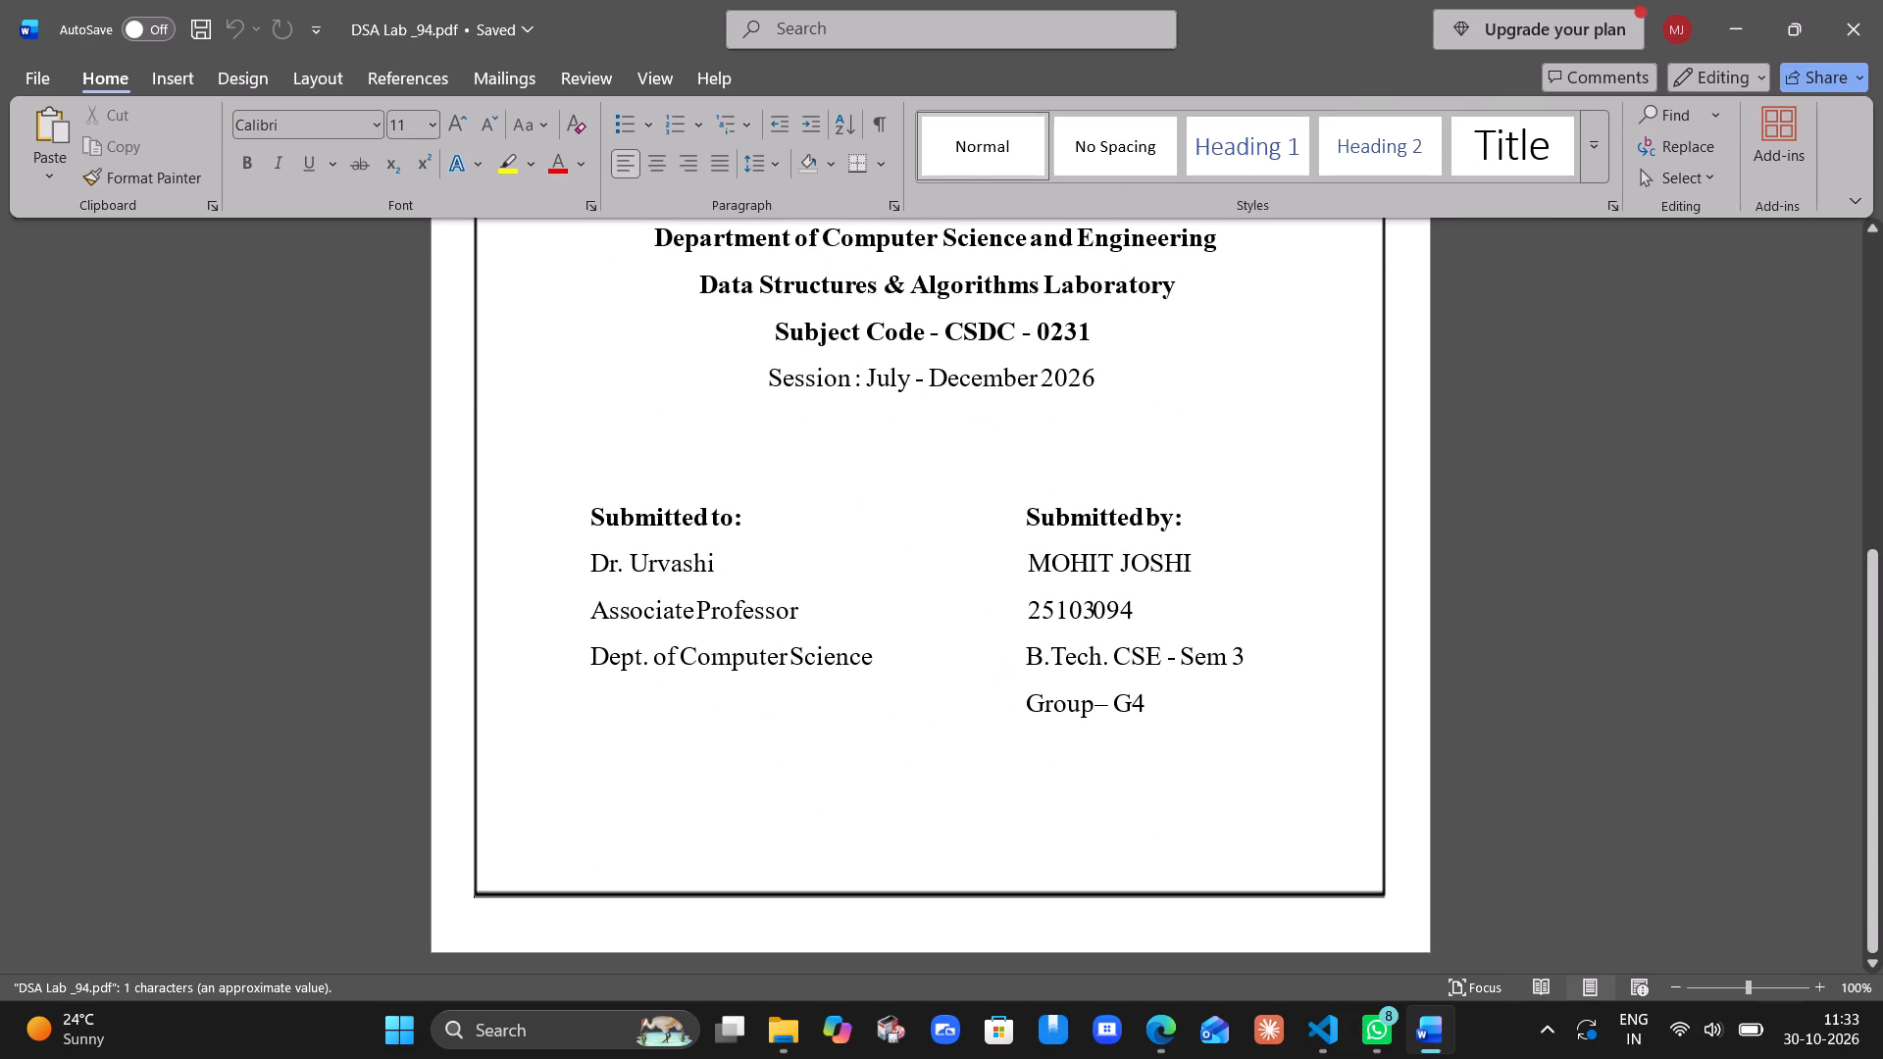
left_click_drag(597, 563, 701, 561)
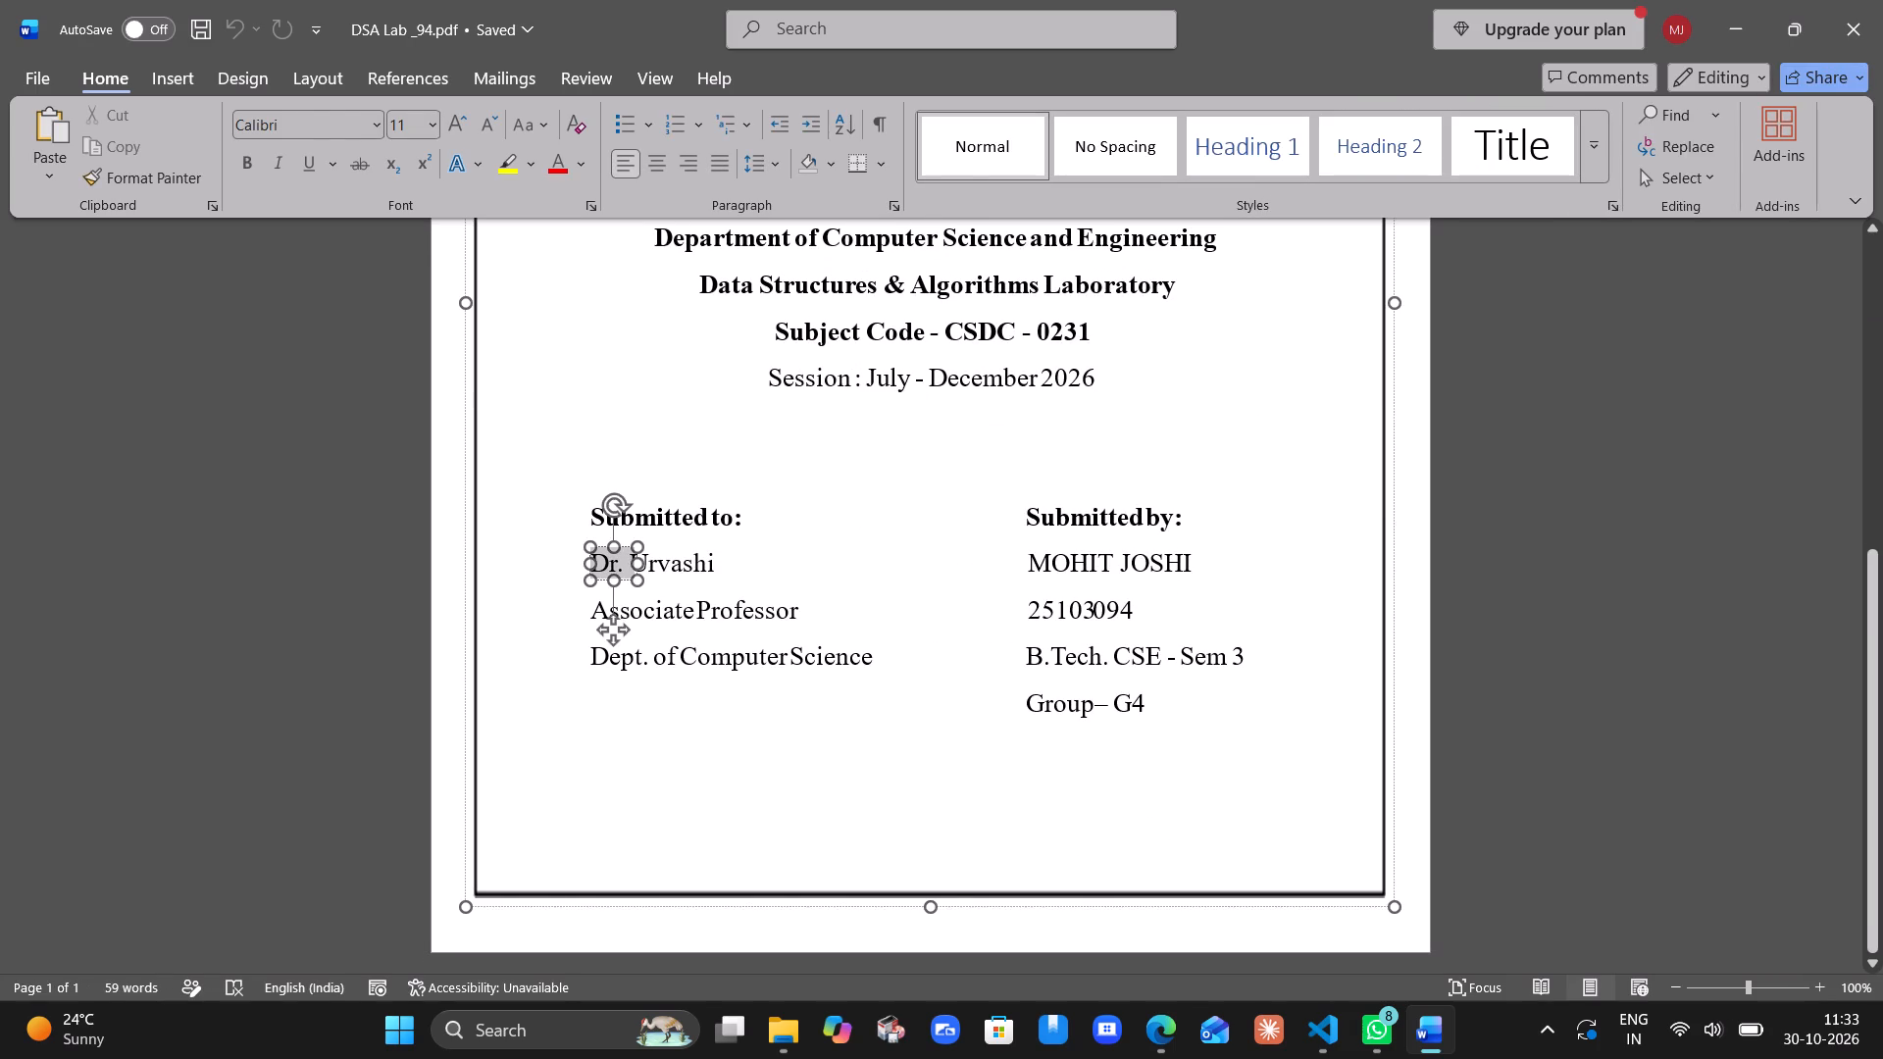
left_click_drag(701, 561, 713, 558)
left_click(780, 780)
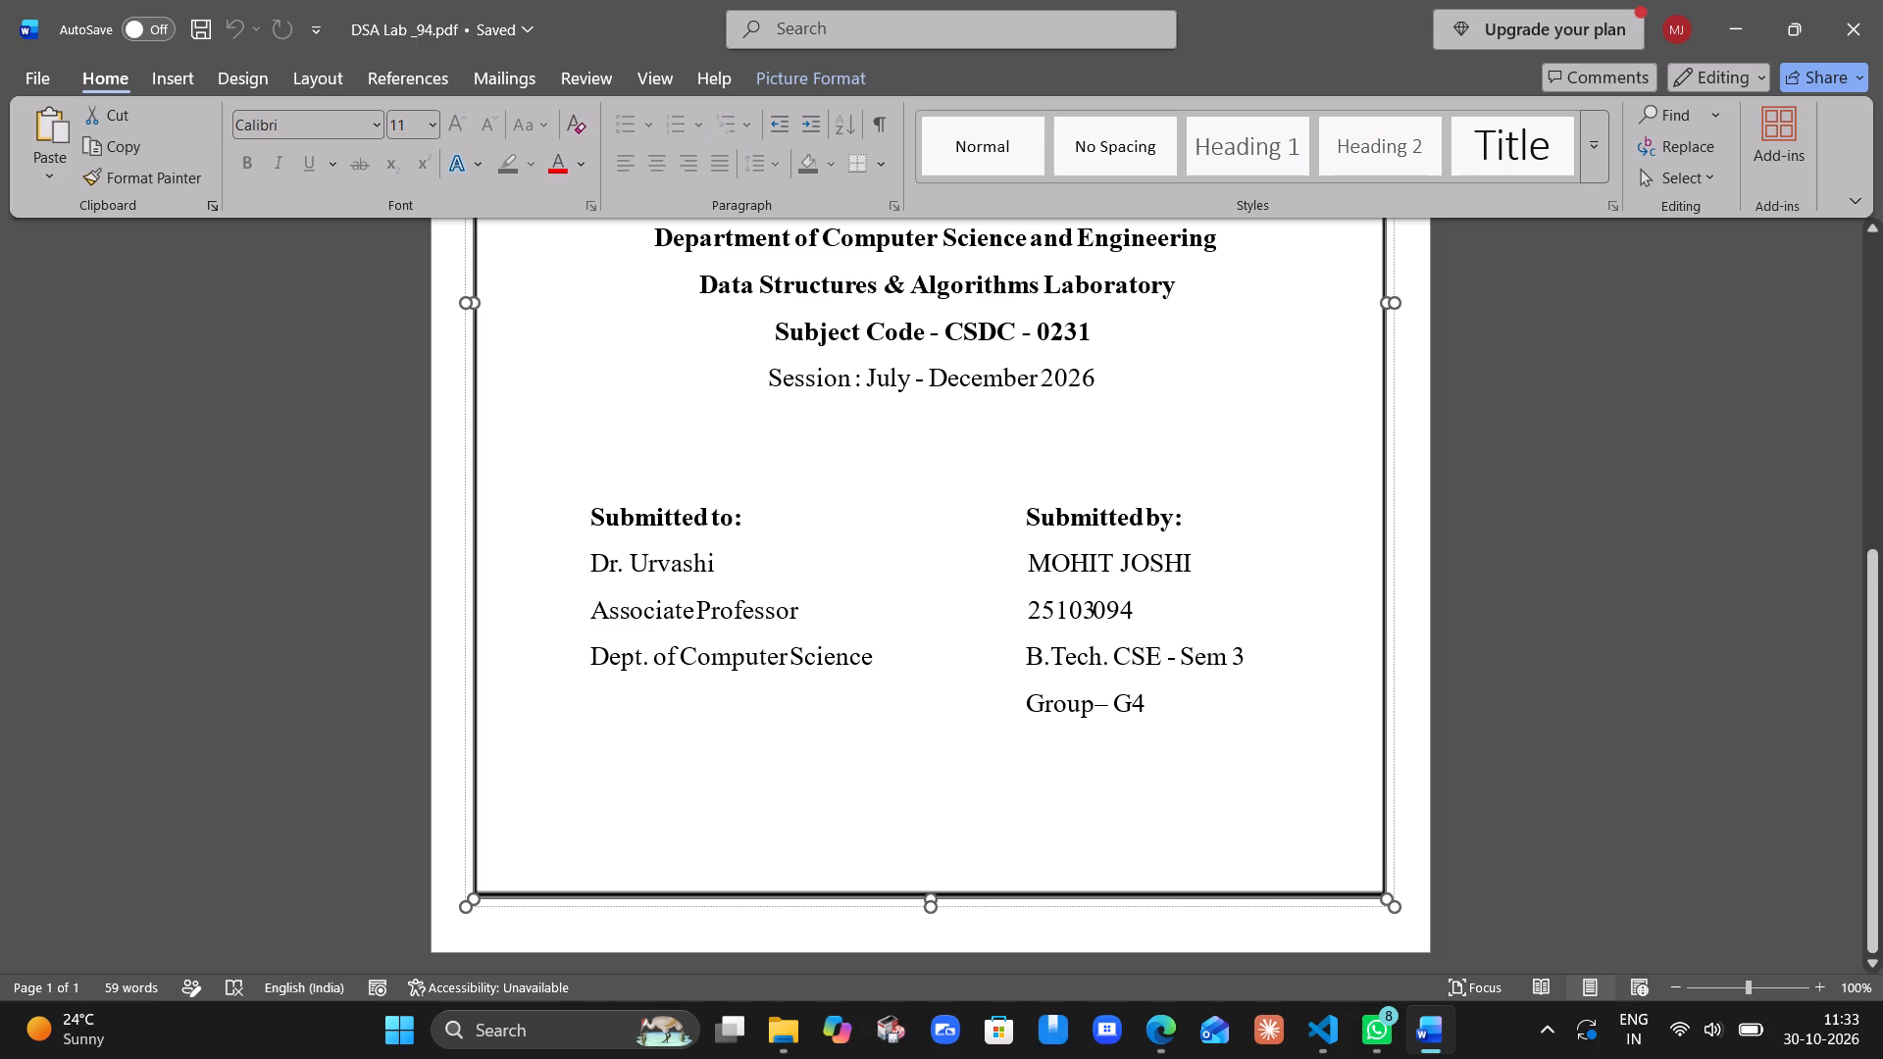
scroll(826, 678, "up", 4)
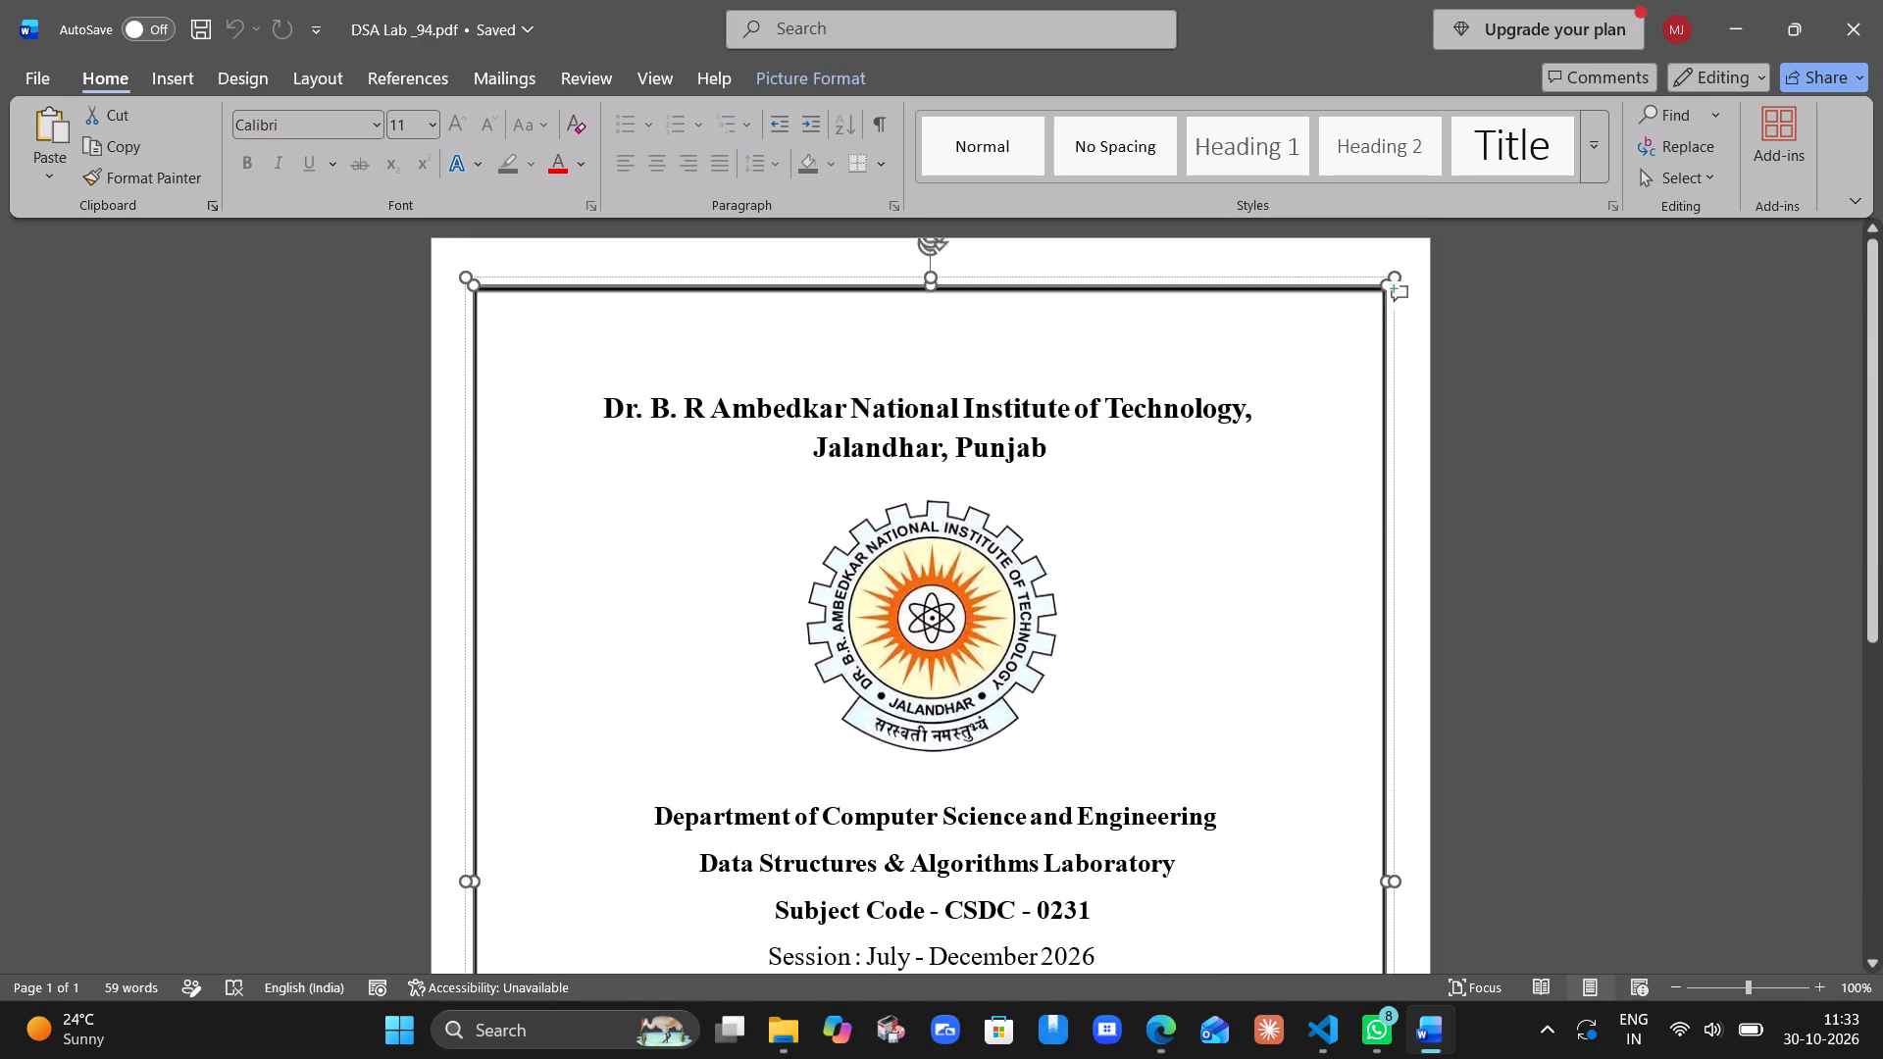
scroll(826, 678, "down", 6)
scroll(822, 554, "up", 2)
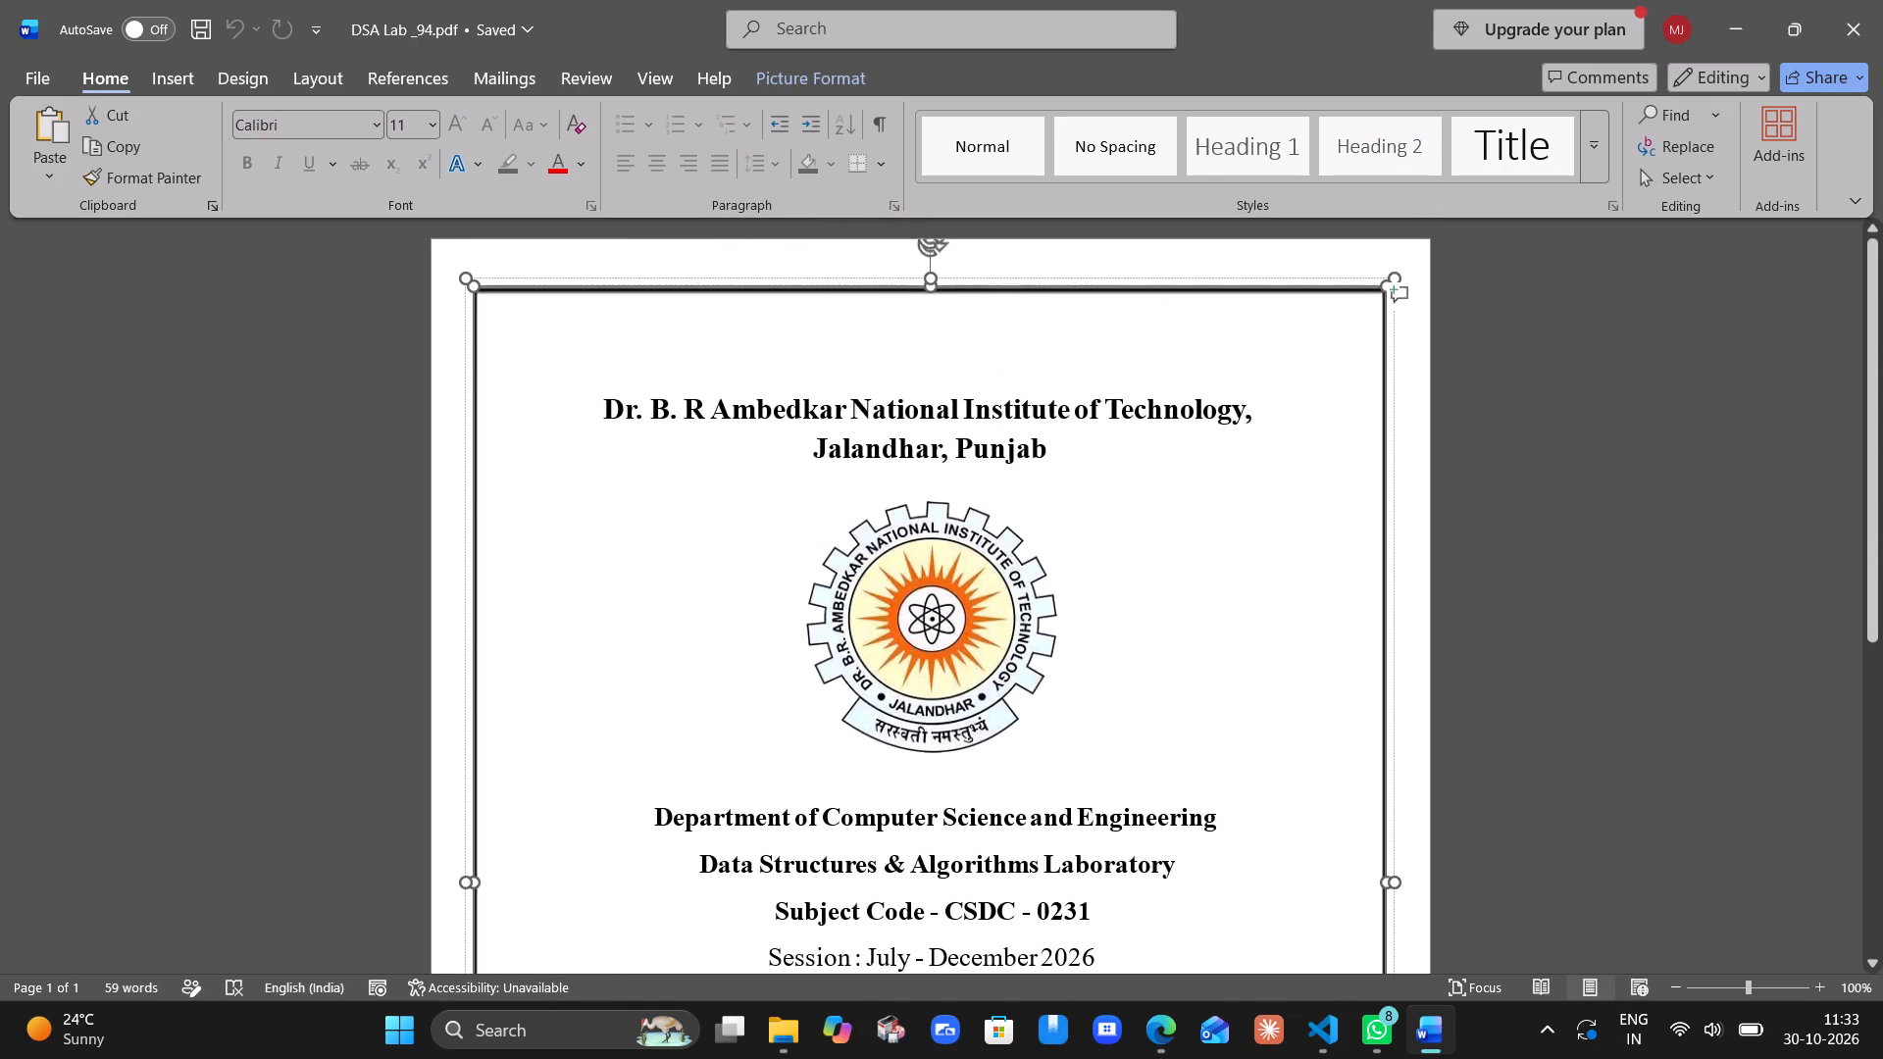
scroll(822, 554, "down", 2)
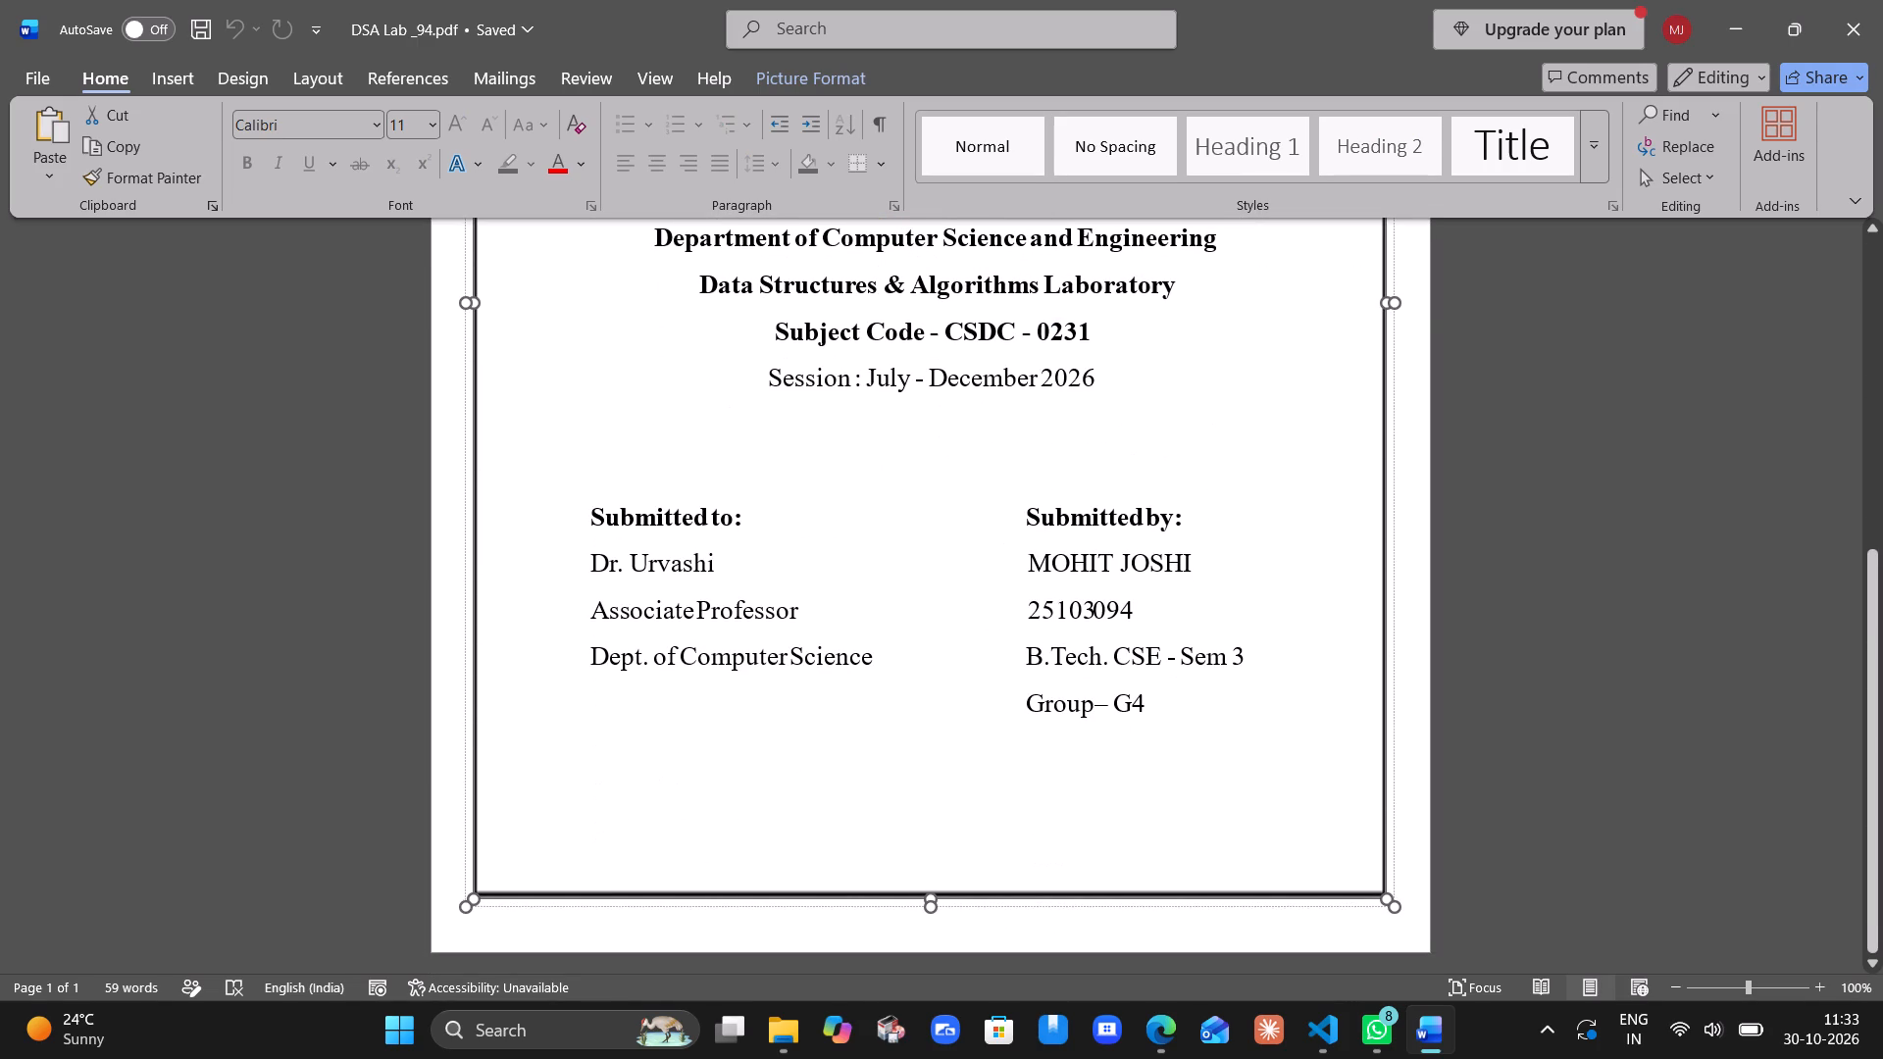
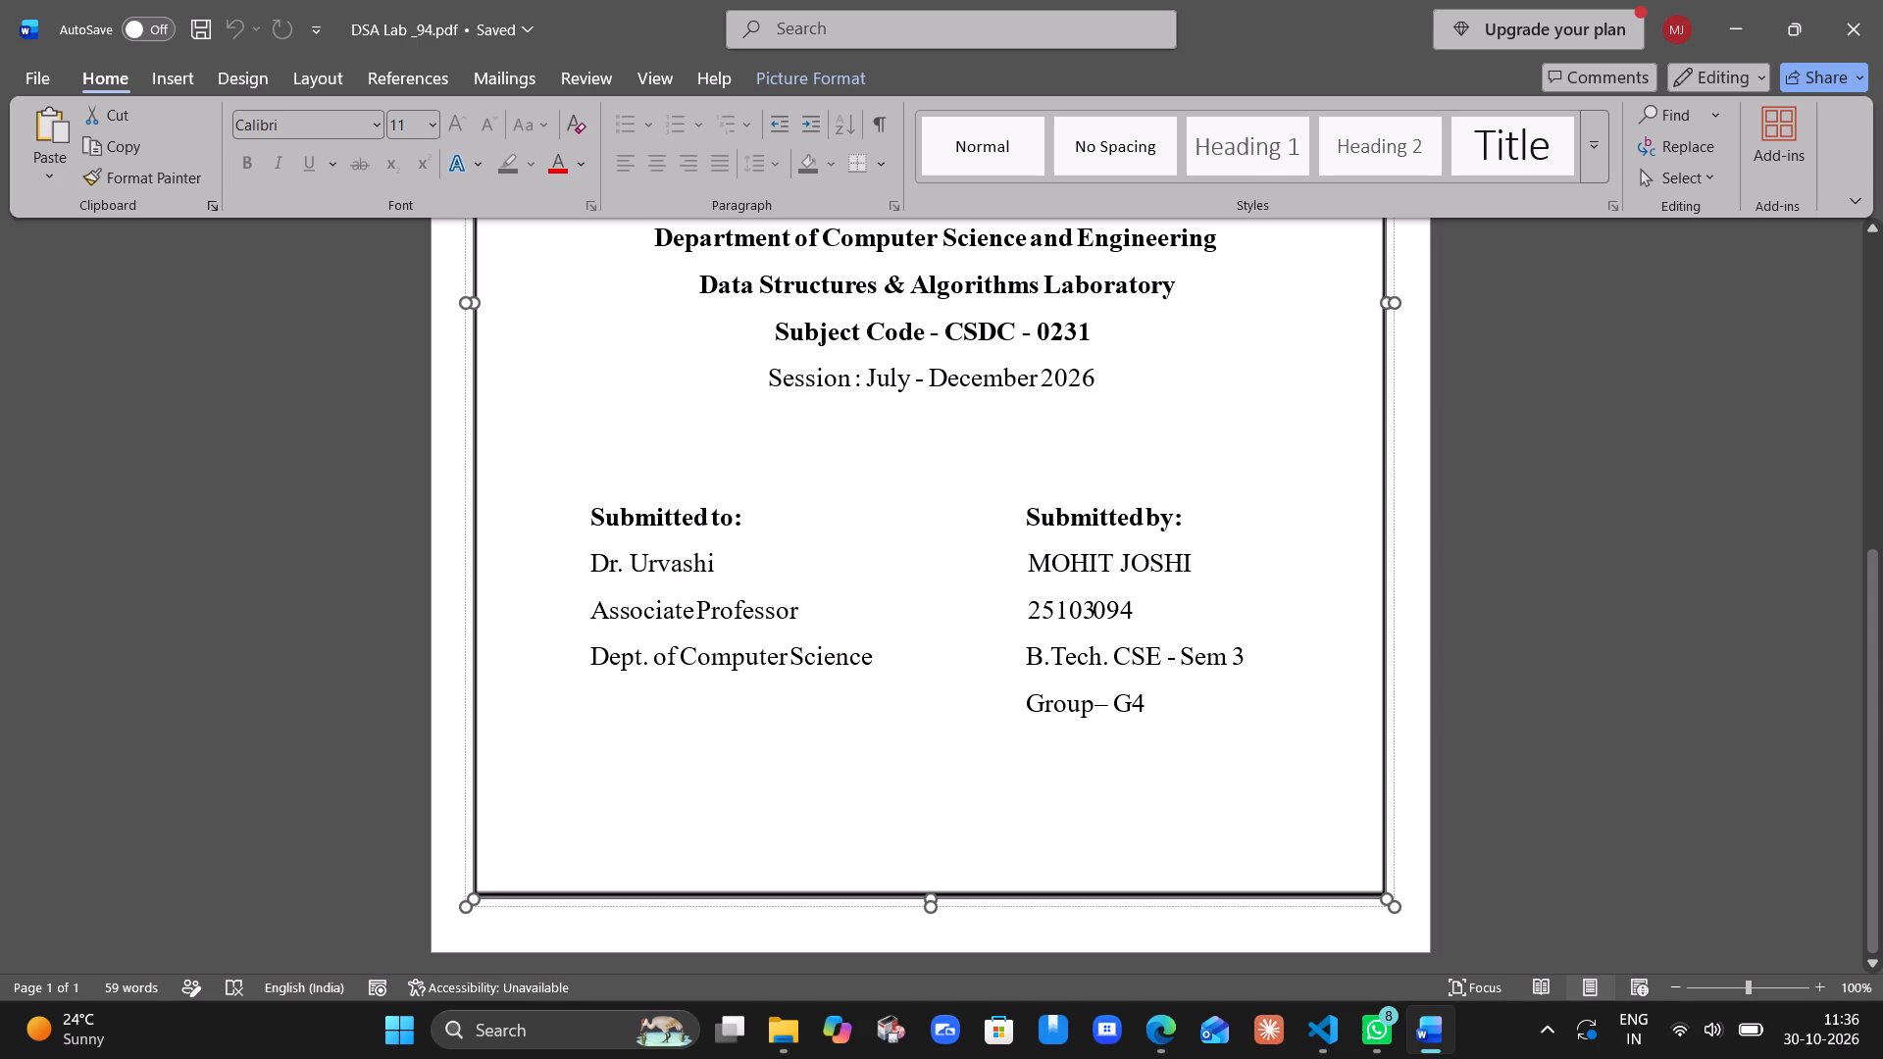
Close the converted DSA Lab _94.pdf cover page in Word and switch to the DSA_lab project in Visual Studio Code.
scroll(840, 474, "down", 3)
left_click(1865, 12)
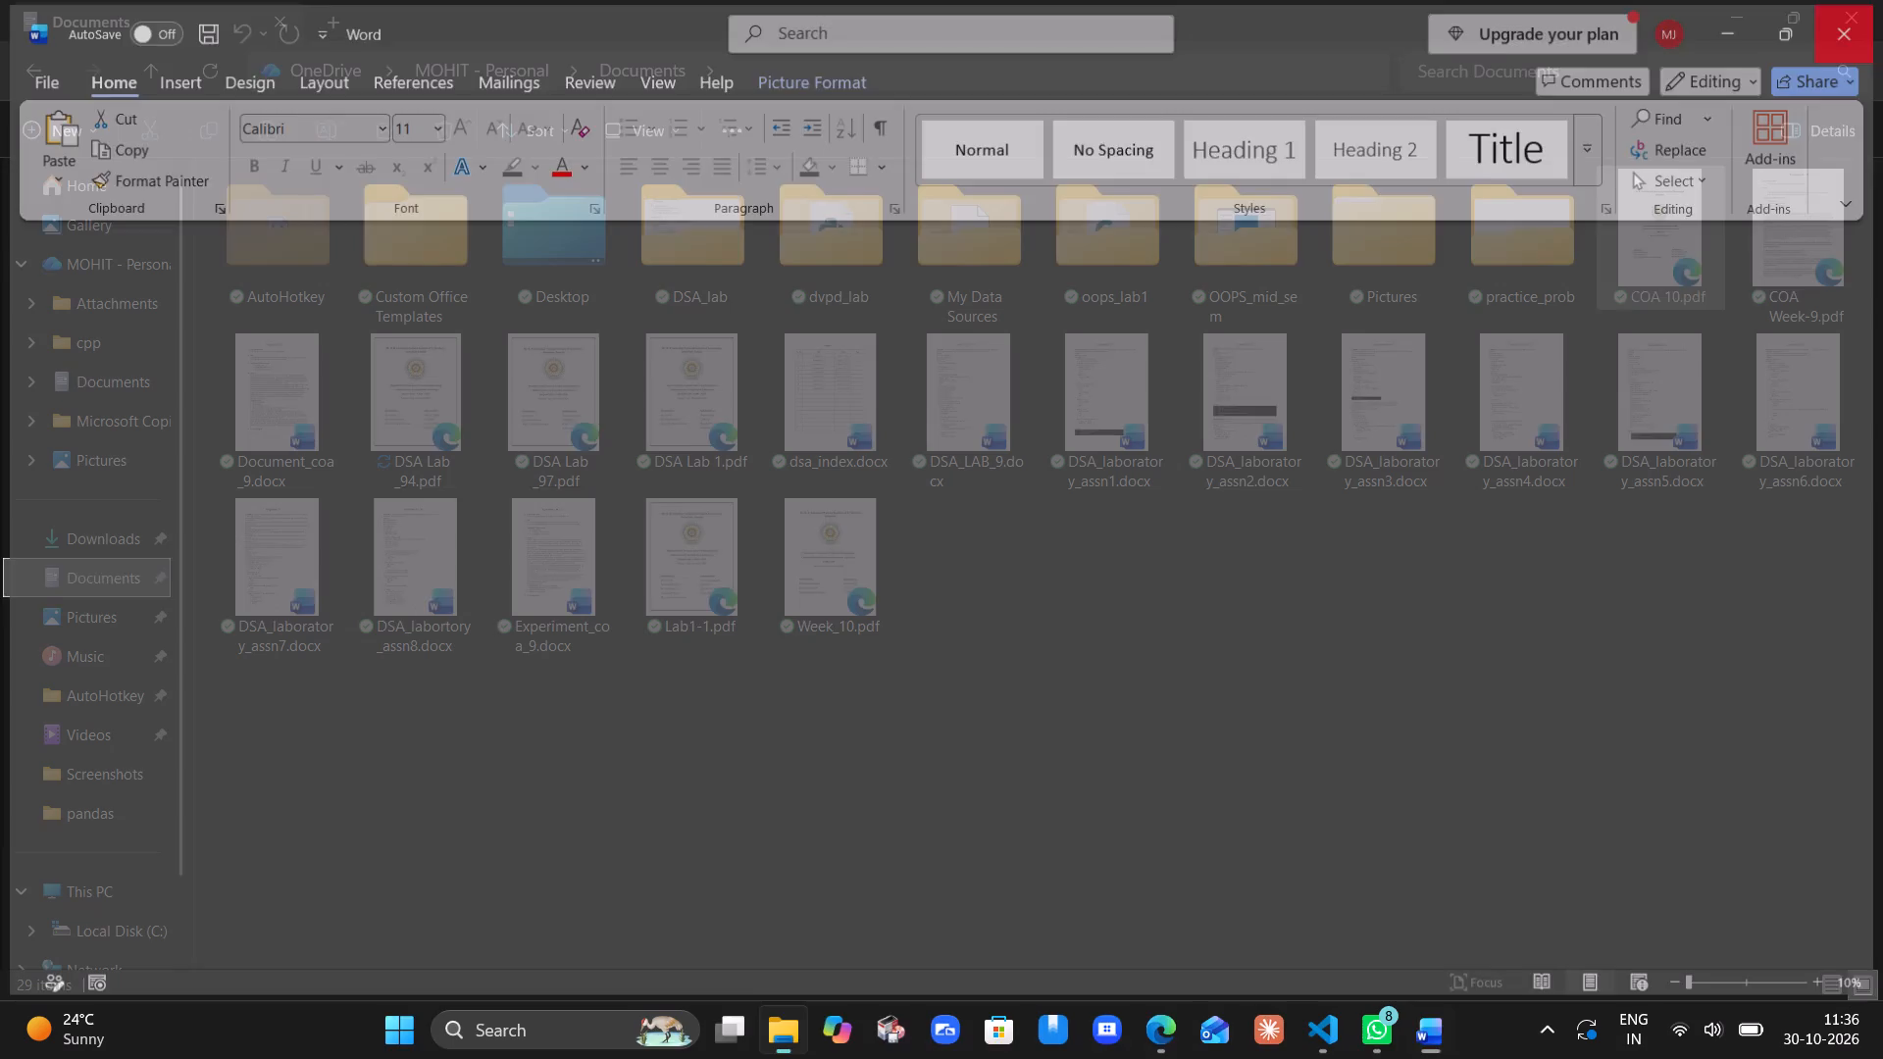
left_click(1370, 1047)
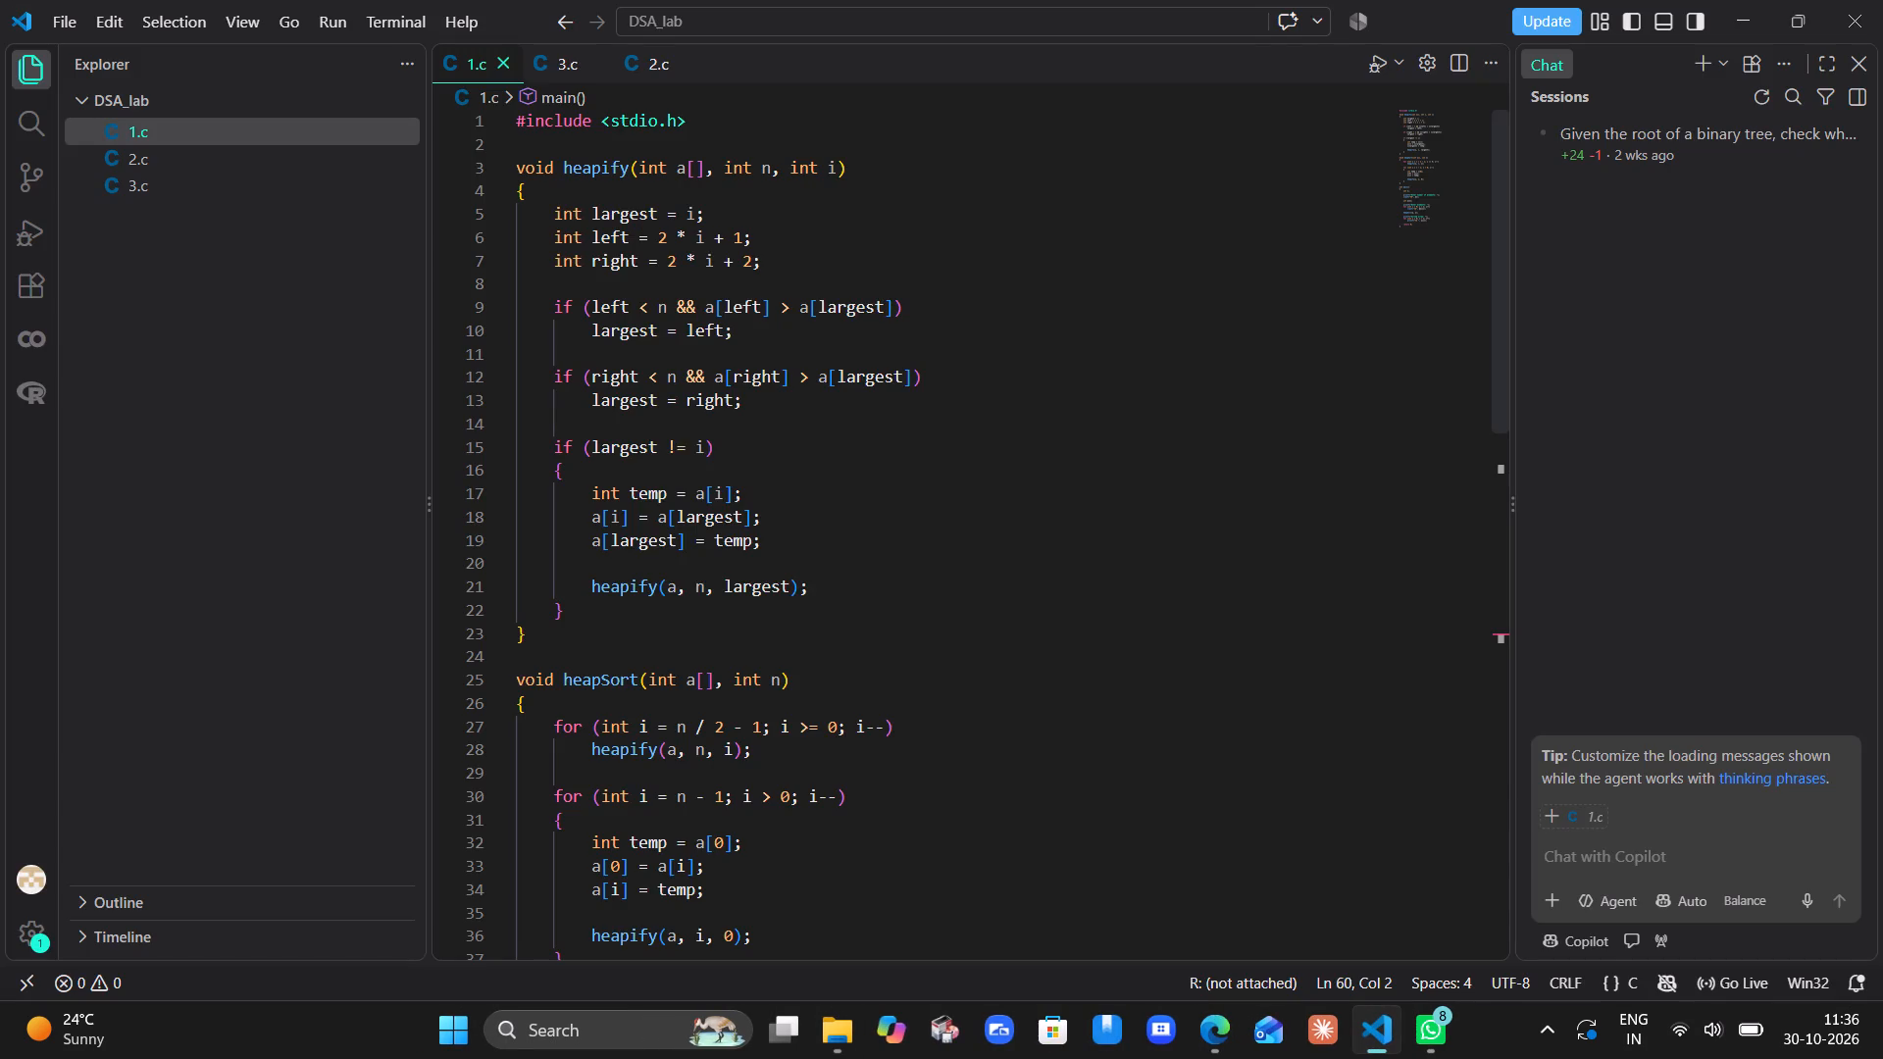
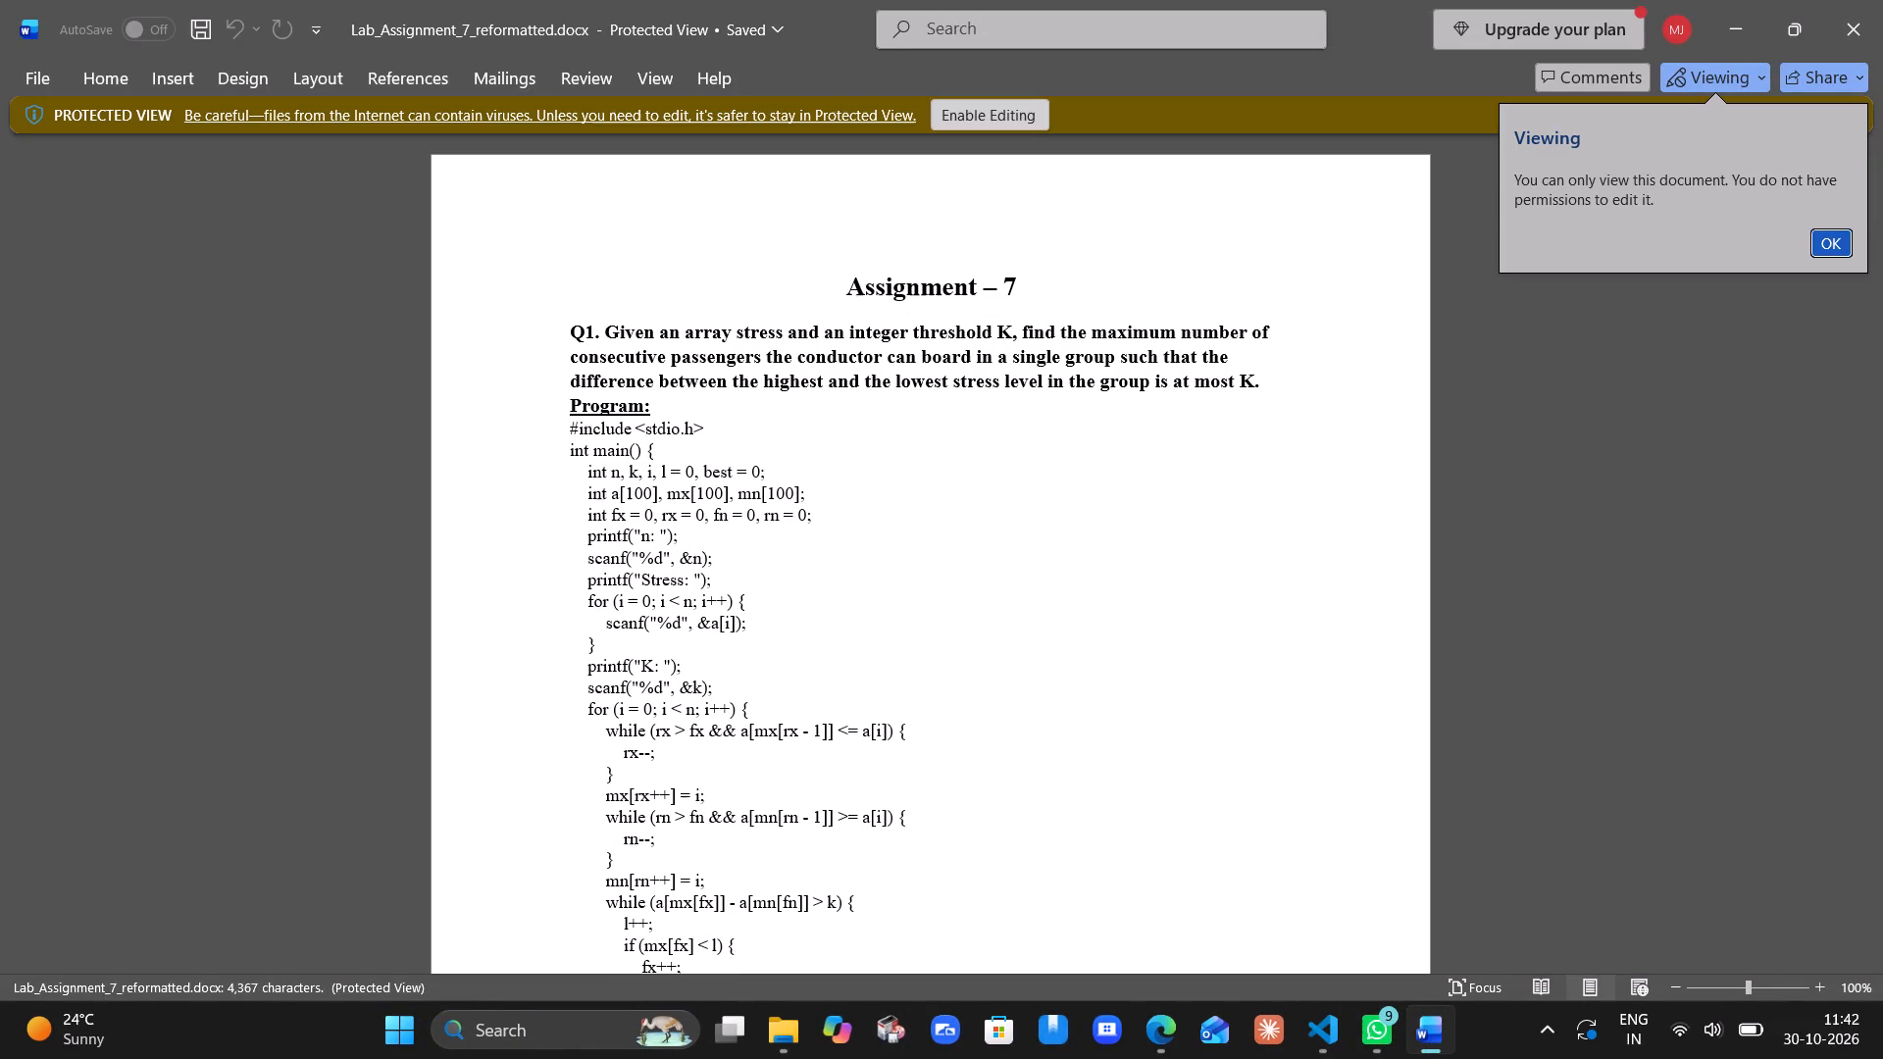
Enable editing of Lab_Assignment_7_reformatted.docx and set its page numbering to start at 43.
left_click(1040, 114)
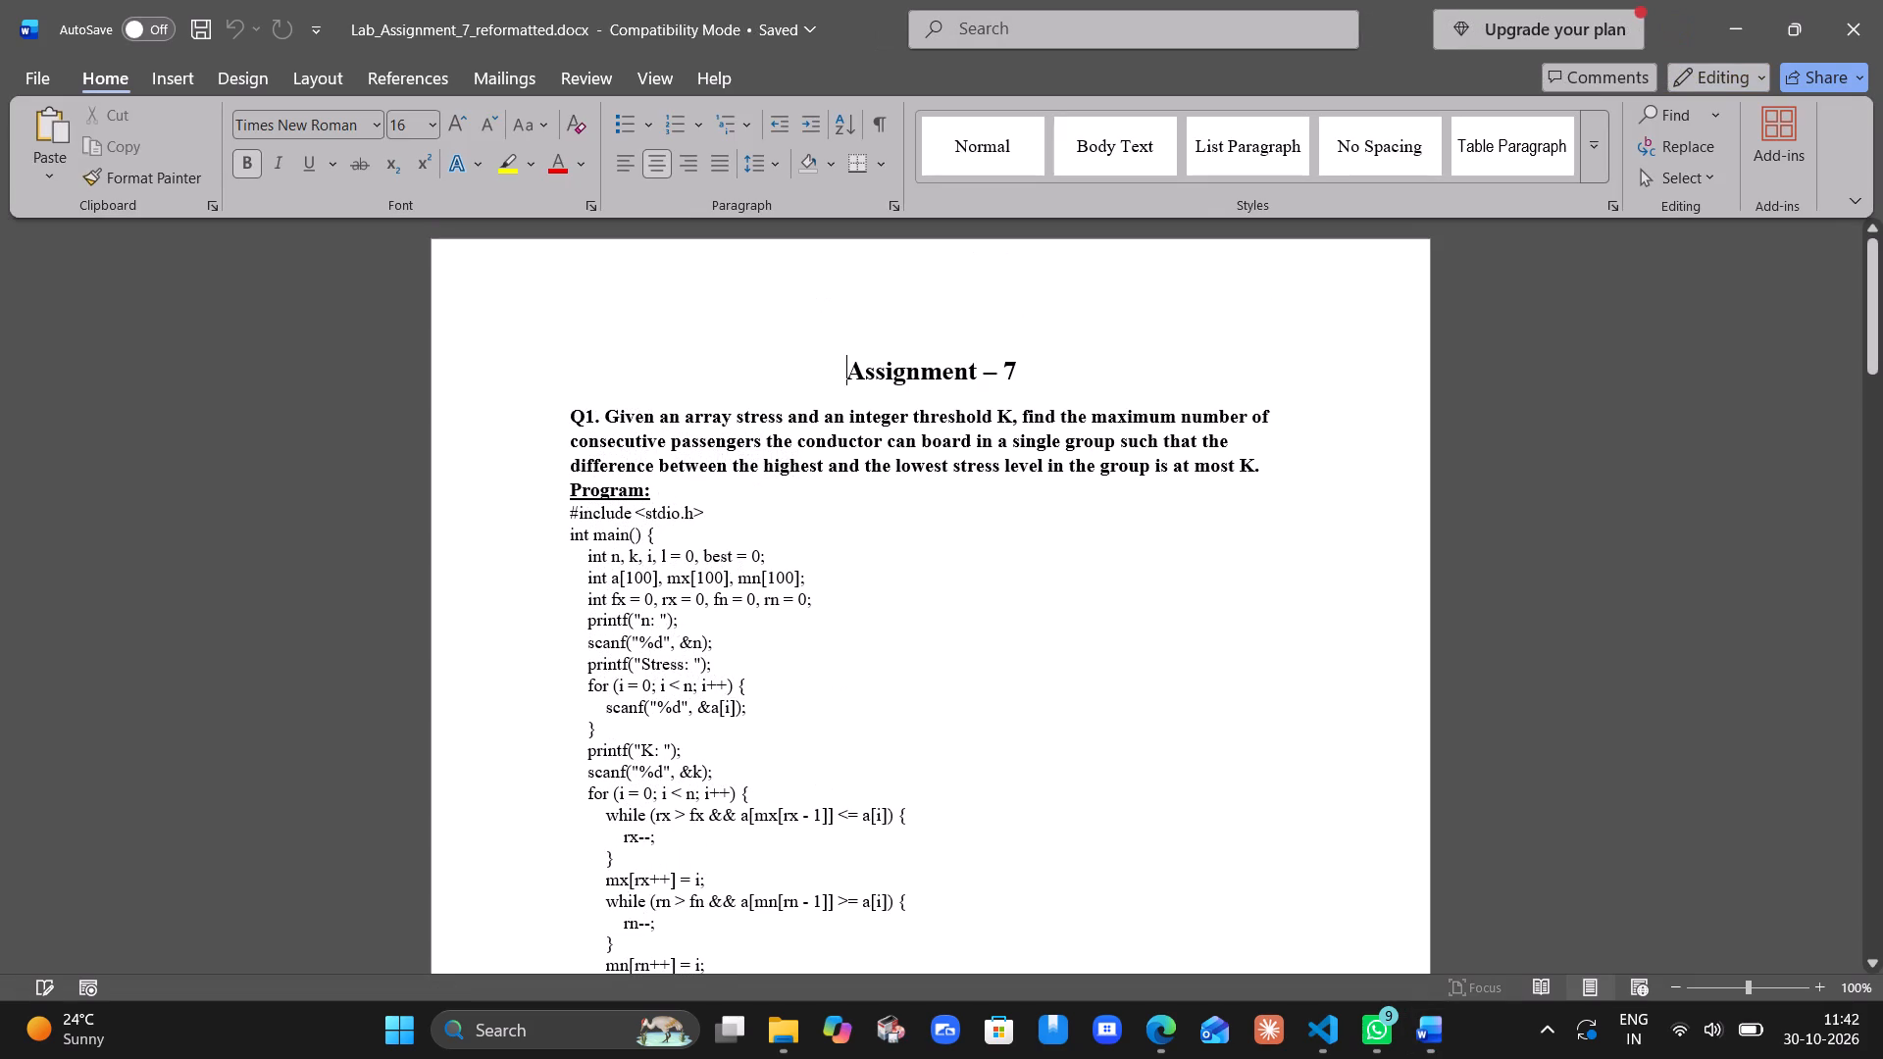
scroll(1128, 307, "down", 1)
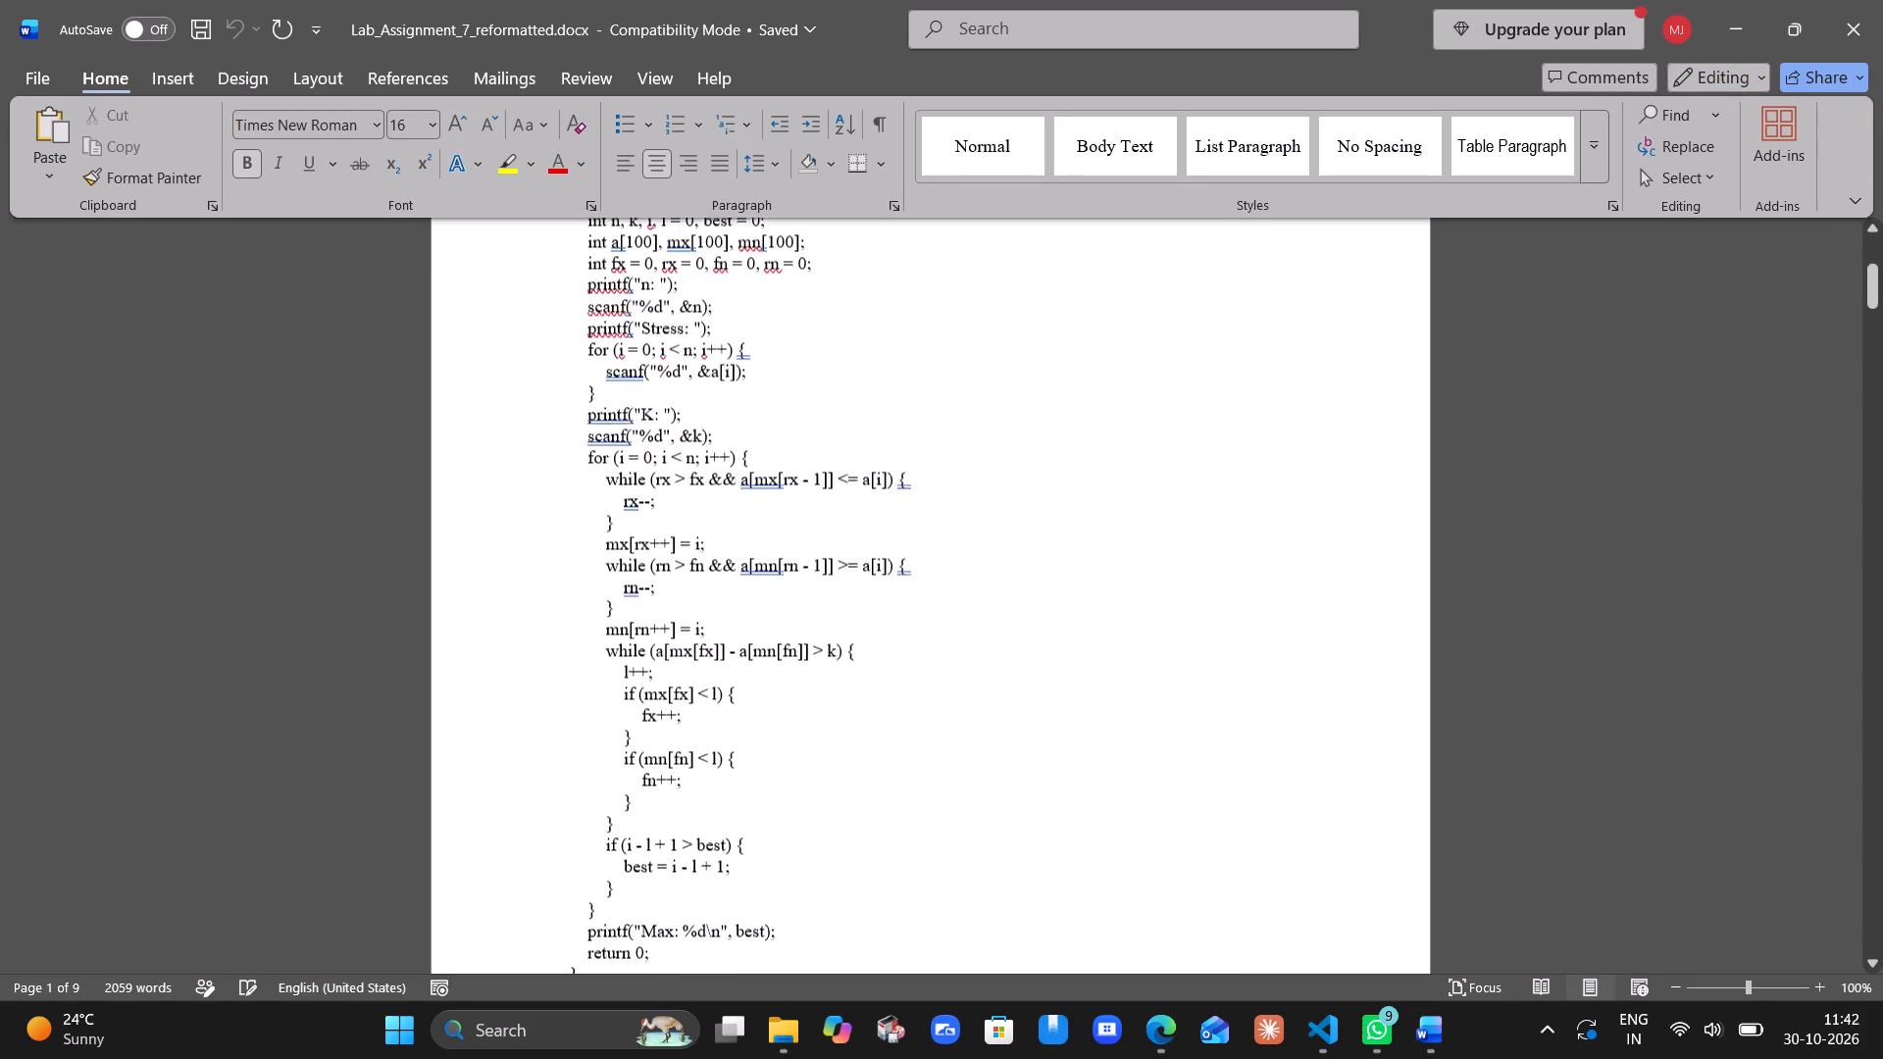
scroll(1128, 307, "down", 2)
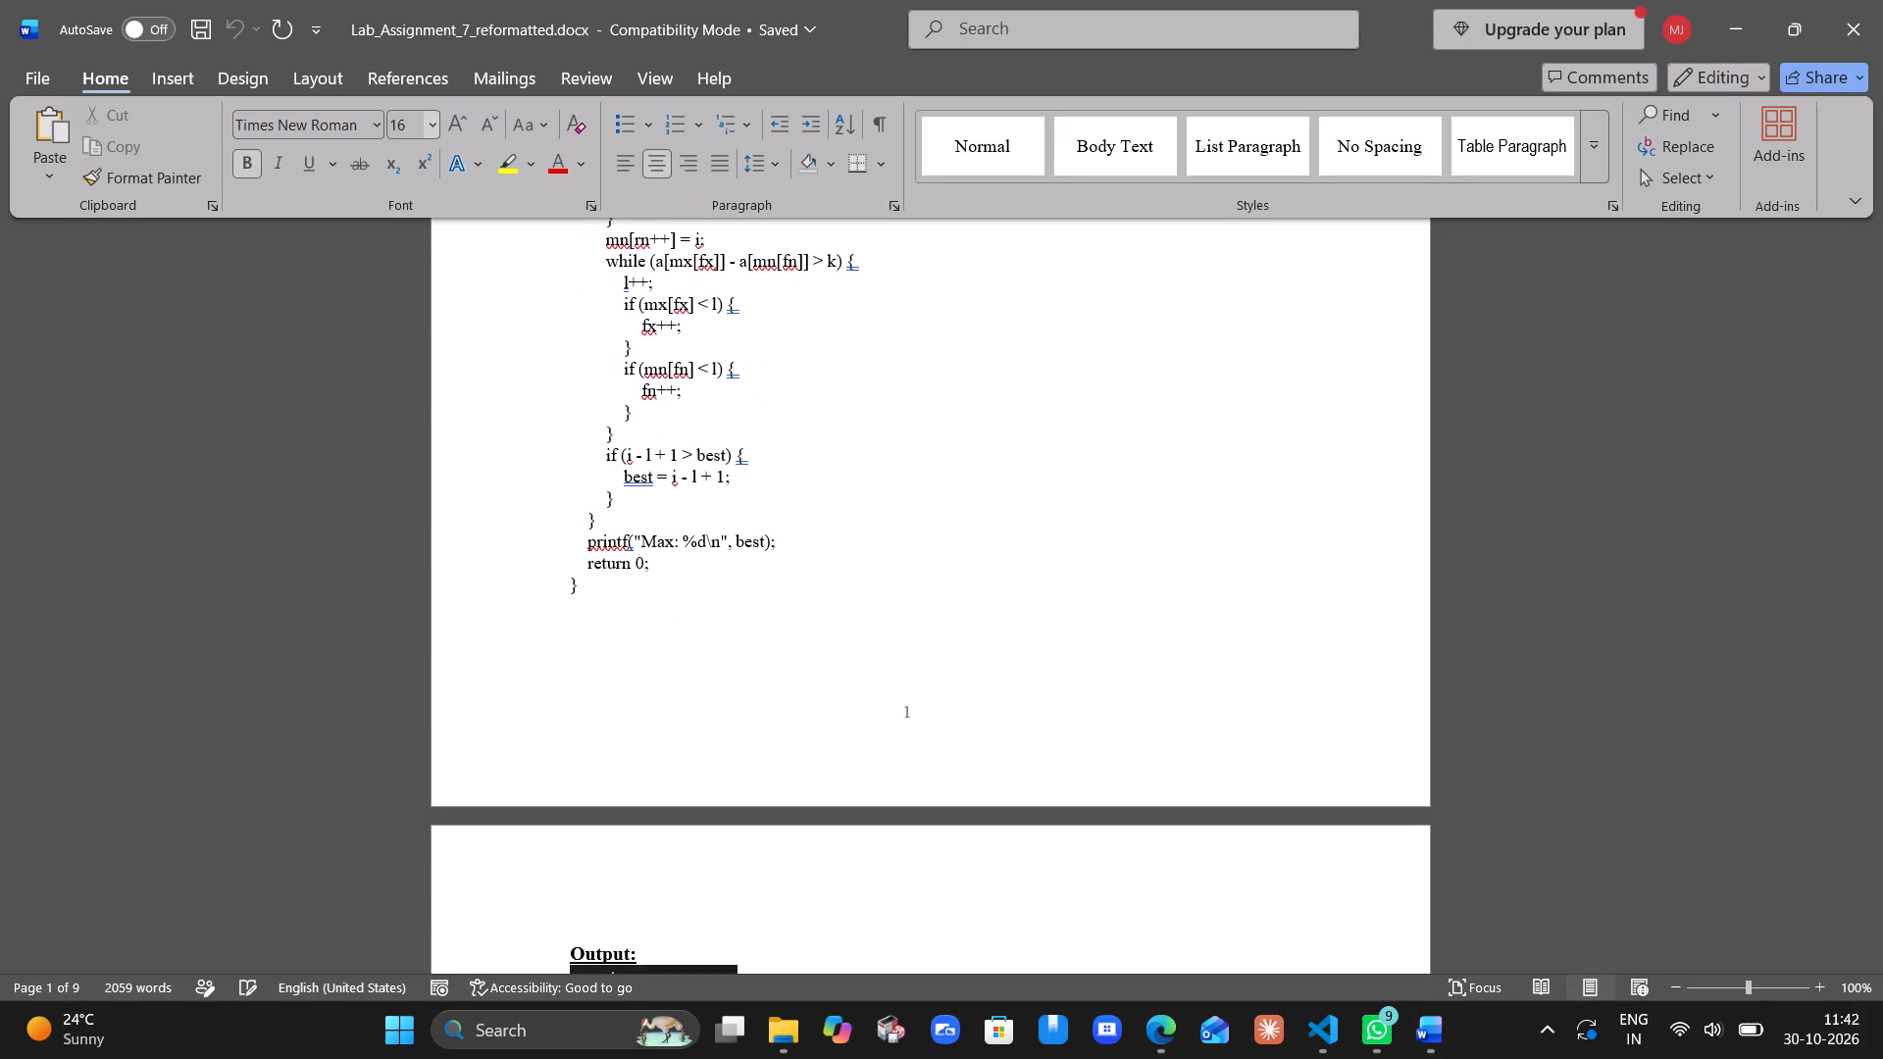
left_click(185, 77)
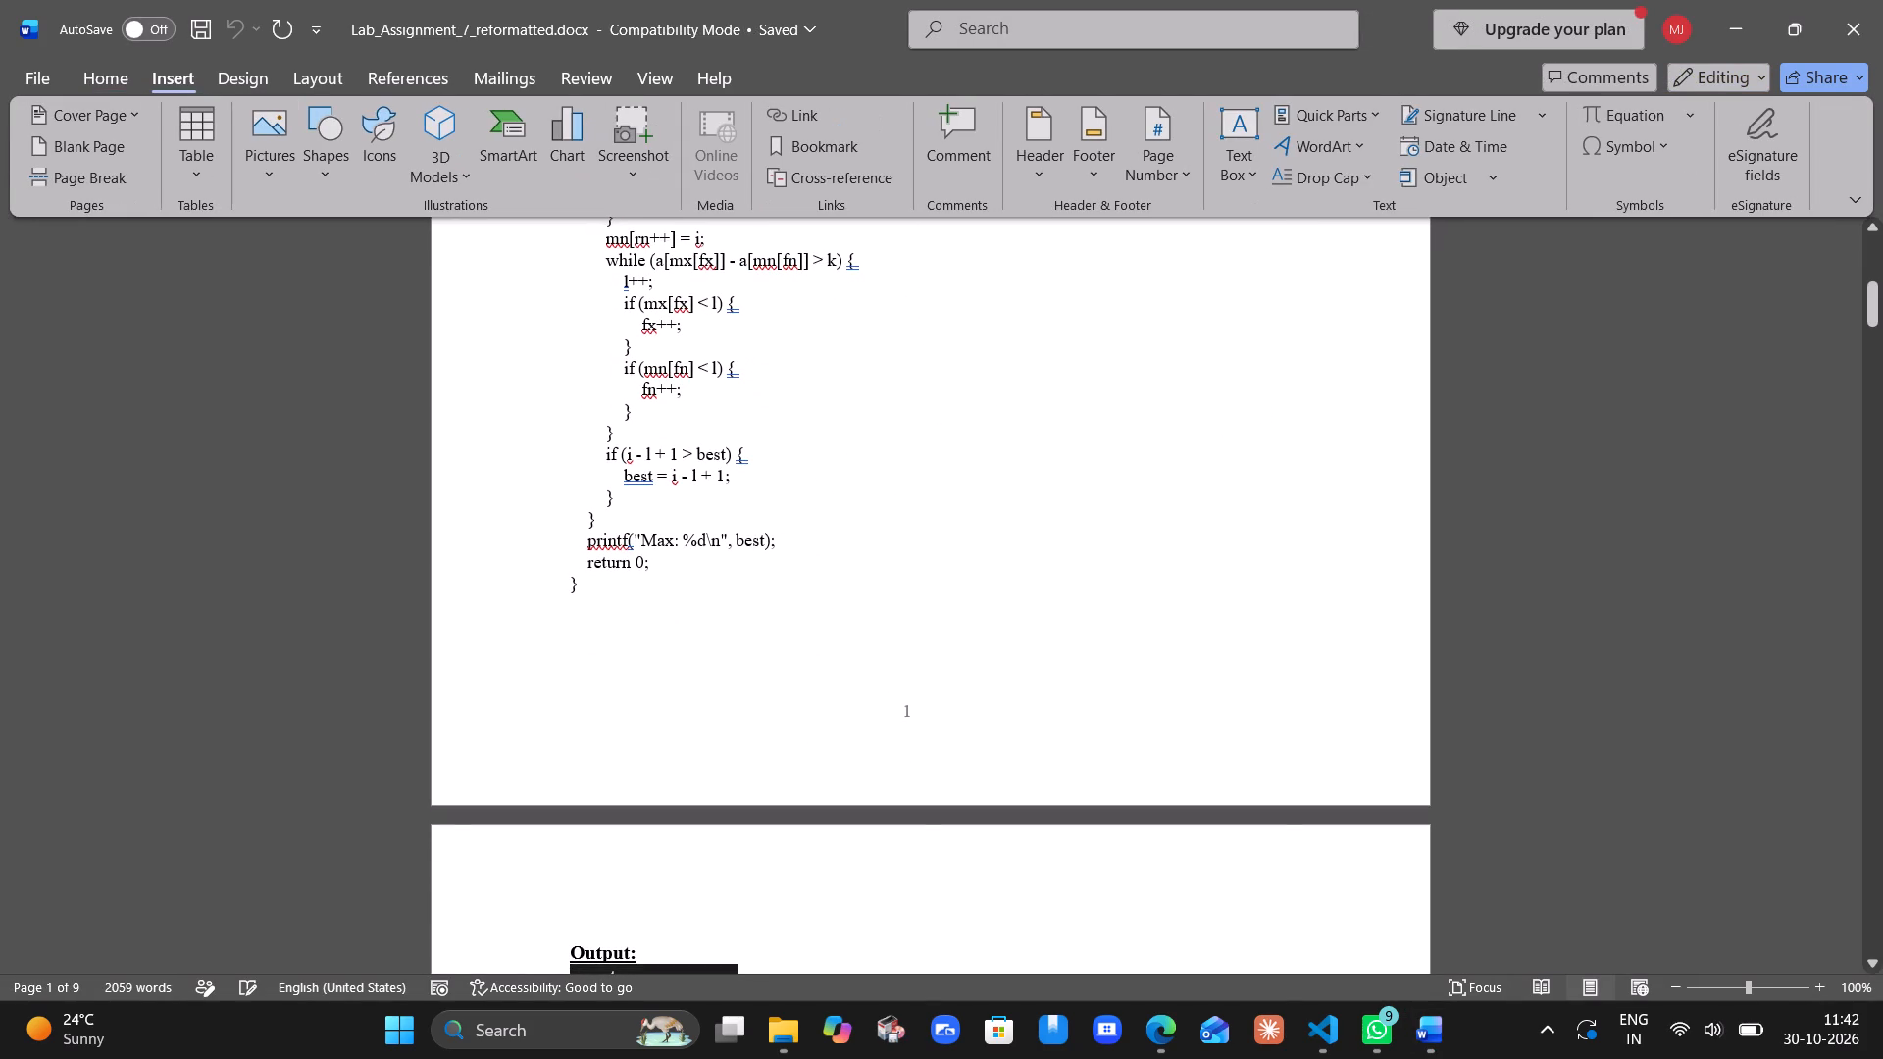
left_click(275, 182)
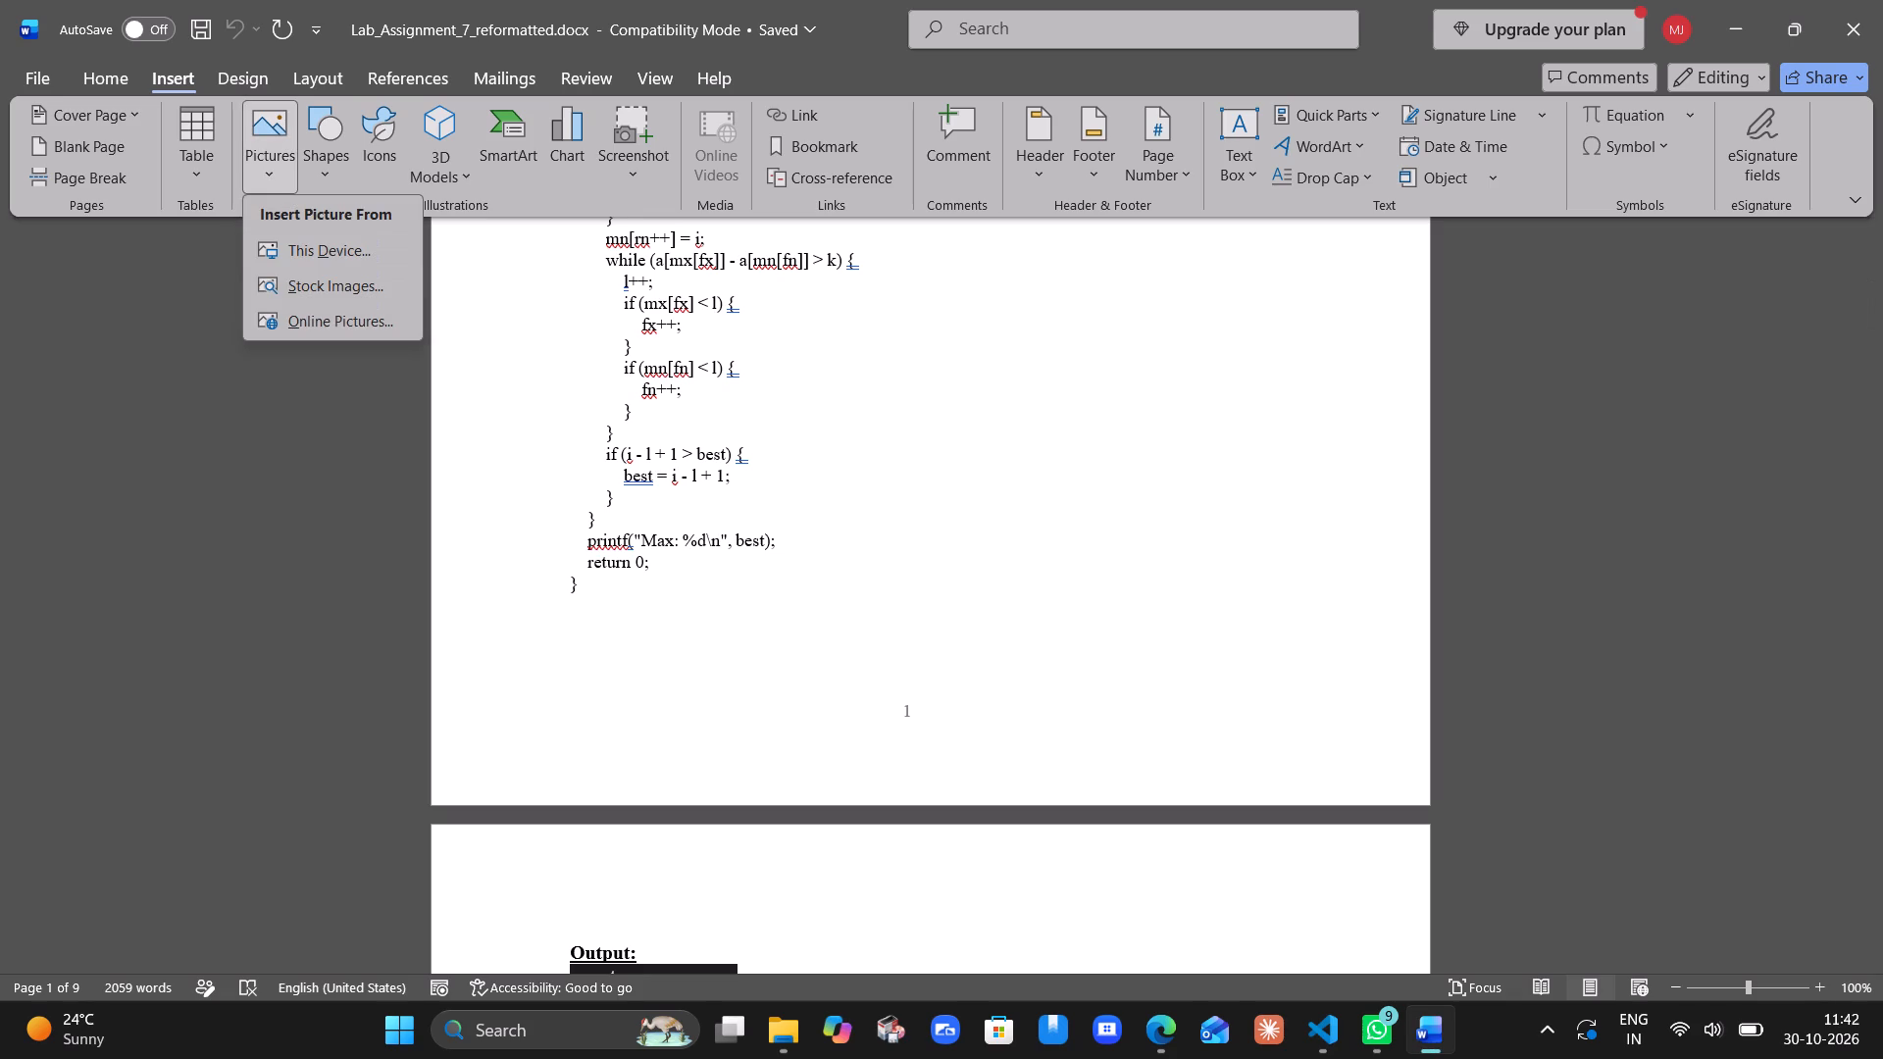
left_click(198, 289)
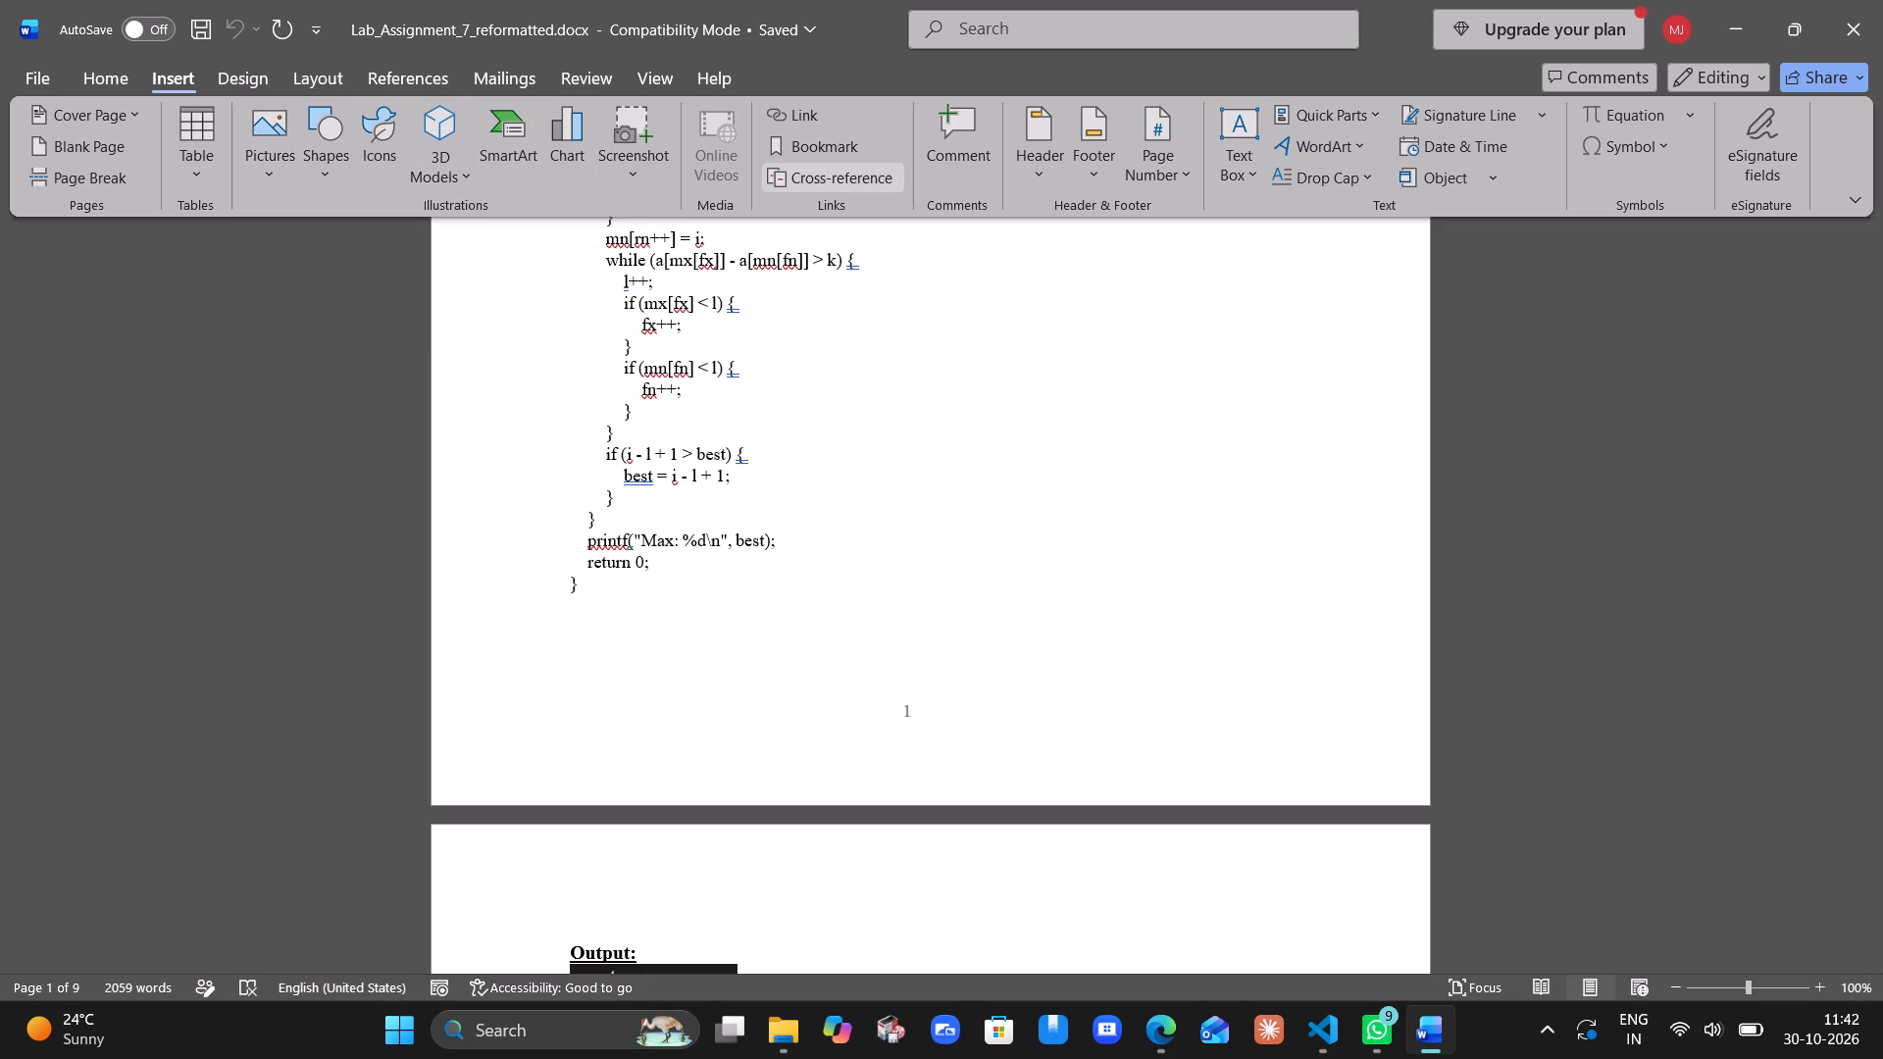
left_click(1153, 146)
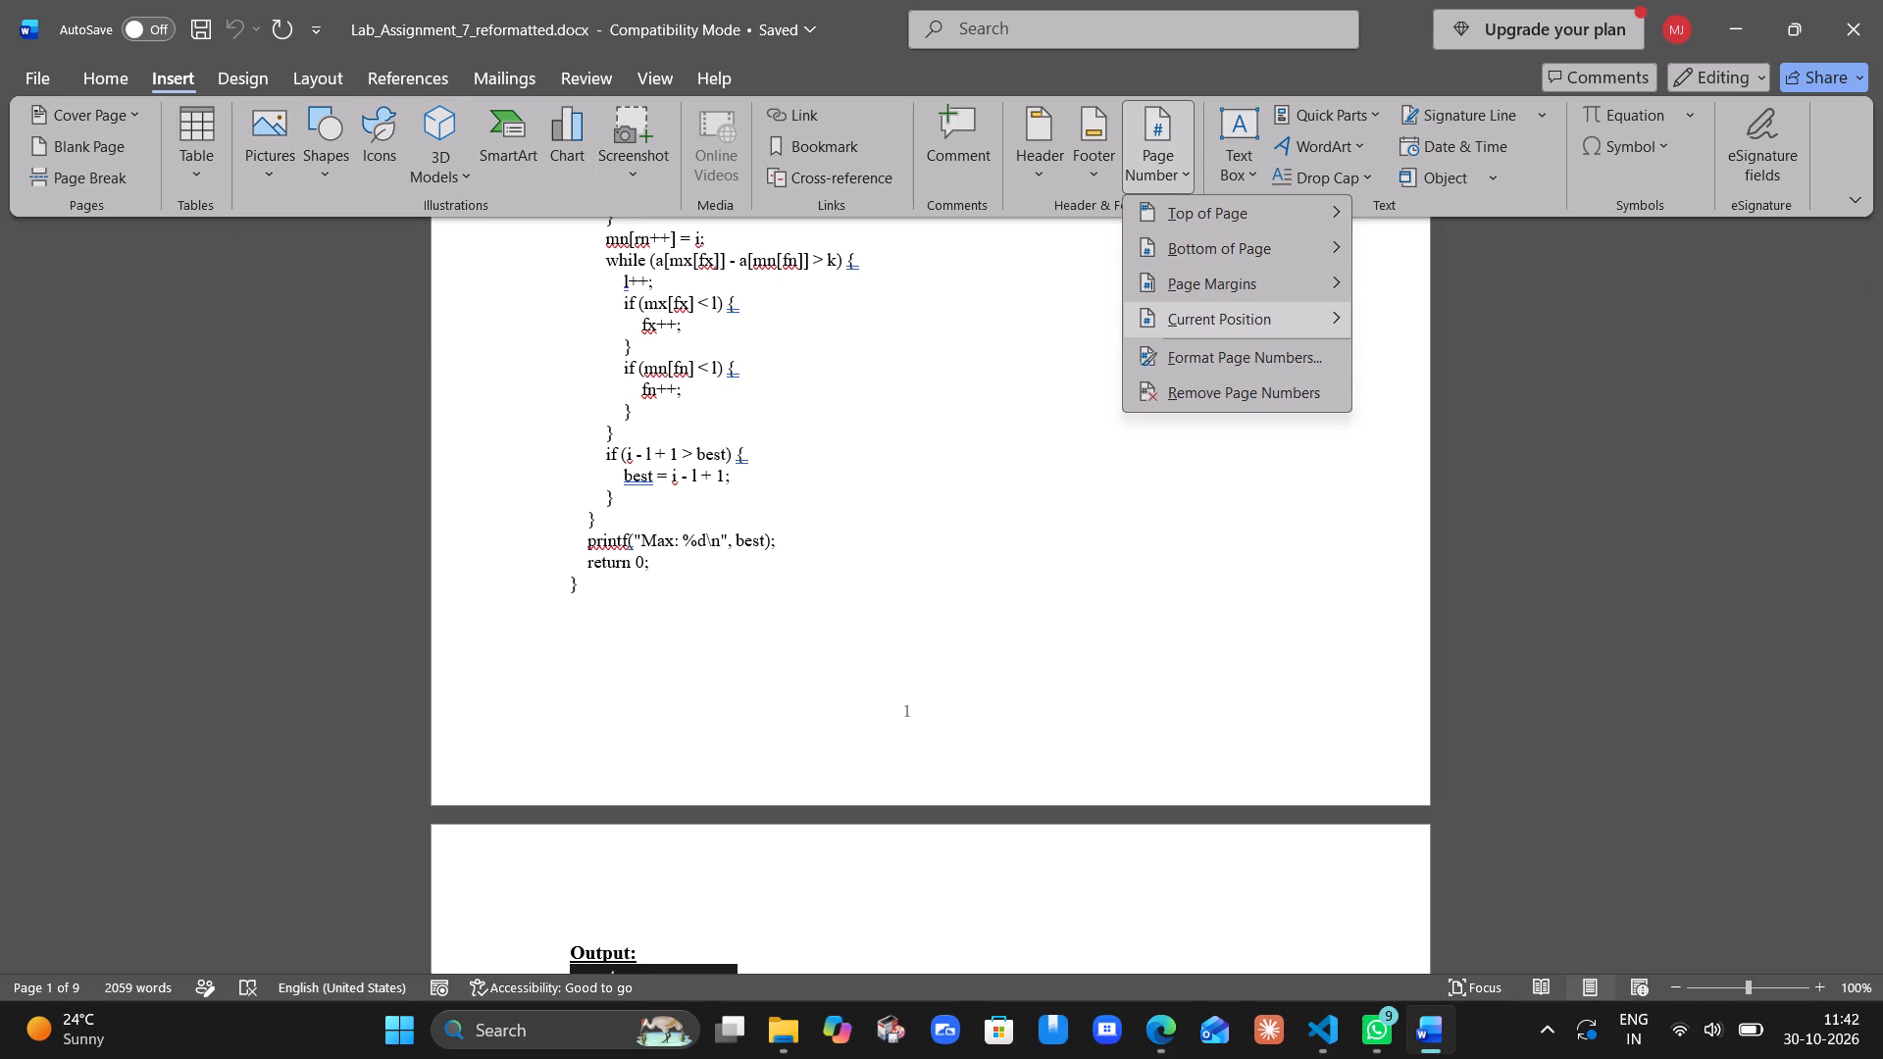
left_click(1216, 353)
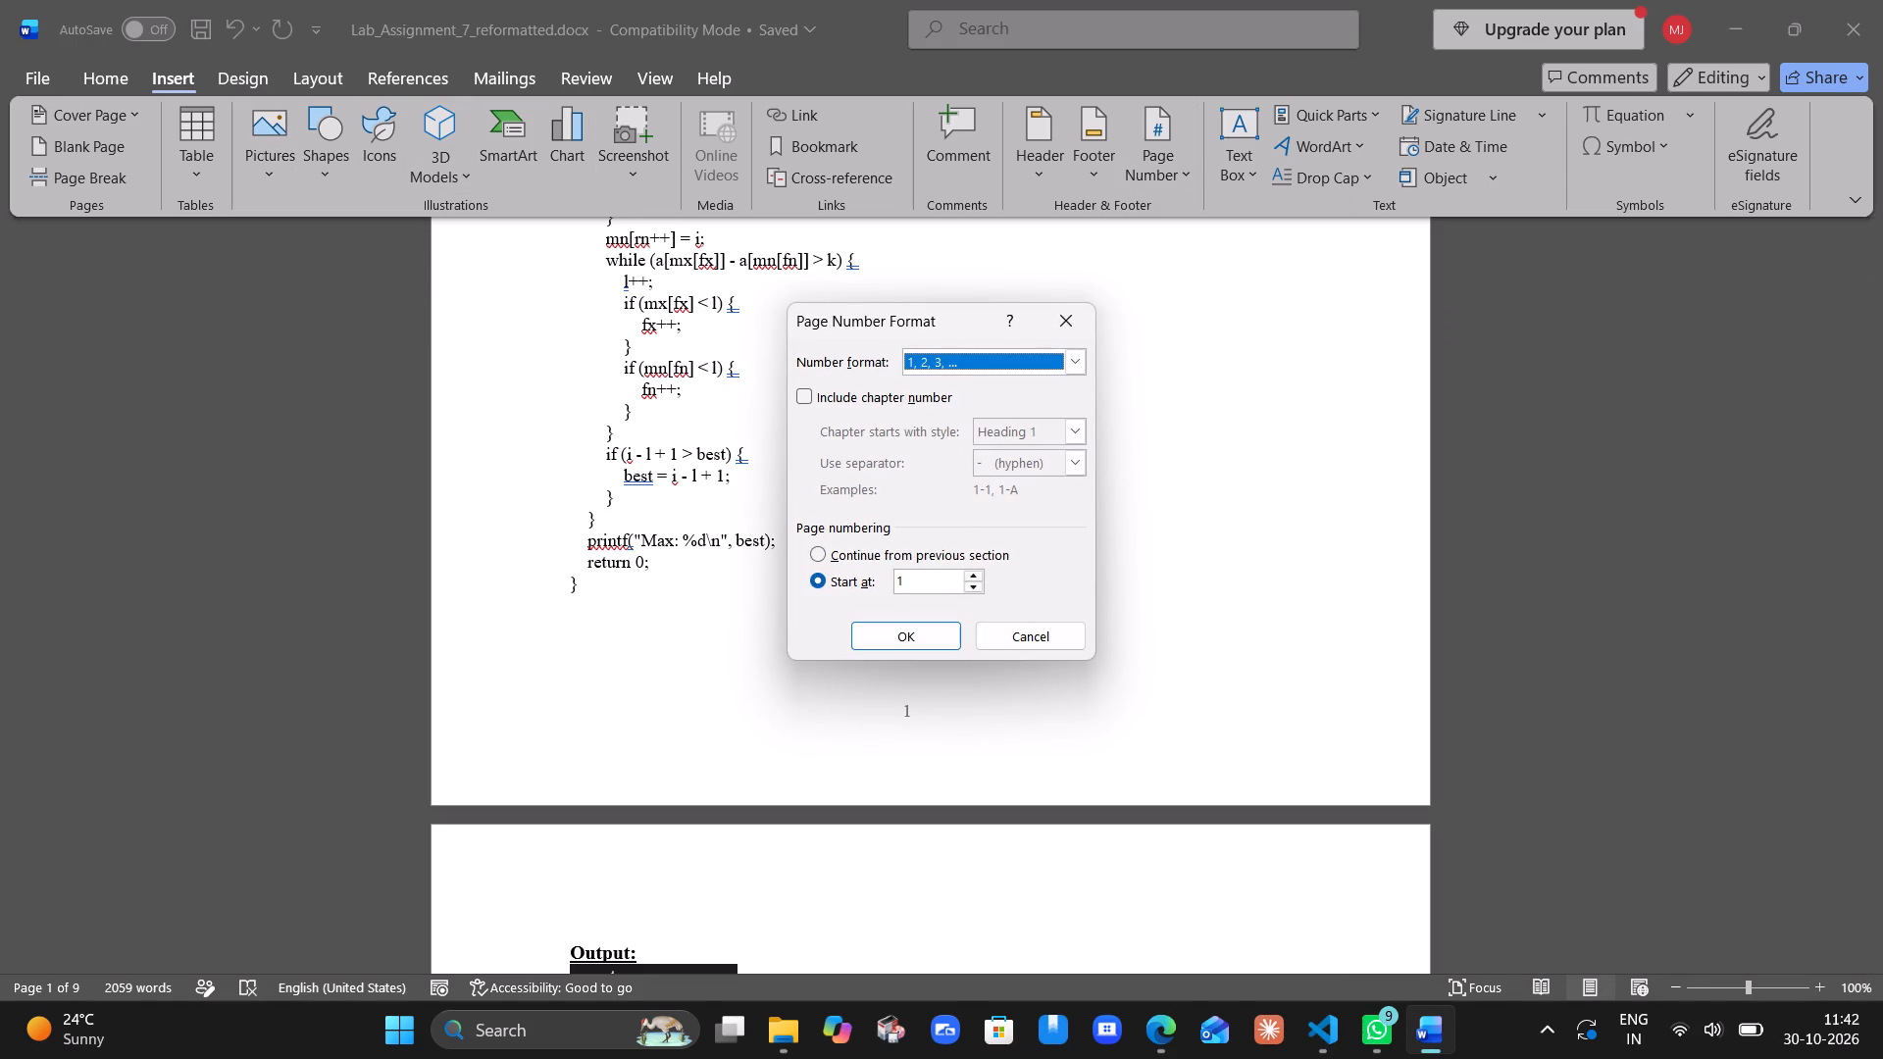
left_click(941, 580)
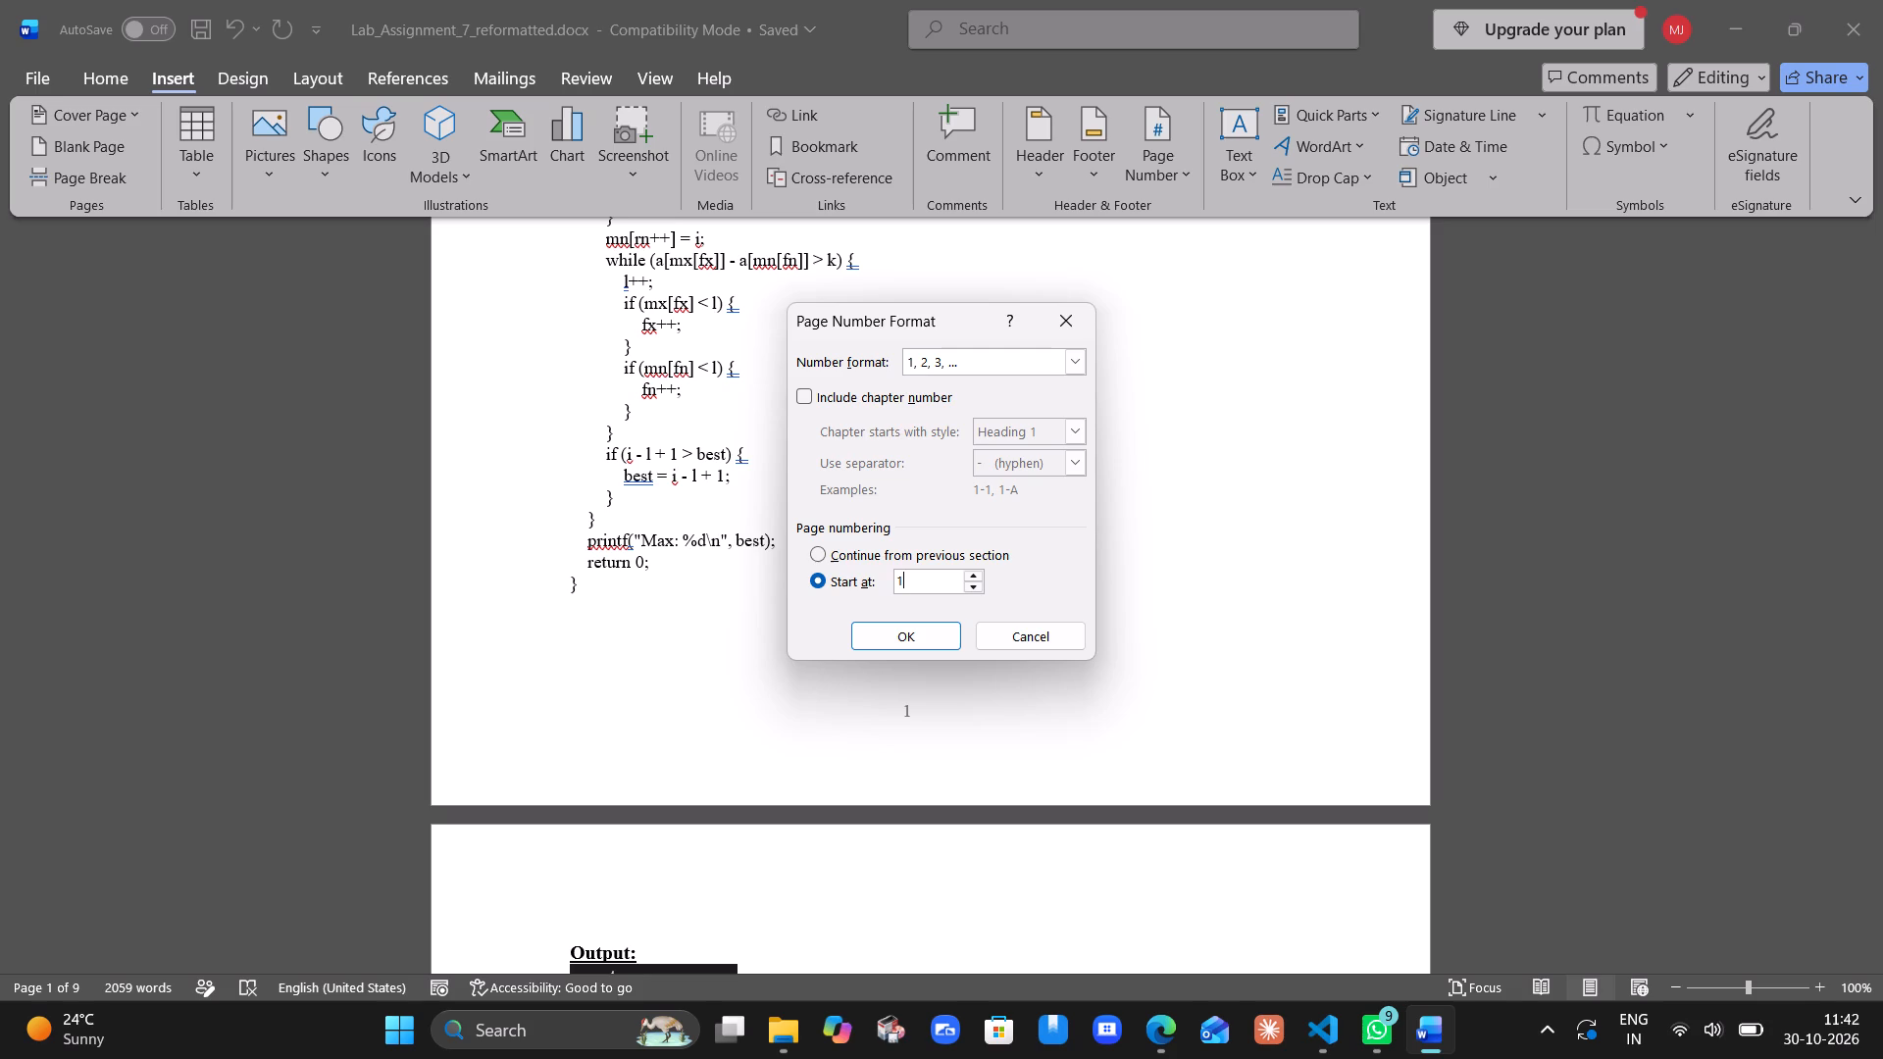
key("BackSpace")
type("43")
left_click(949, 643)
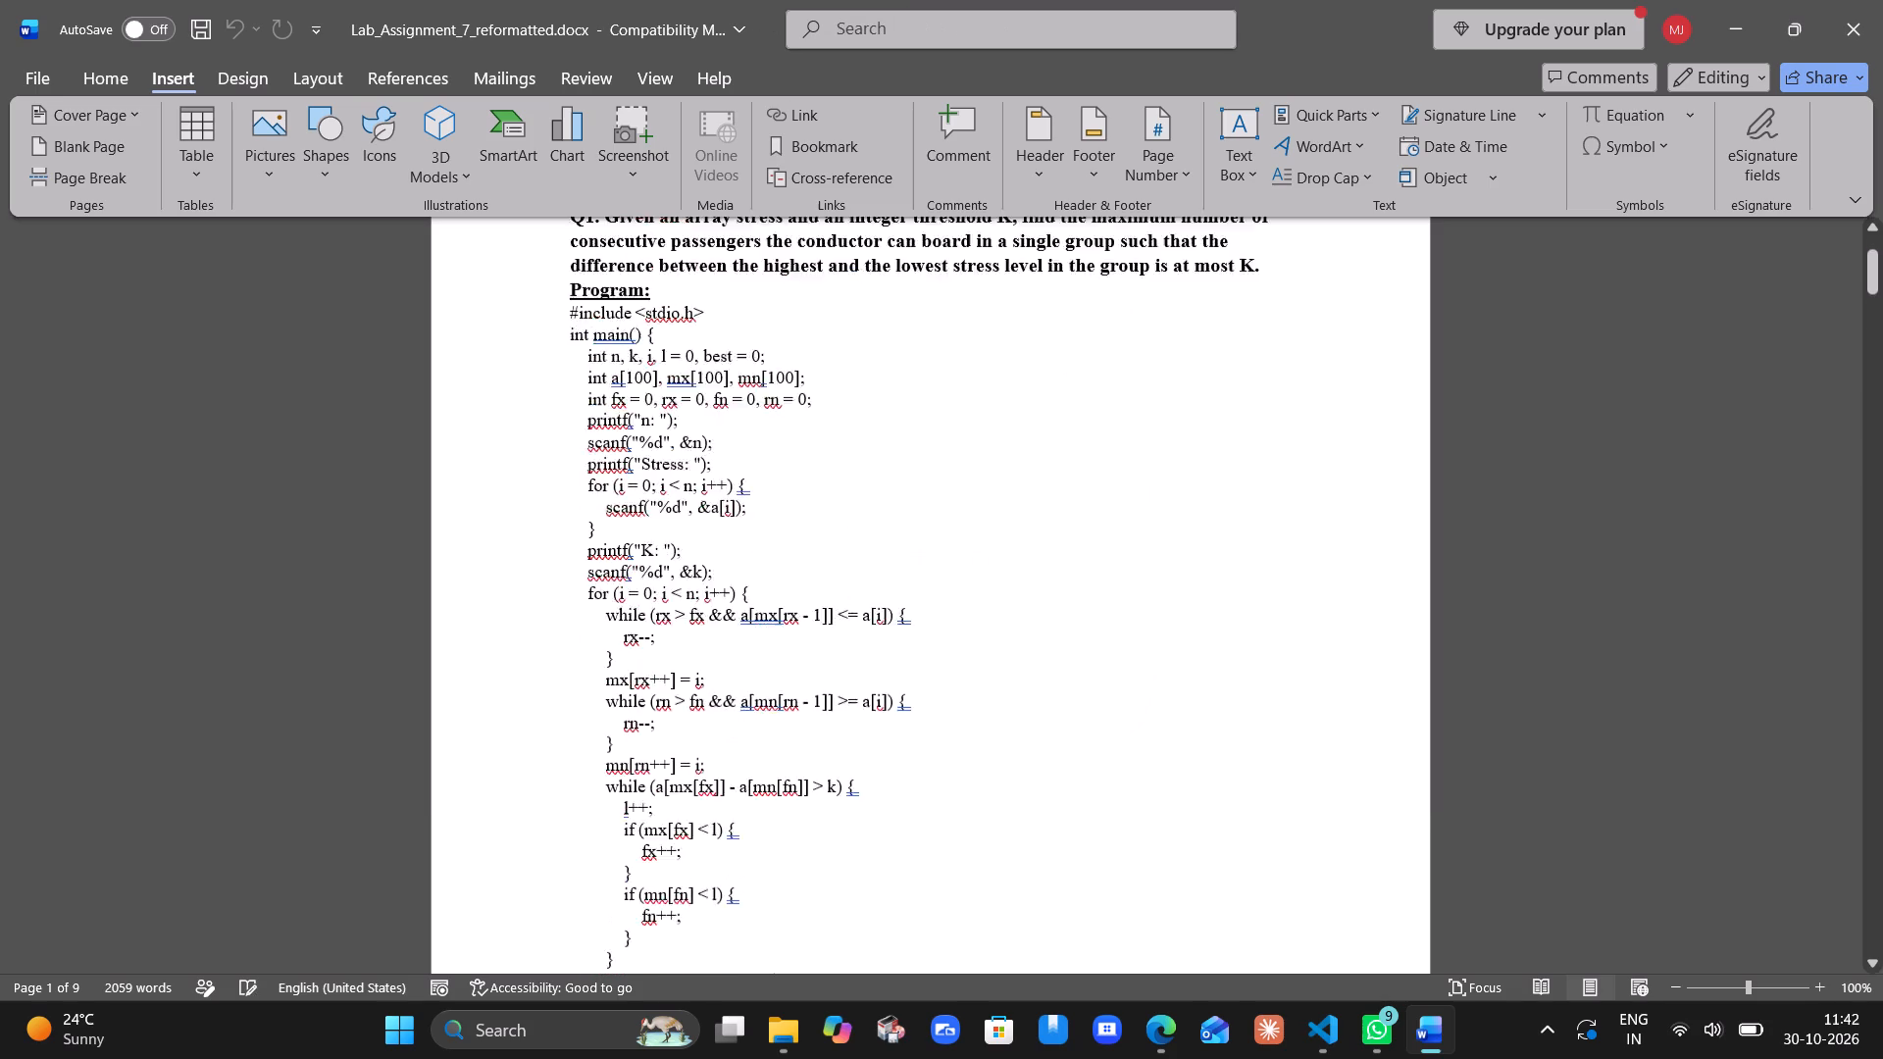
Check the page numbers in the footers throughout the Assignment 7 document.
scroll(1225, 738, "down", 3)
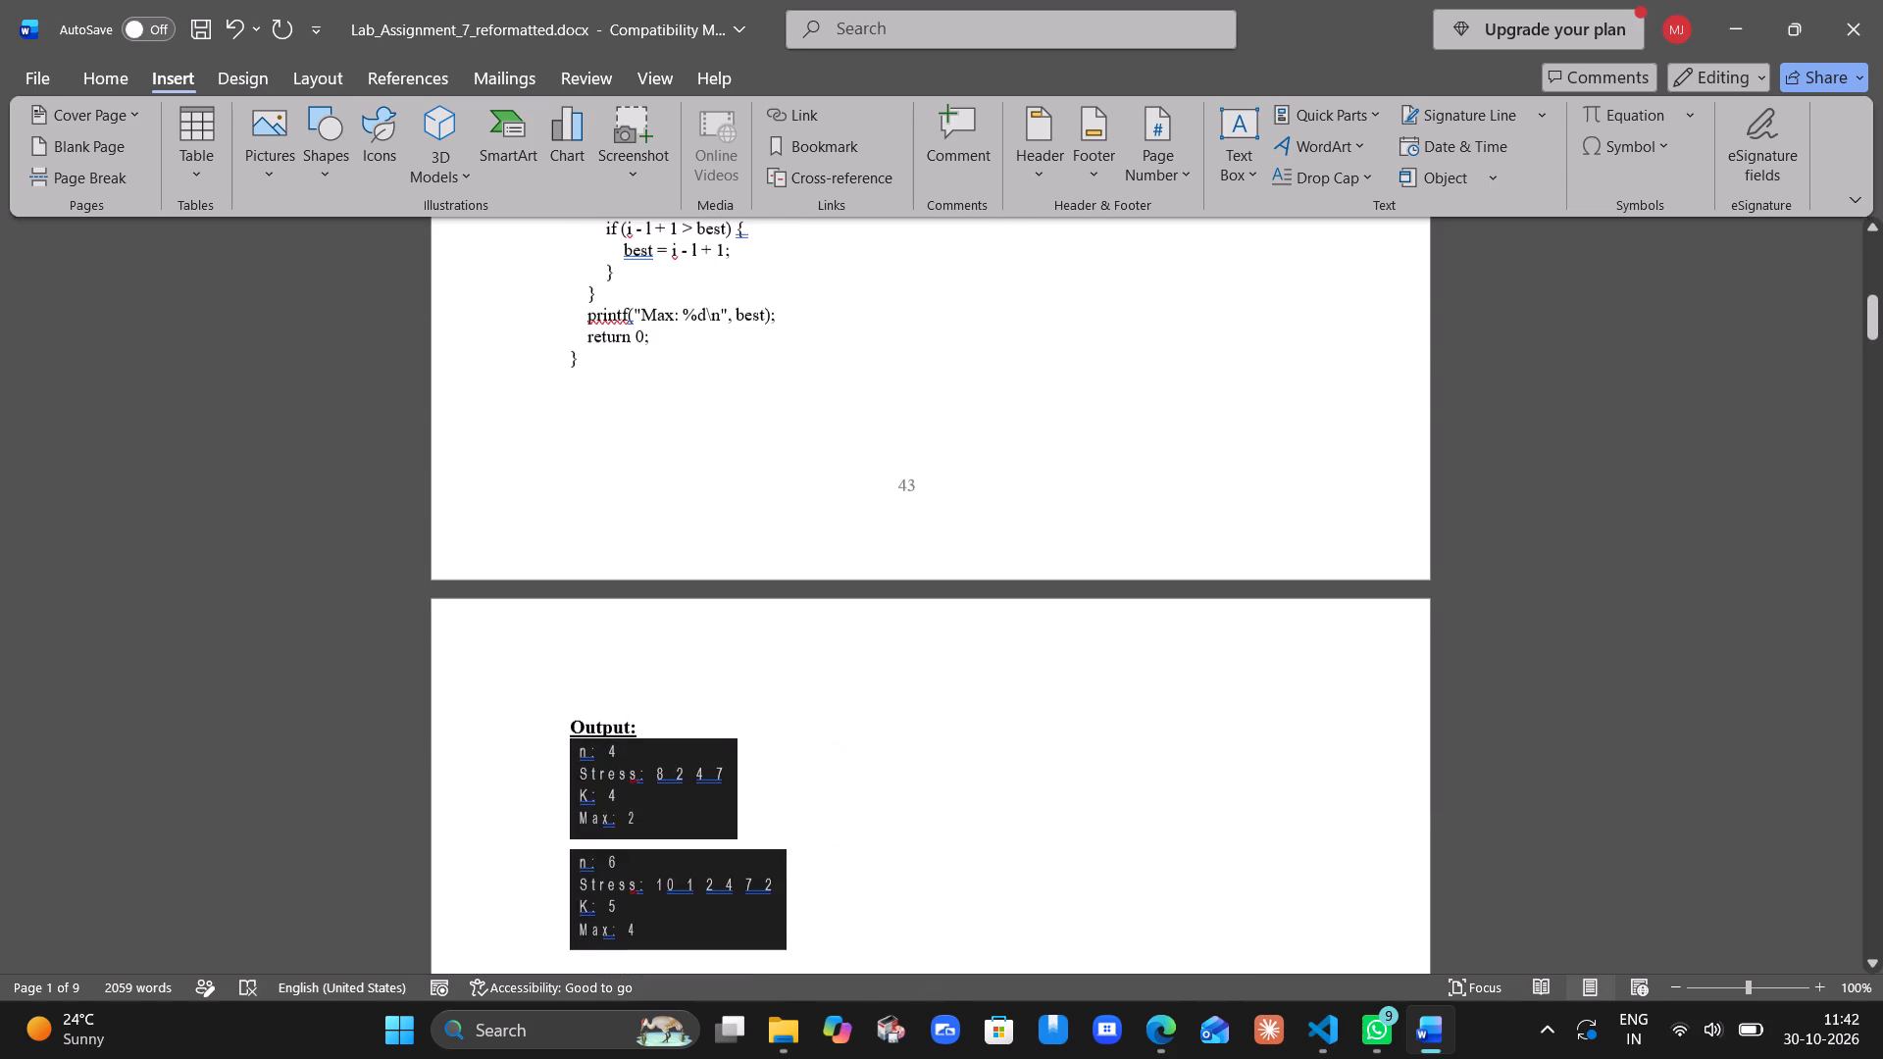
scroll(1225, 738, "up", 1)
scroll(1225, 738, "down", 2)
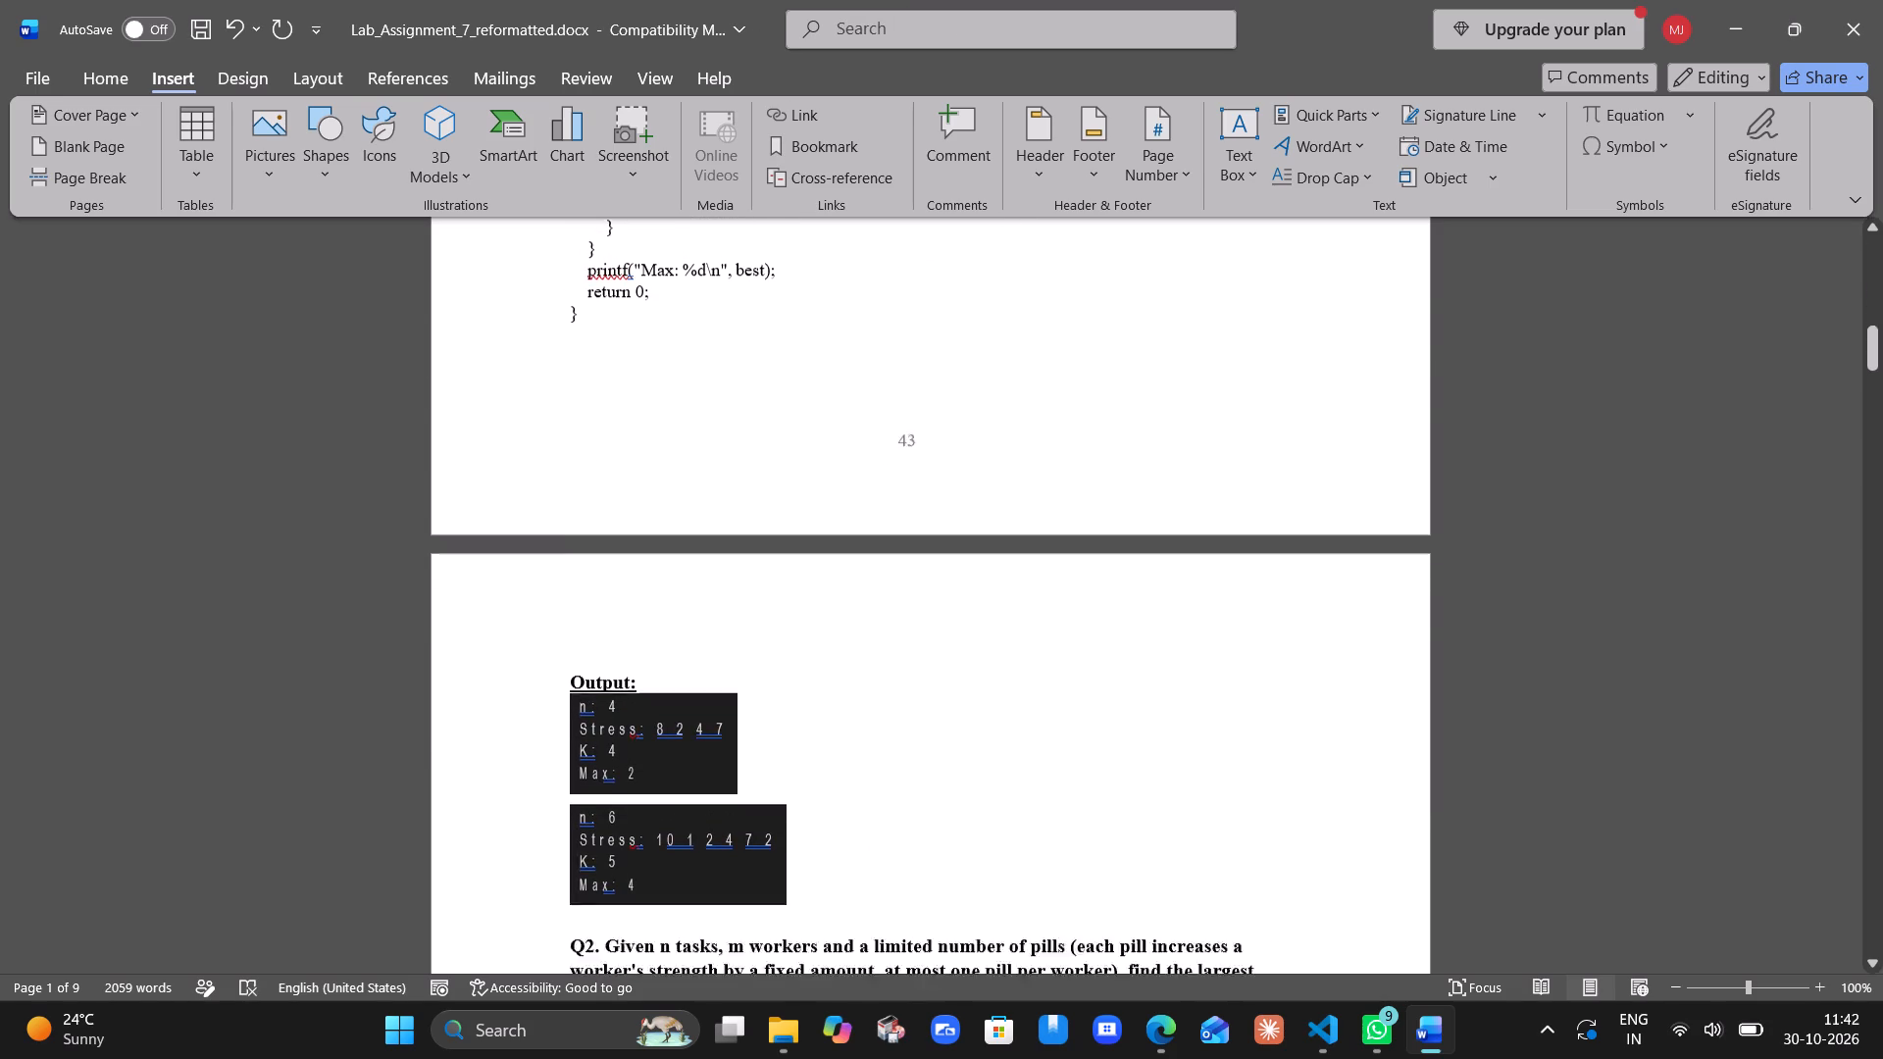
scroll(1225, 738, "down", 10)
scroll(1225, 738, "down", 20)
scroll(1225, 738, "down", 20)
scroll(1225, 738, "down", 3)
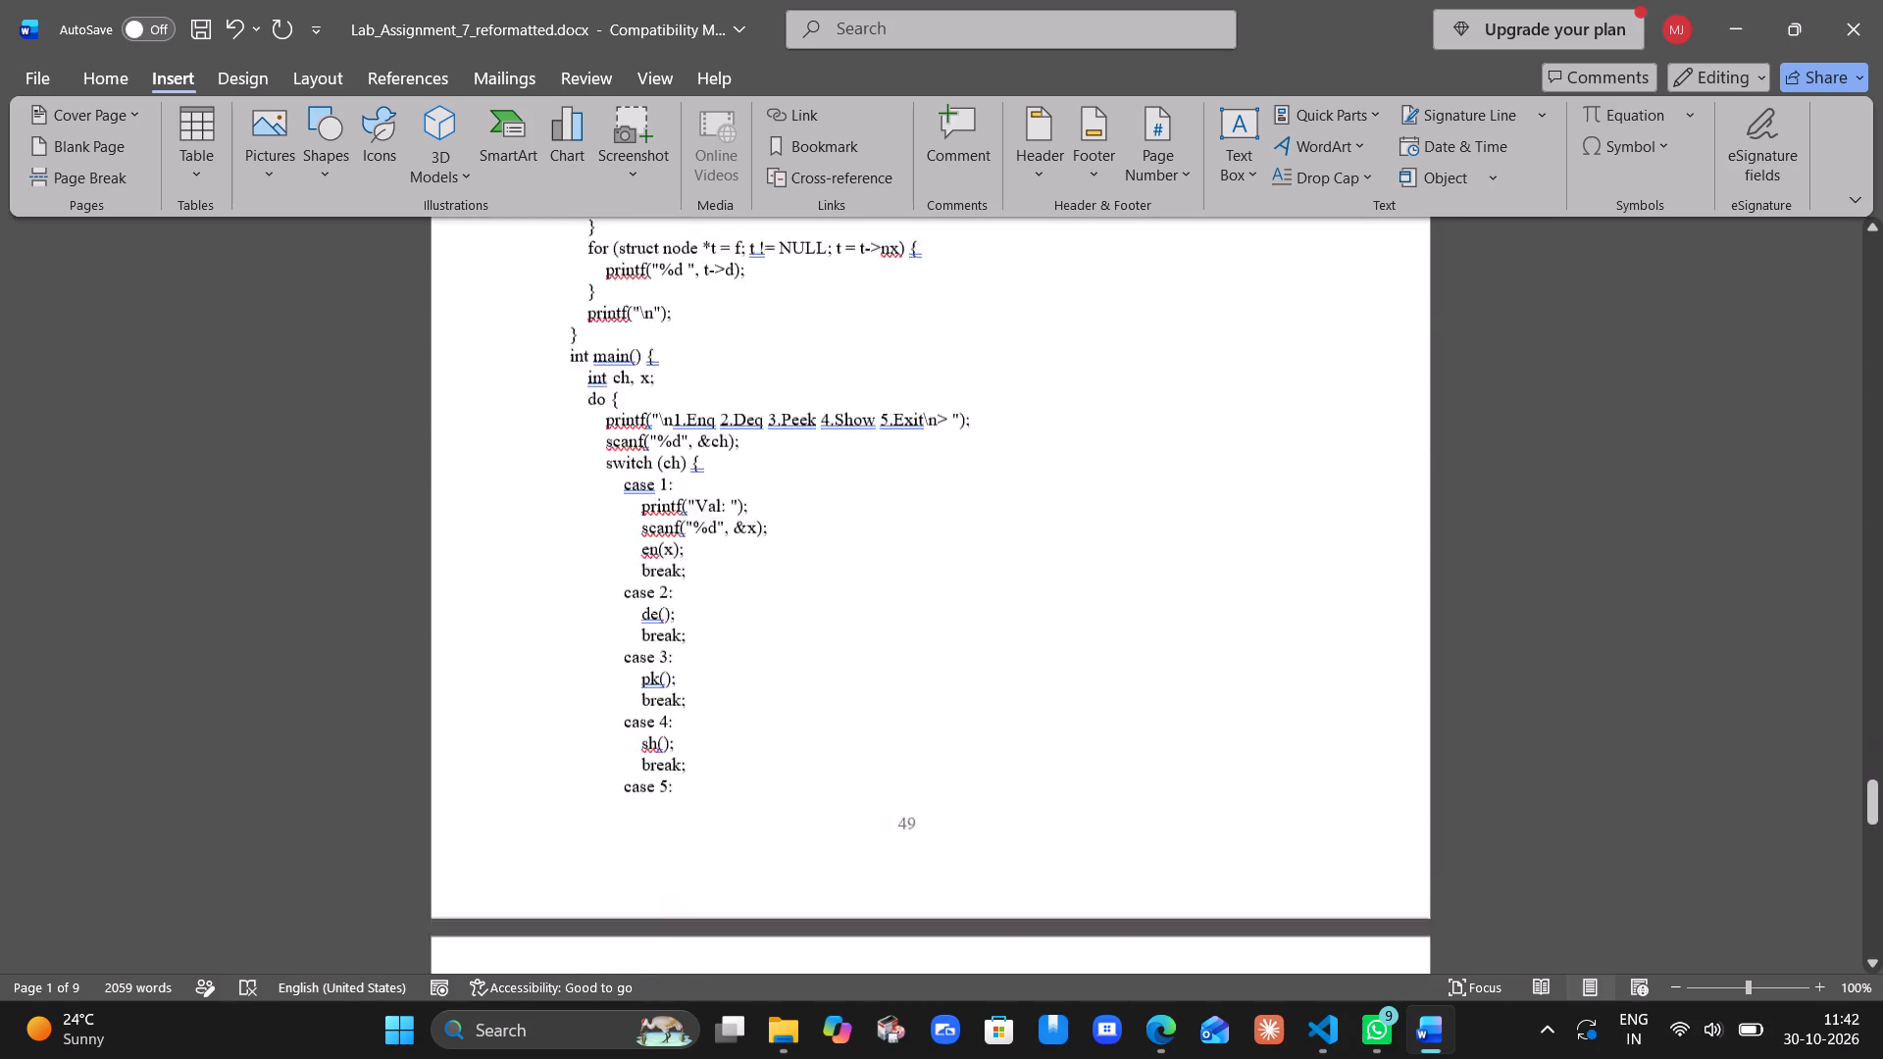
scroll(1225, 738, "down", 20)
scroll(1225, 738, "down", 1)
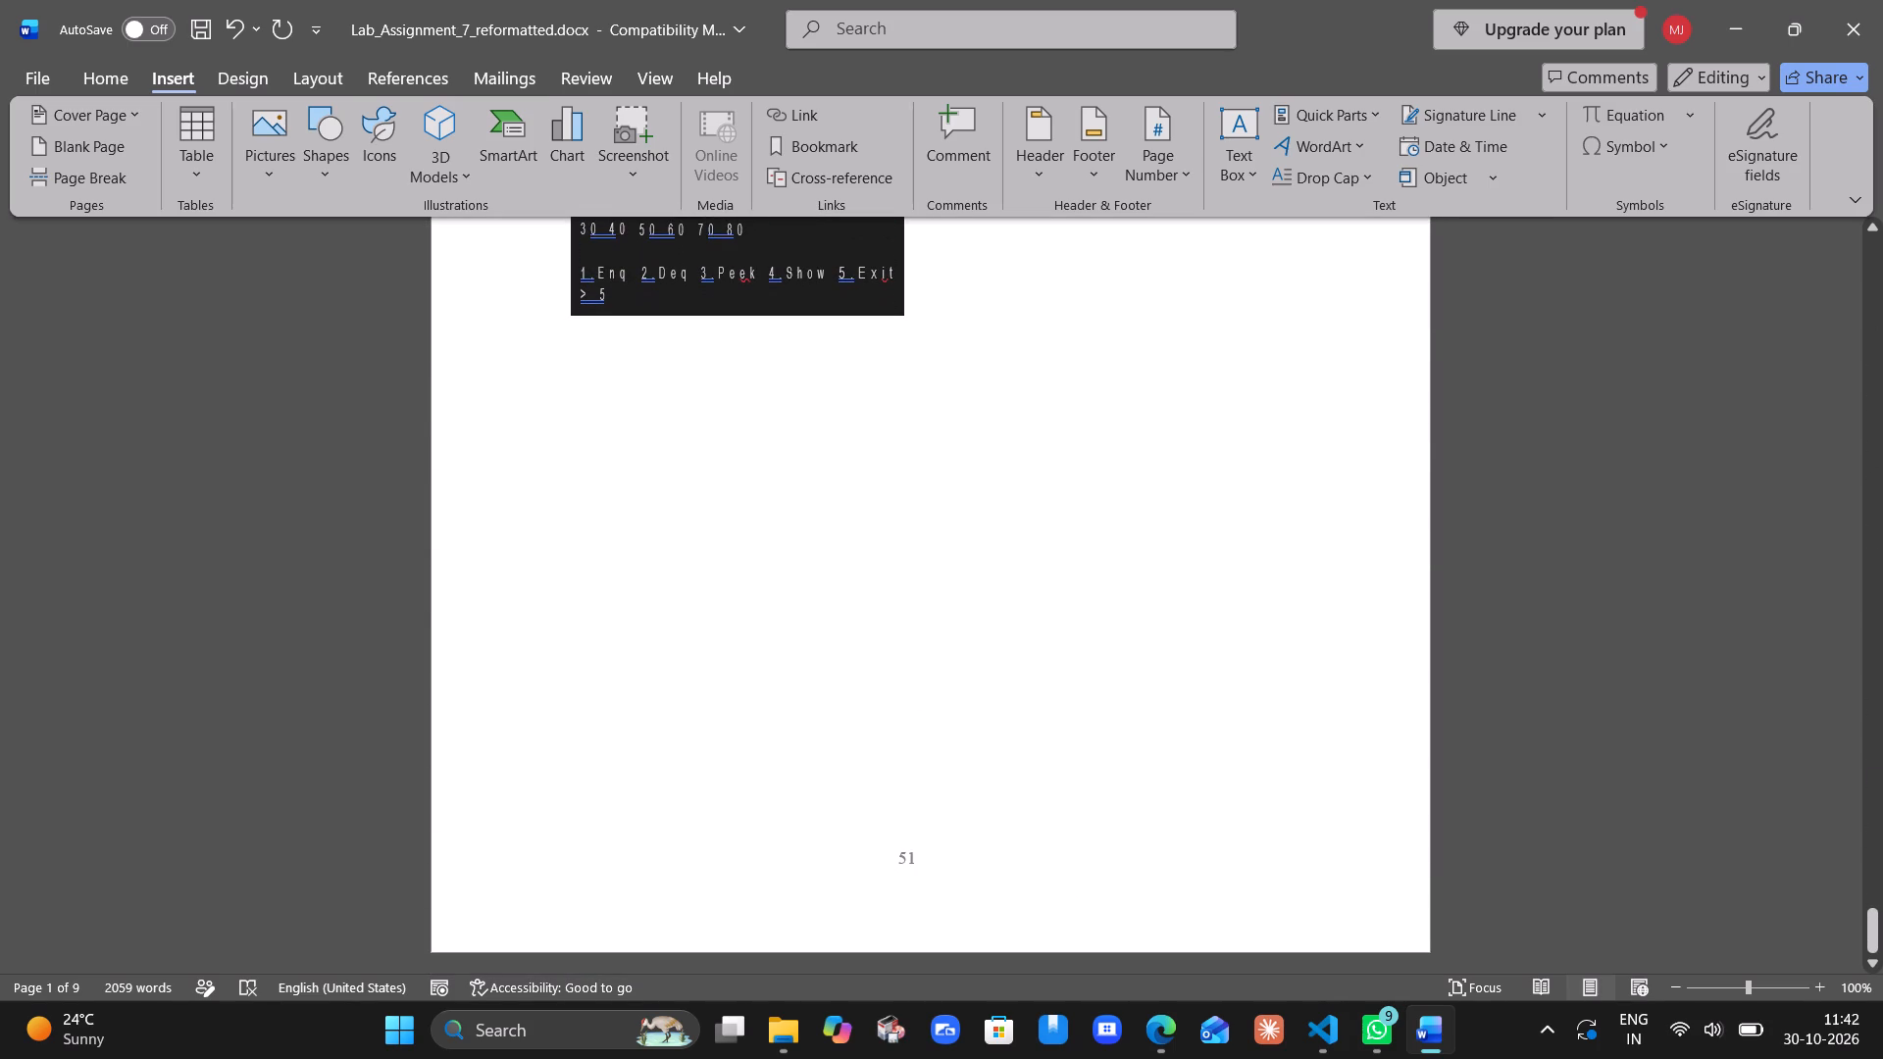
scroll(1225, 738, "down", 1)
scroll(1225, 738, "up", 5)
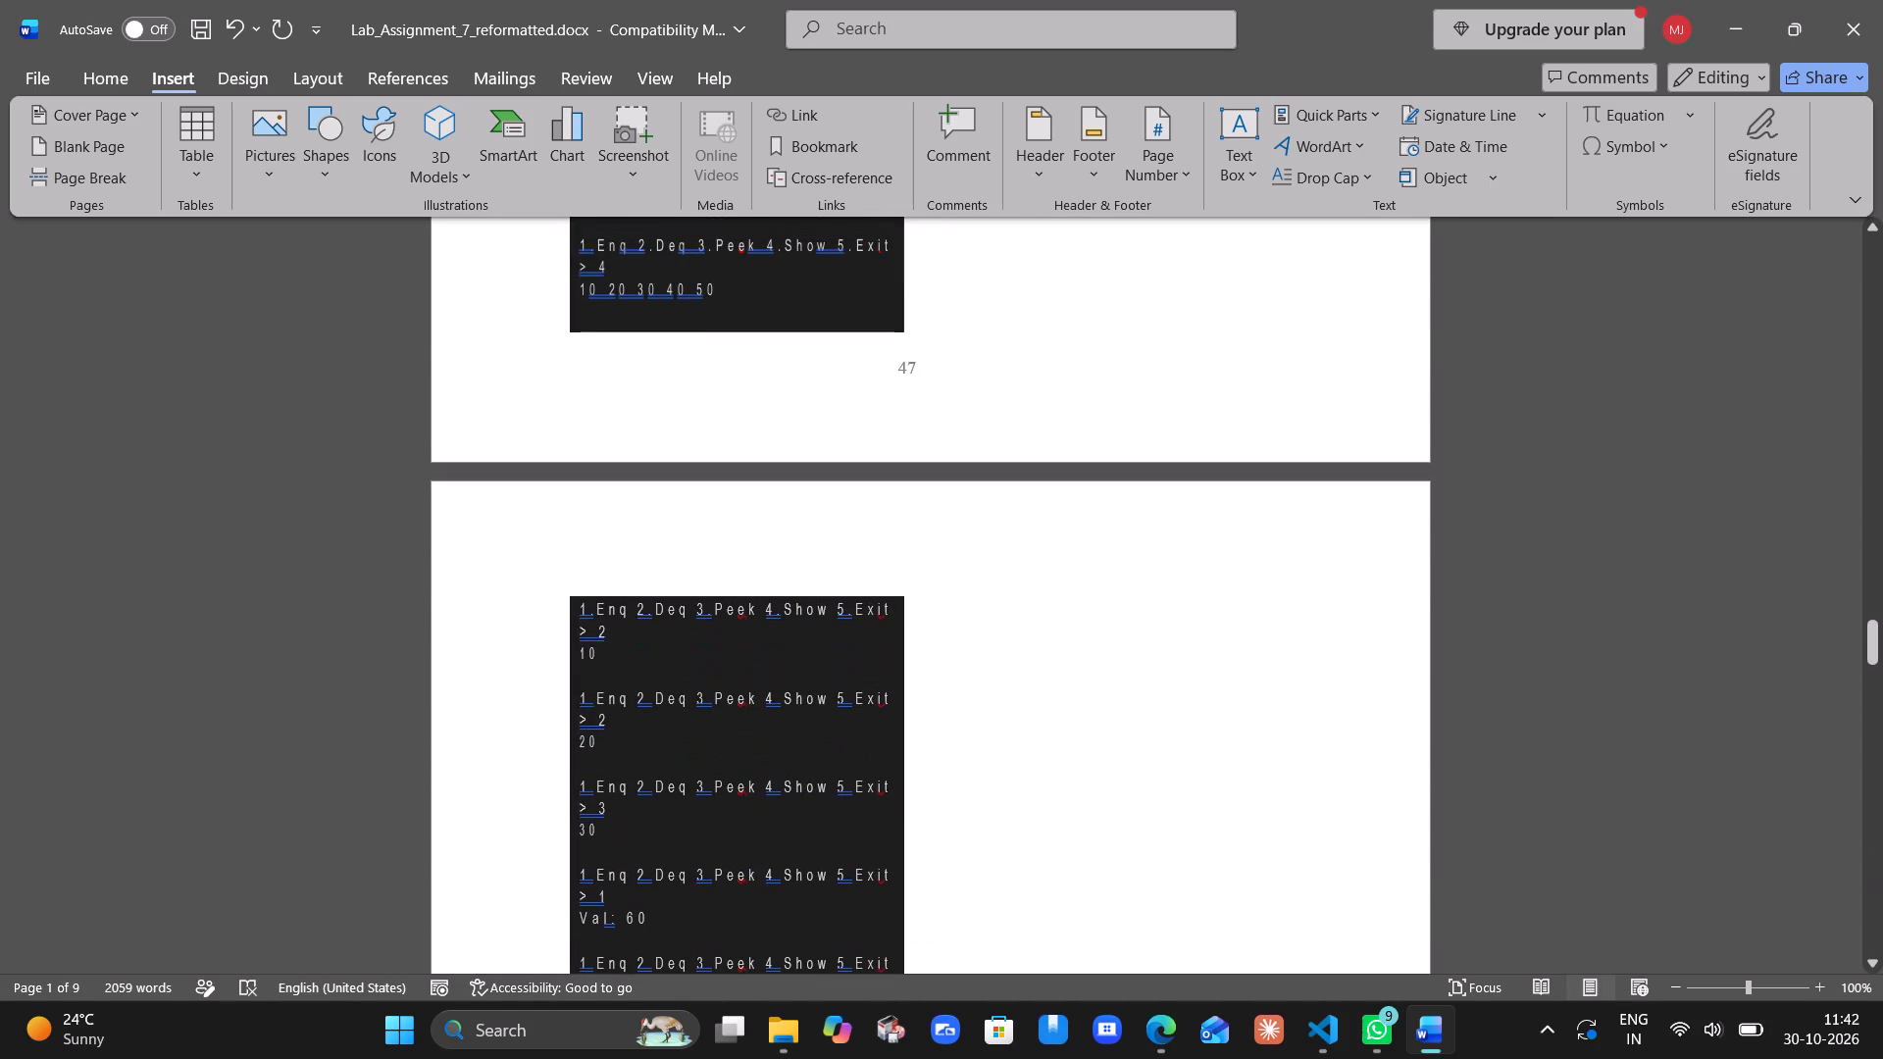
scroll(1078, 632, "up", 10)
scroll(1078, 632, "down", 1)
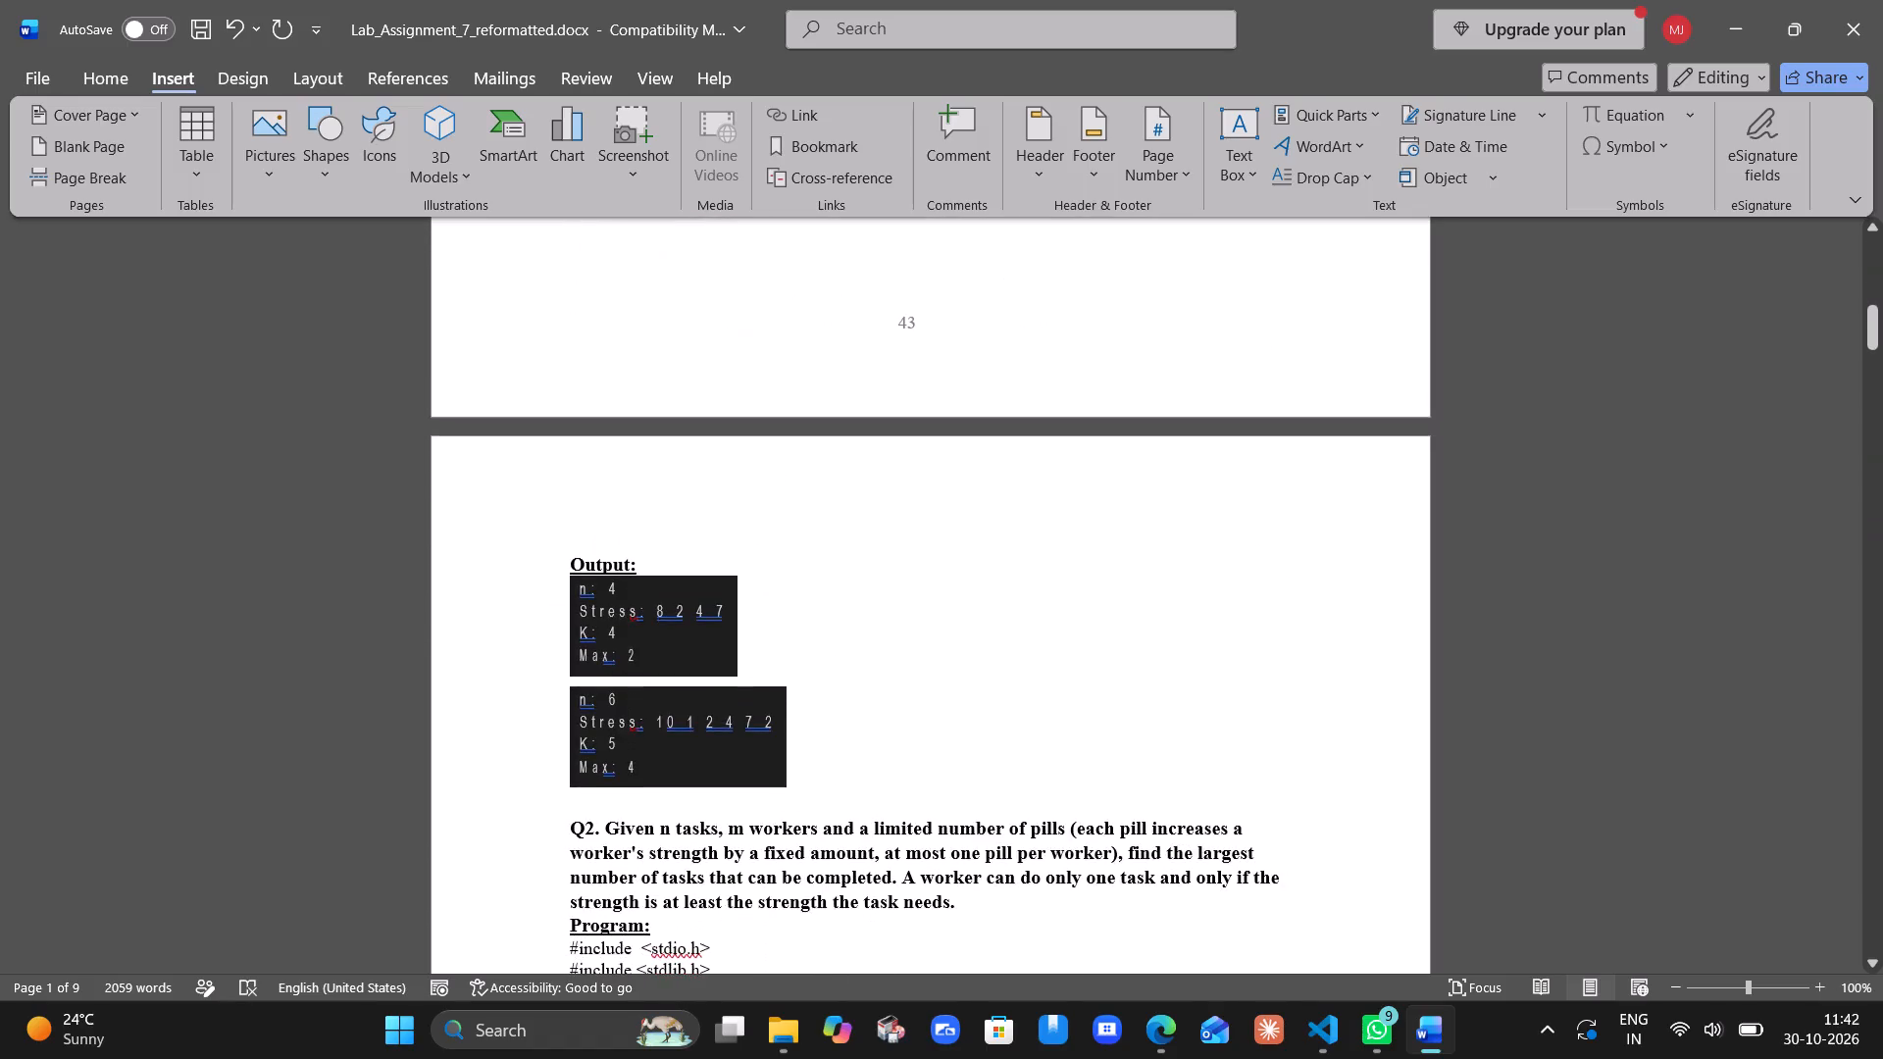
scroll(1078, 632, "down", 2)
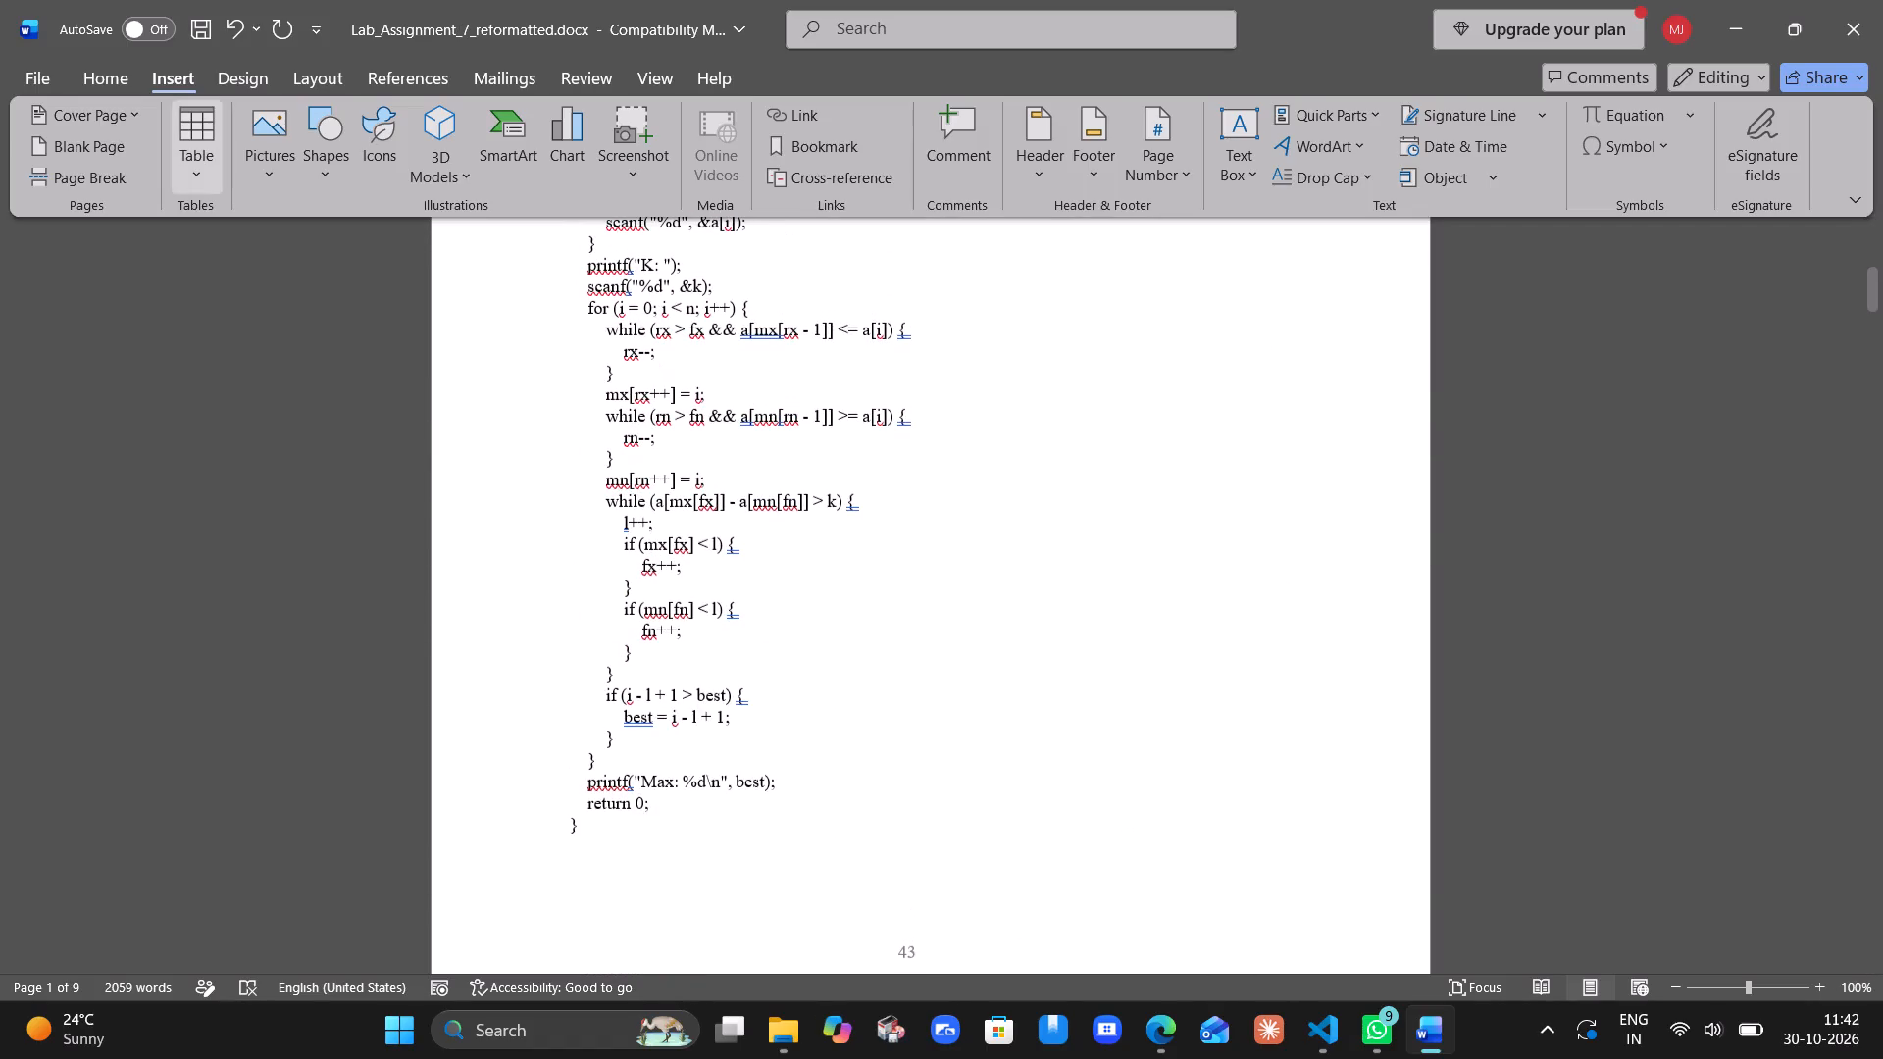
Turn on AutoSave for the Assignment 7 document by uploading it to OneDrive - Personal.
left_click(134, 38)
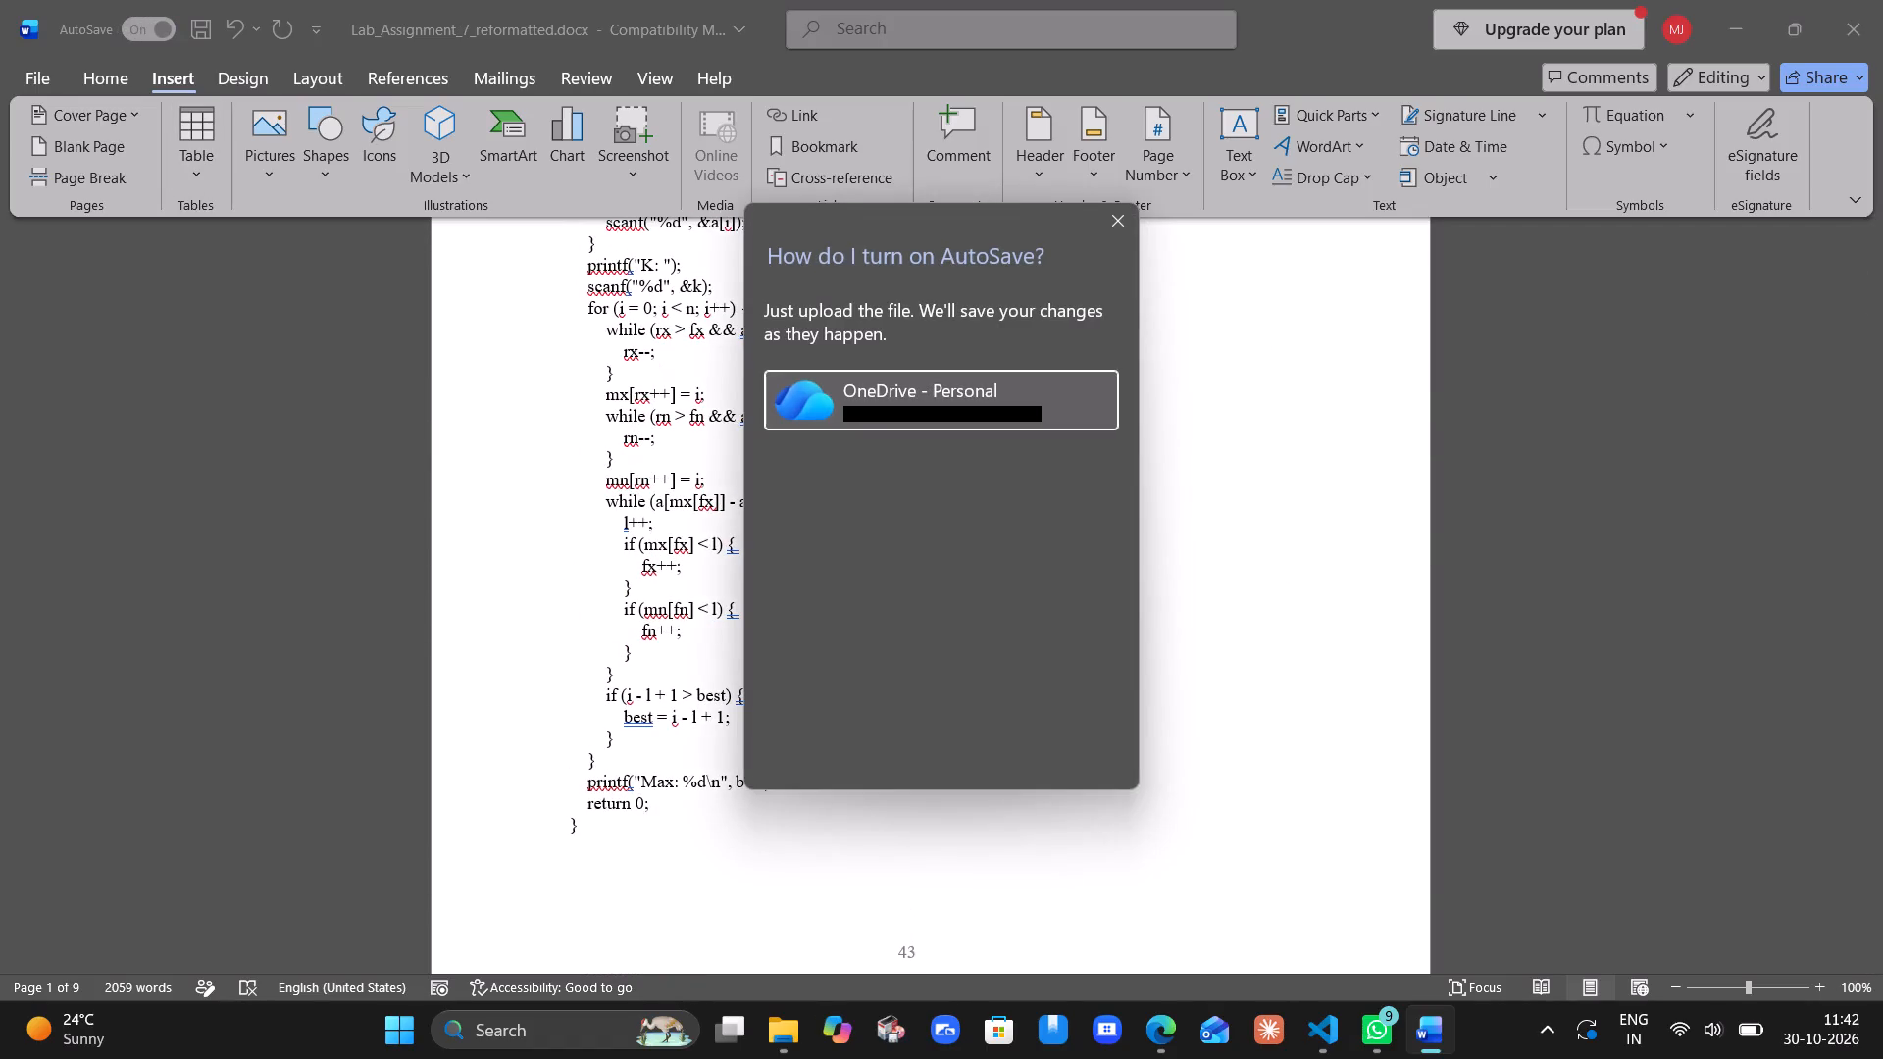
left_click(950, 431)
left_click(912, 393)
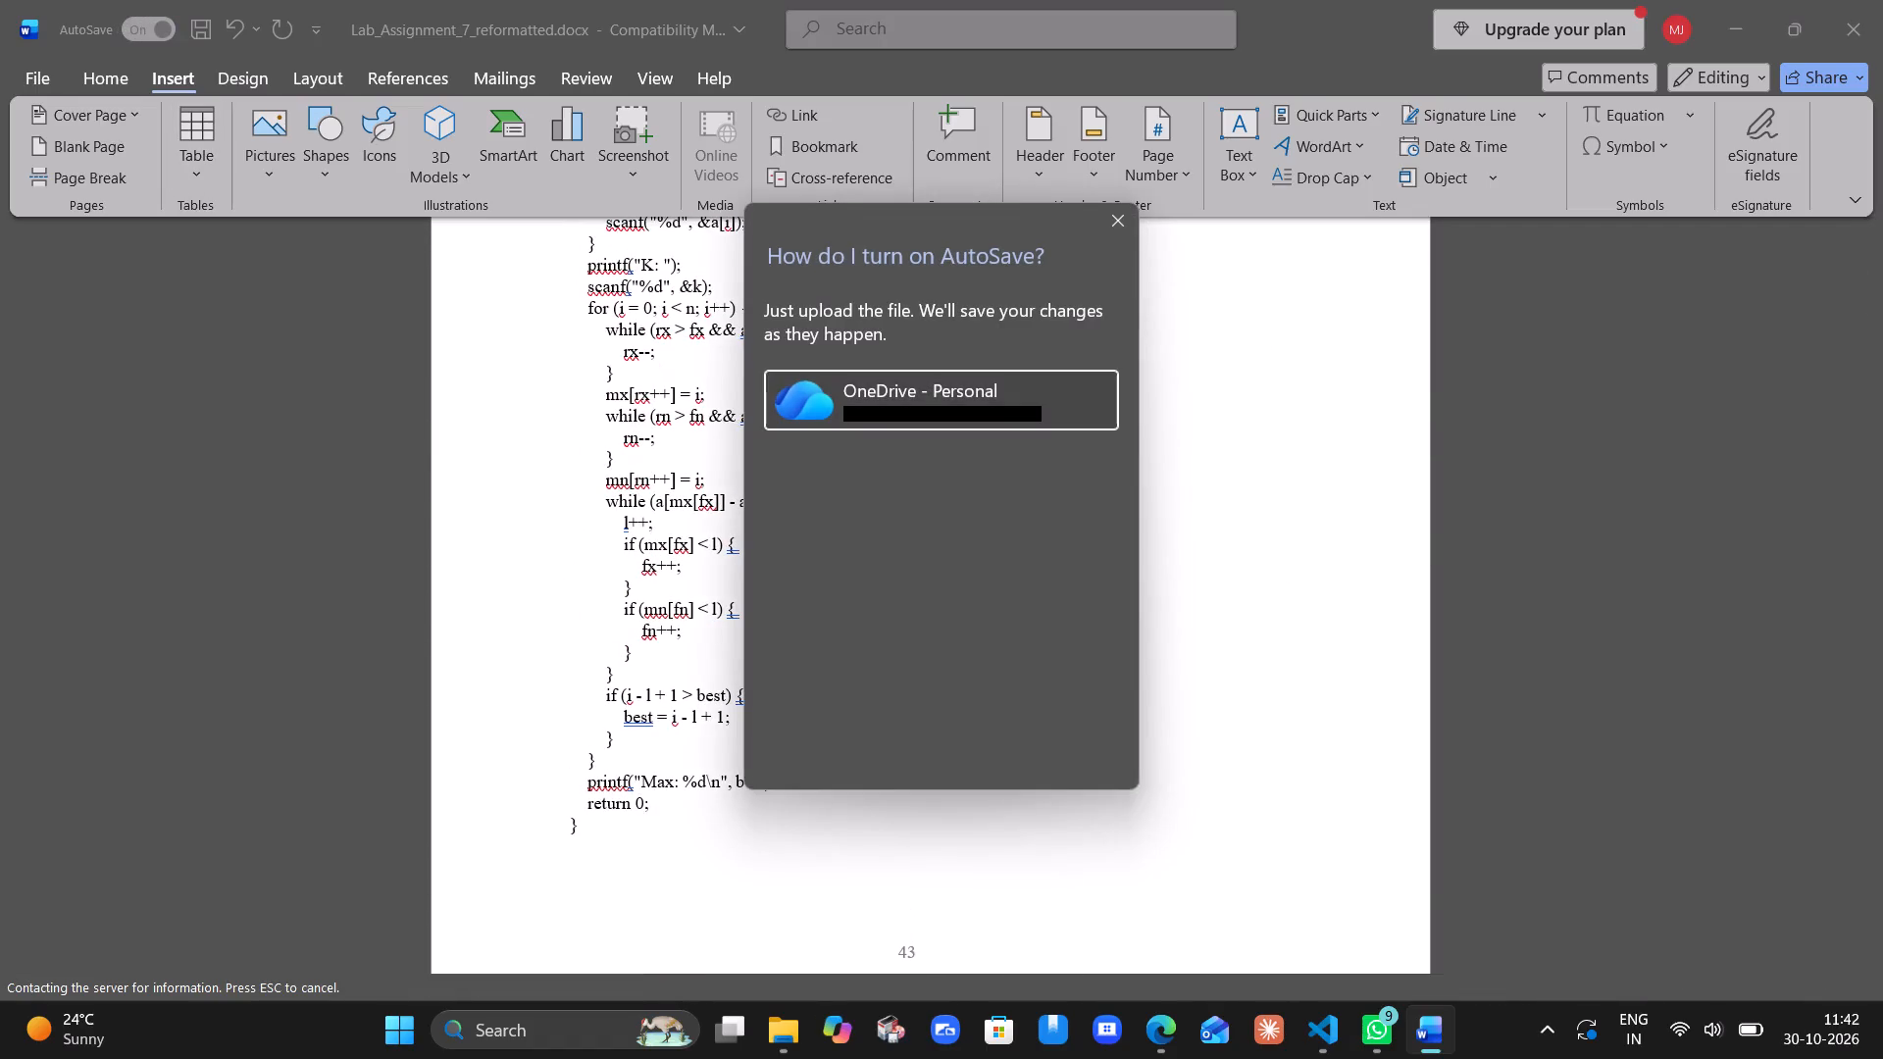
left_click(870, 378)
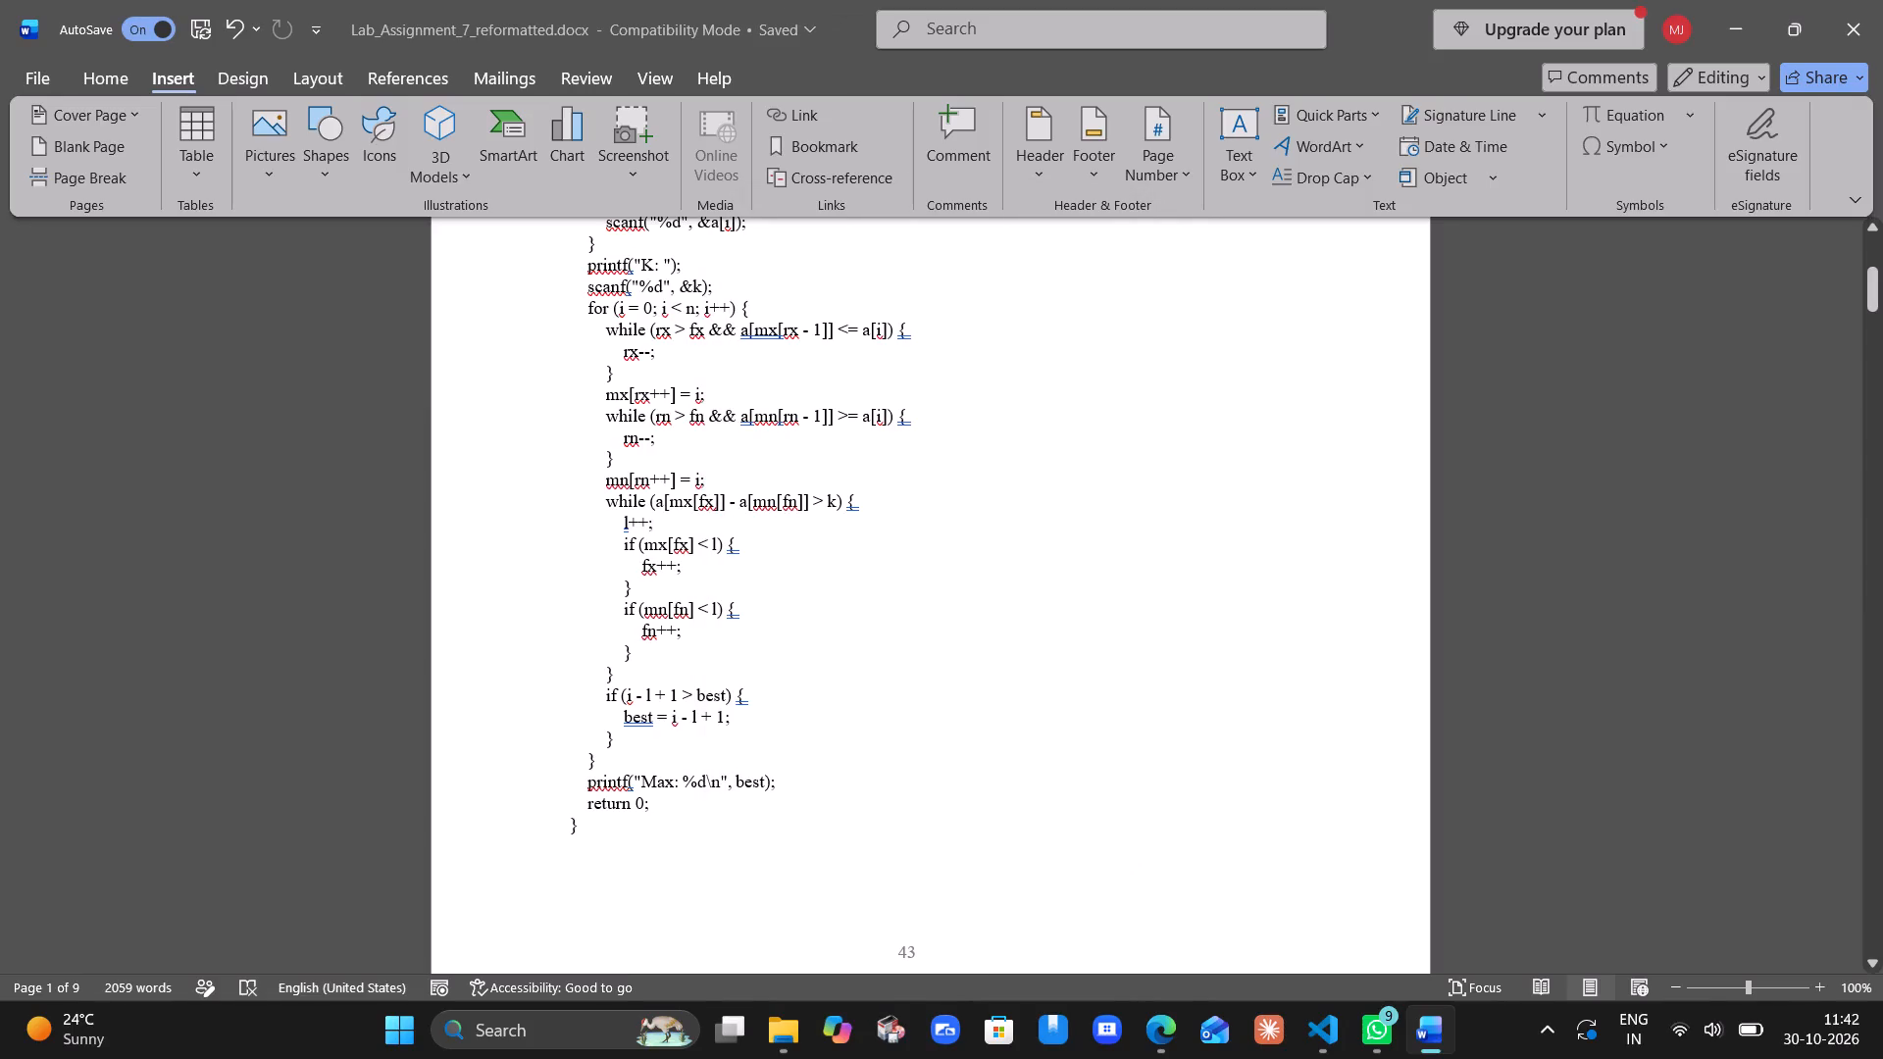
Insert a centred bottom-of-page number in the Assignment 7 document and leave footer editing.
scroll(1166, 433, "down", 1)
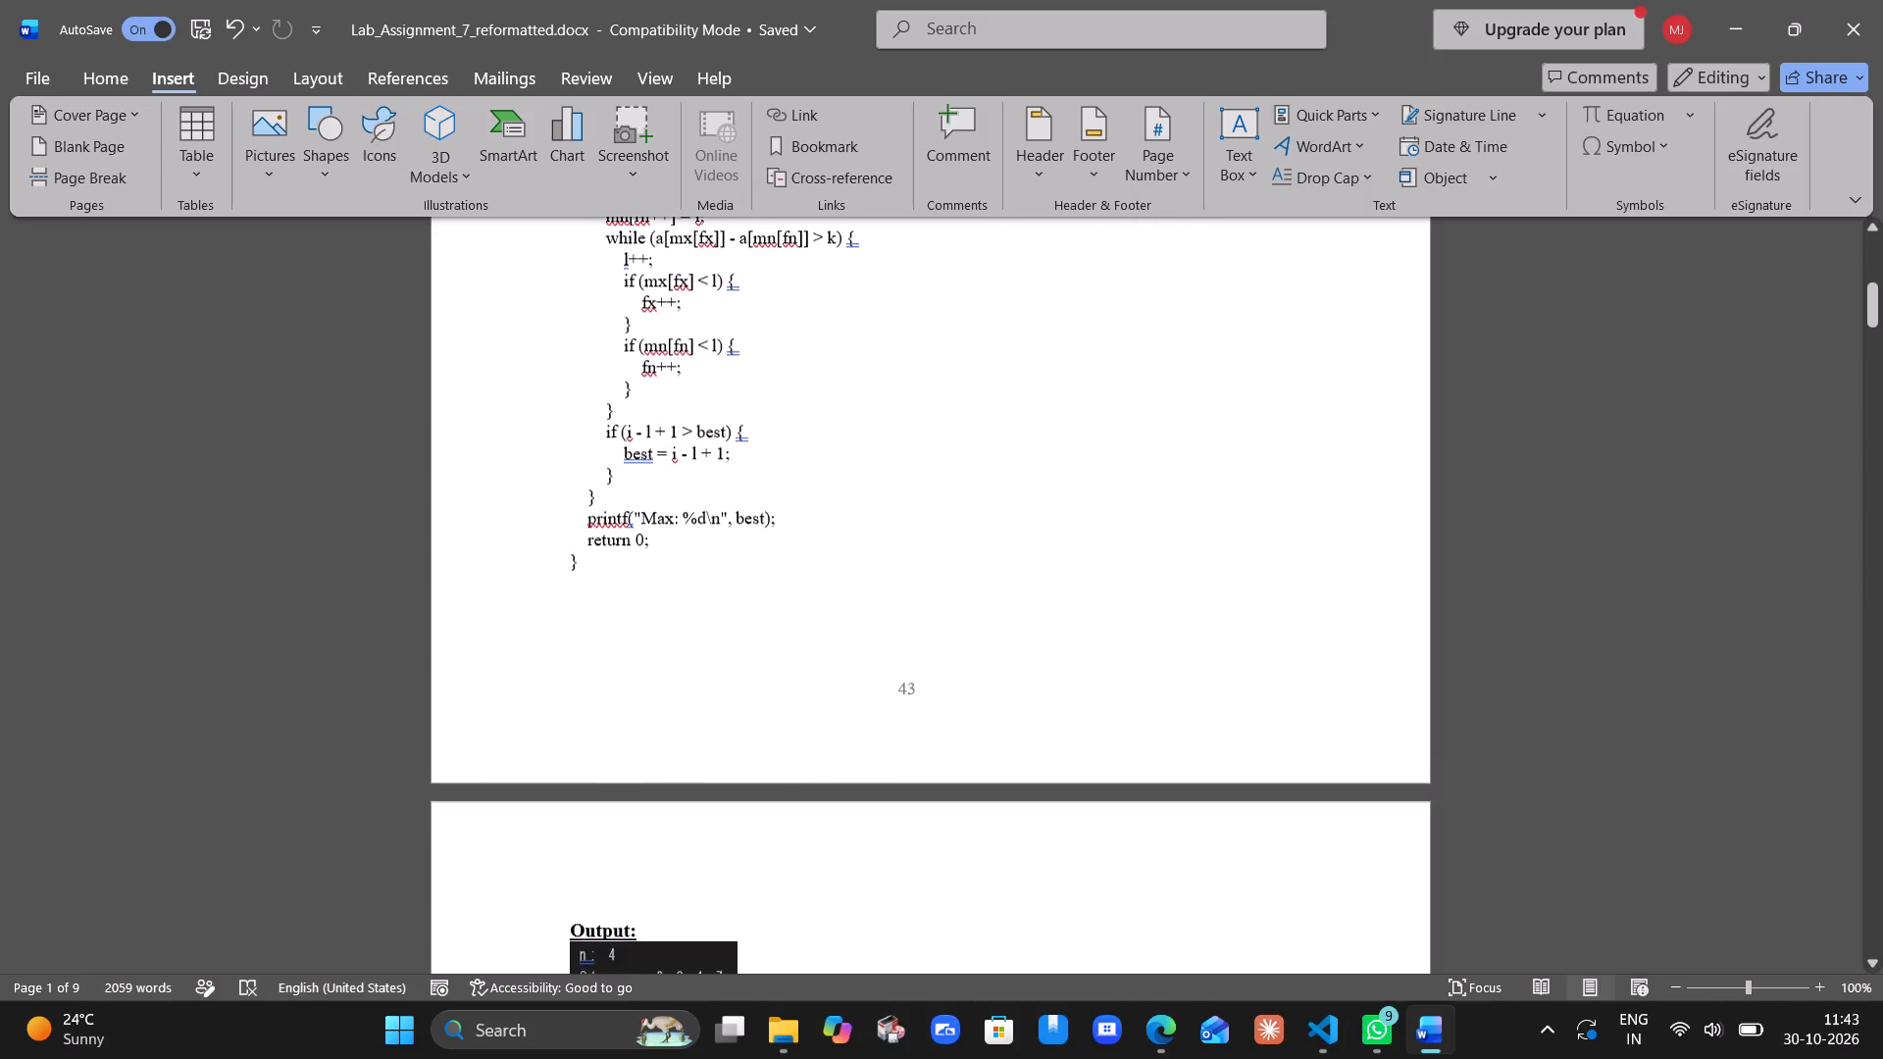
left_click(924, 689)
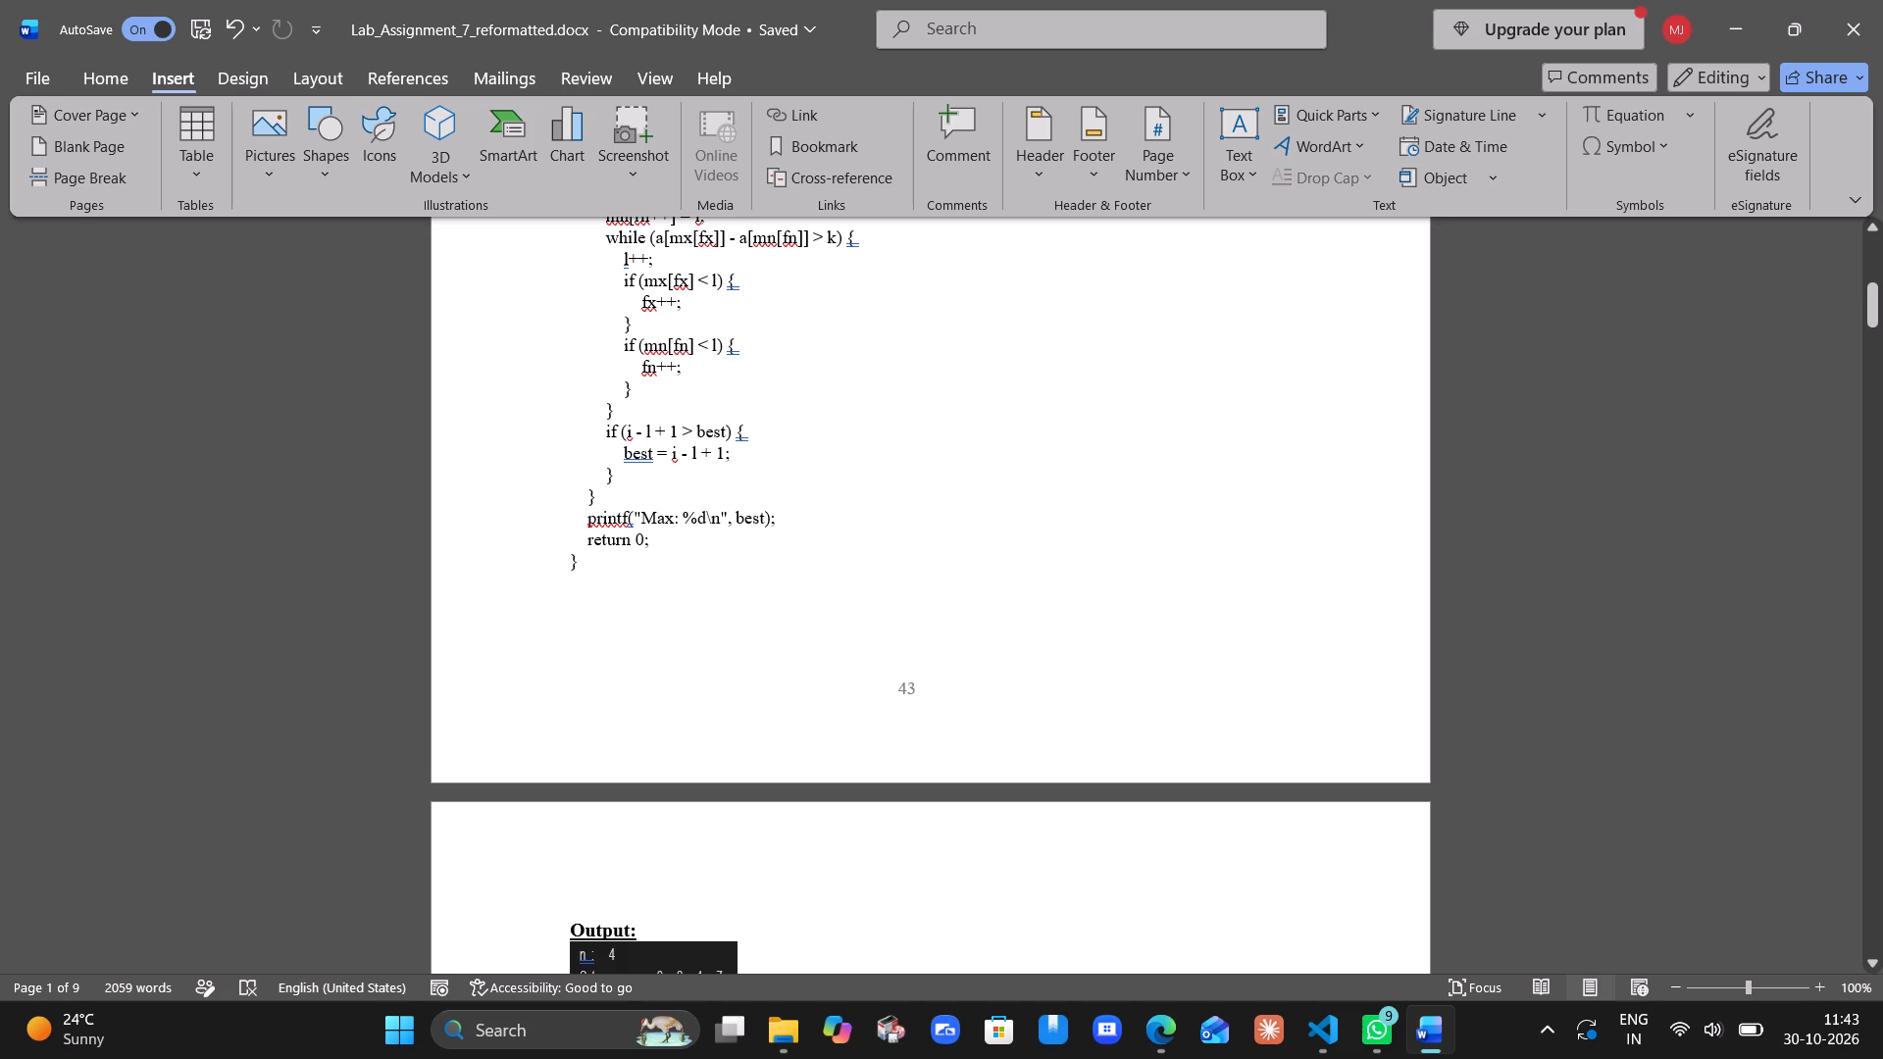
left_click(903, 689)
scroll(911, 698, "up", 6)
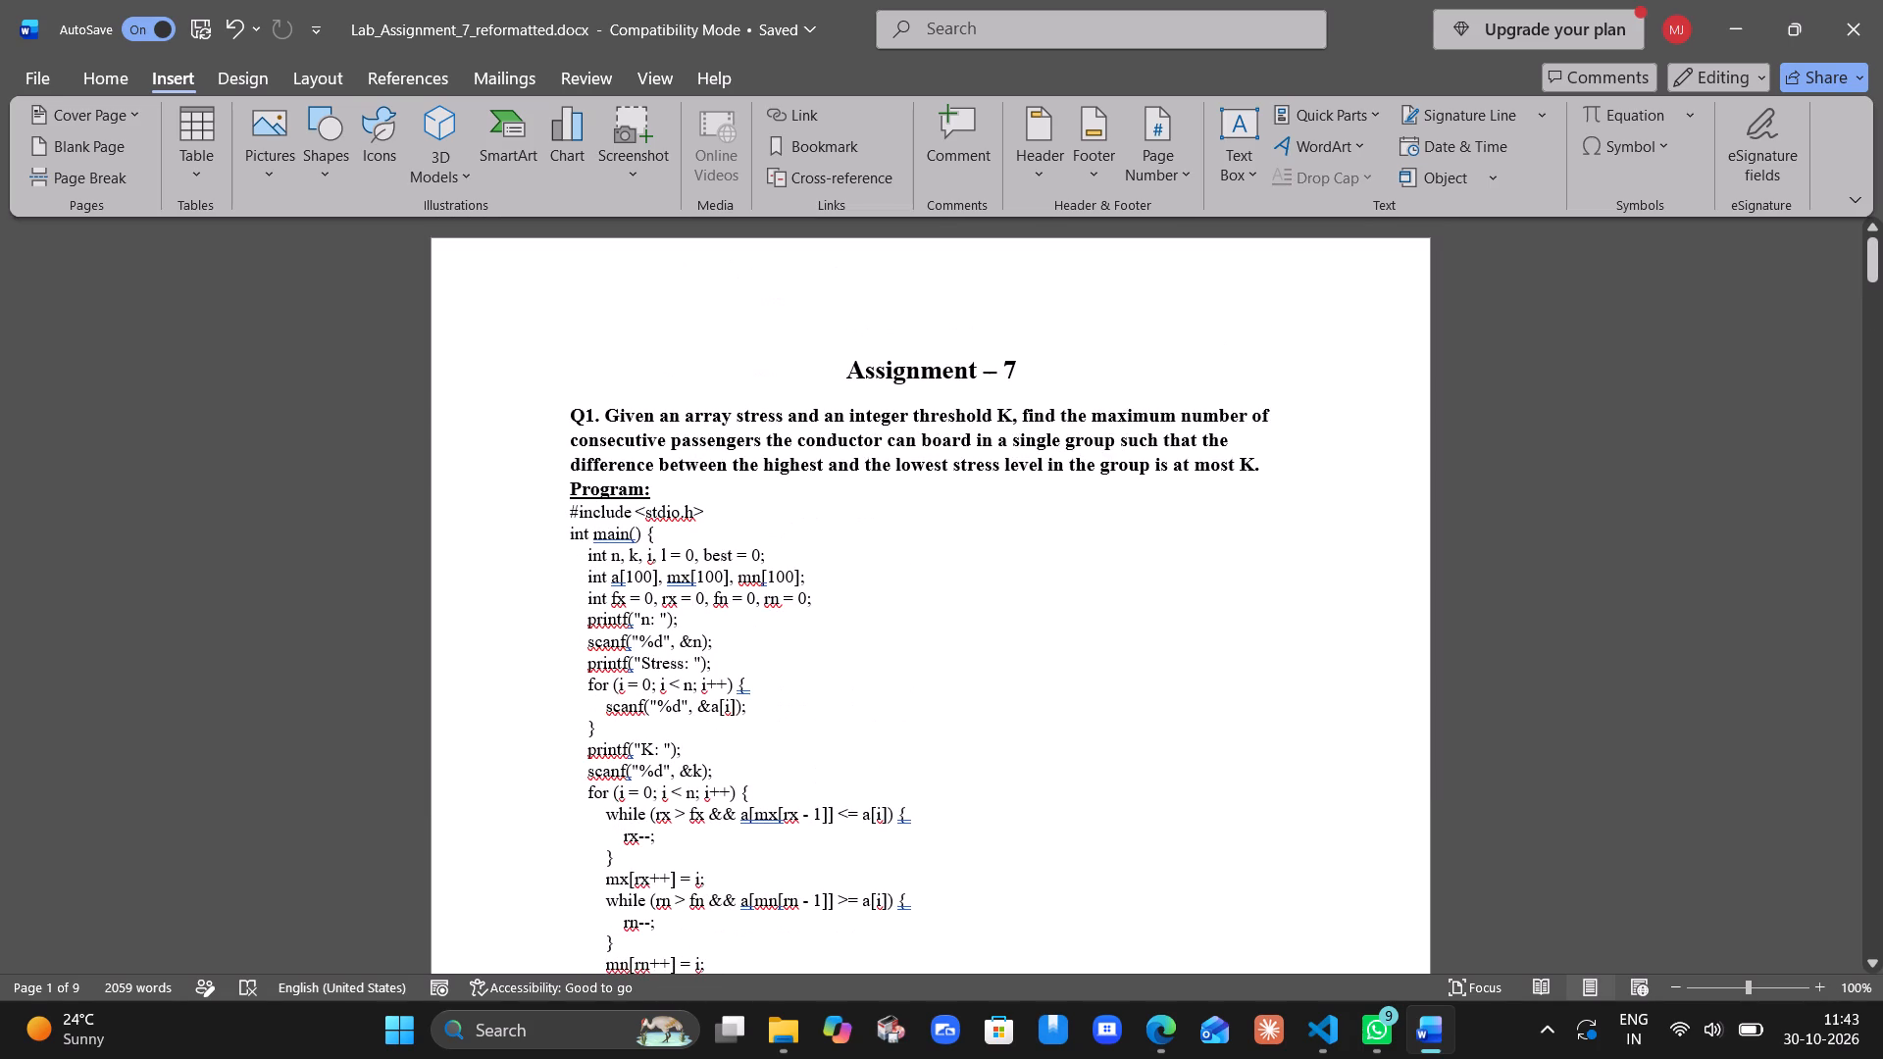
left_click(1167, 151)
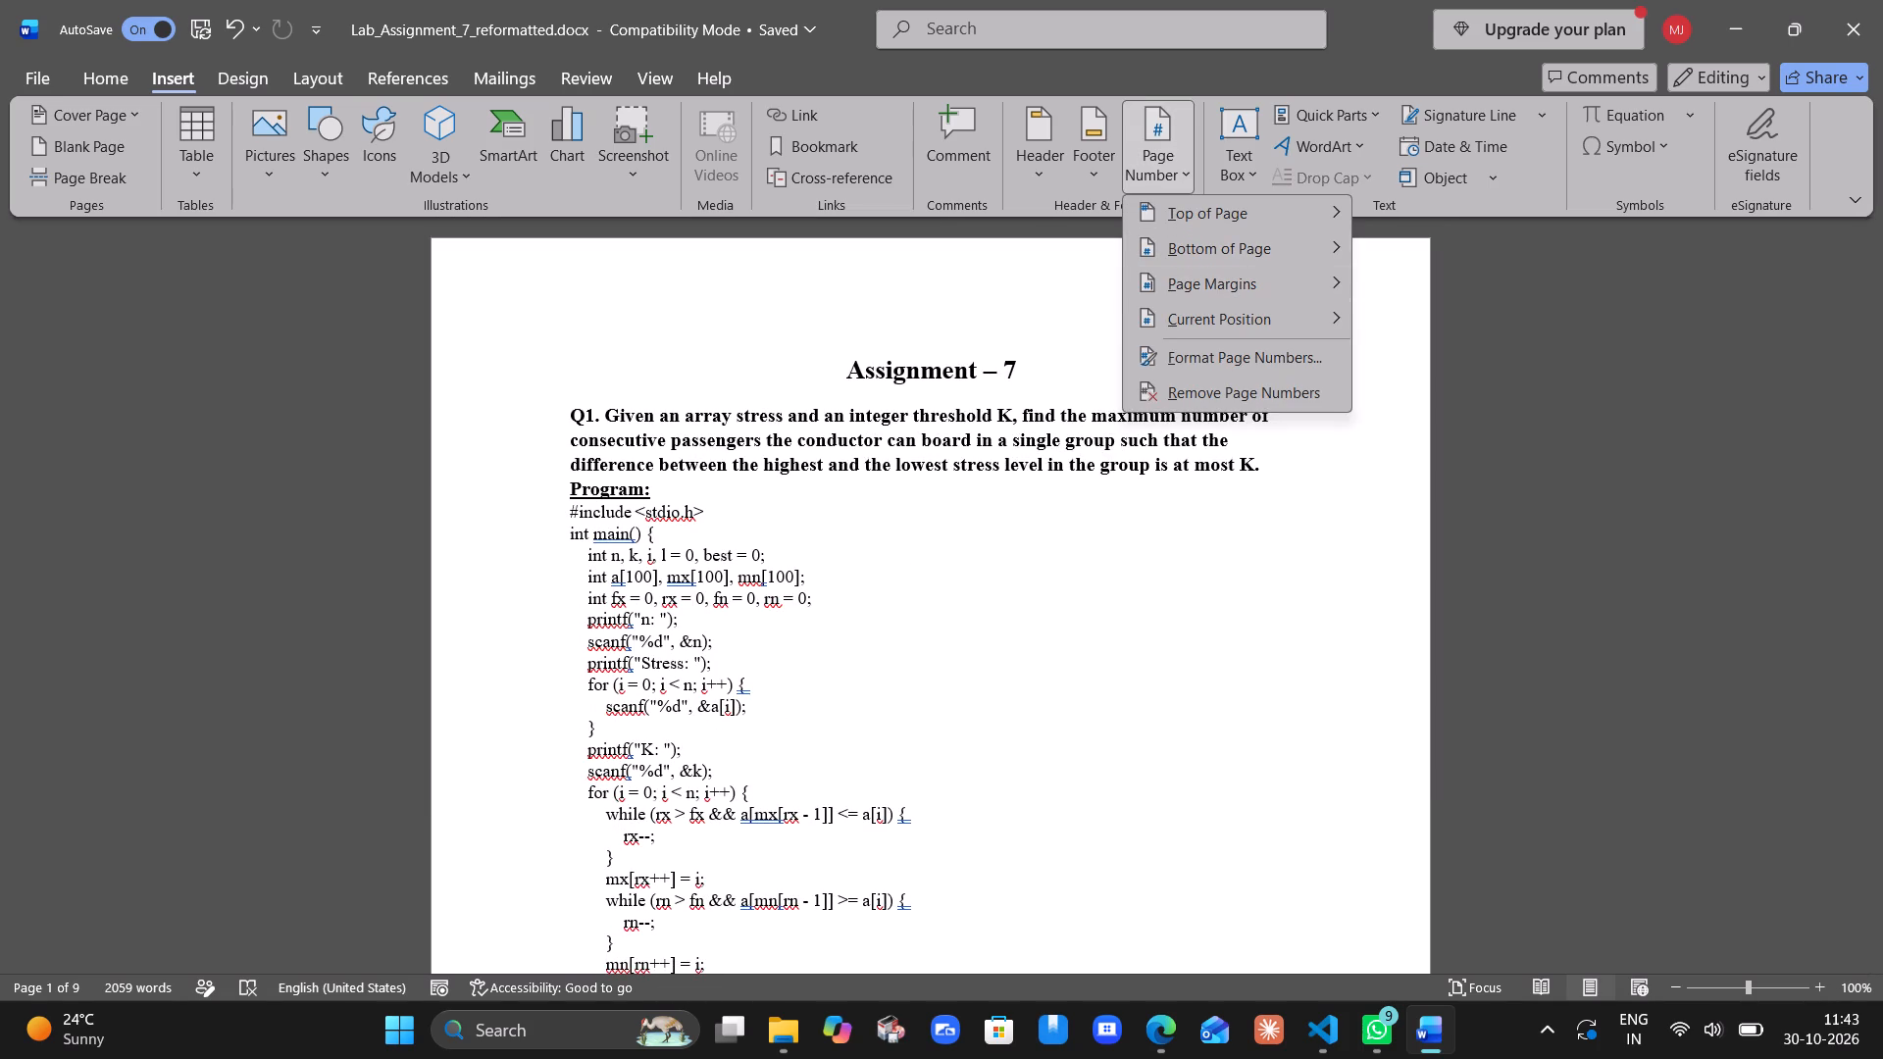
scroll(1118, 635, "down", 4)
scroll(1118, 635, "up", 1)
left_click(1130, 668)
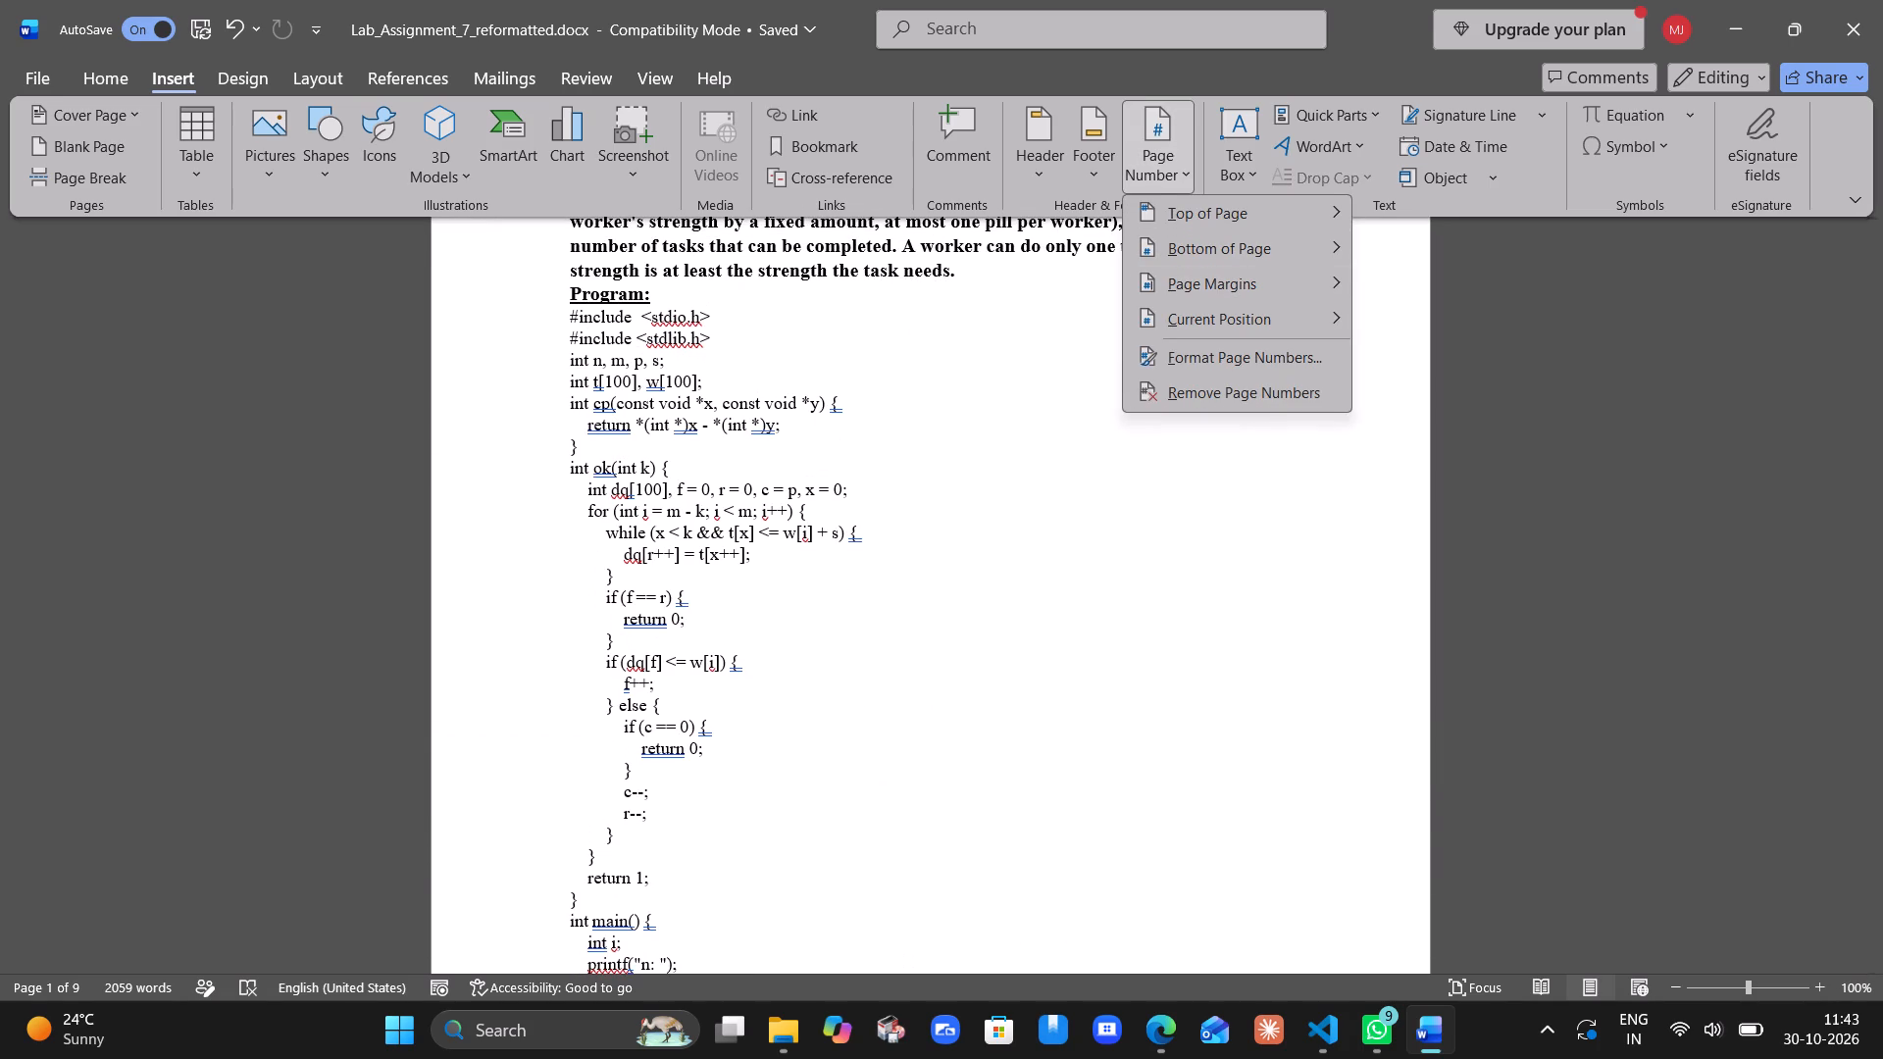
left_click(1171, 182)
left_click(1211, 250)
left_click(1506, 506)
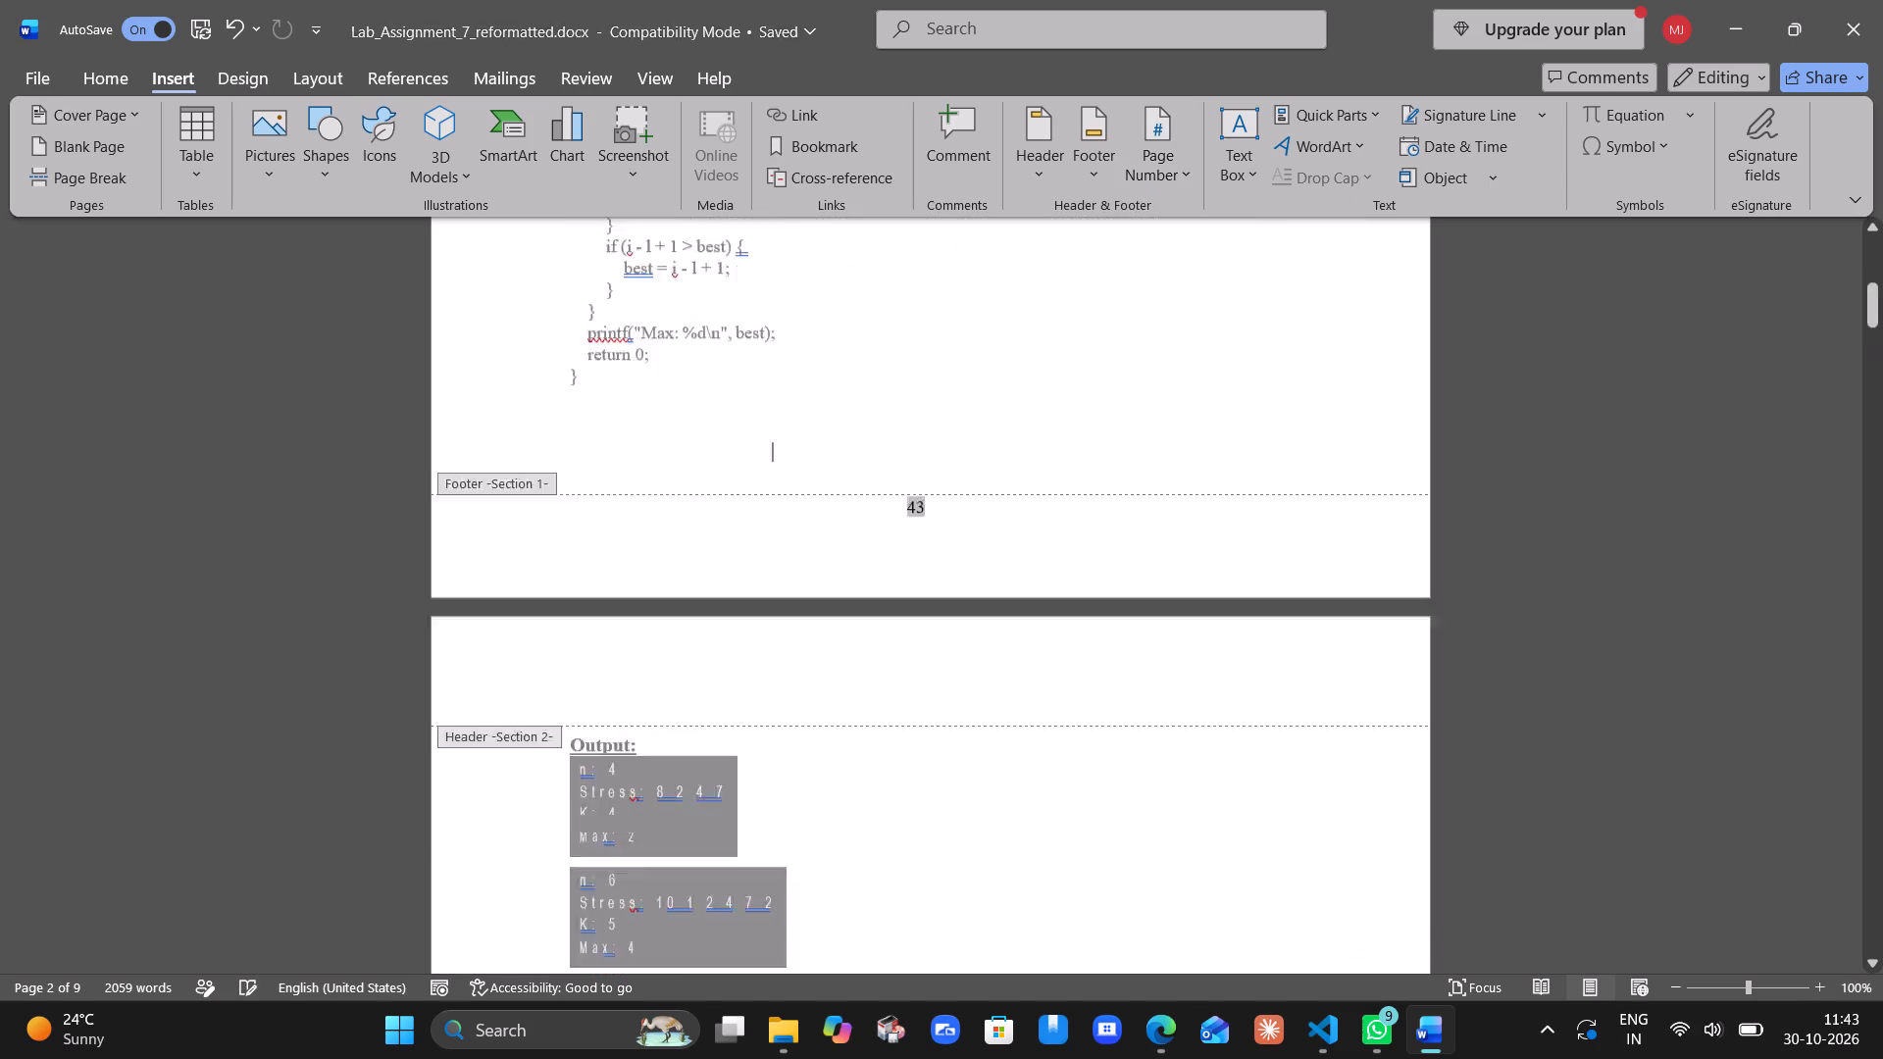
scroll(1232, 486, "down", 1)
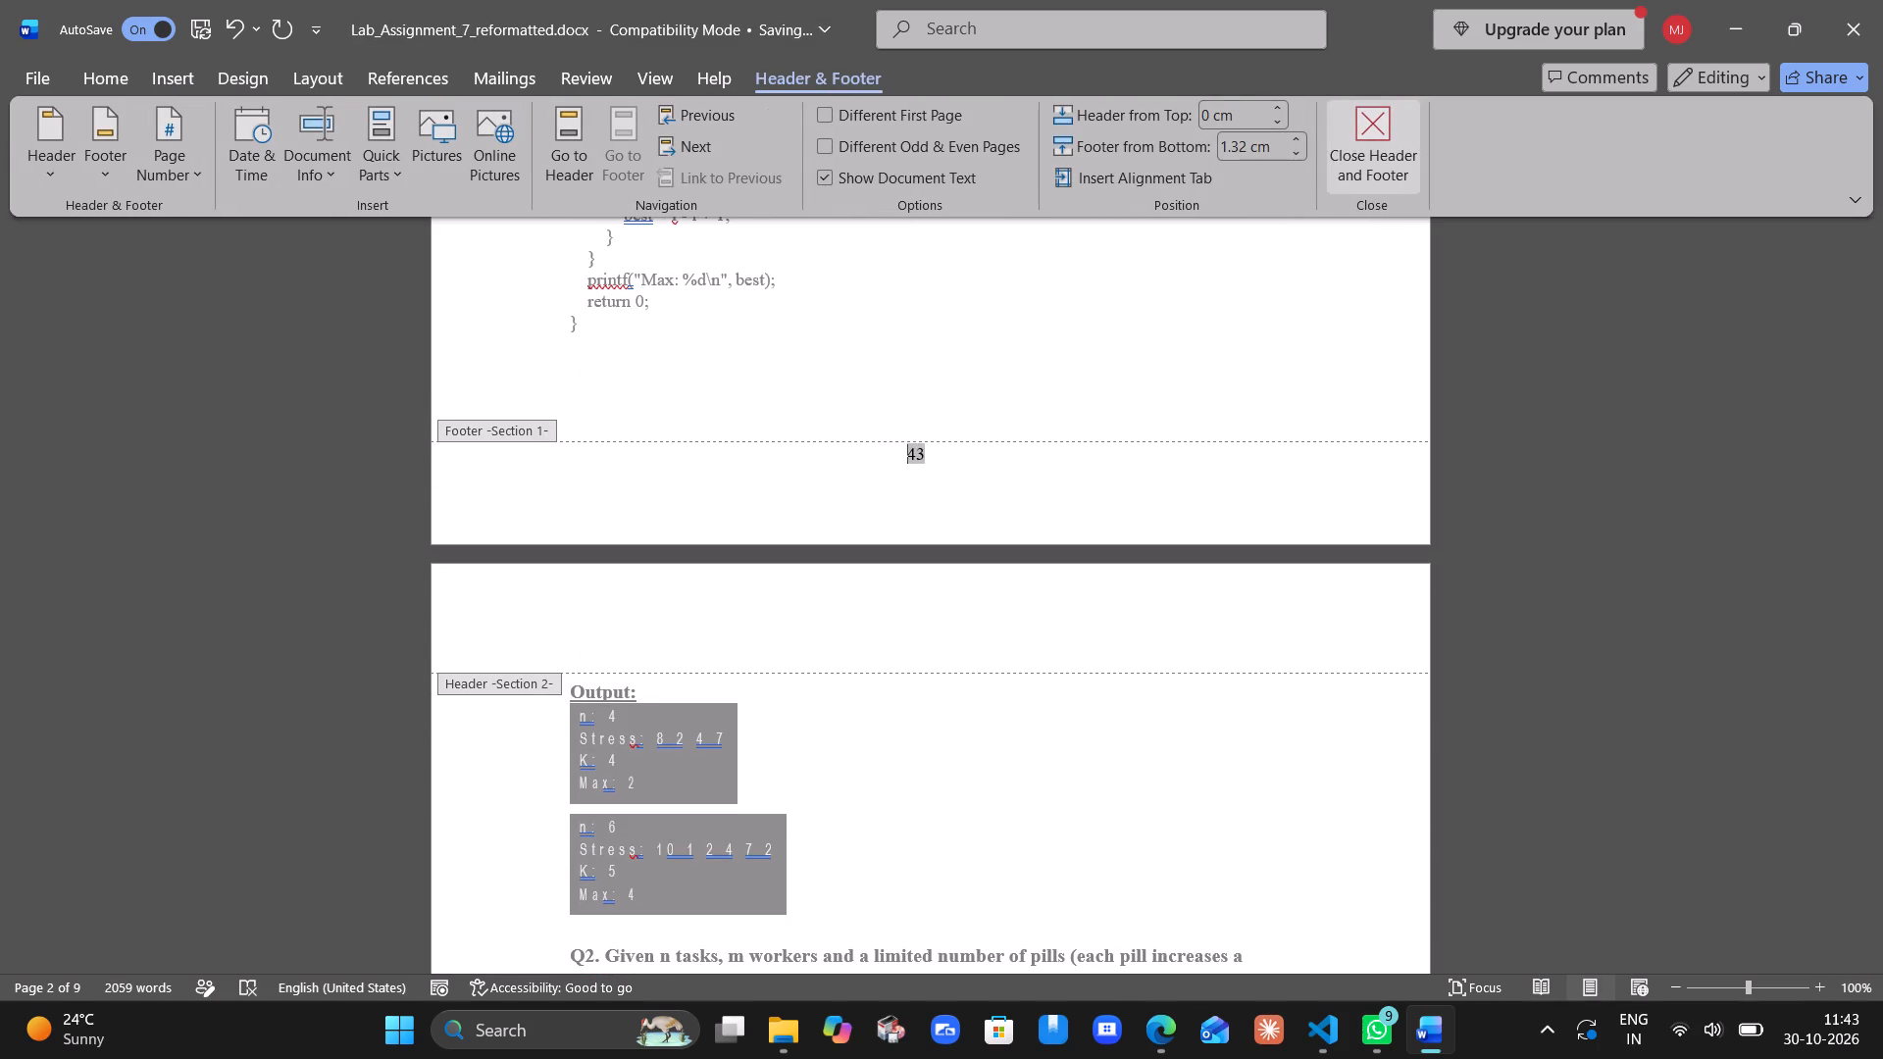
left_click(1383, 131)
scroll(1115, 525, "up", 6)
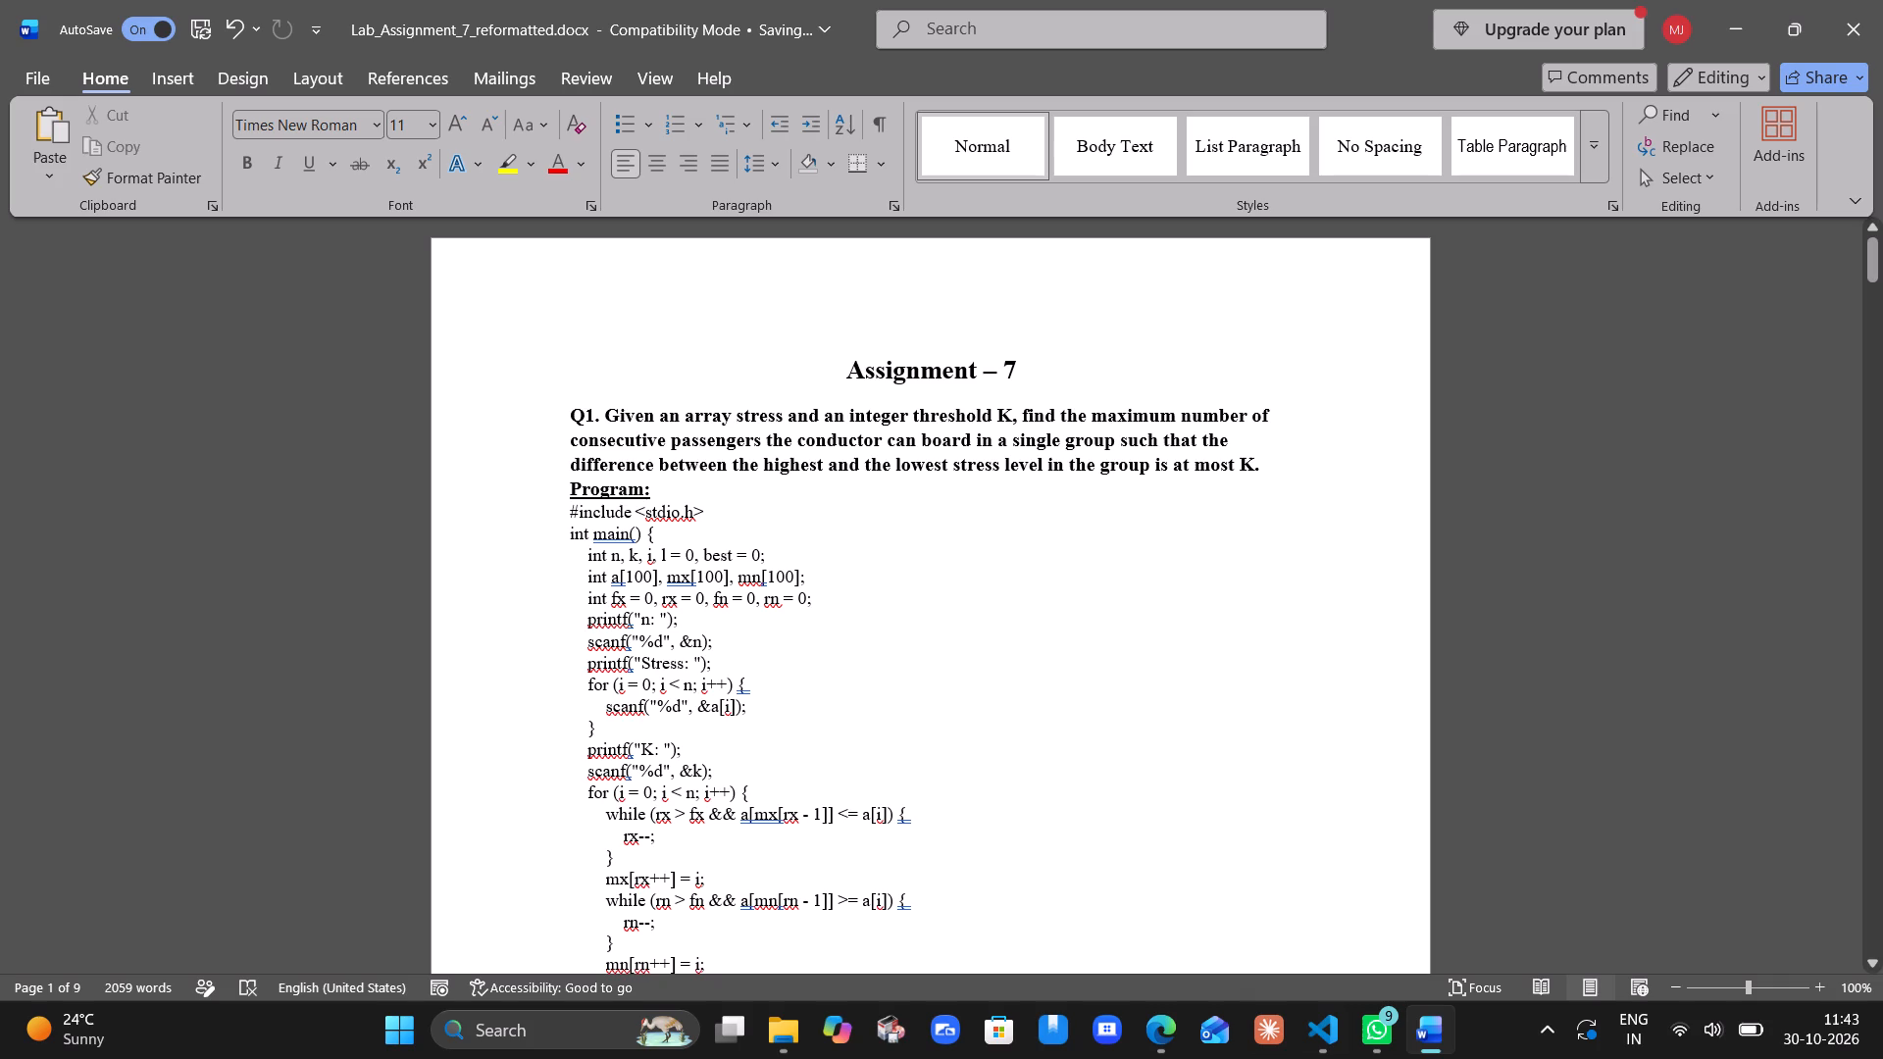
Switch to Google Chrome, search for "i love pdf" and open the iLovePDF website.
left_click(402, 1025)
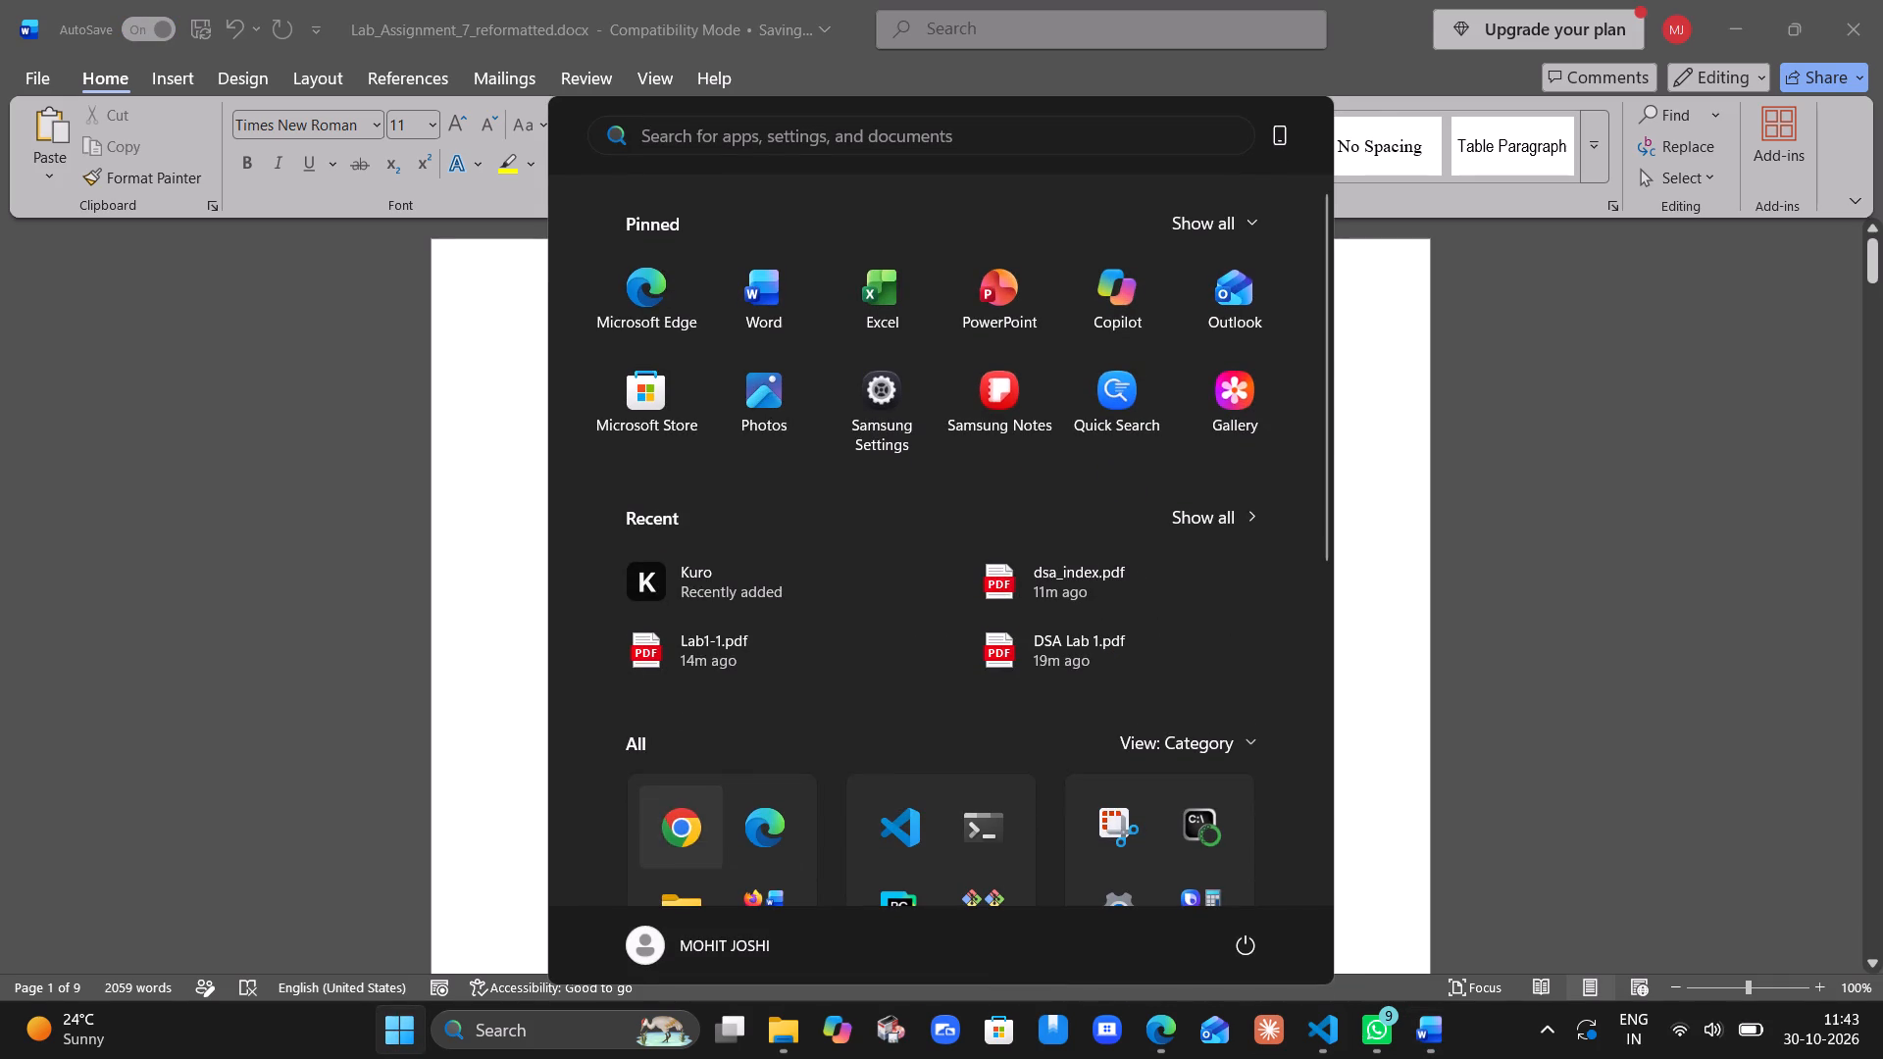
left_click(697, 815)
left_click(934, 586)
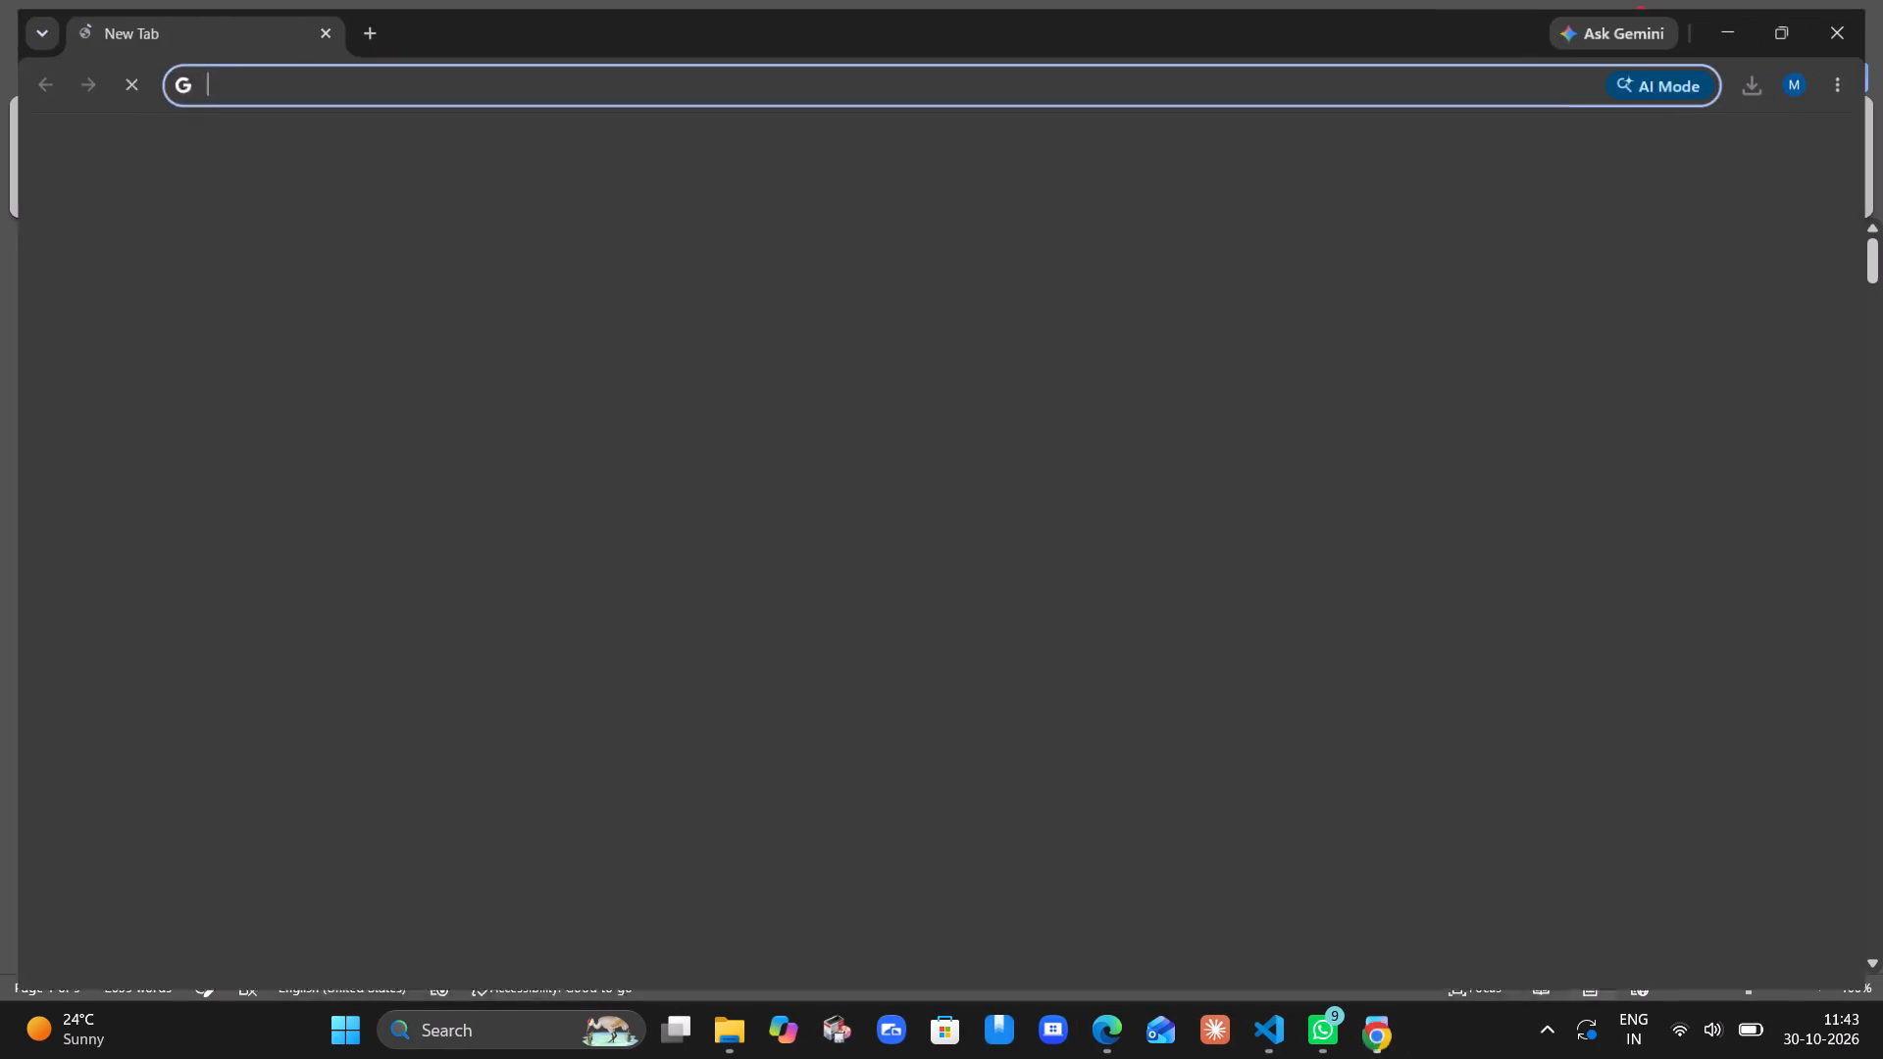
left_click(836, 471)
left_click(671, 653)
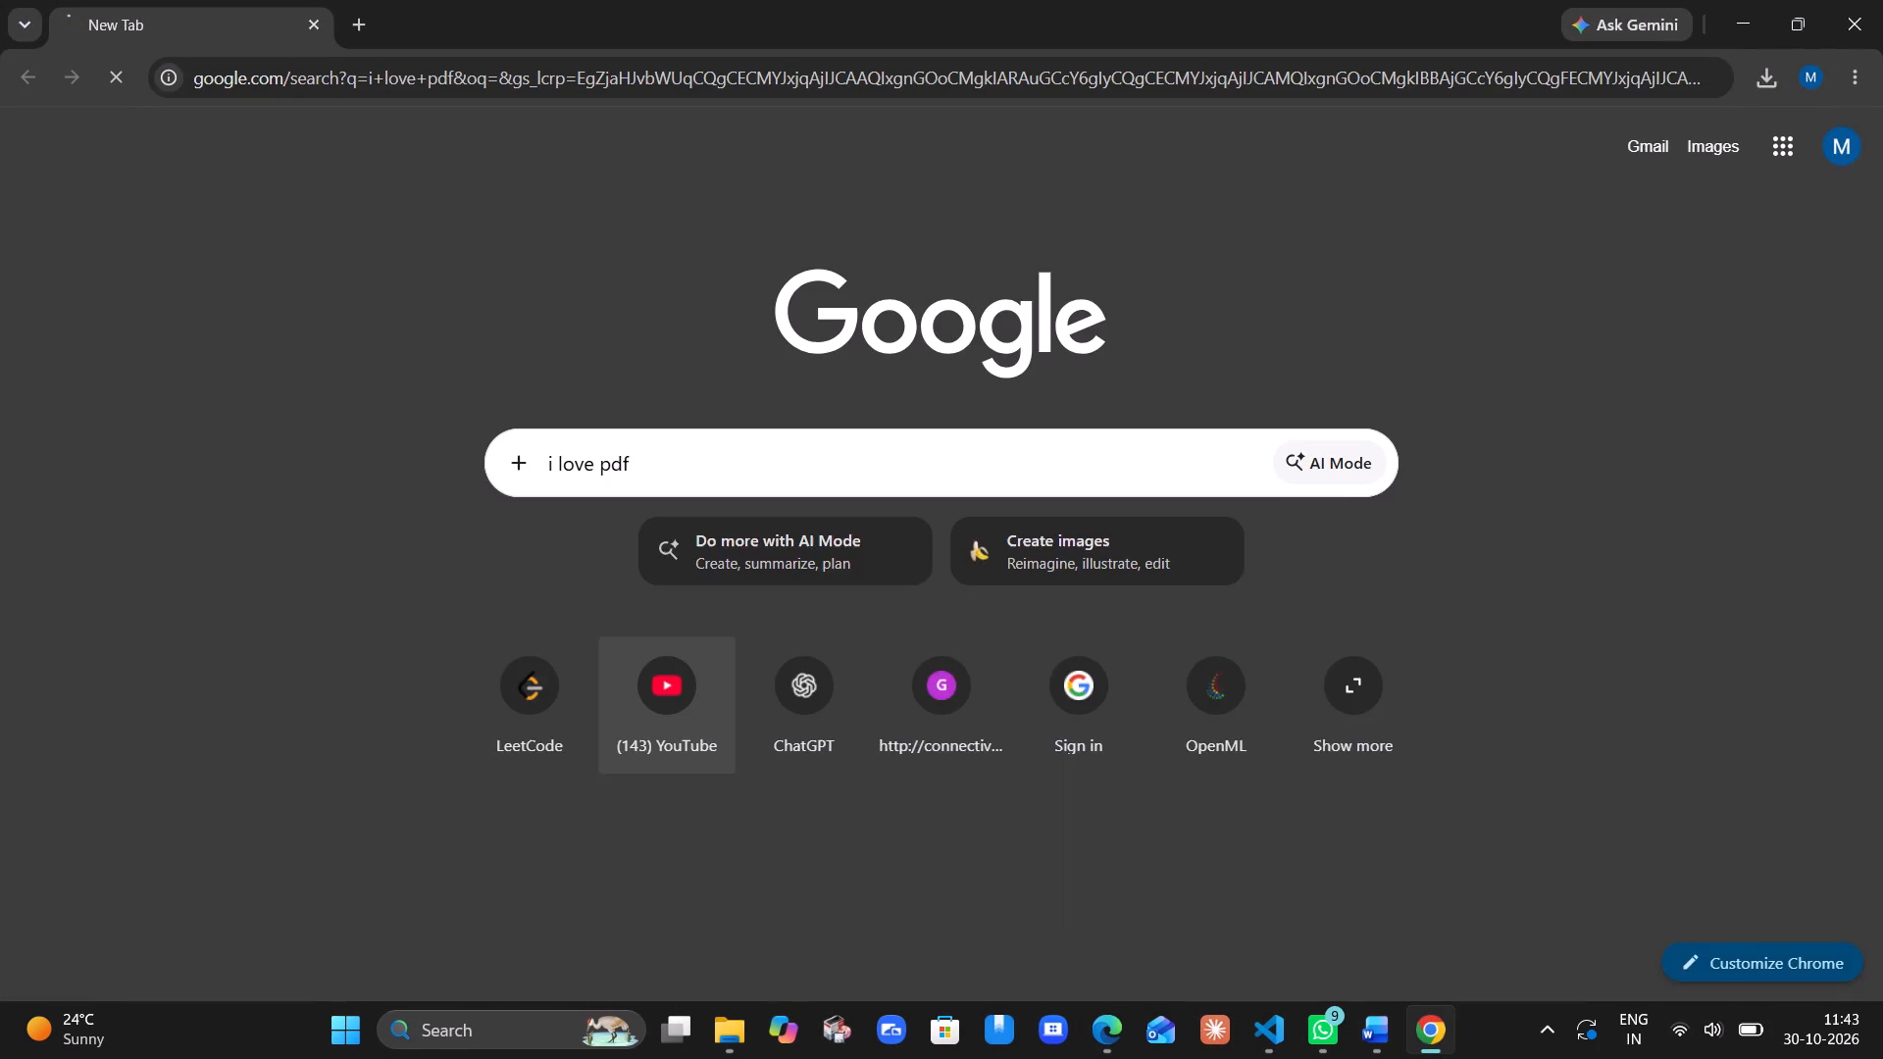
left_click(501, 371)
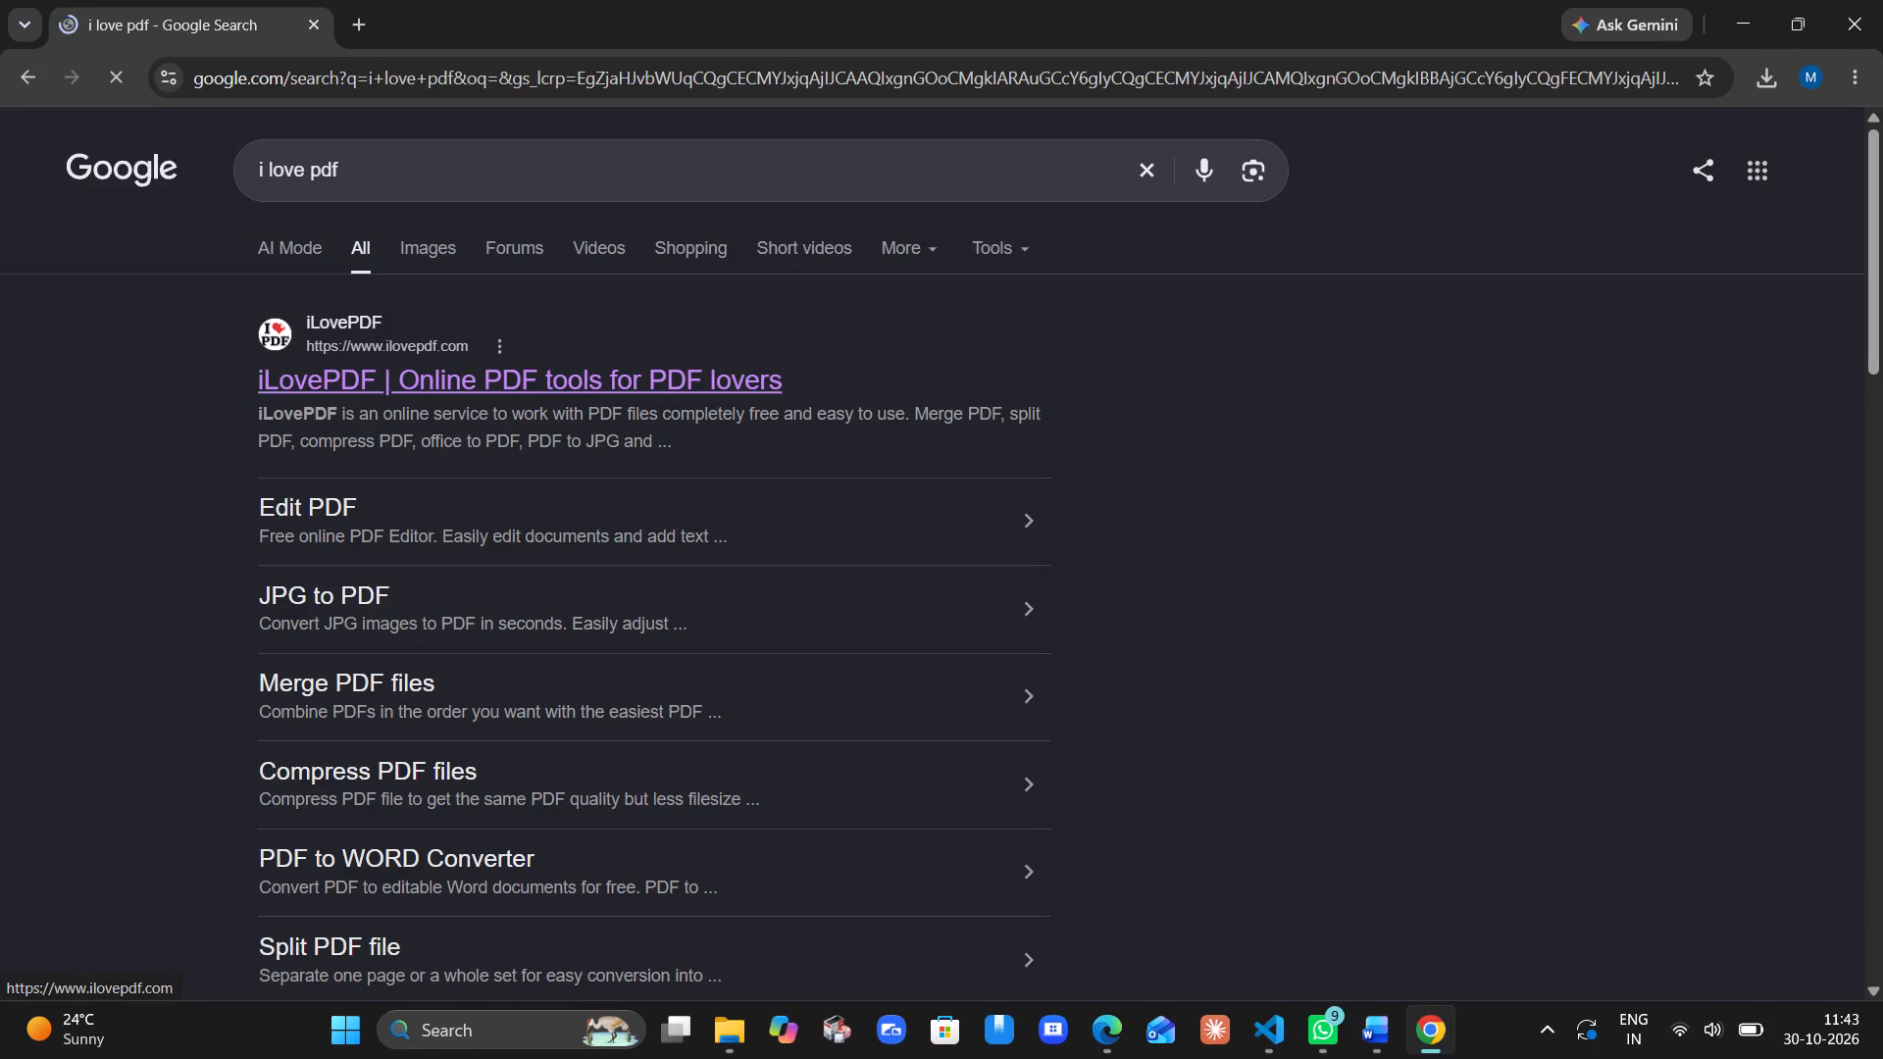
left_click(1384, 1020)
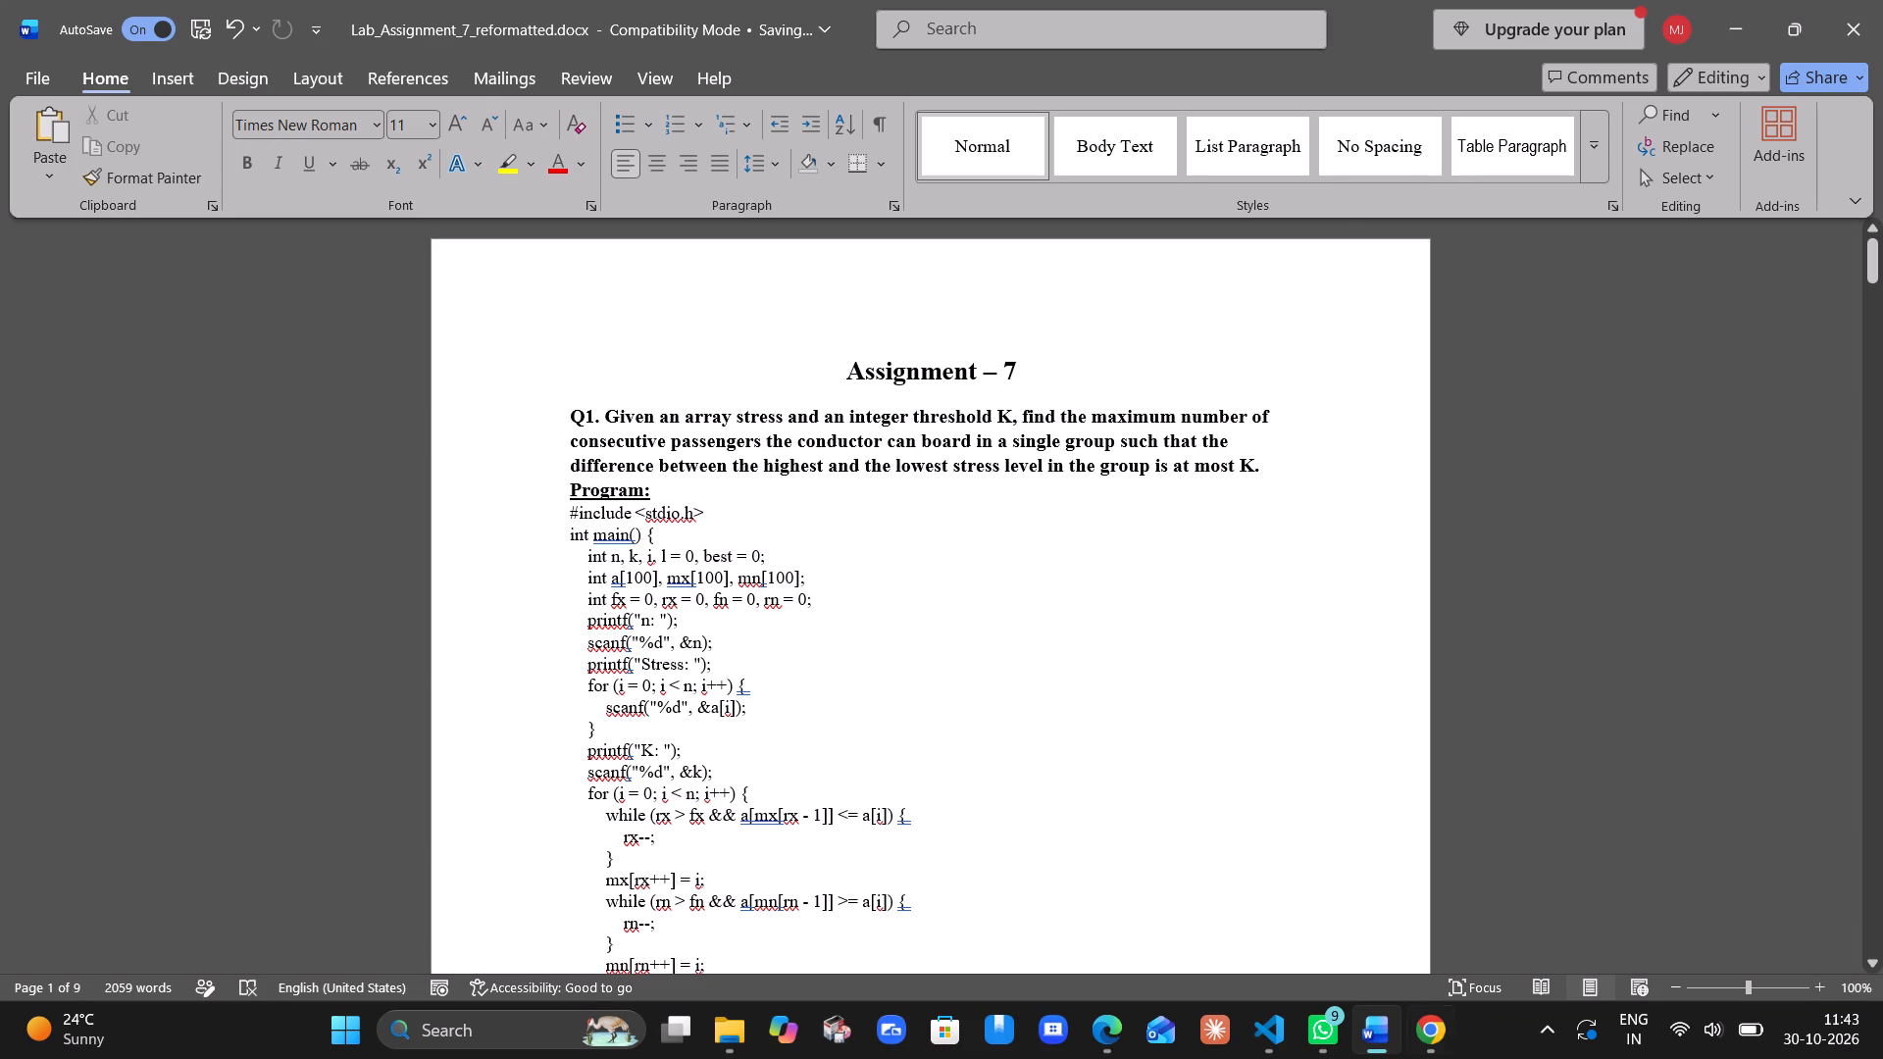
left_click(1441, 1020)
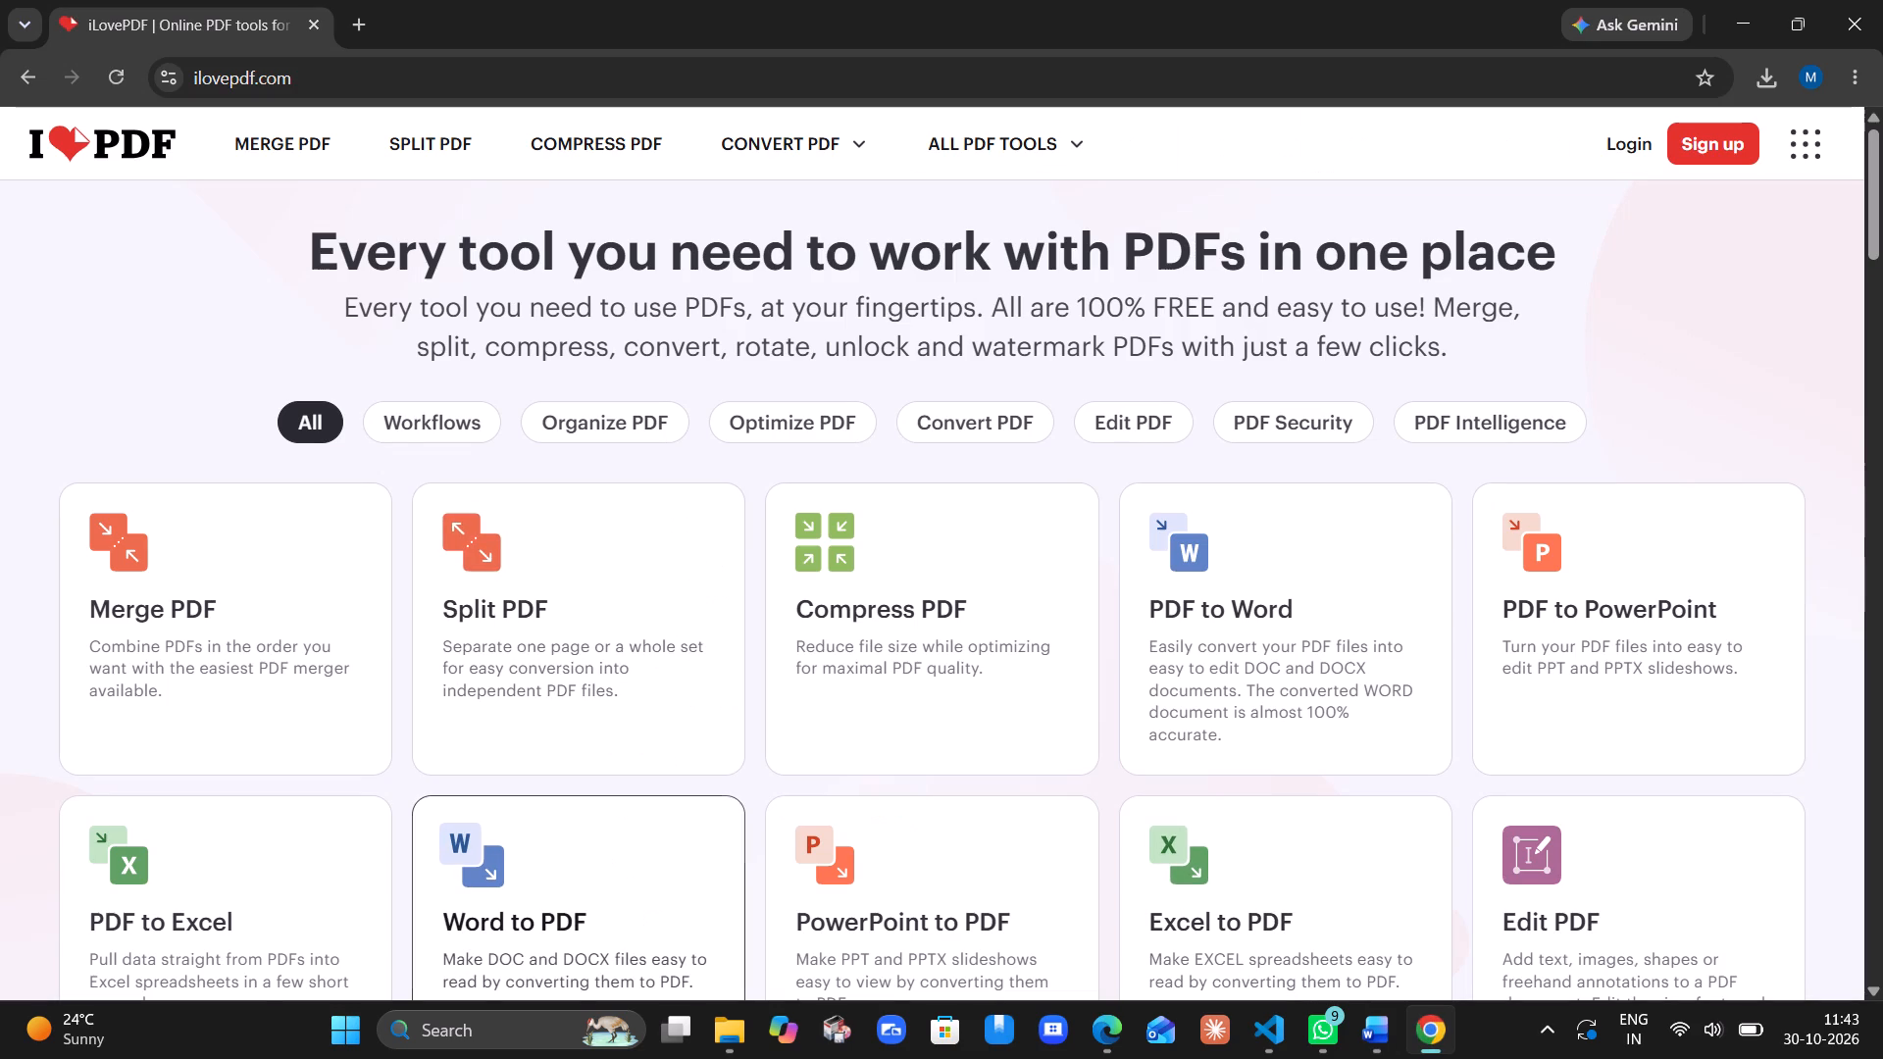
Open the Word to PDF conversion tool on iLovePDF.
left_click(531, 857)
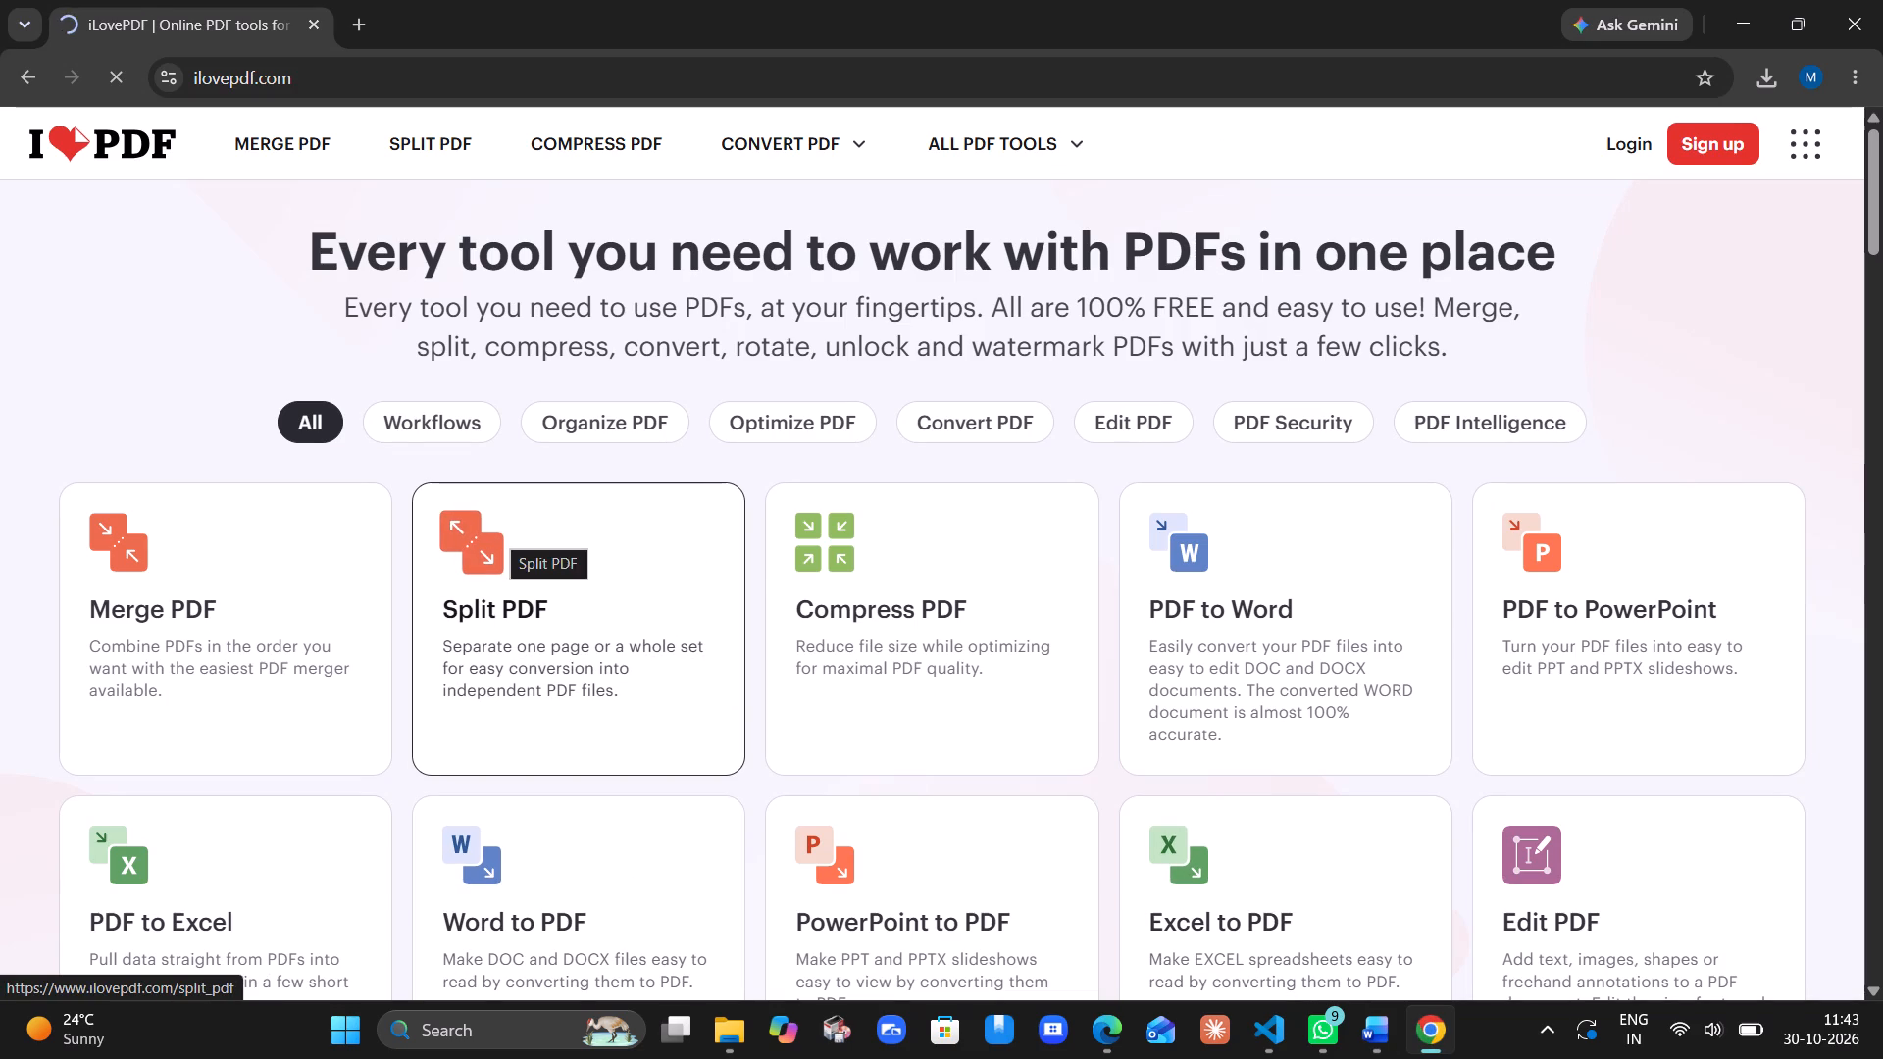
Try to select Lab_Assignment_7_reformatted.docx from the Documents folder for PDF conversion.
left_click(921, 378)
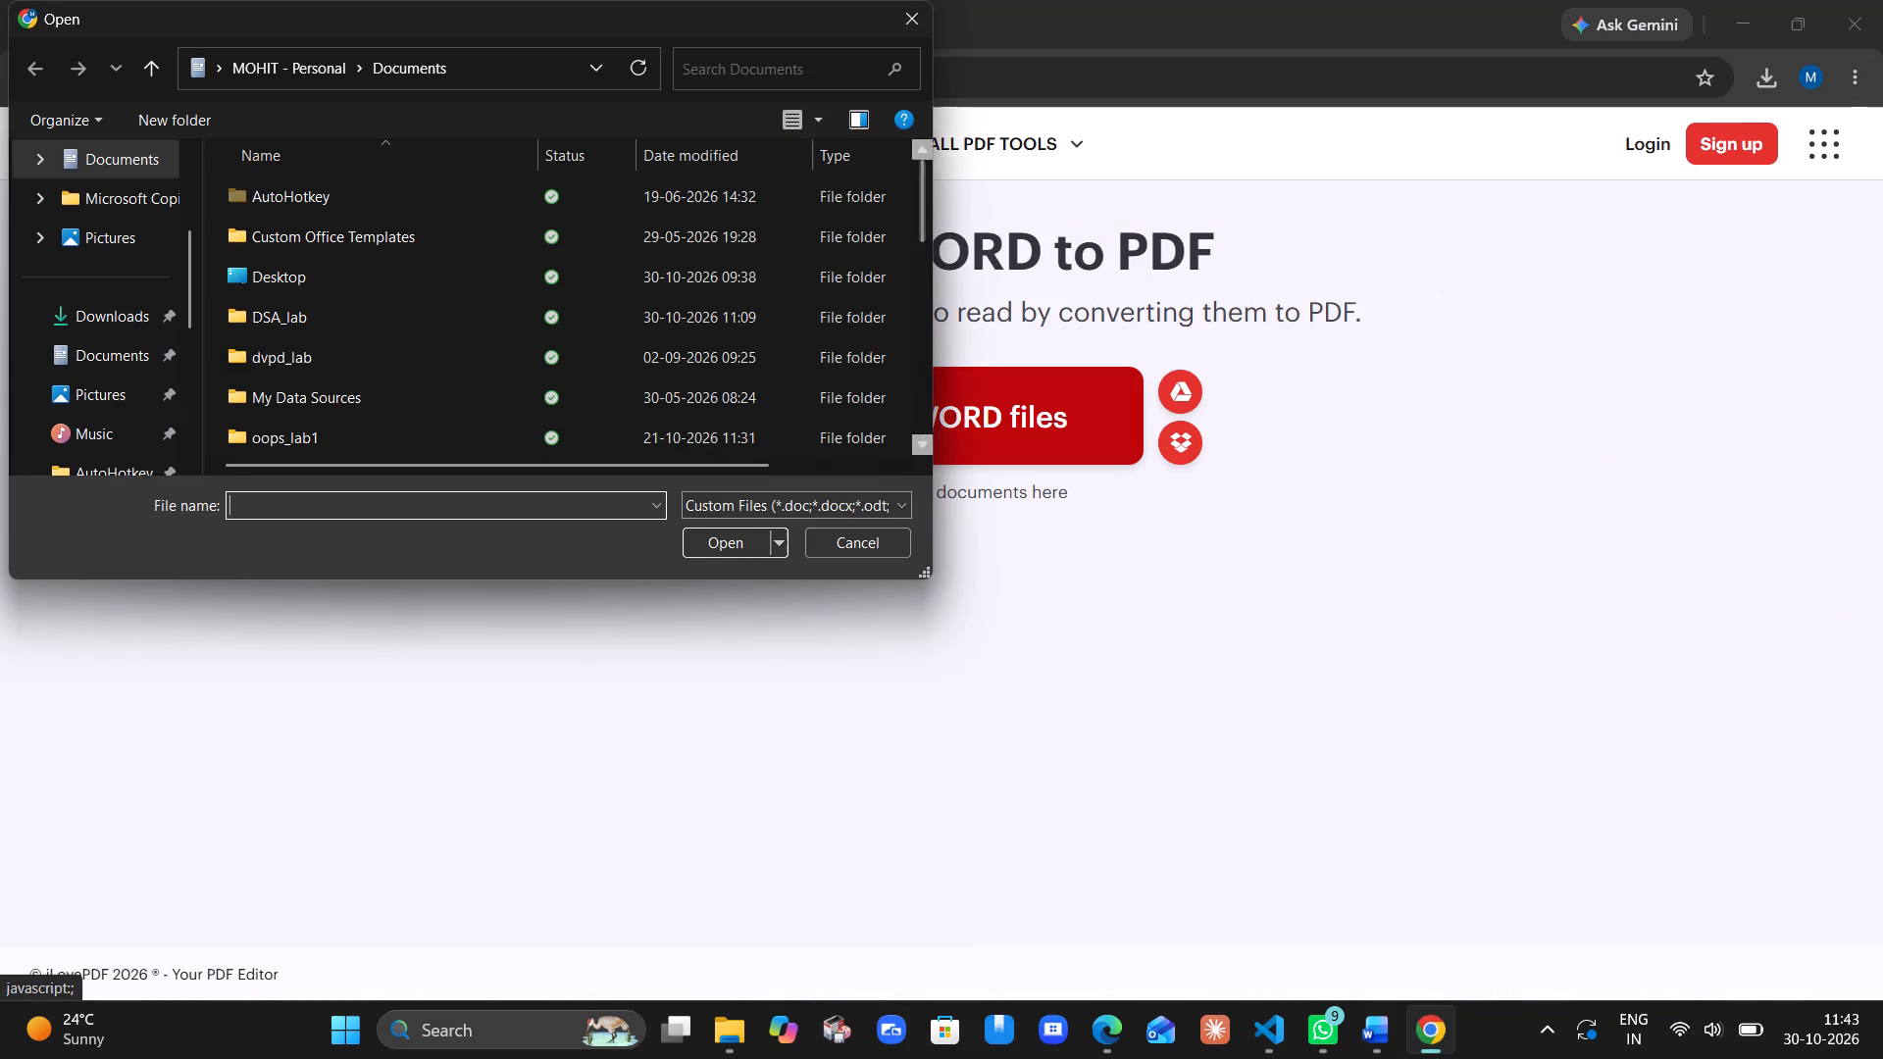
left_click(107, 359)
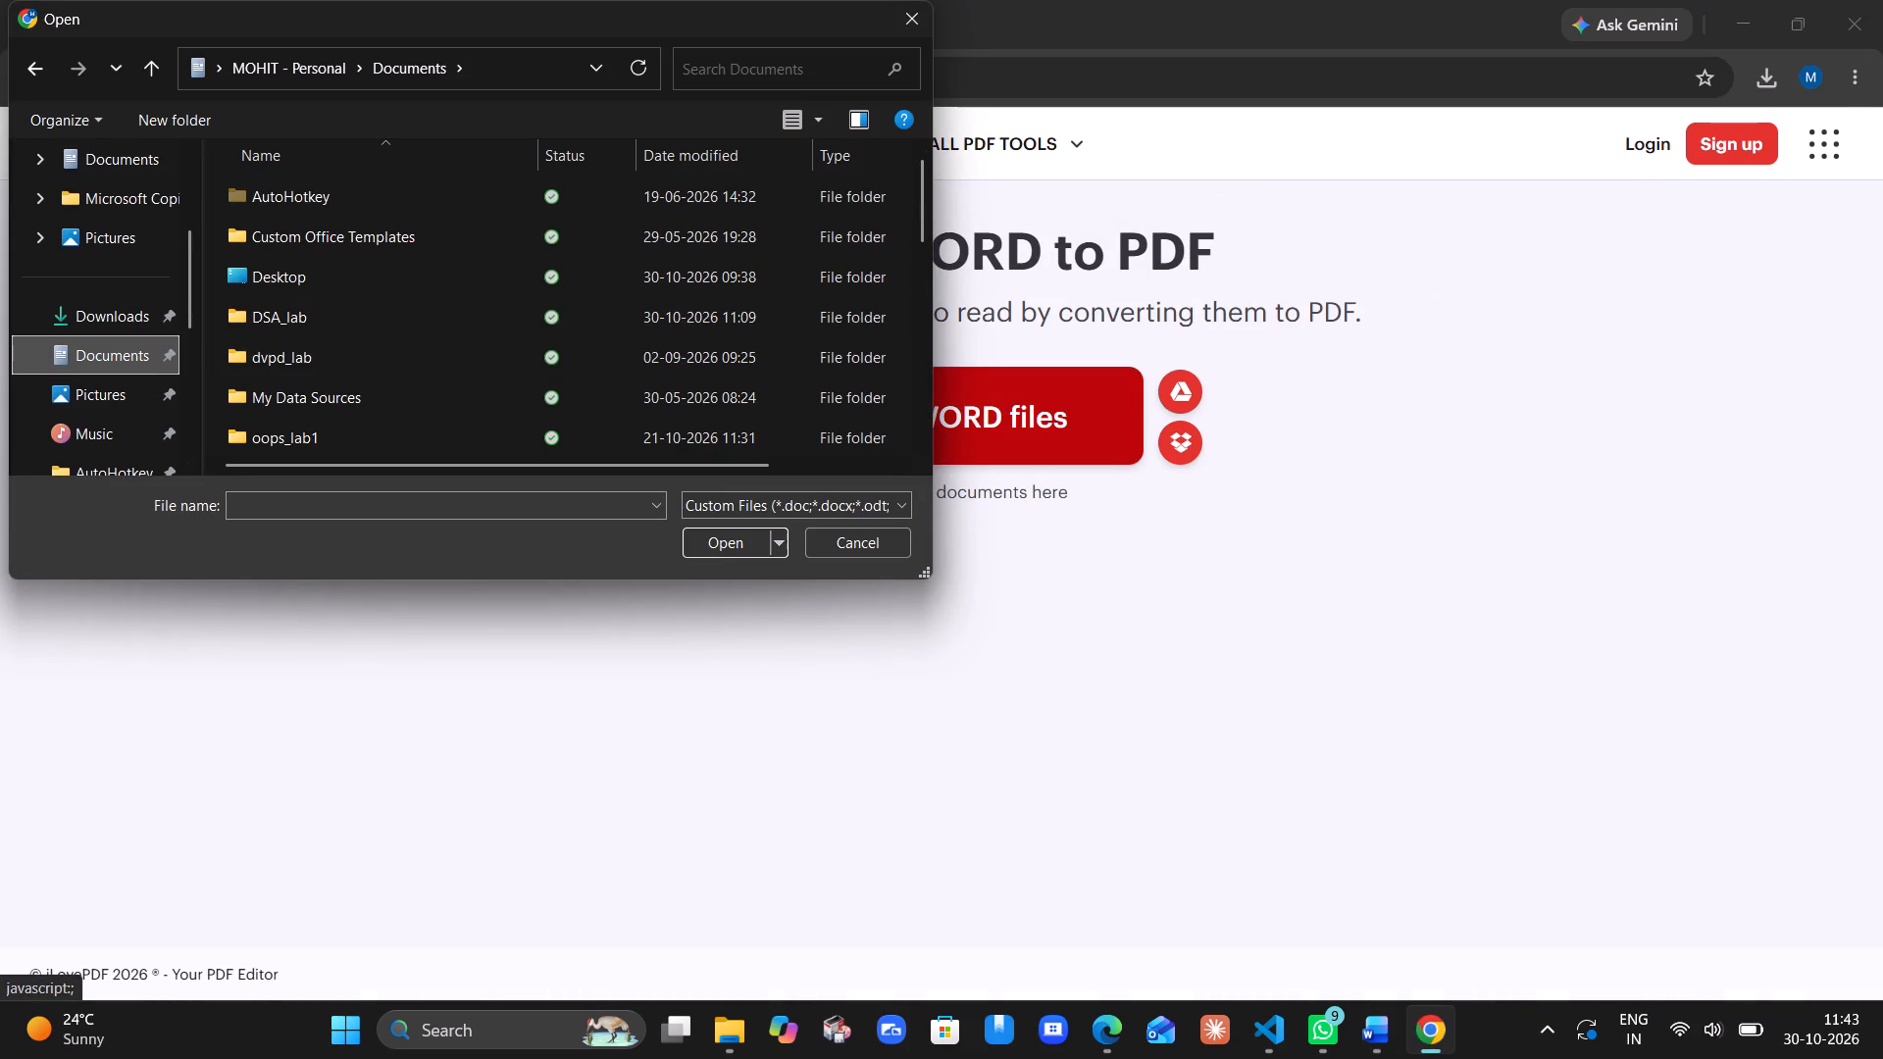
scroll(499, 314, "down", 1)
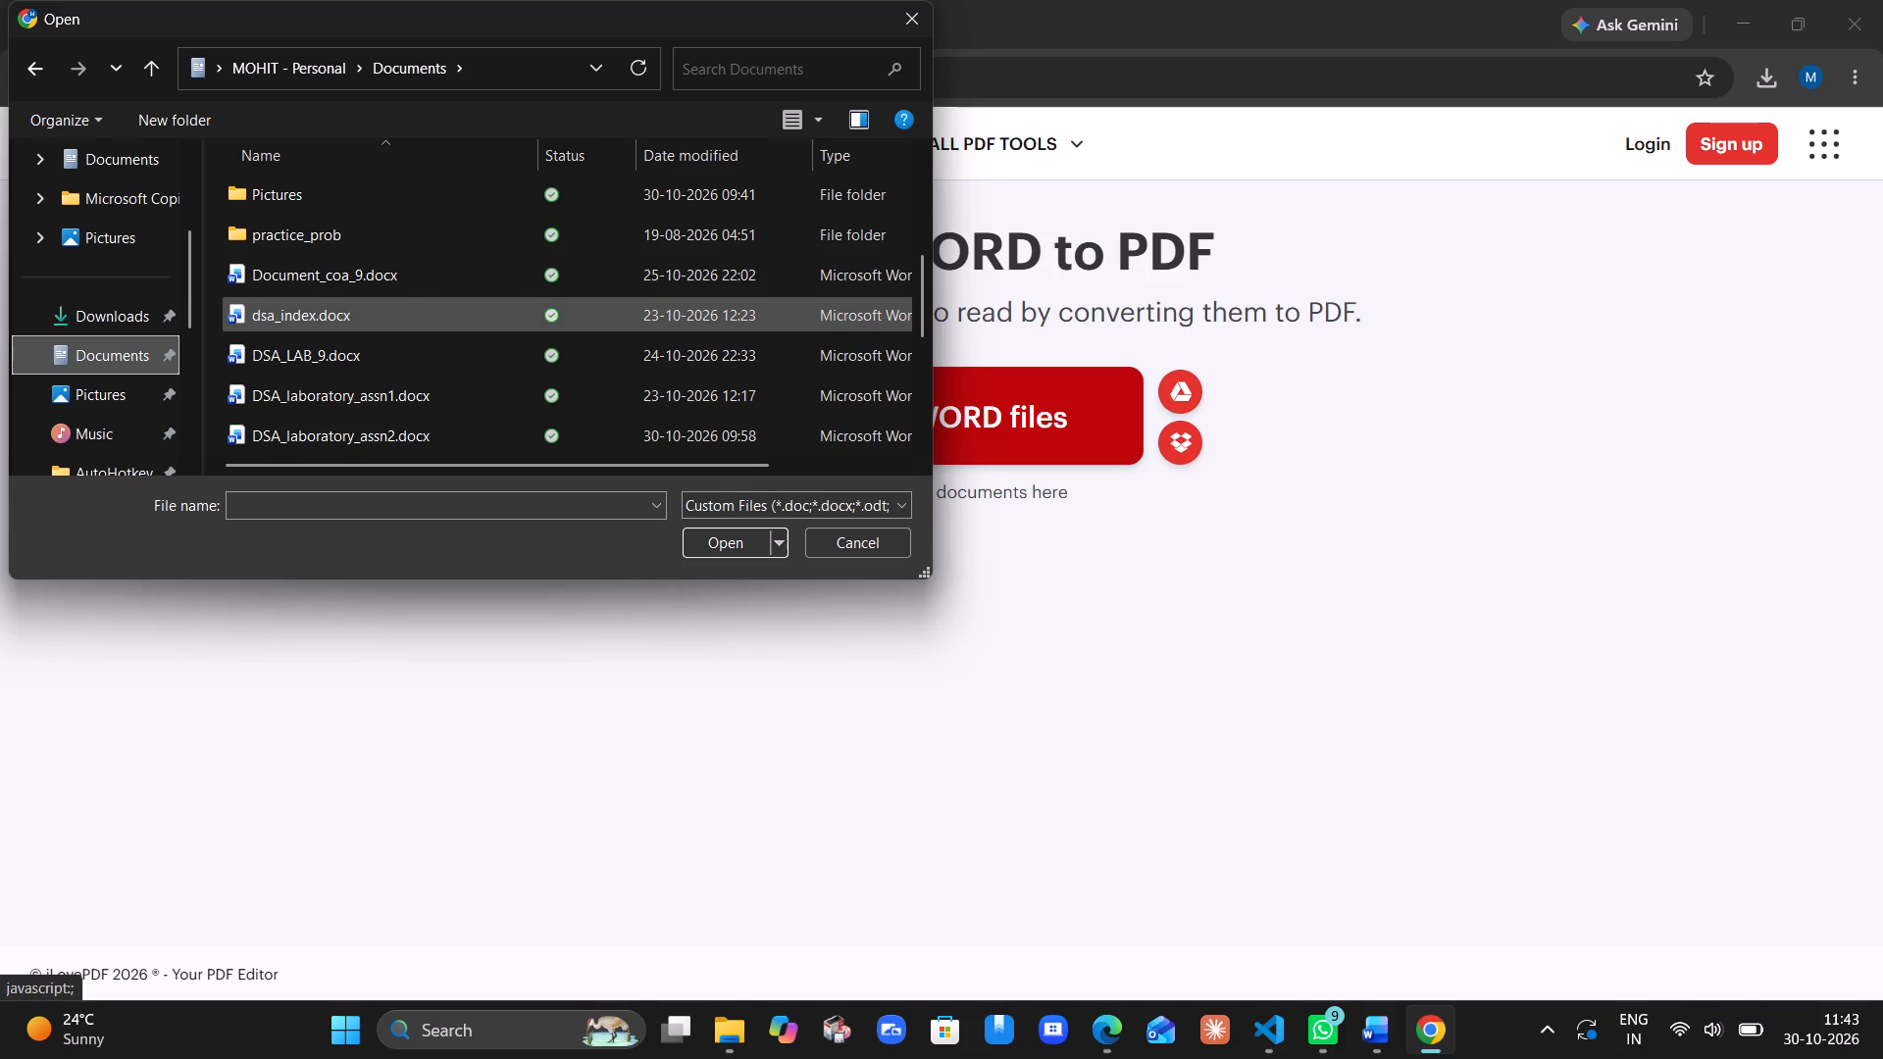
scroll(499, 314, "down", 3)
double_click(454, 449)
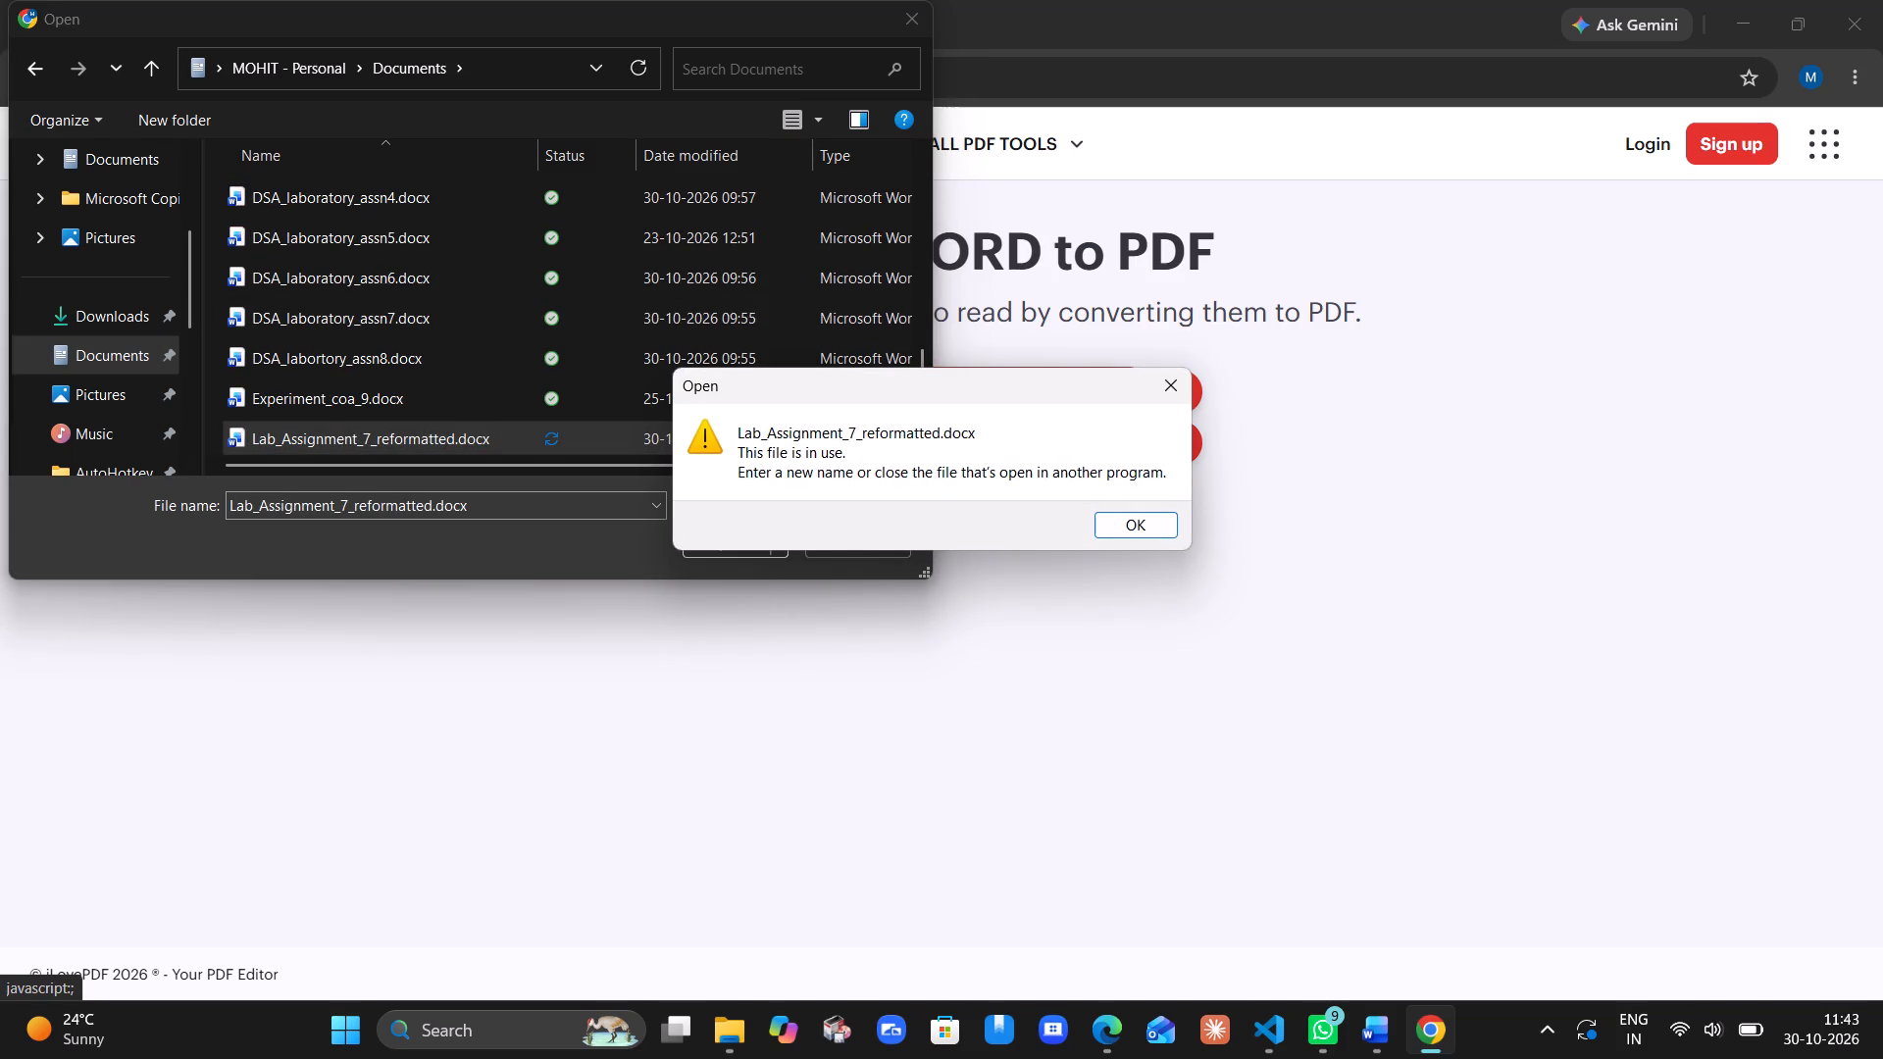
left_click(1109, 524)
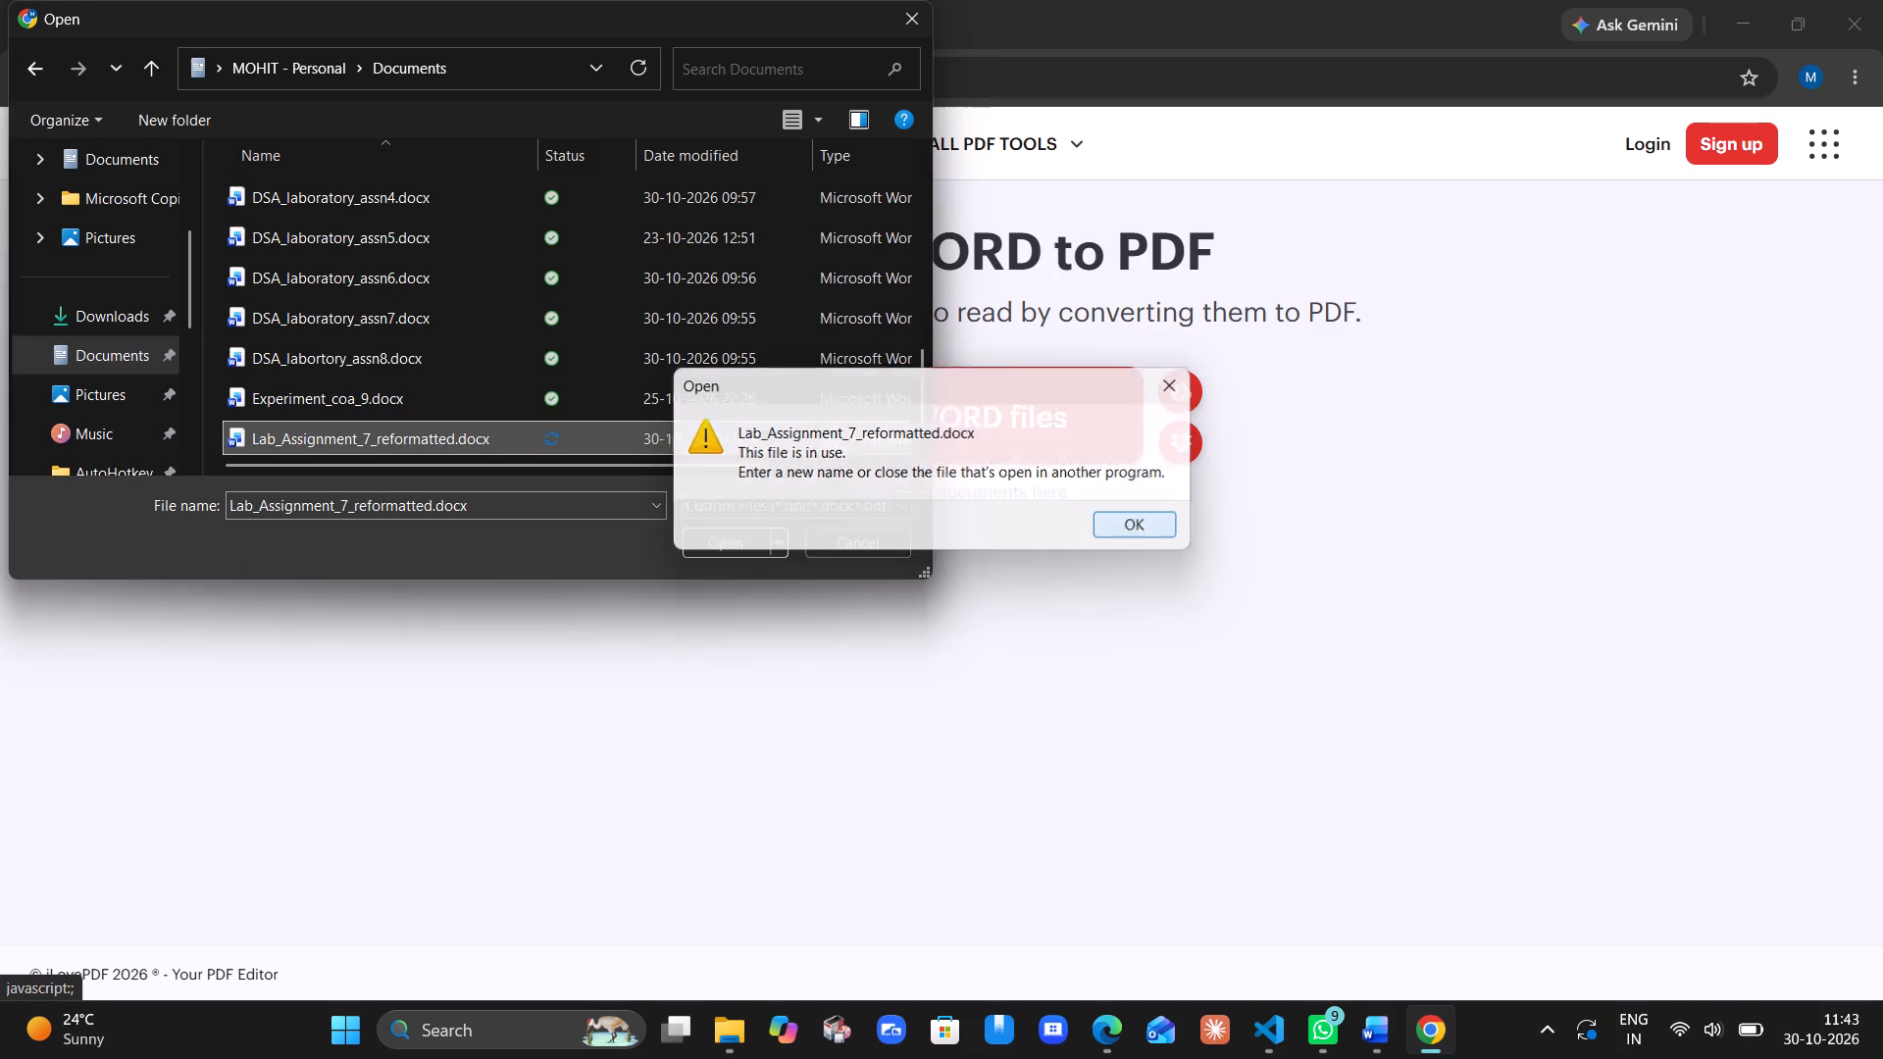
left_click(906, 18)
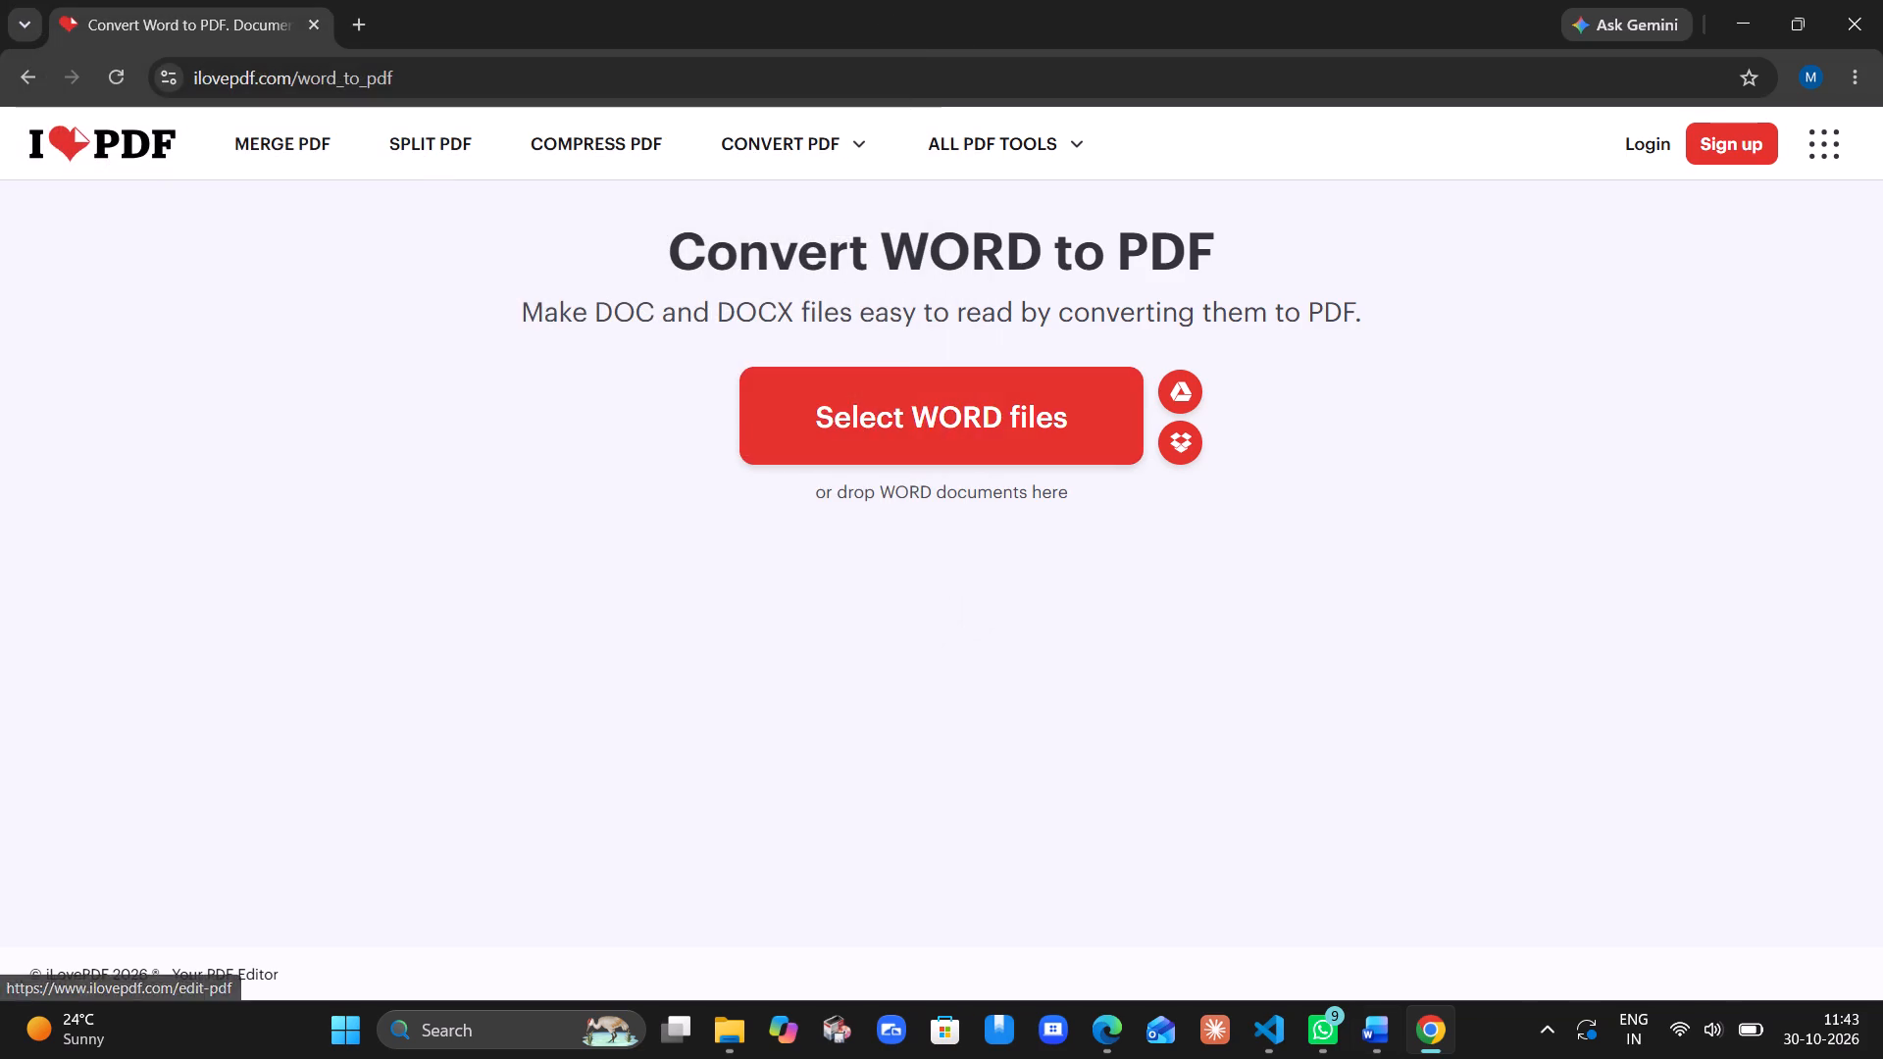
Switch to Microsoft Word and close the open Assignment 7 document.
left_click(1366, 1056)
left_click(1882, 0)
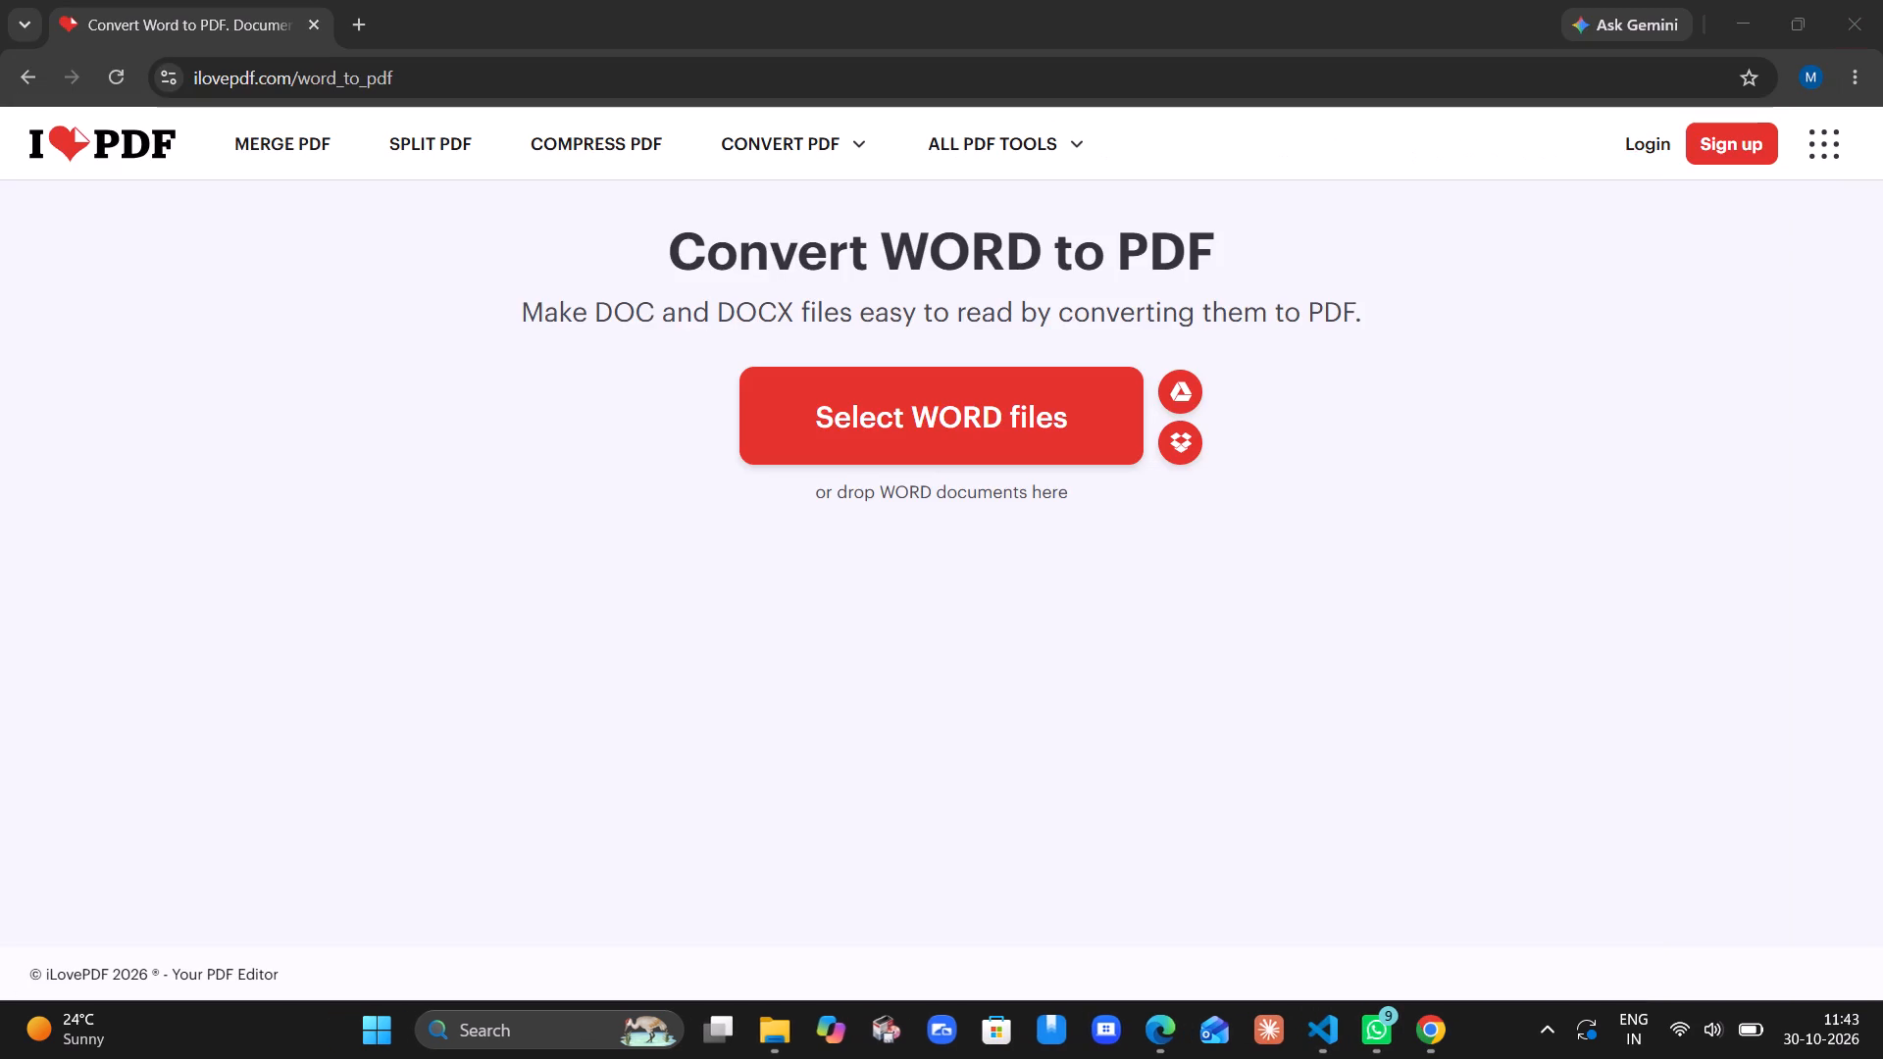
Switch to Google Chrome, upload Lab_Assignment_7_reformatted.docx from Documents to iLovePDF and convert it to PDF.
left_click(967, 406)
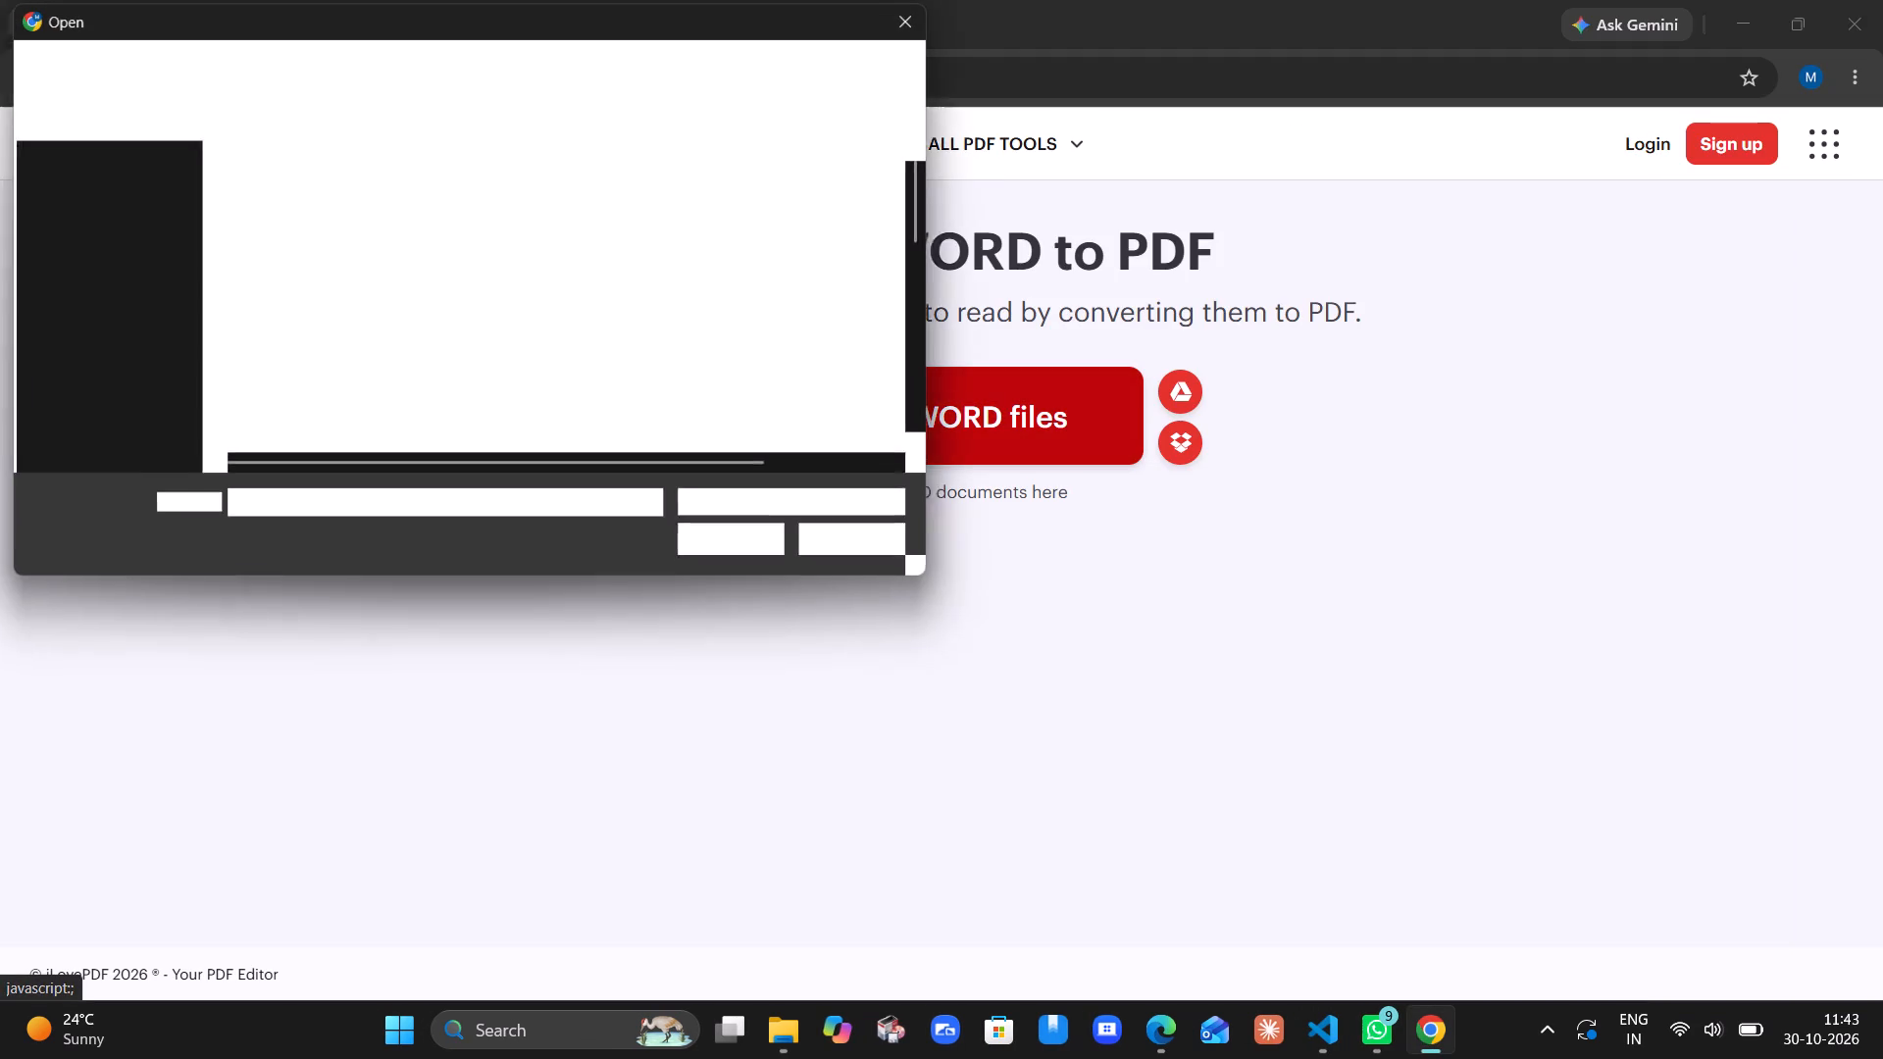
scroll(457, 351, "down", 16)
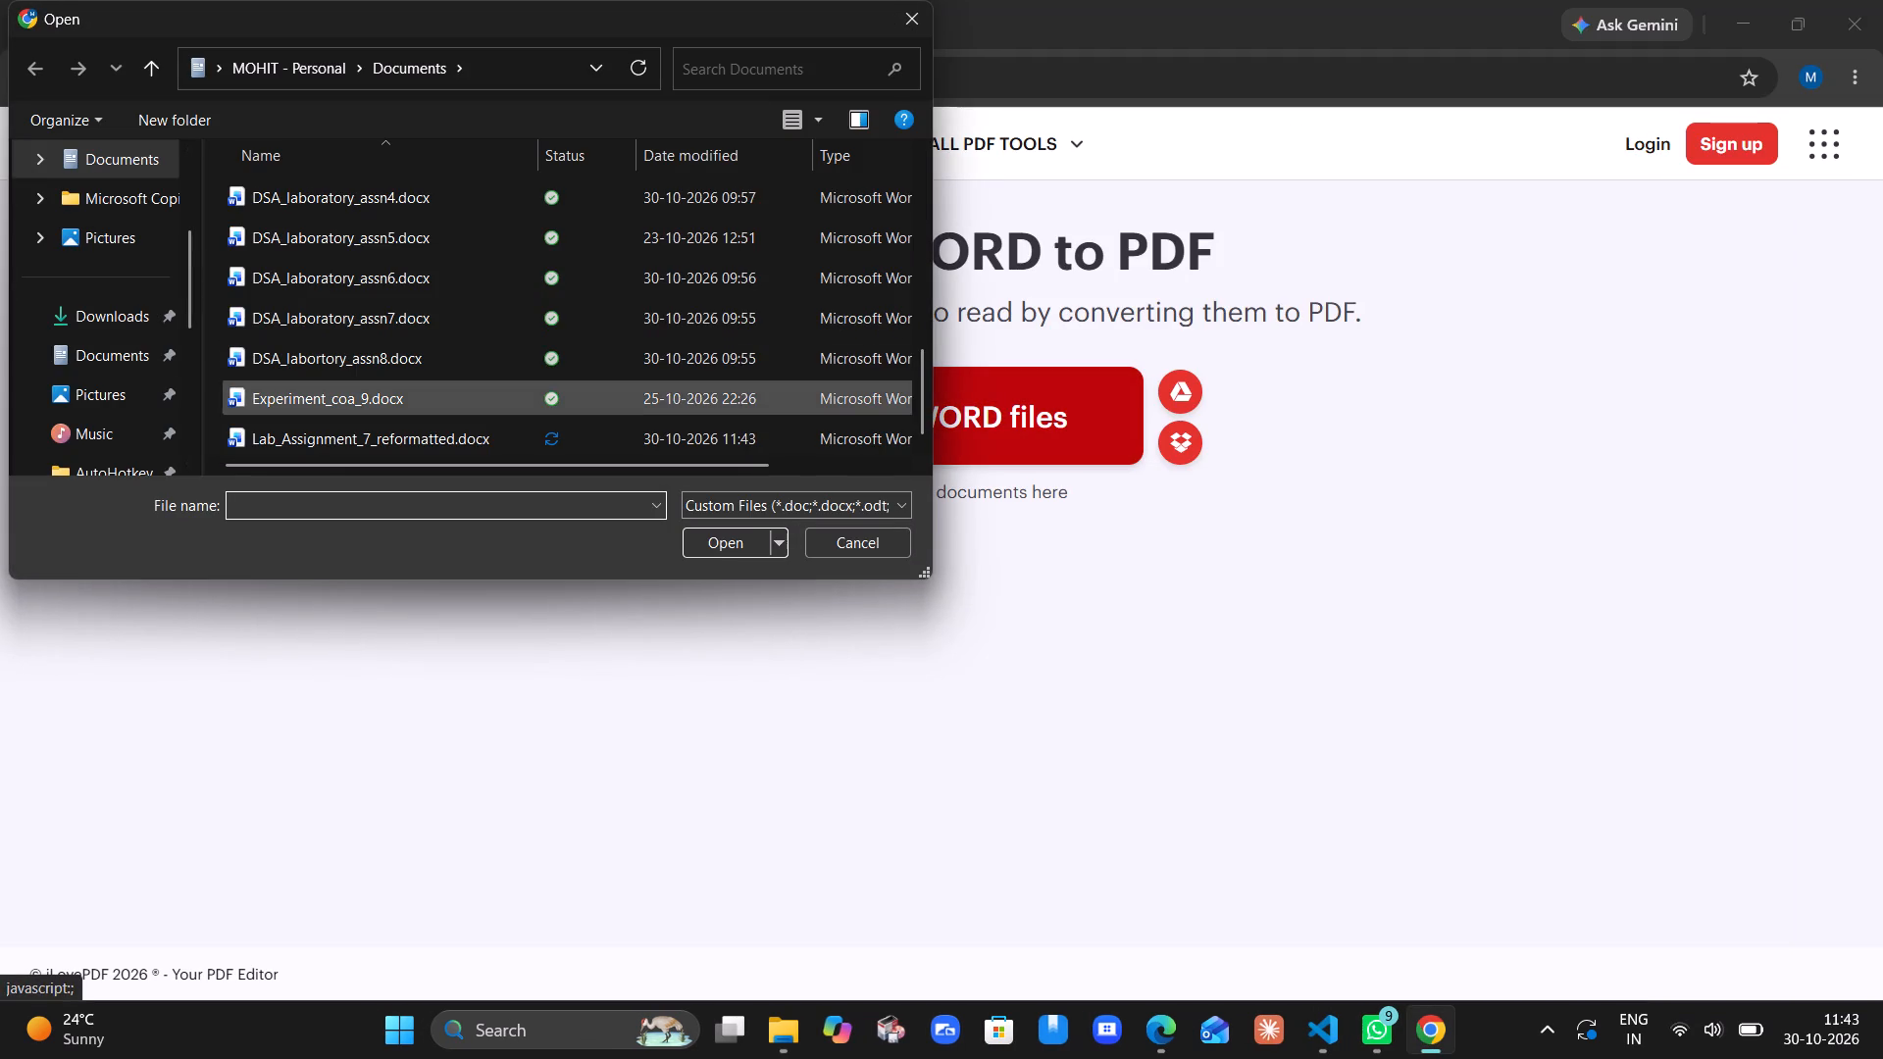
double_click(447, 435)
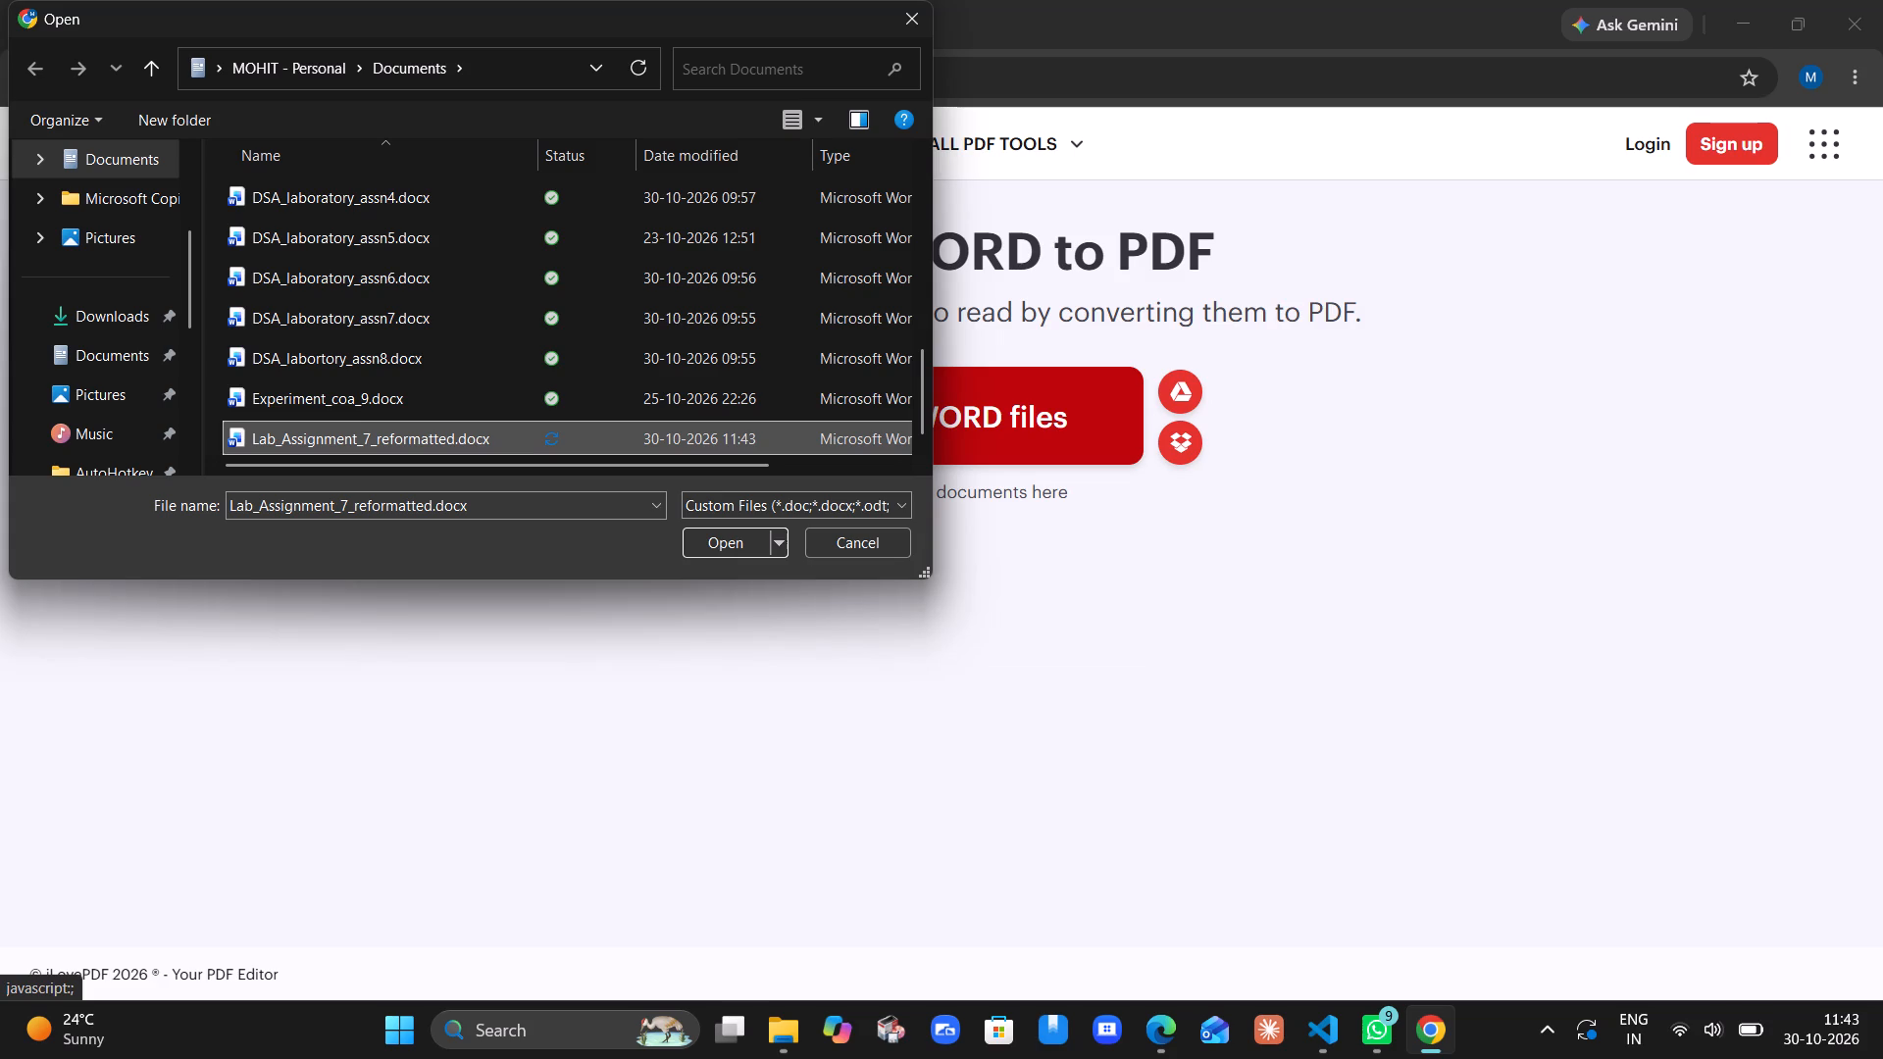
left_click_drag(405, 455, 404, 442)
double_click(404, 442)
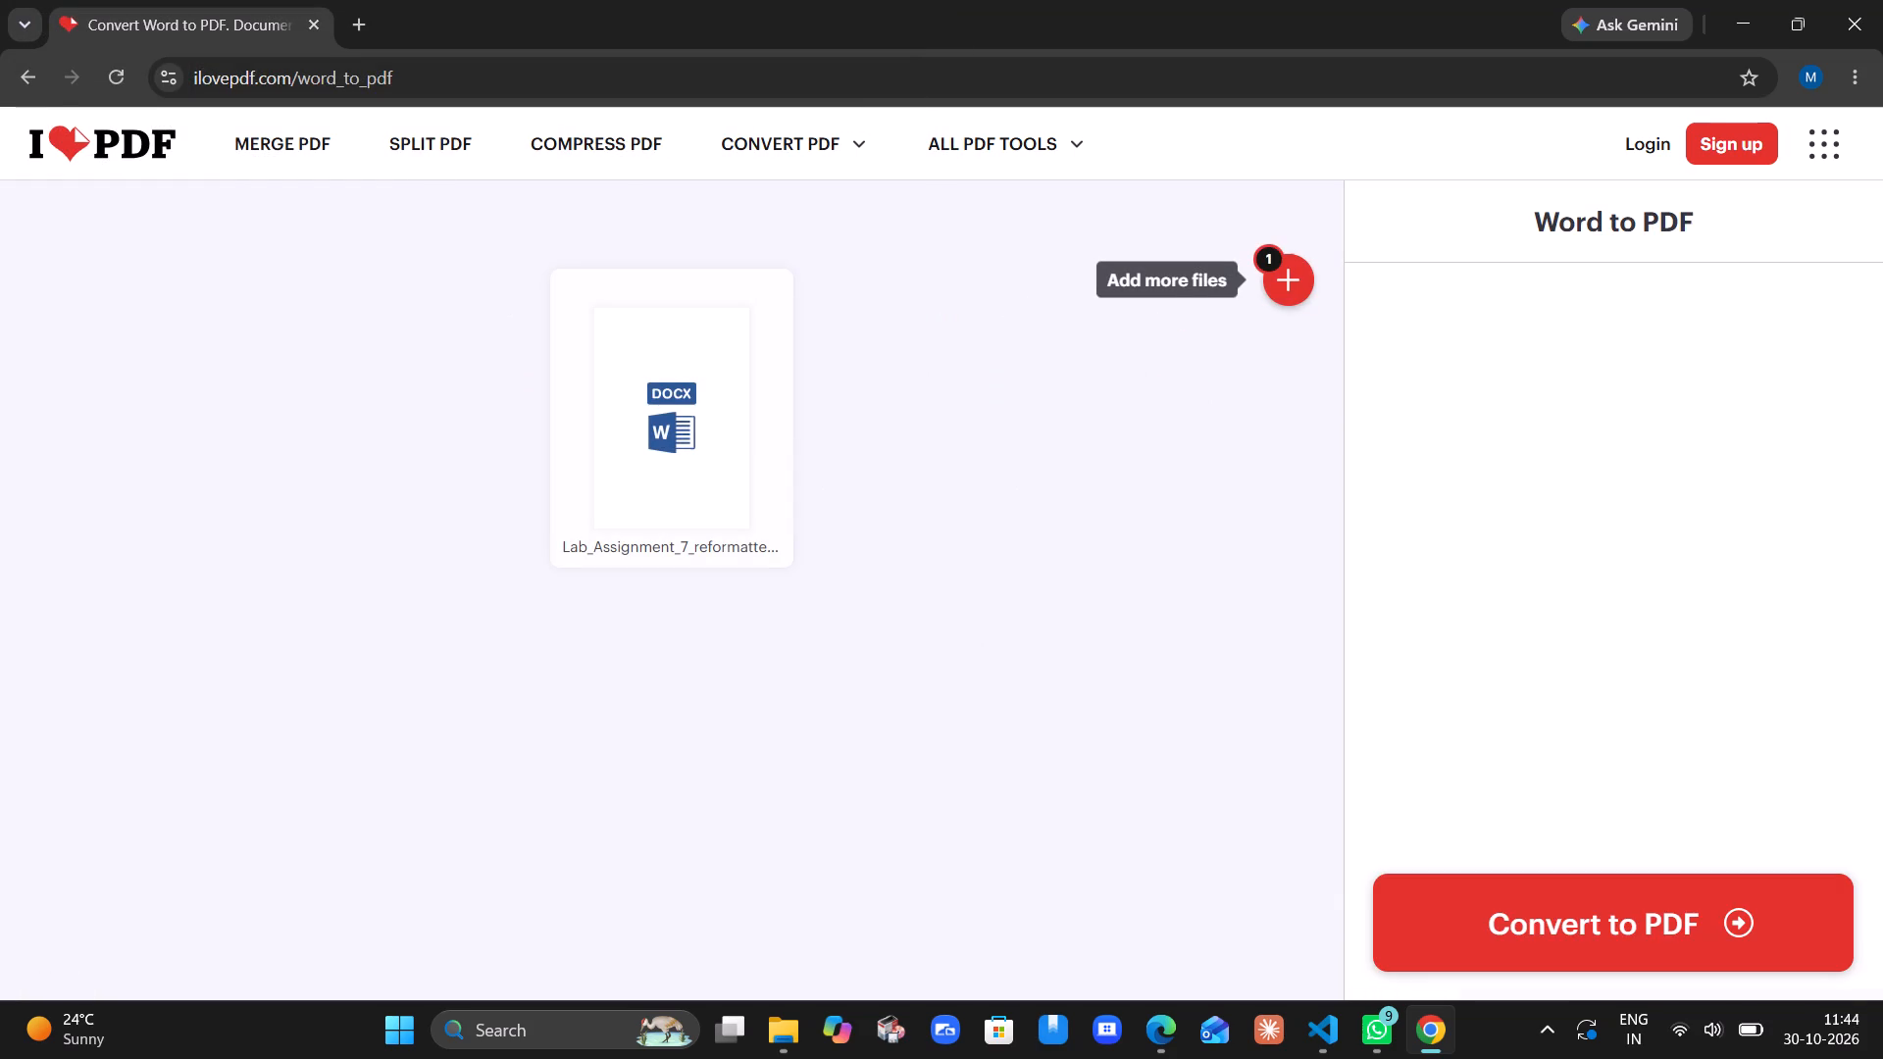
left_click(1474, 868)
left_click(1482, 888)
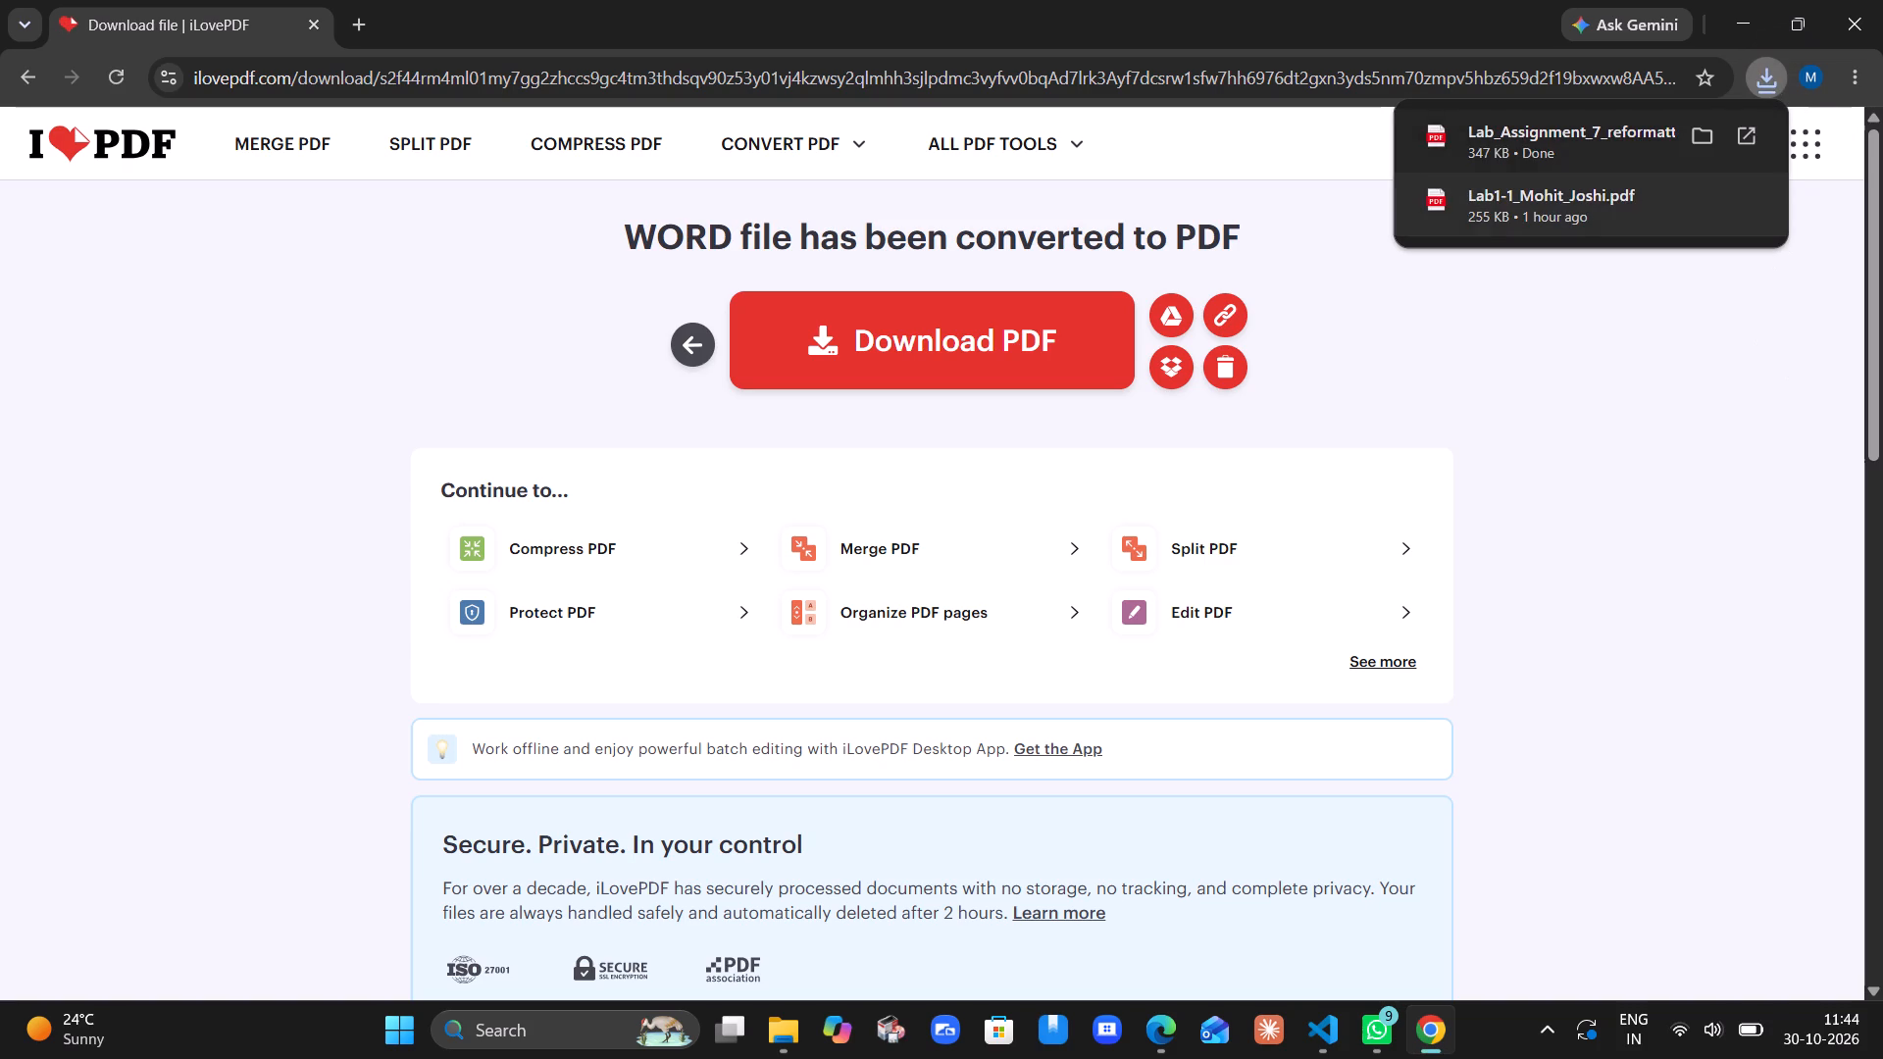
Open the downloaded Lab_Assignment_7_reformatted PDF, check its pages and page numbering throughout, and close it.
left_click(1530, 158)
scroll(1439, 387, "down", 1)
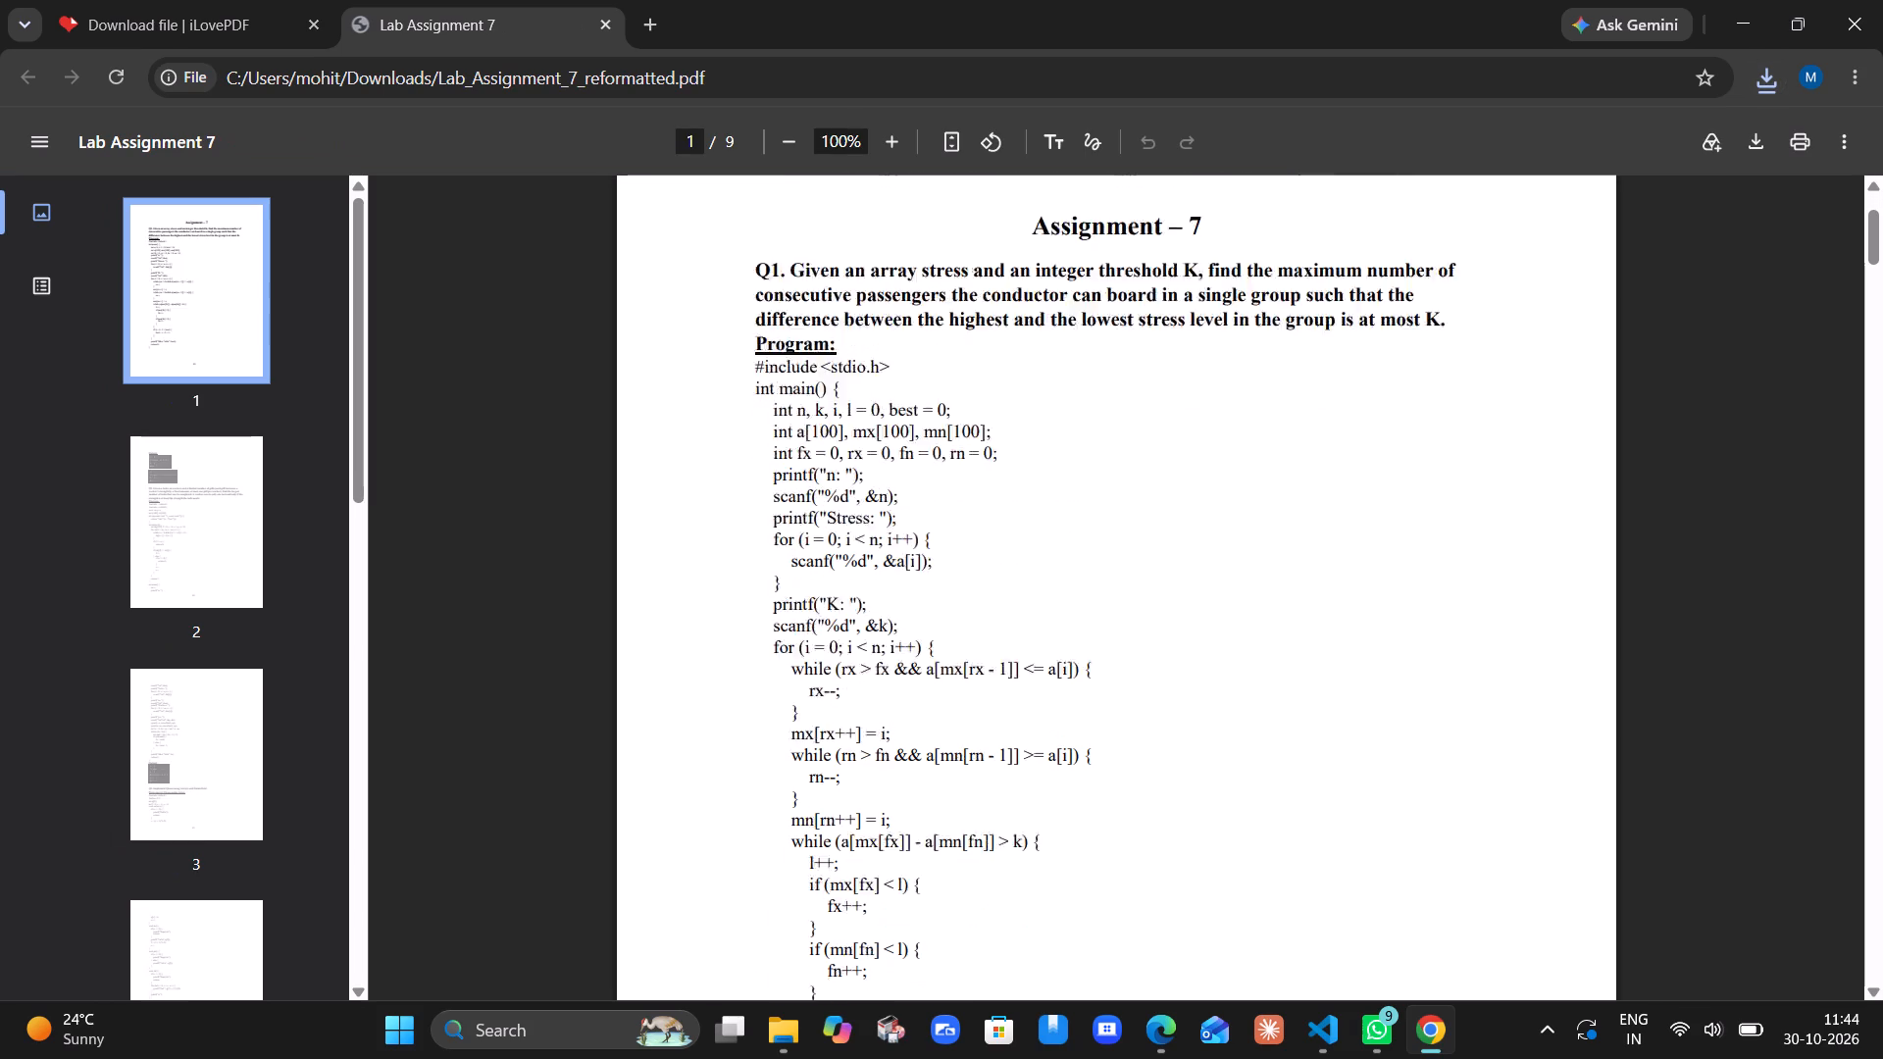
scroll(1439, 387, "down", 2)
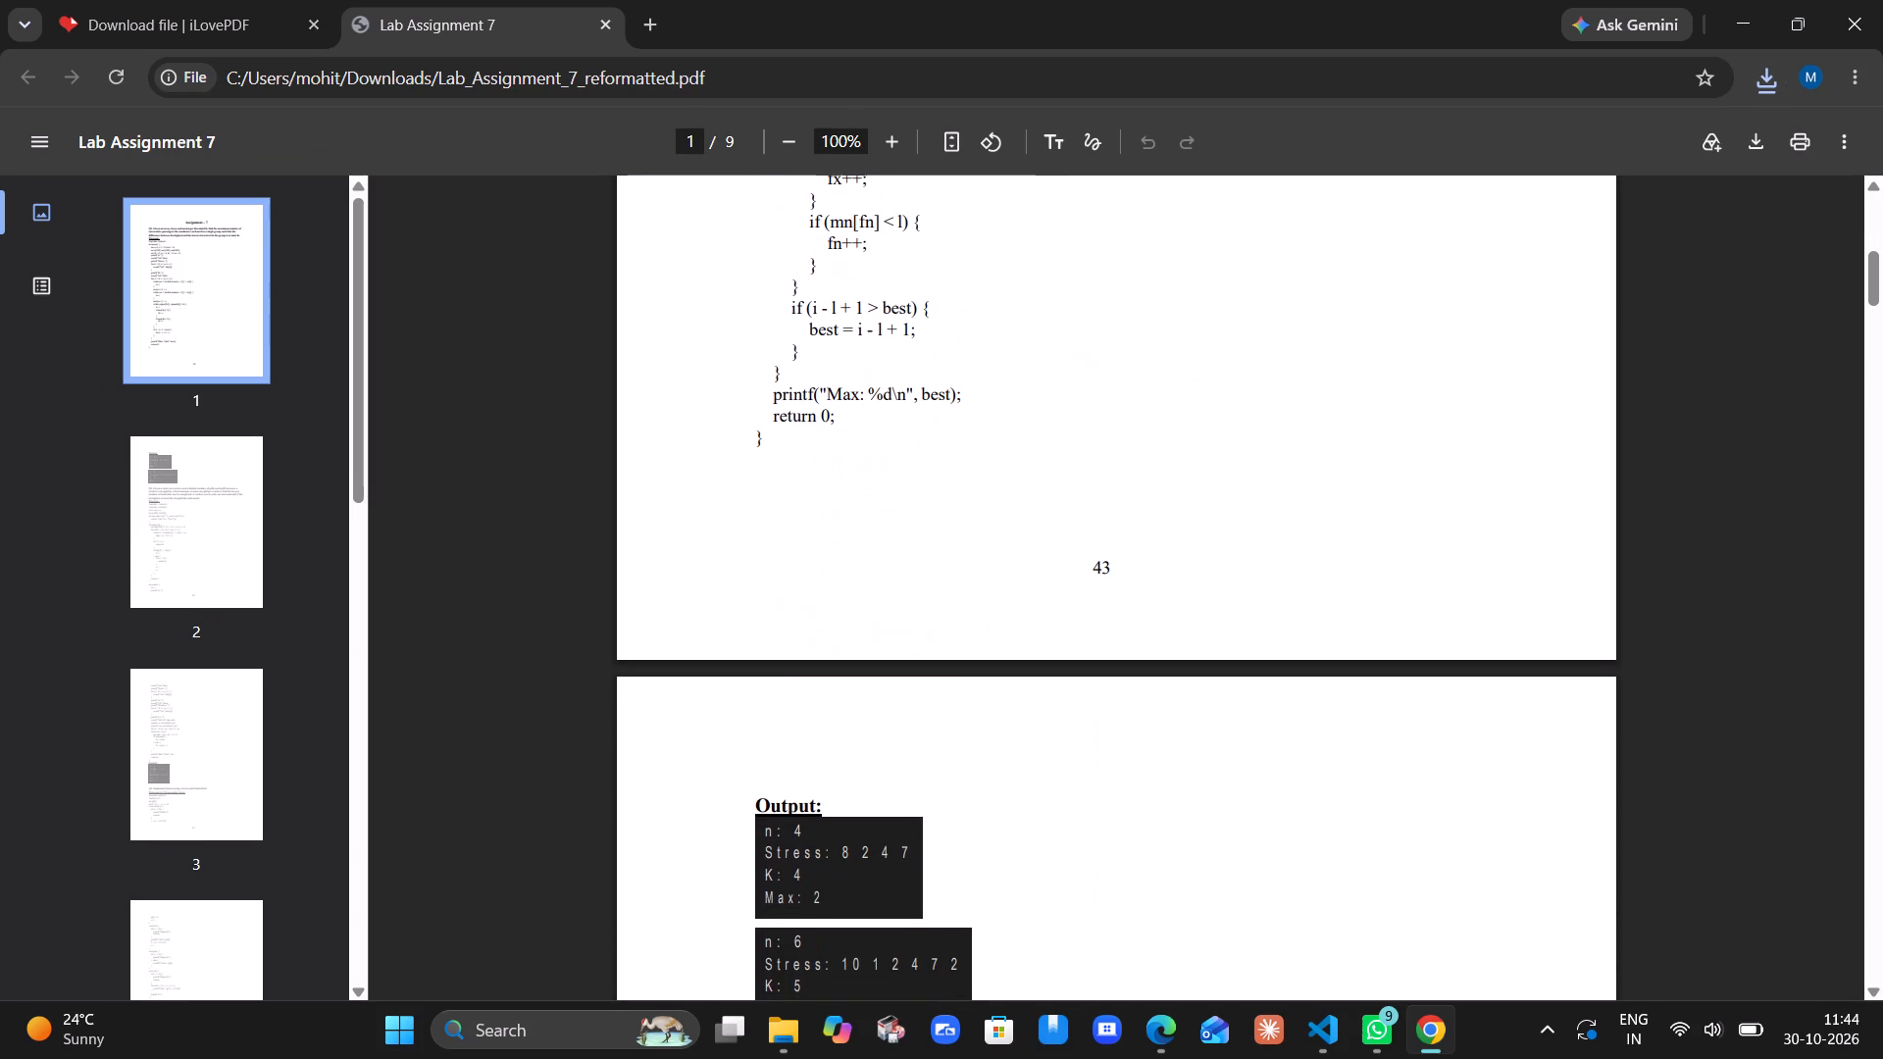
scroll(1439, 387, "down", 4)
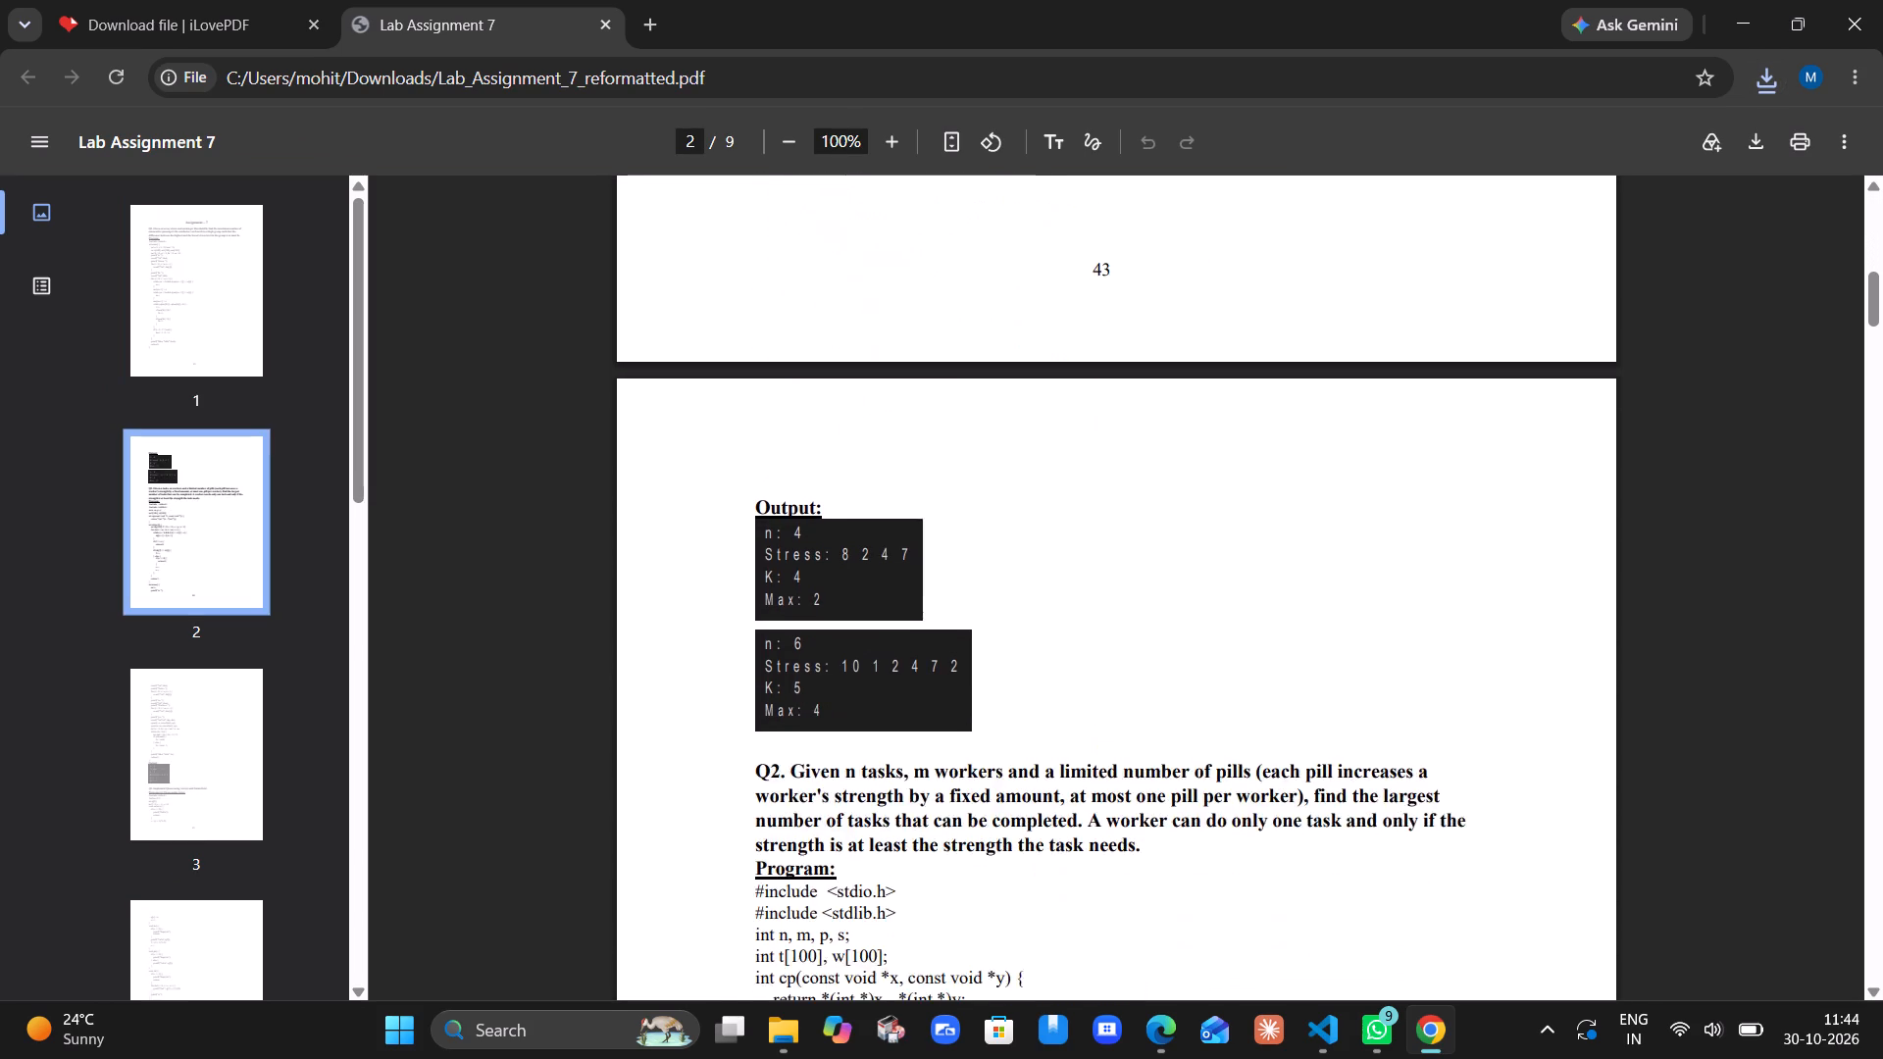
scroll(1439, 387, "down", 9)
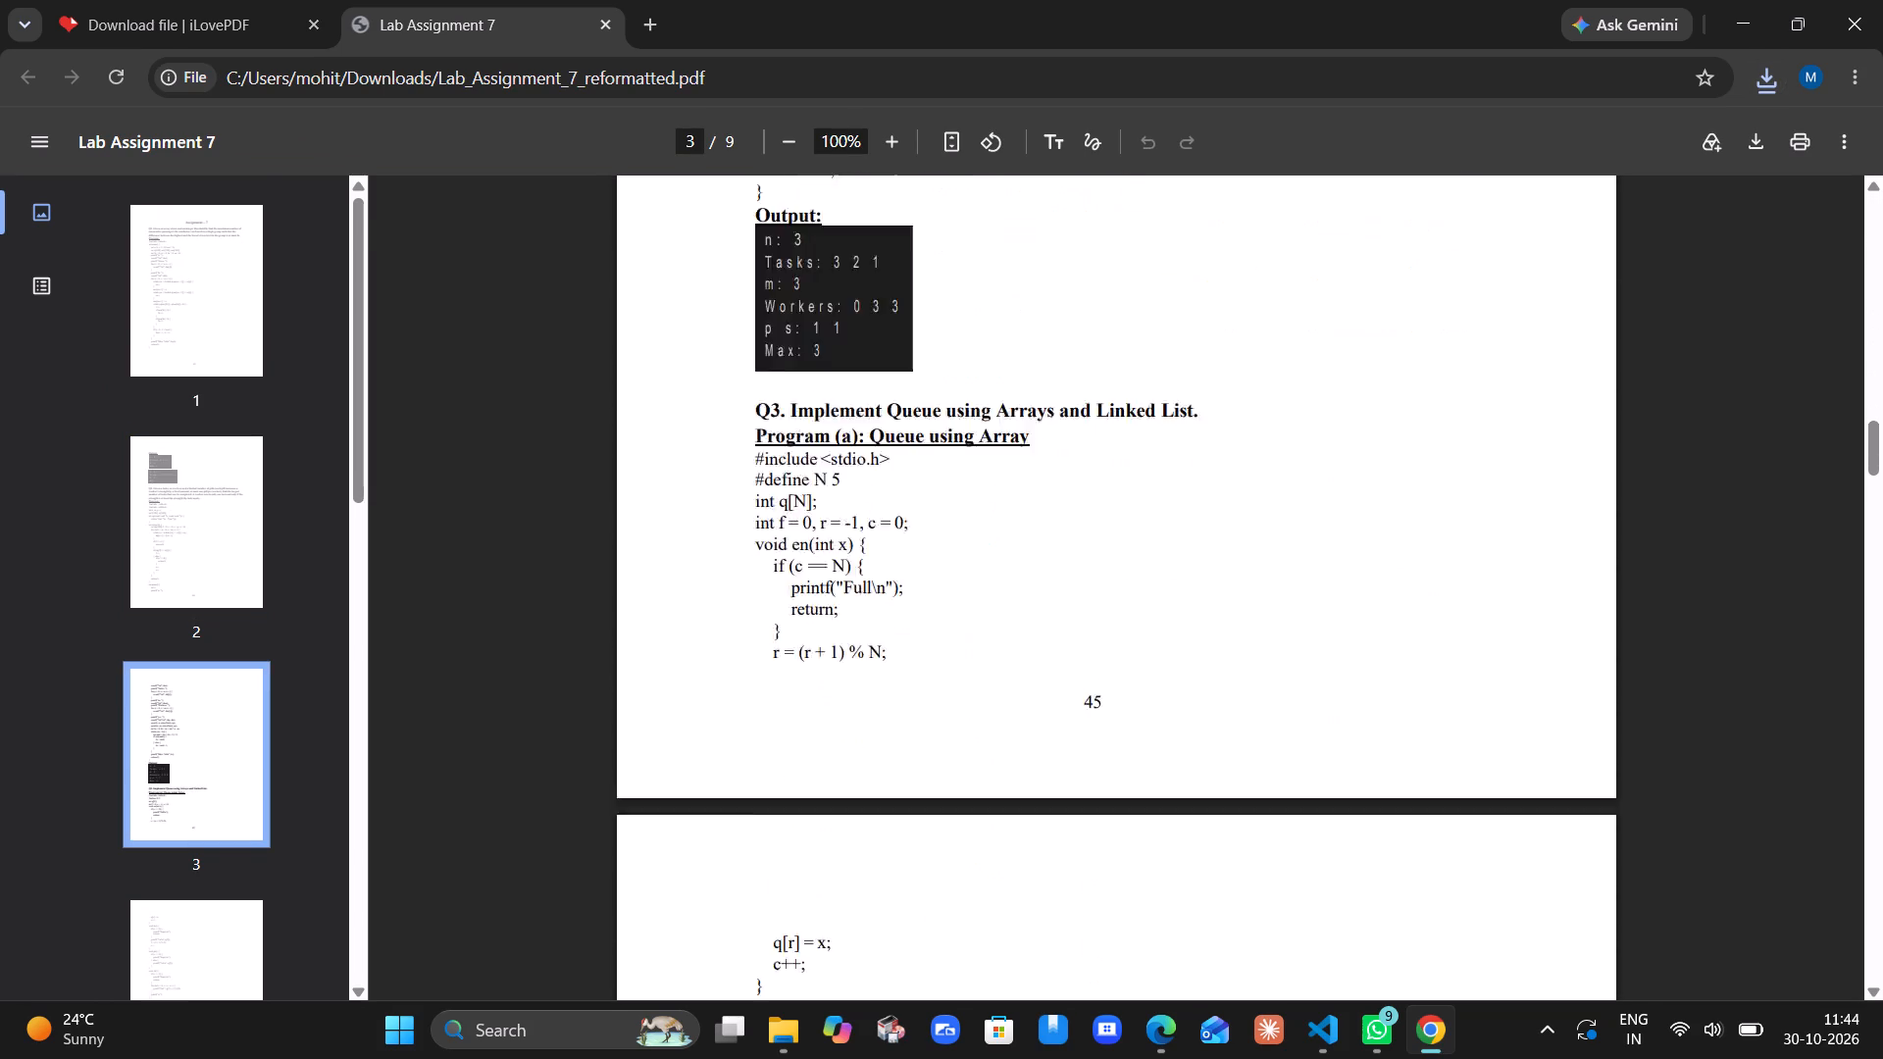
scroll(1439, 387, "down", 10)
scroll(1439, 387, "up", 2)
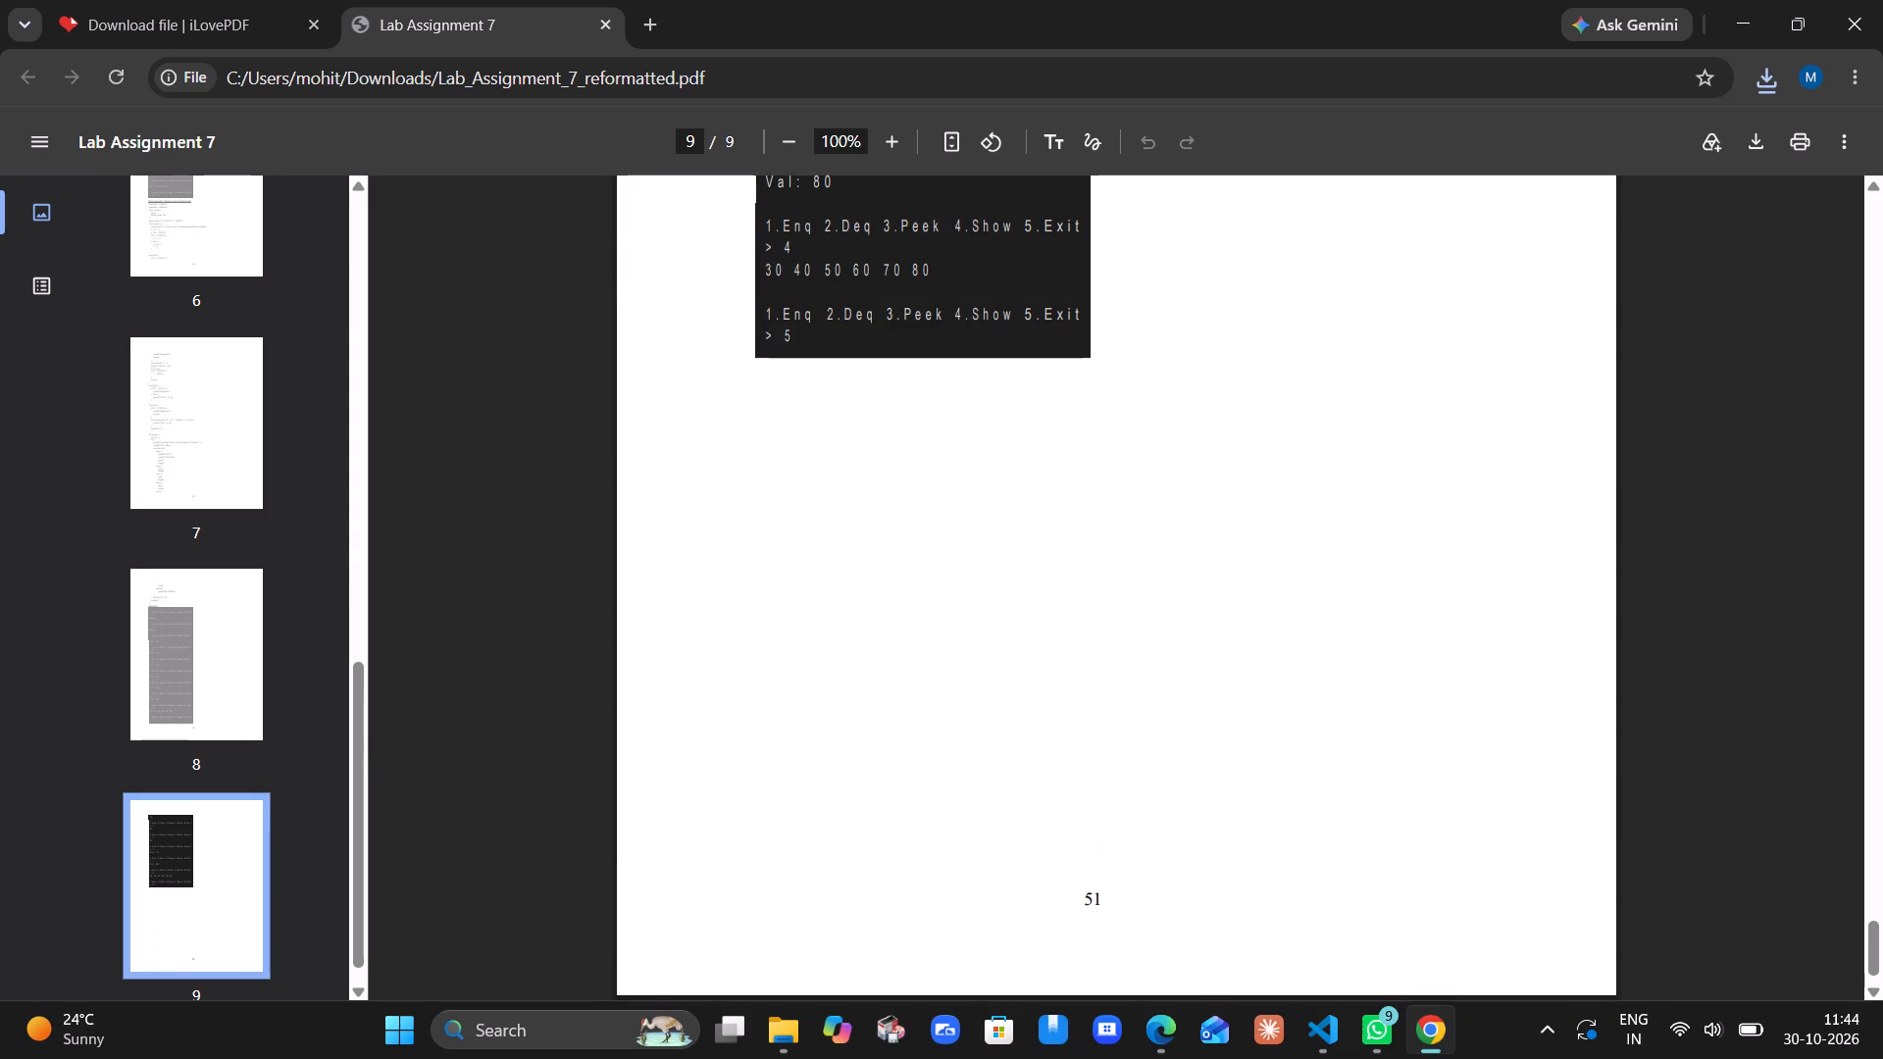
scroll(1439, 387, "up", 16)
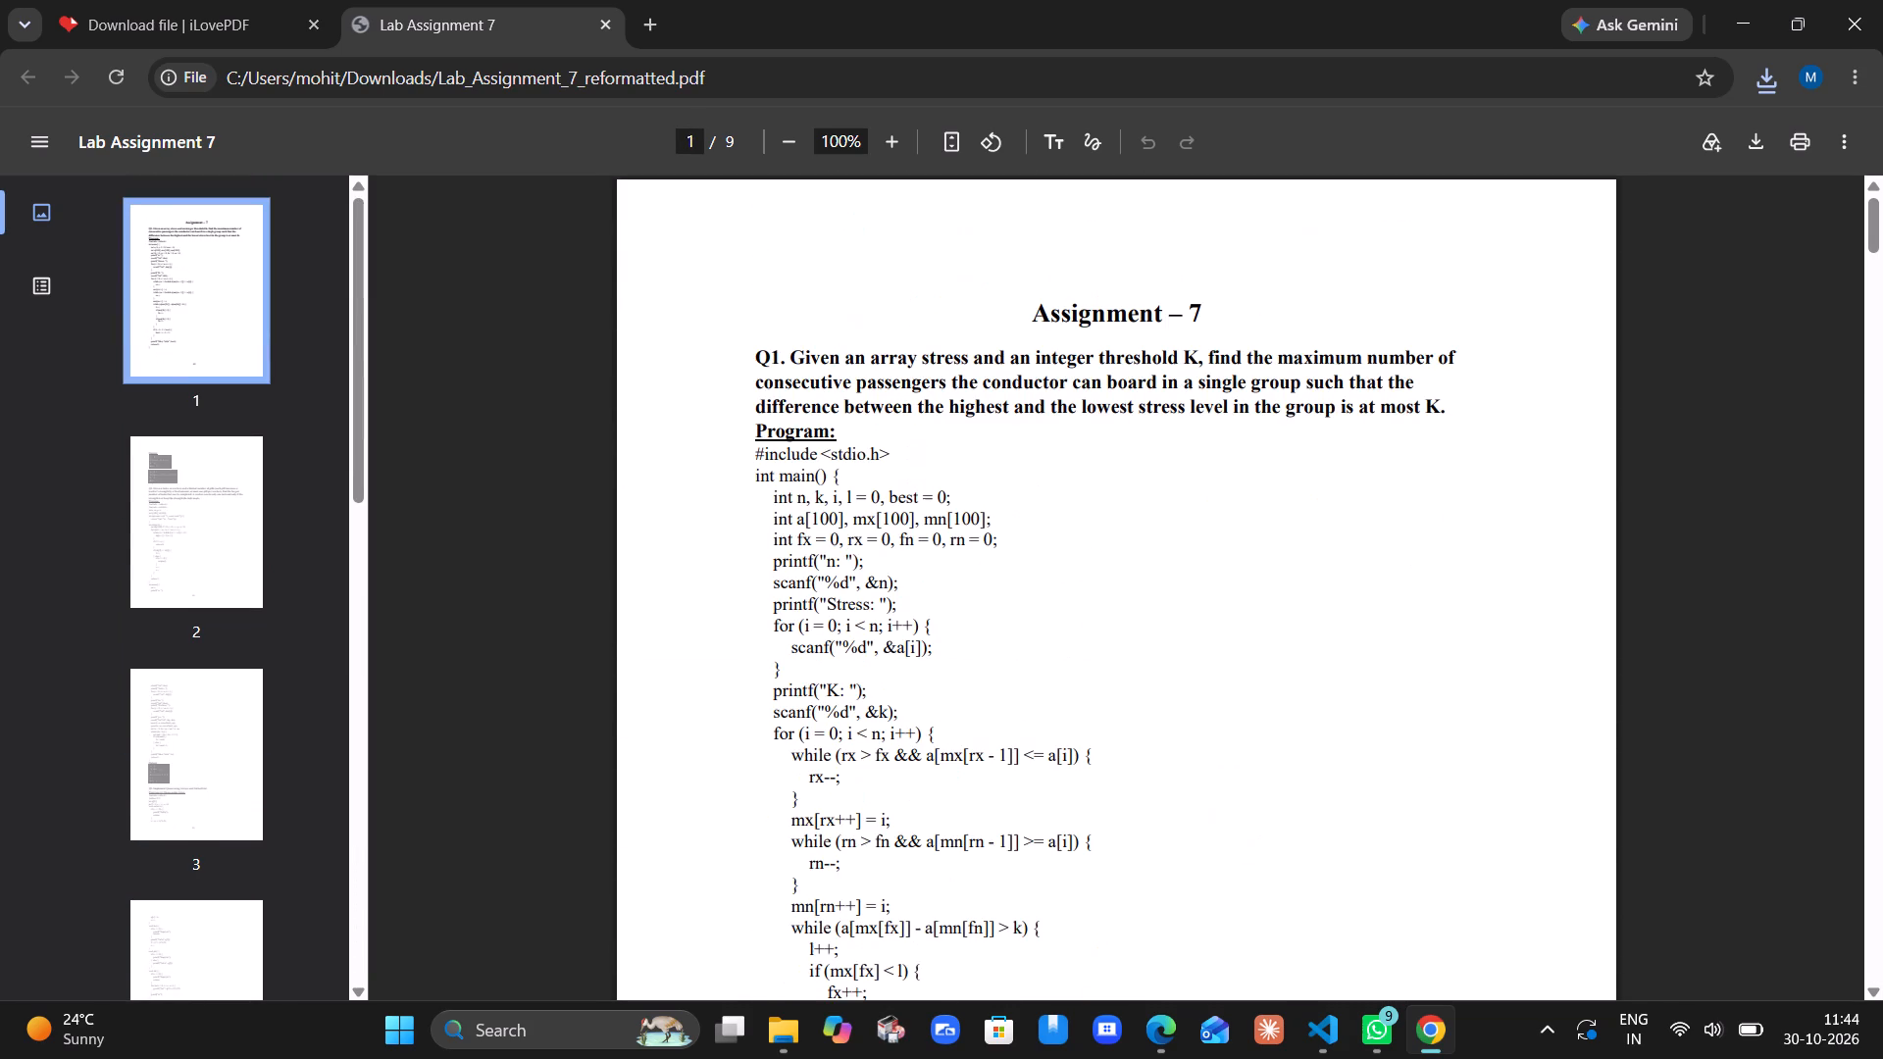
scroll(1439, 387, "up", 2)
scroll(1439, 387, "down", 4)
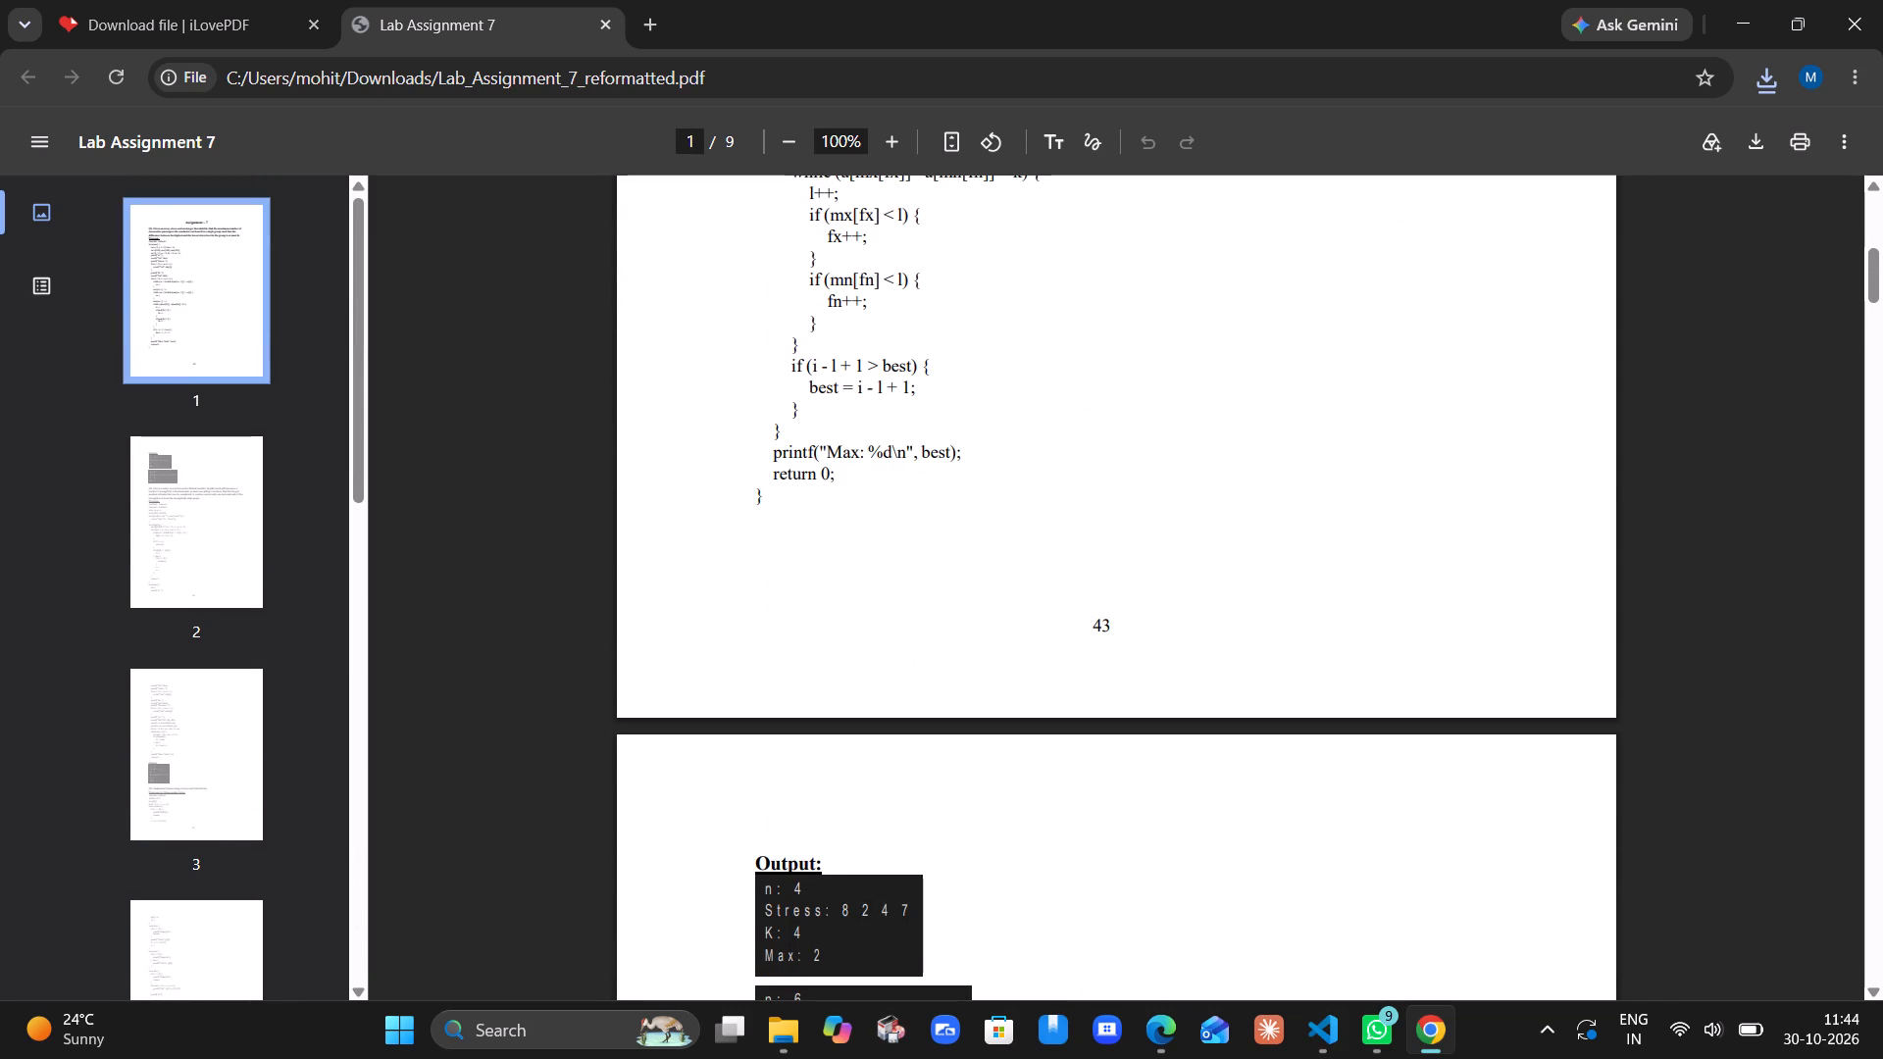
left_click(602, 25)
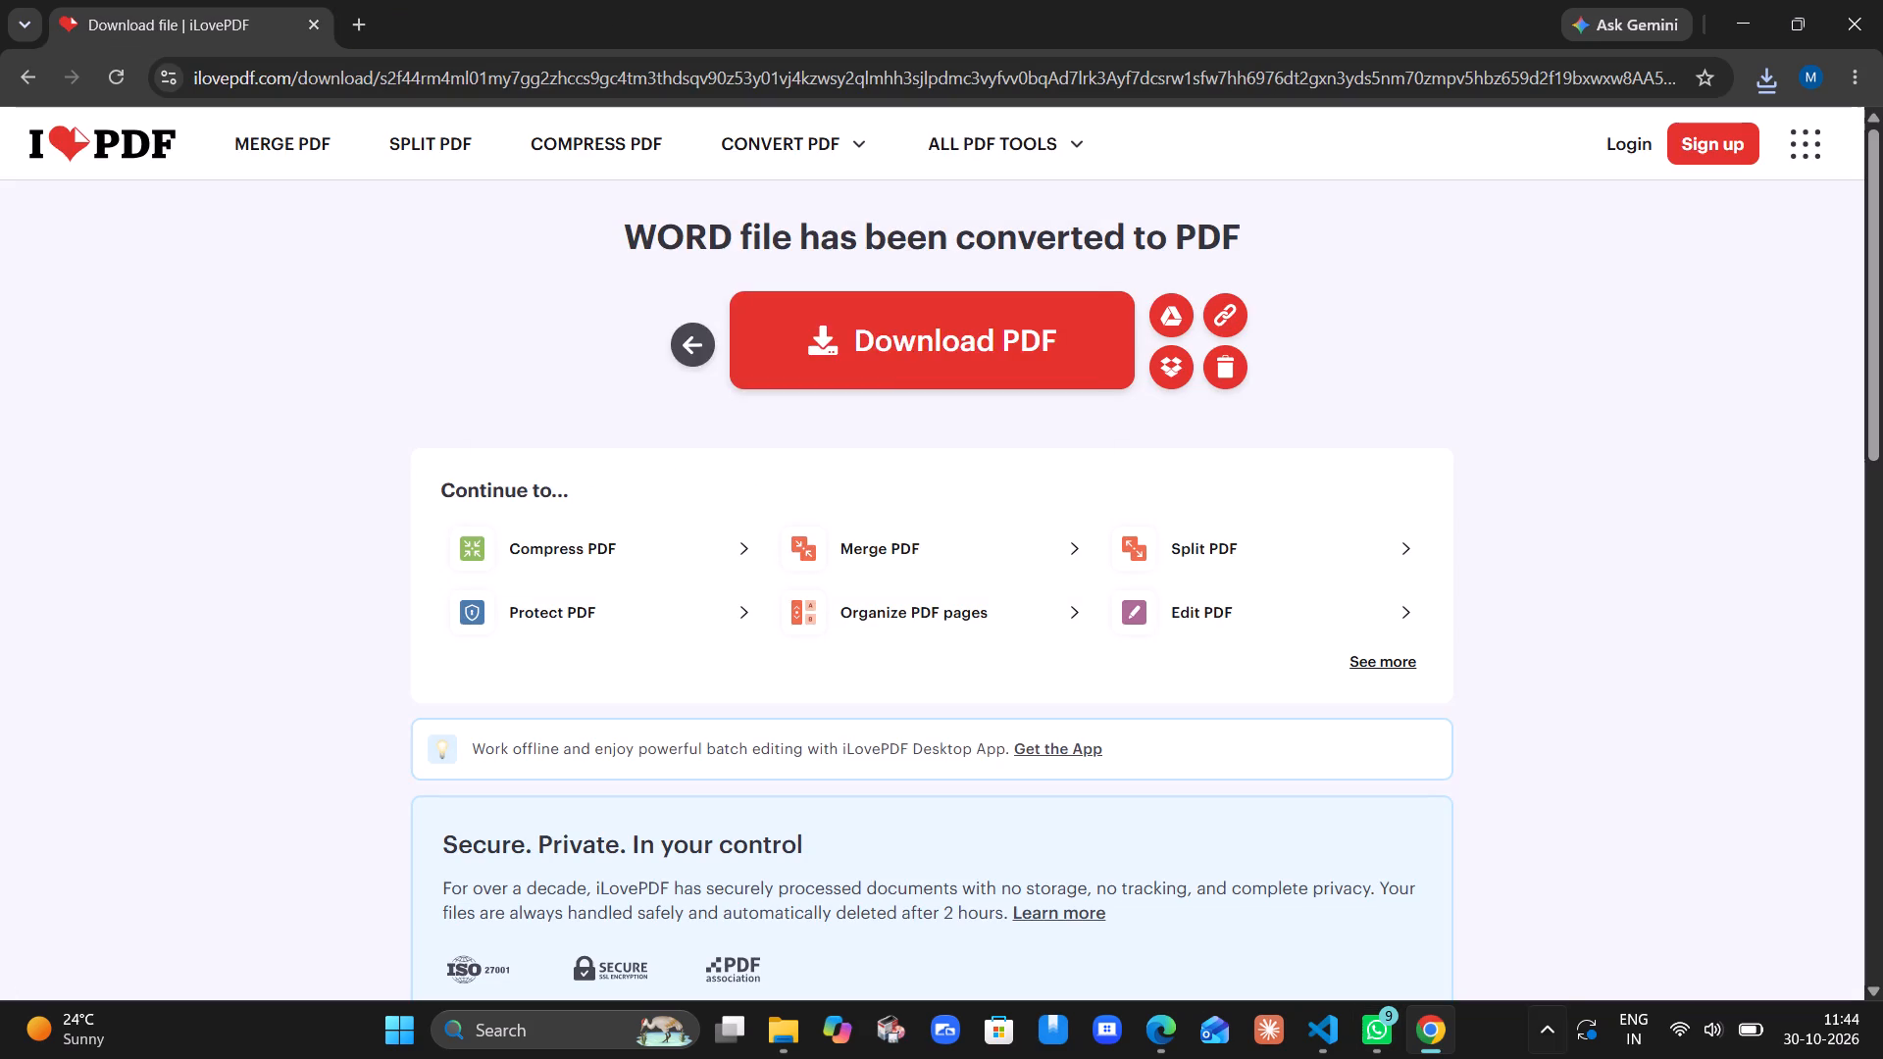
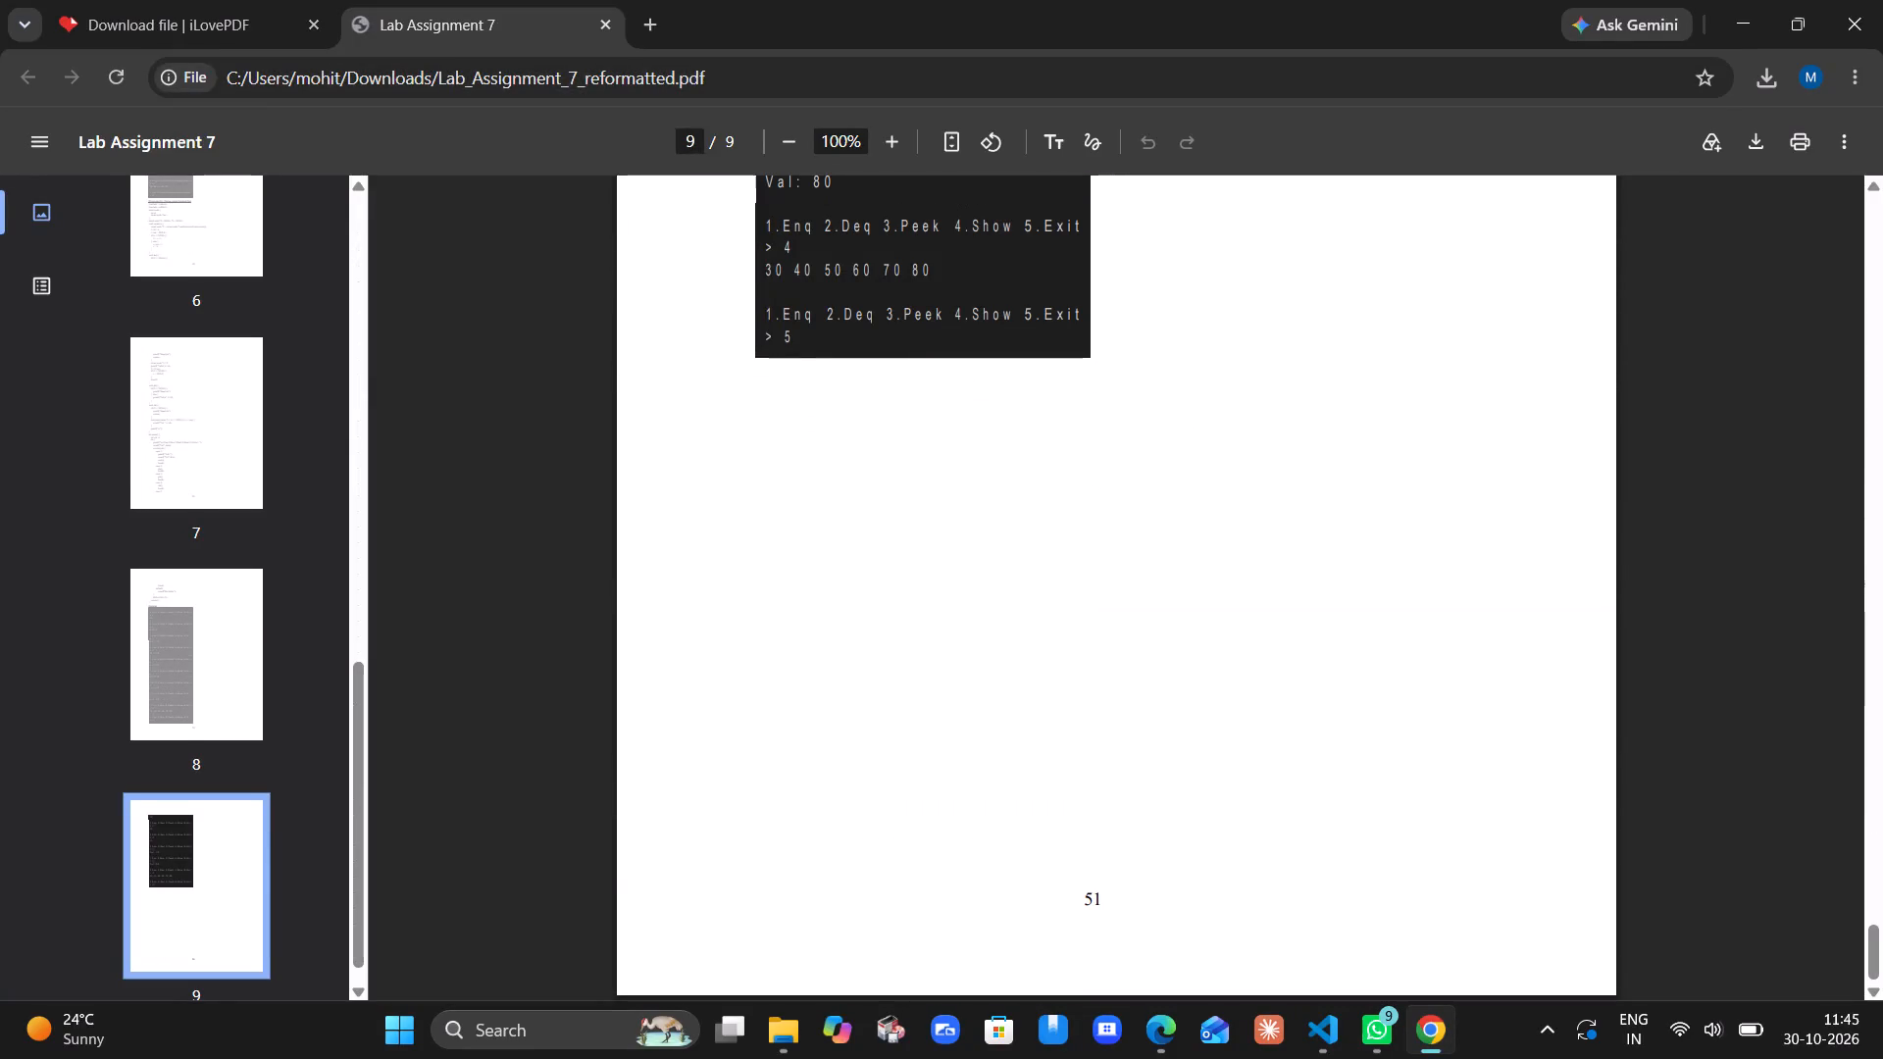
Close the Lab_Assignment_7_reformatted PDF and return to the iLovePDF download page.
left_click(599, 25)
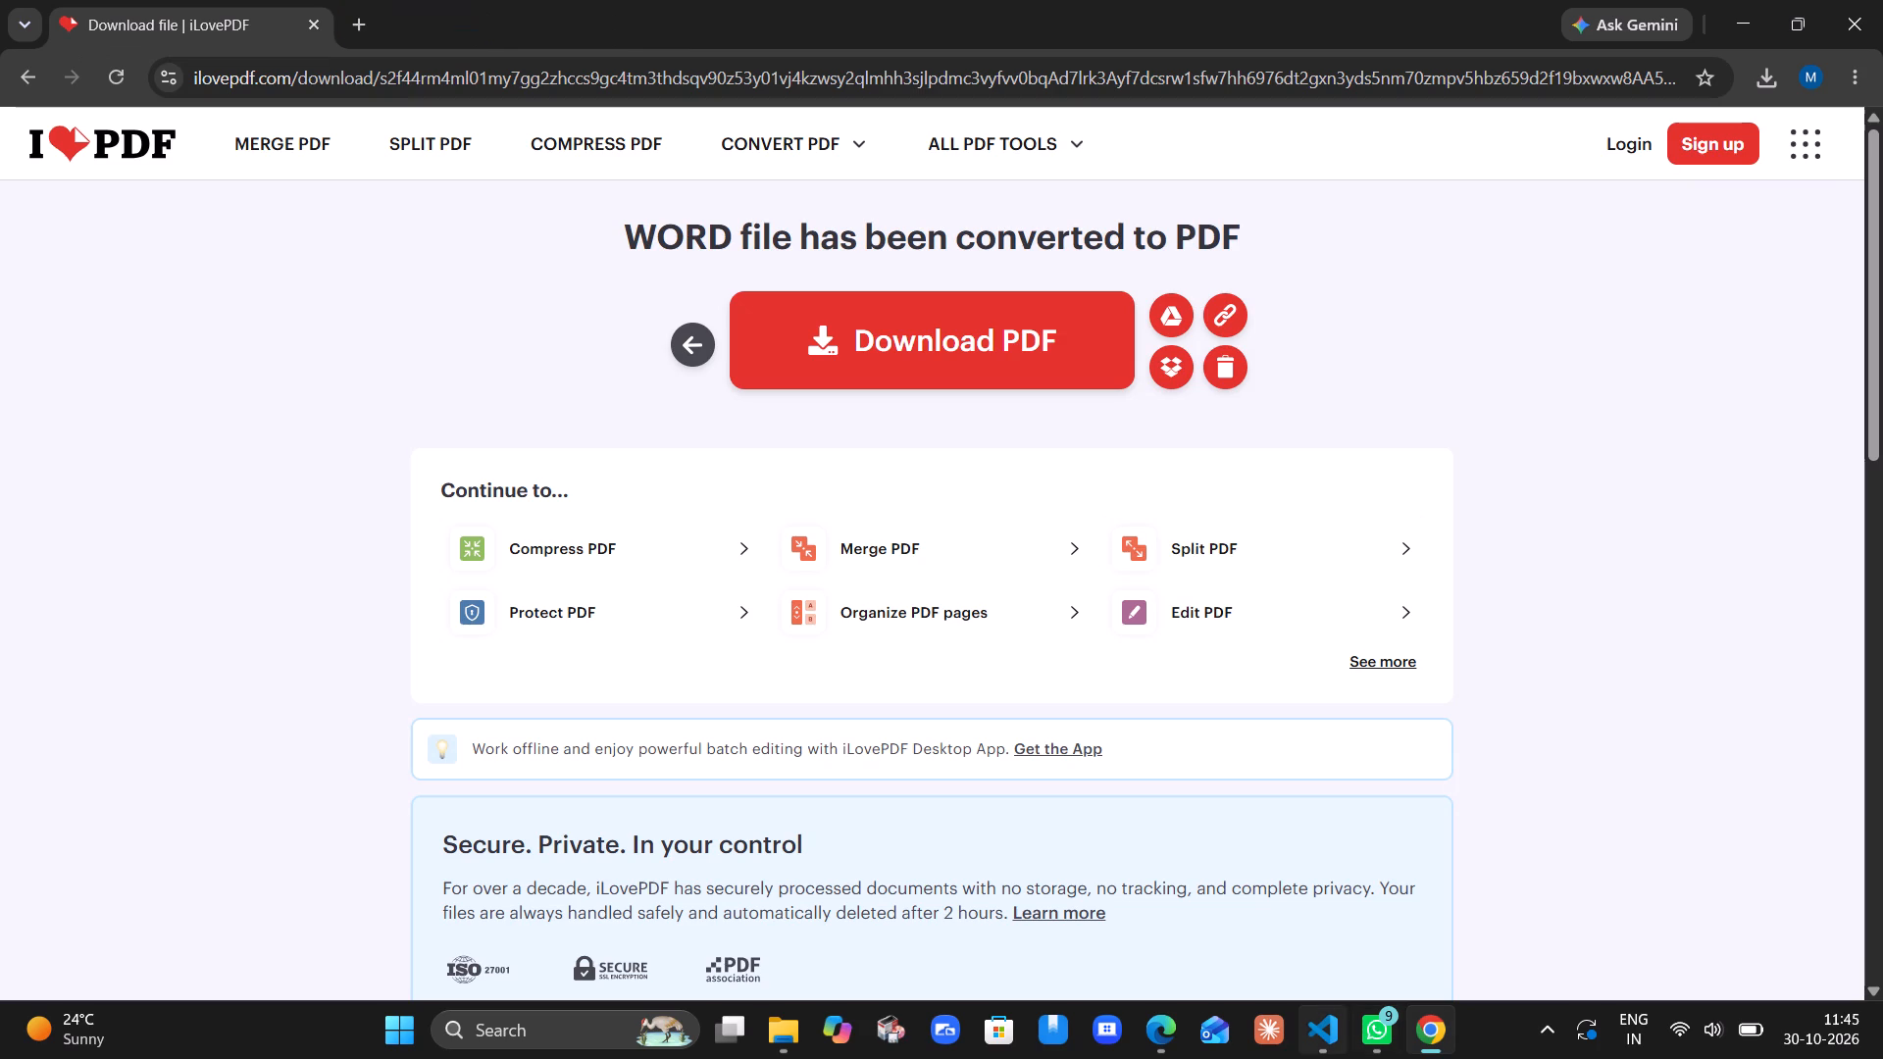
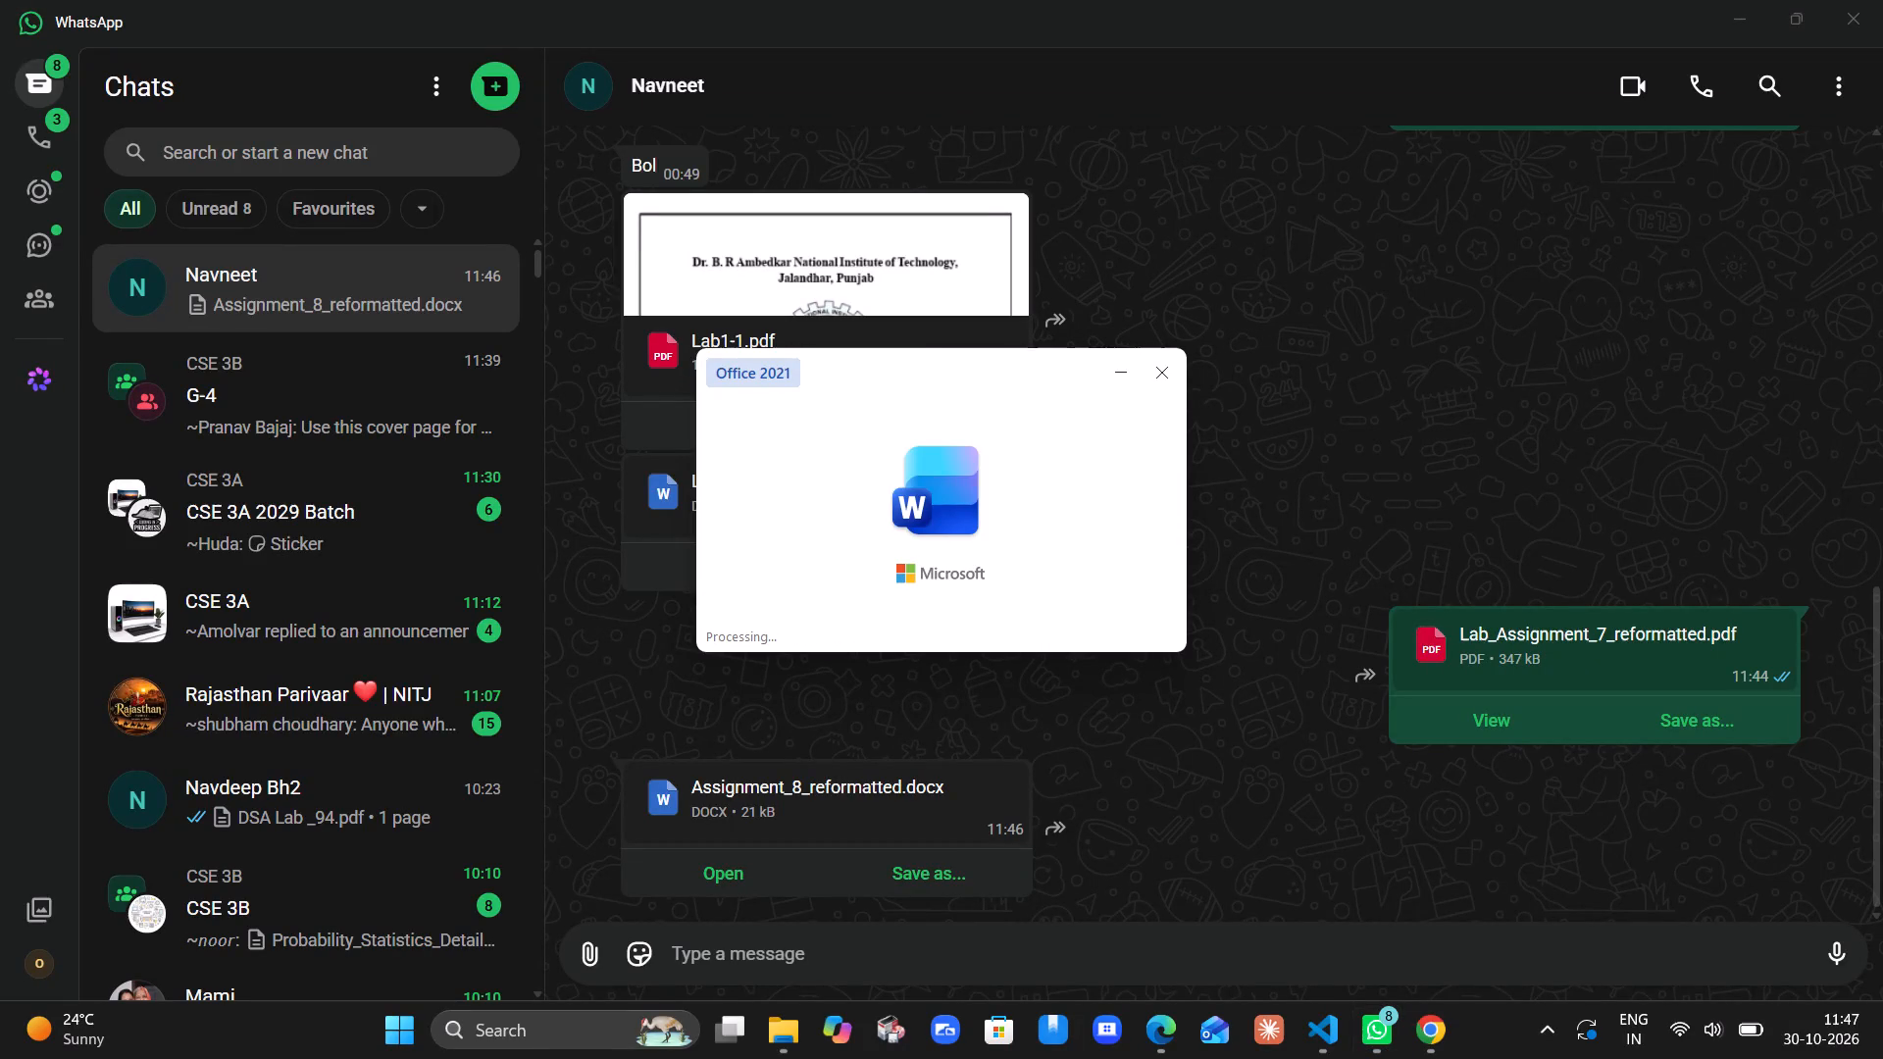
Enable editing for the protected Assignment_8_reformatted document.
scroll(583, 440, "down", 1)
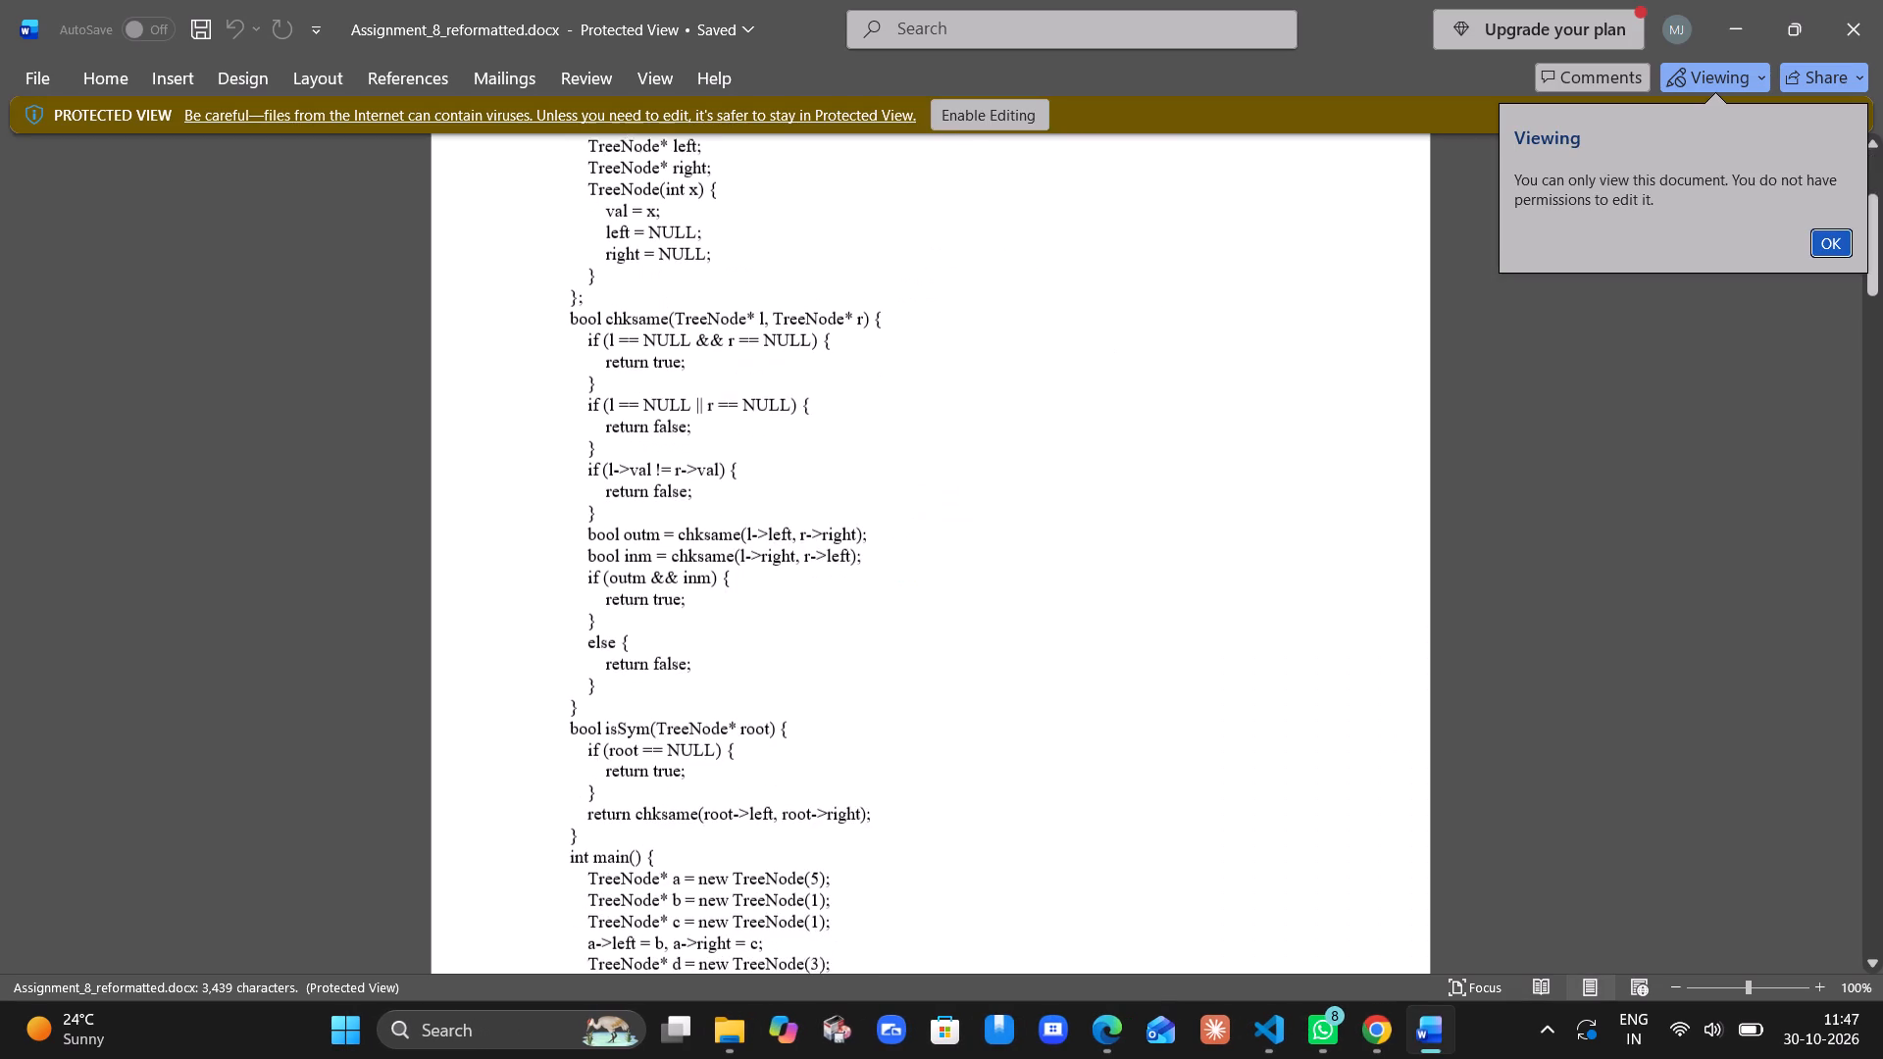
left_click(1015, 133)
left_click(1015, 133)
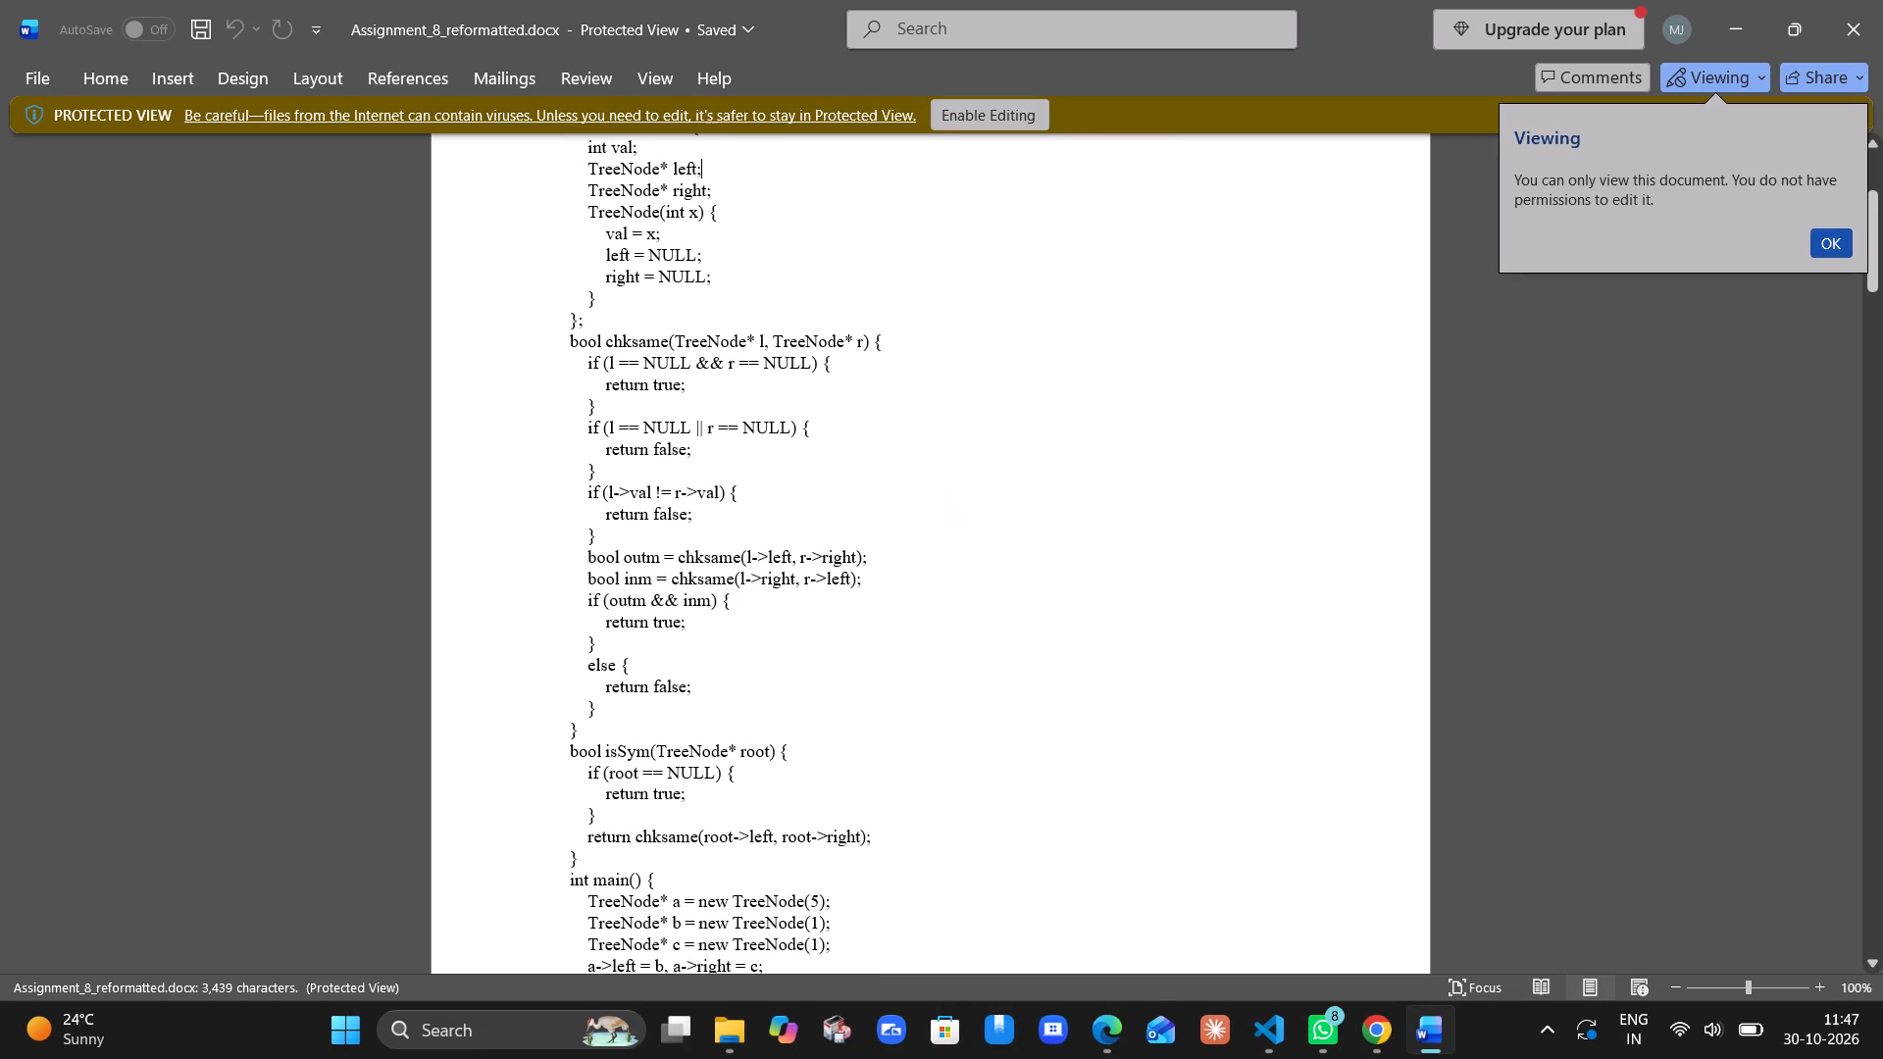
left_click(1010, 128)
Replace the existing footer page number on the first page with a centred bottom-of-page number.
scroll(998, 327, "down", 20)
scroll(998, 327, "down", 5)
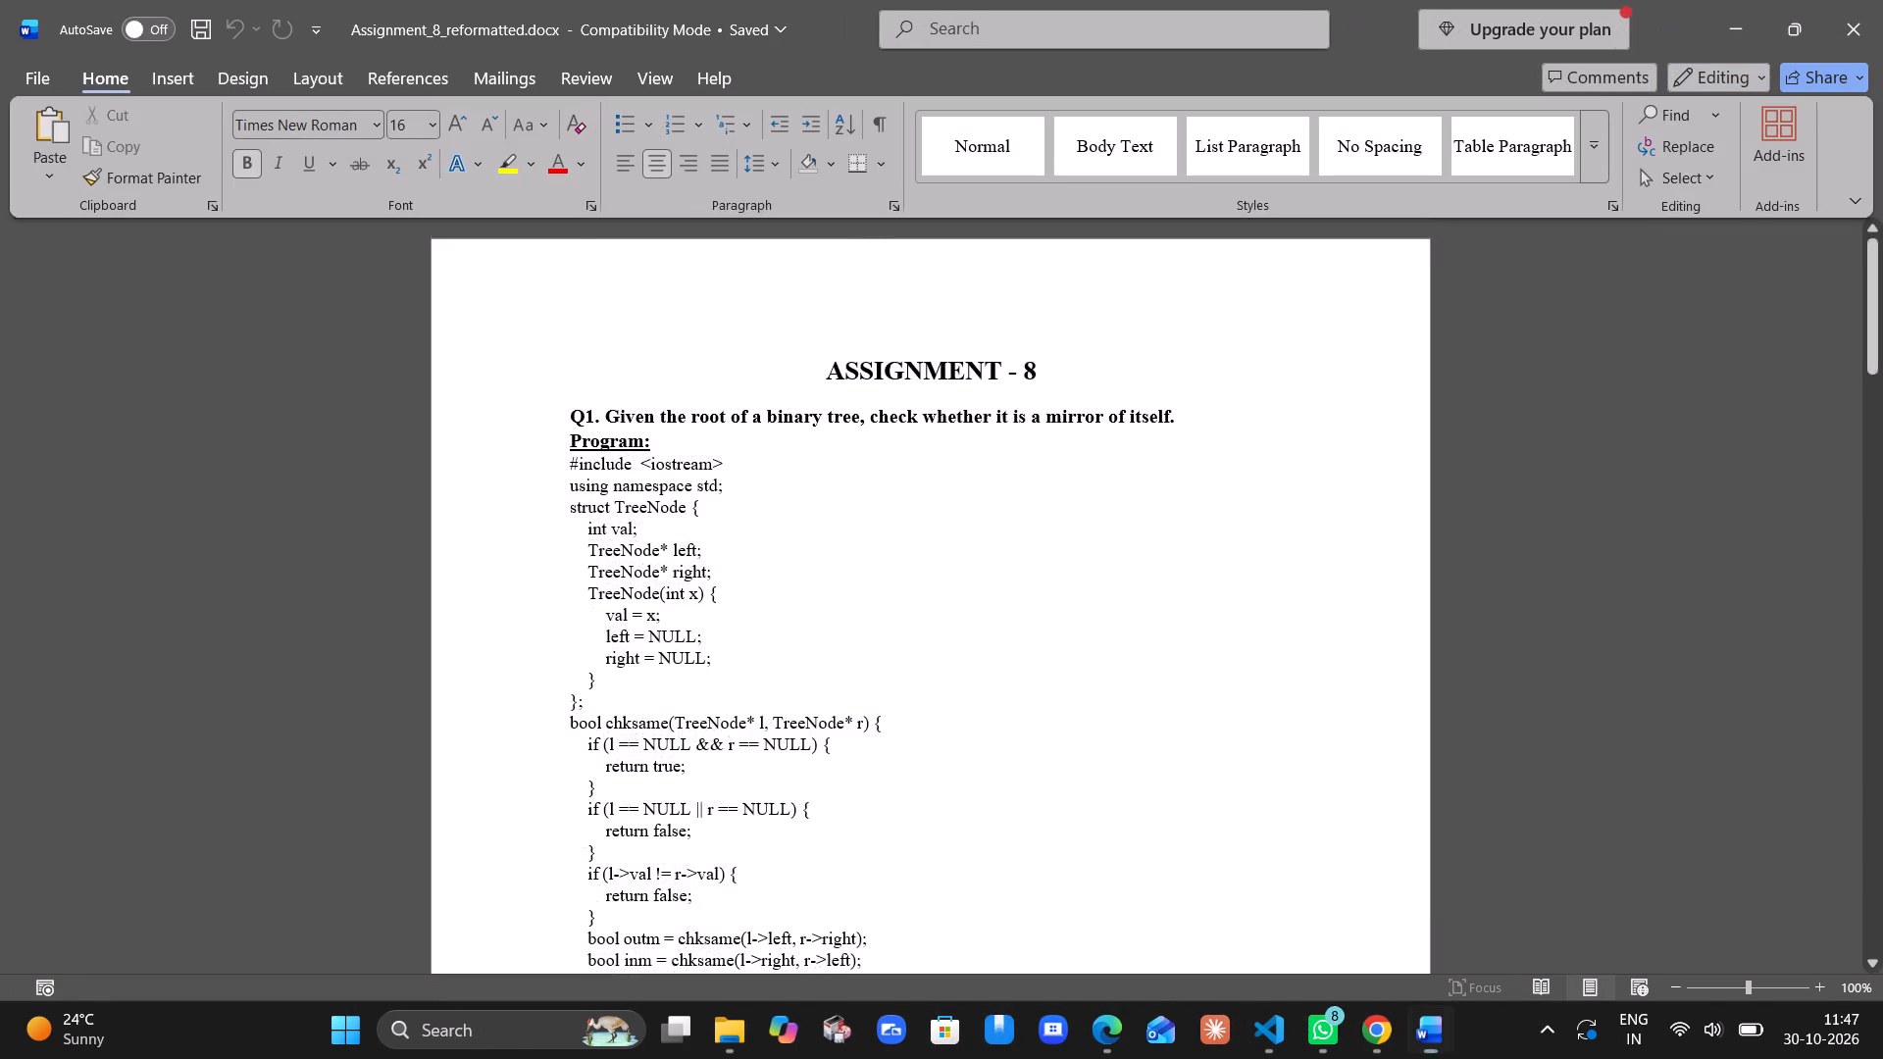
scroll(998, 327, "down", 10)
scroll(998, 327, "up", 3)
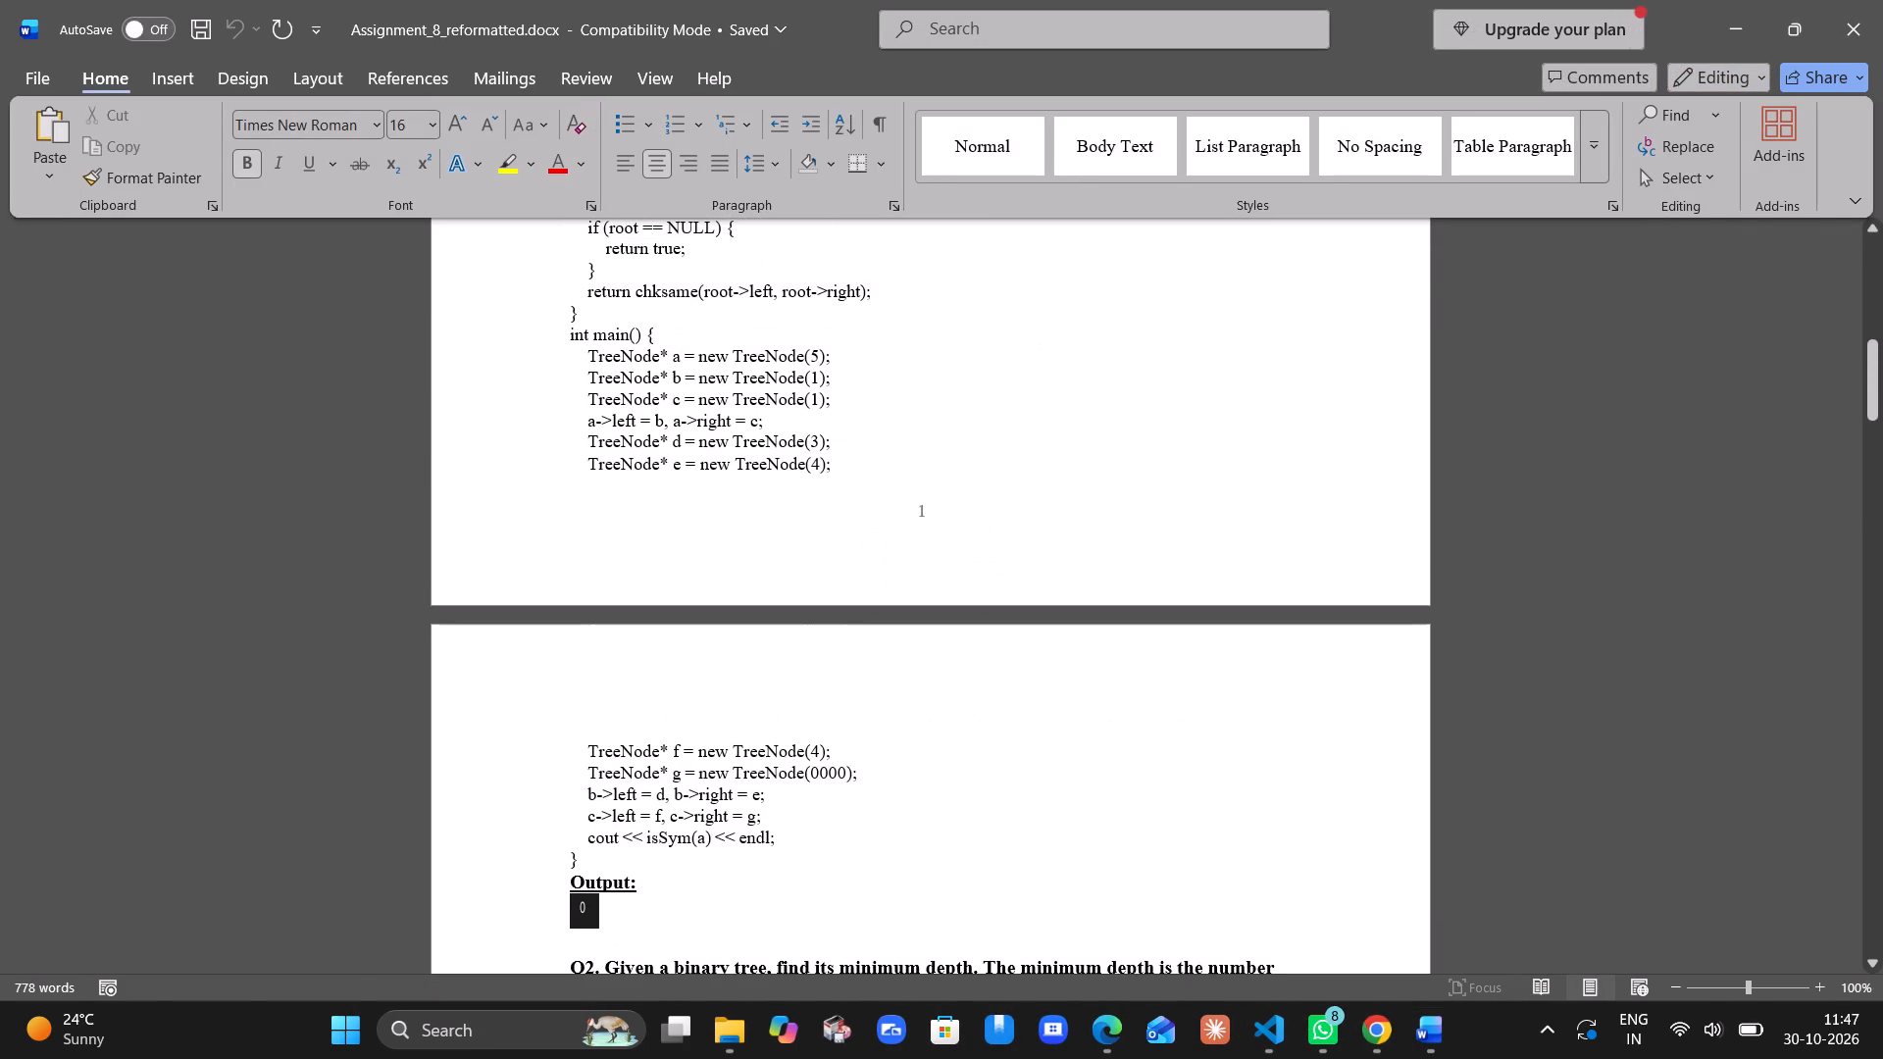
double_click(924, 516)
left_click(915, 509)
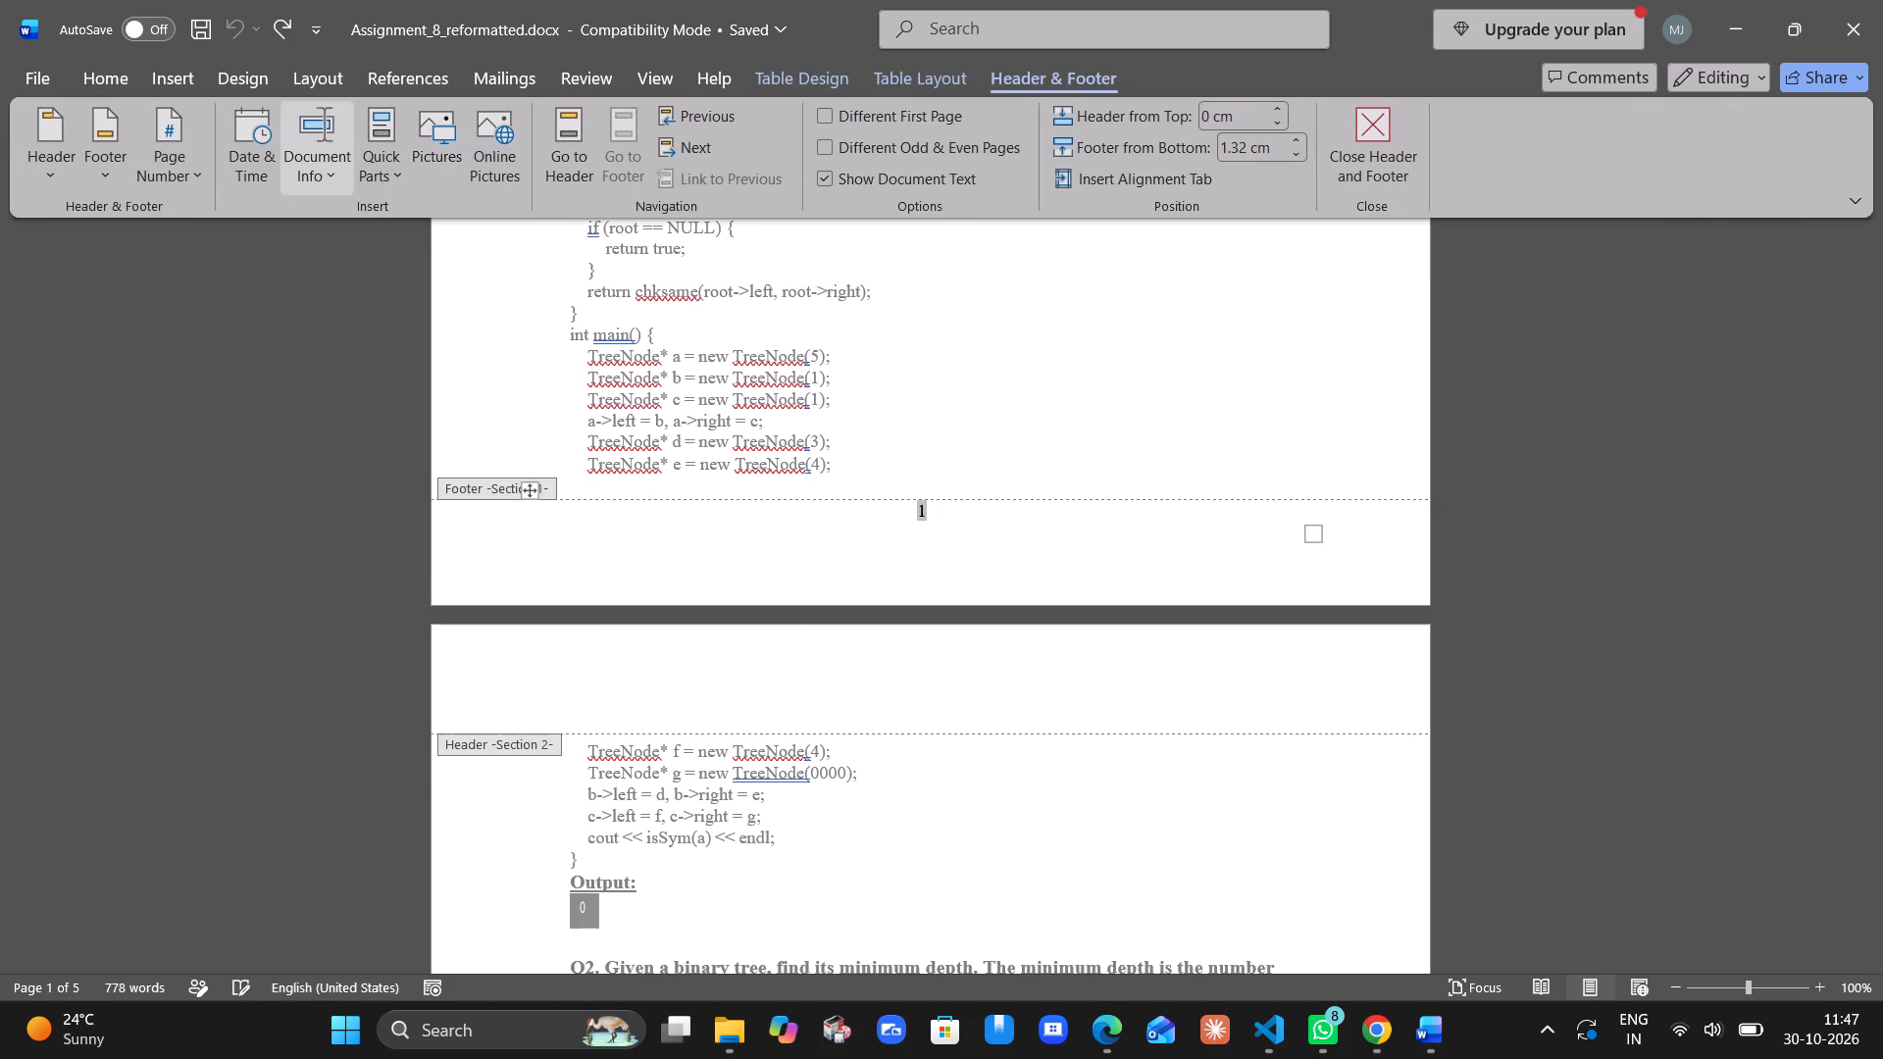
left_click(192, 138)
left_click(199, 245)
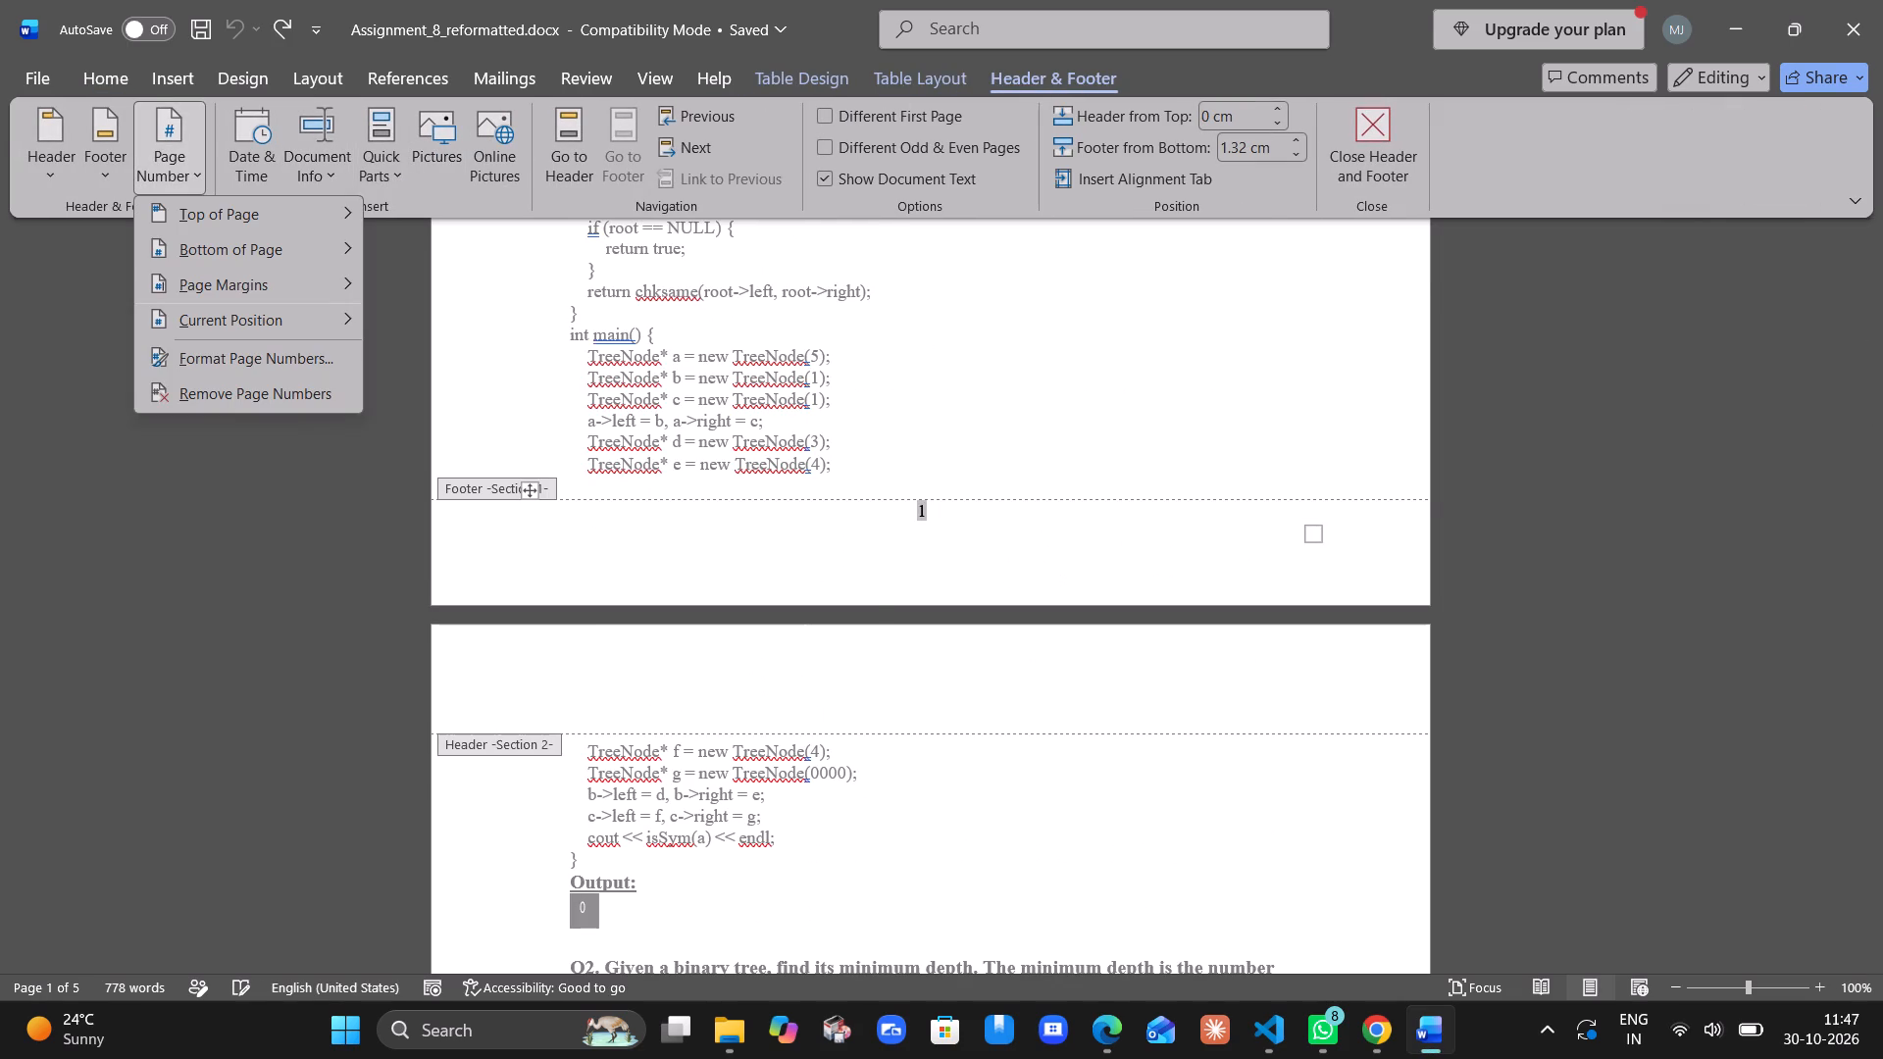
left_click(617, 472)
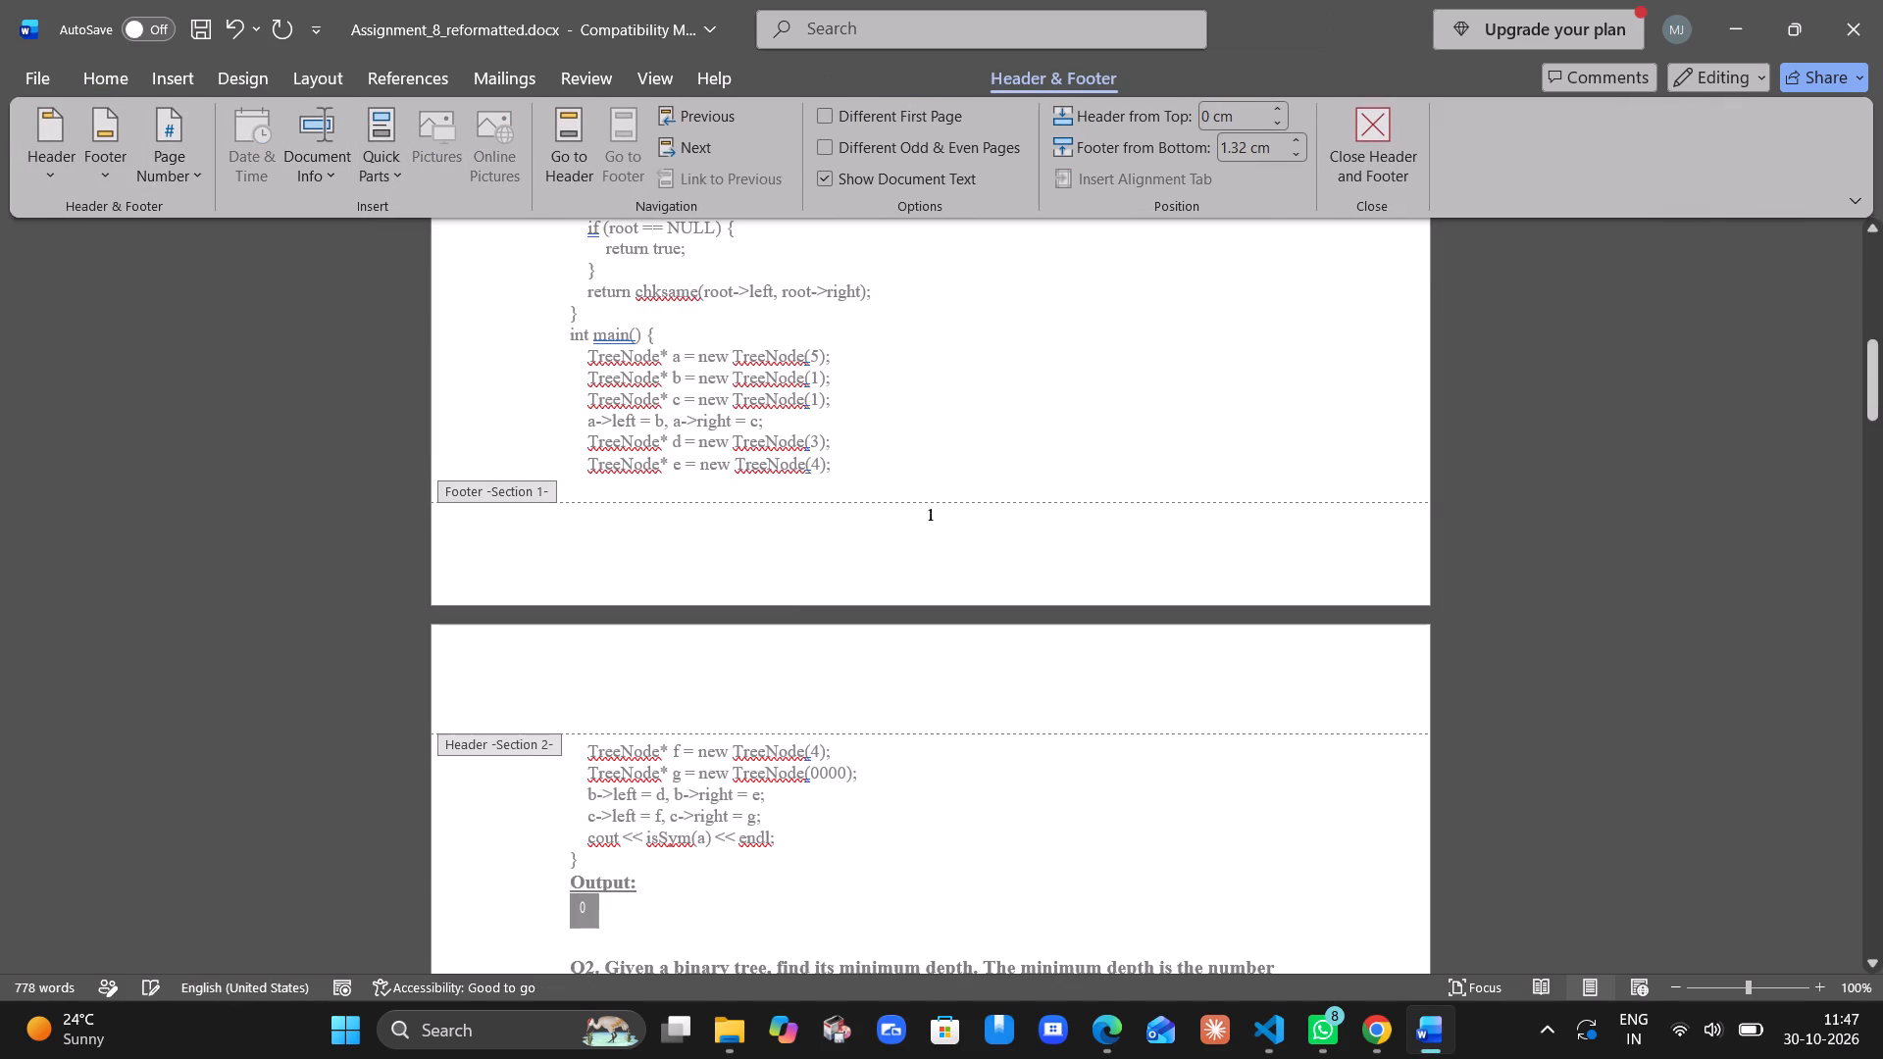
Set the page numbering of Assignment 8 to start at 52.
left_click(195, 173)
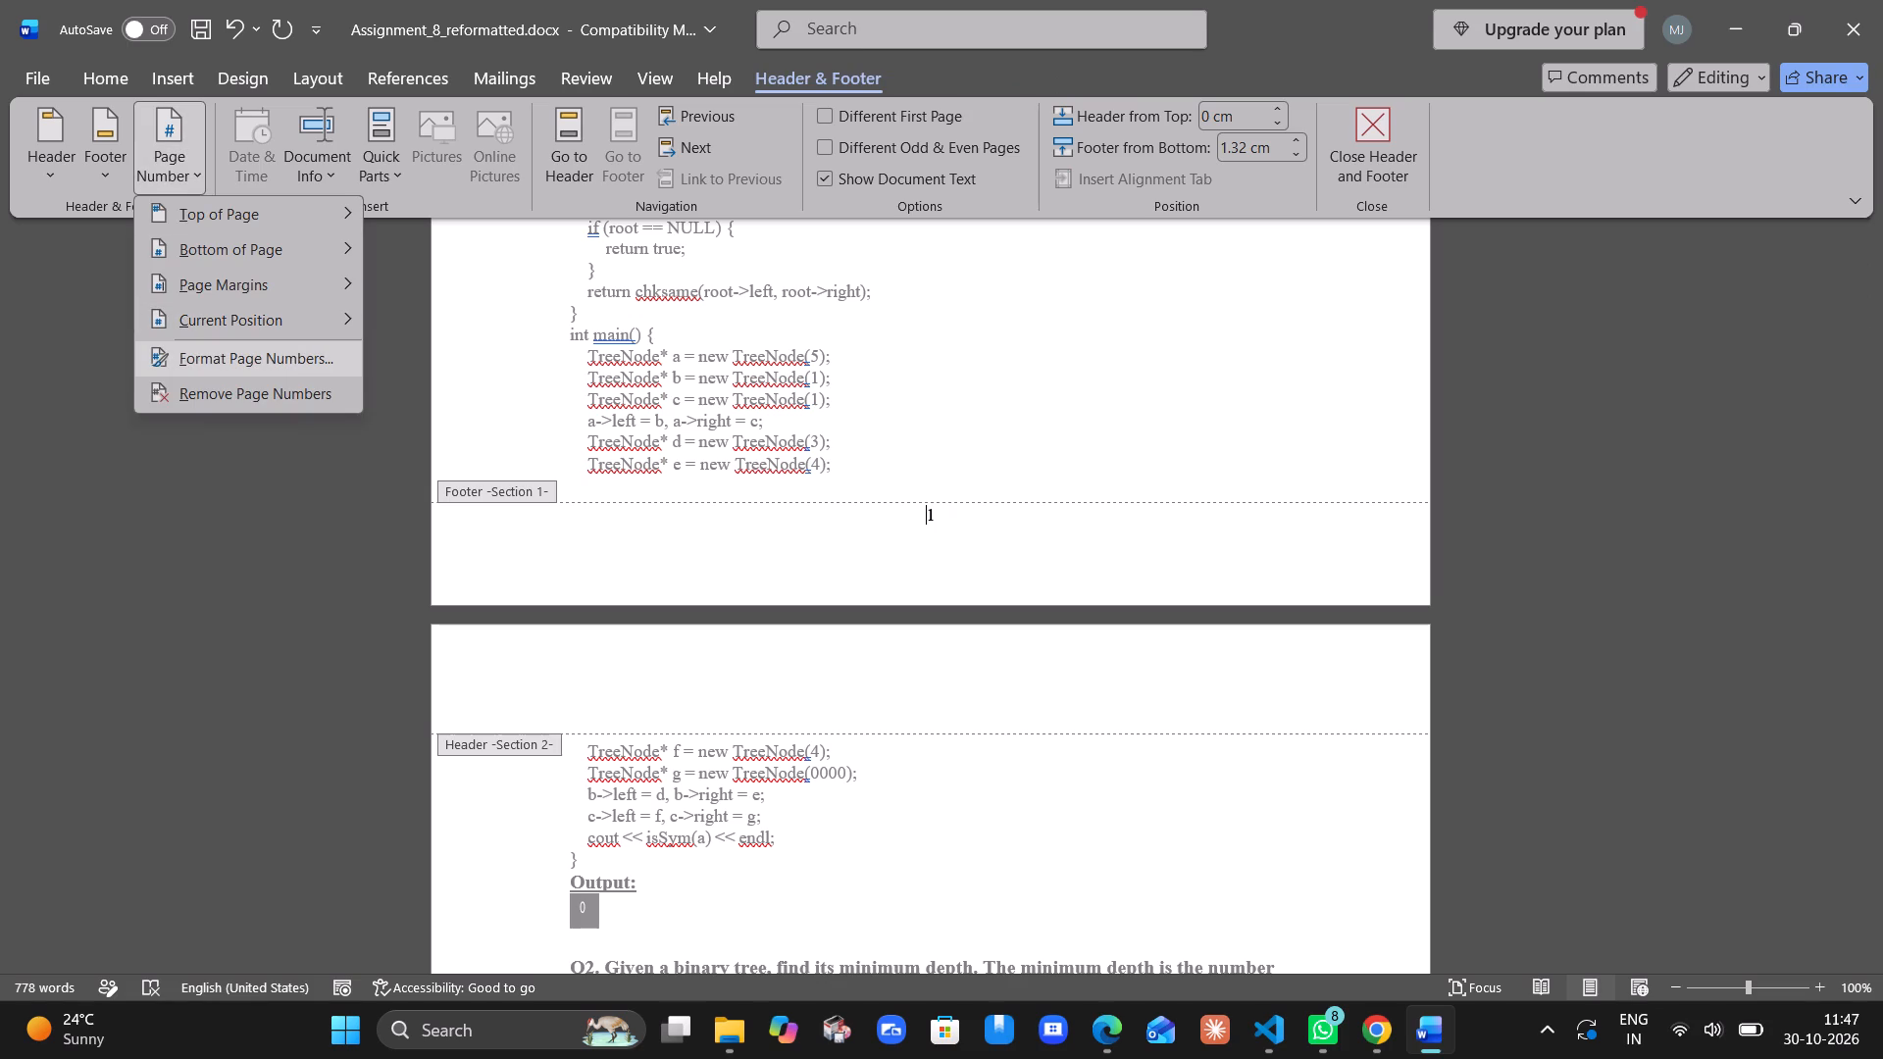
left_click(239, 354)
left_click(943, 579)
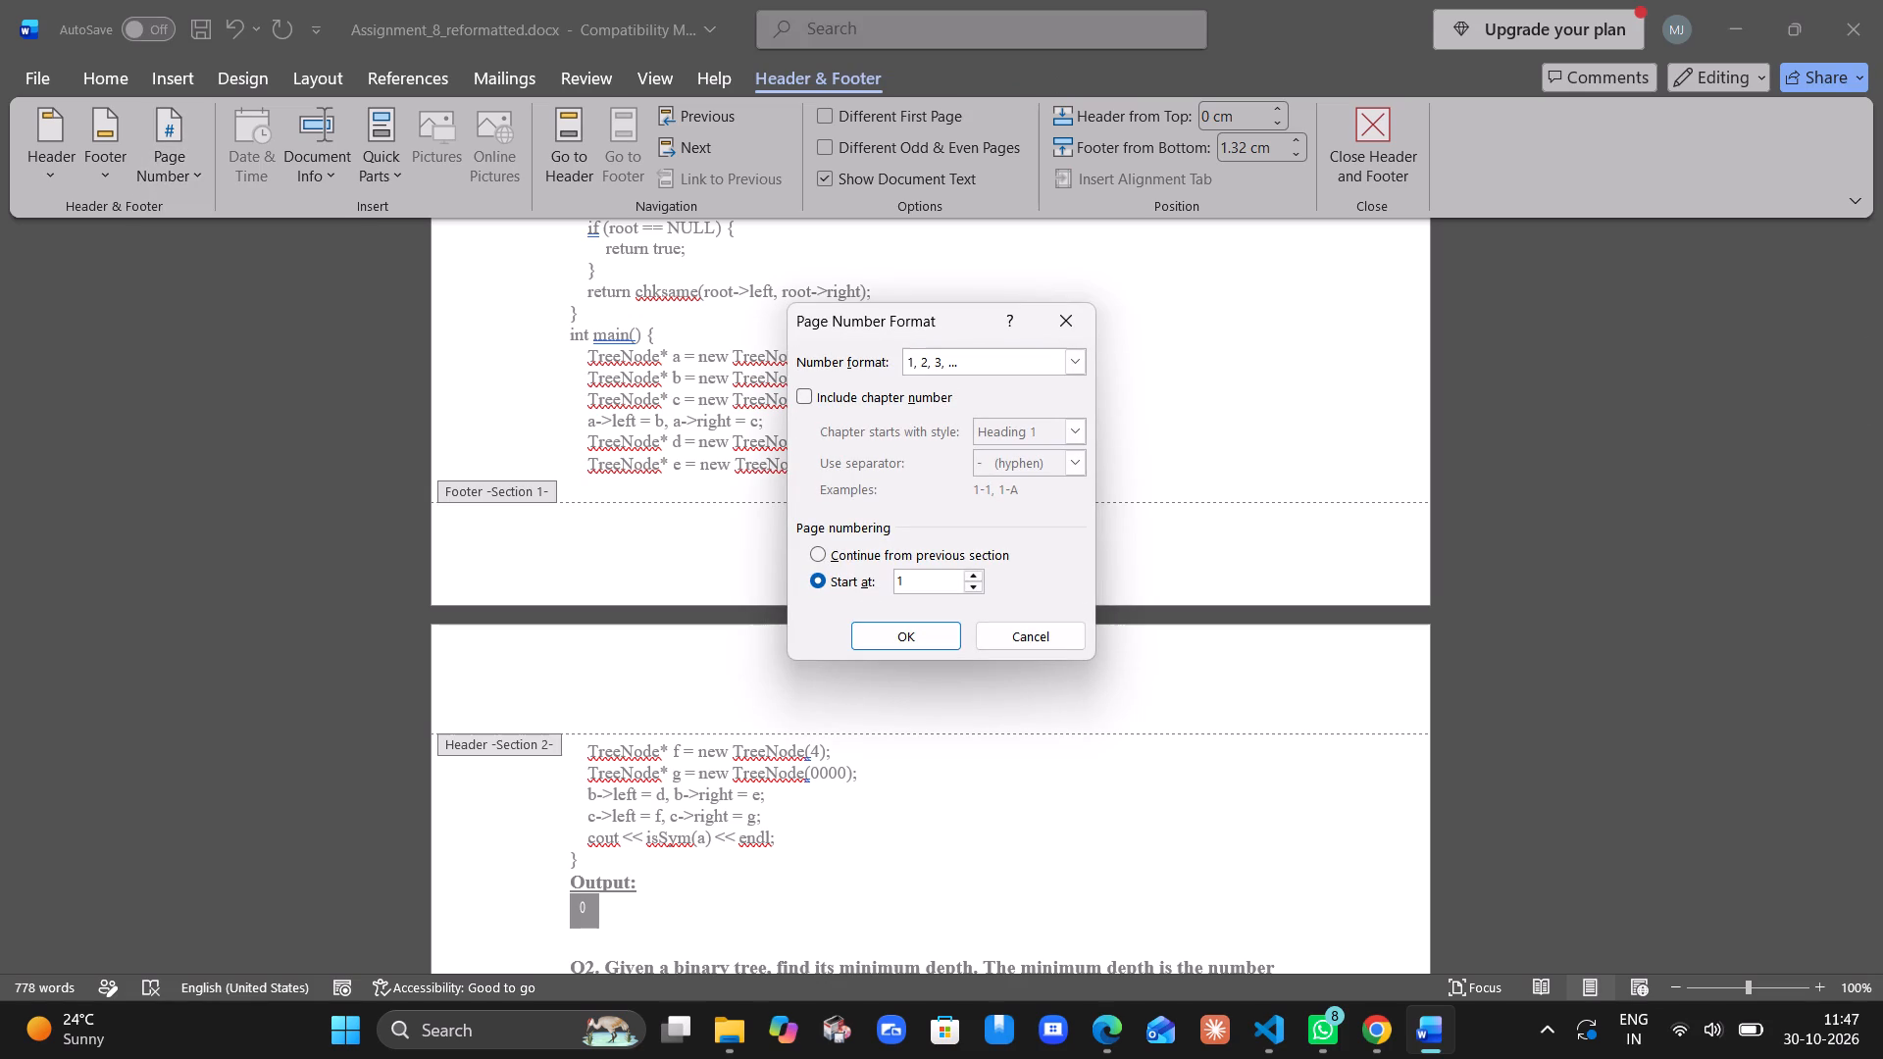
key("BackSpace")
type("52")
left_click(934, 626)
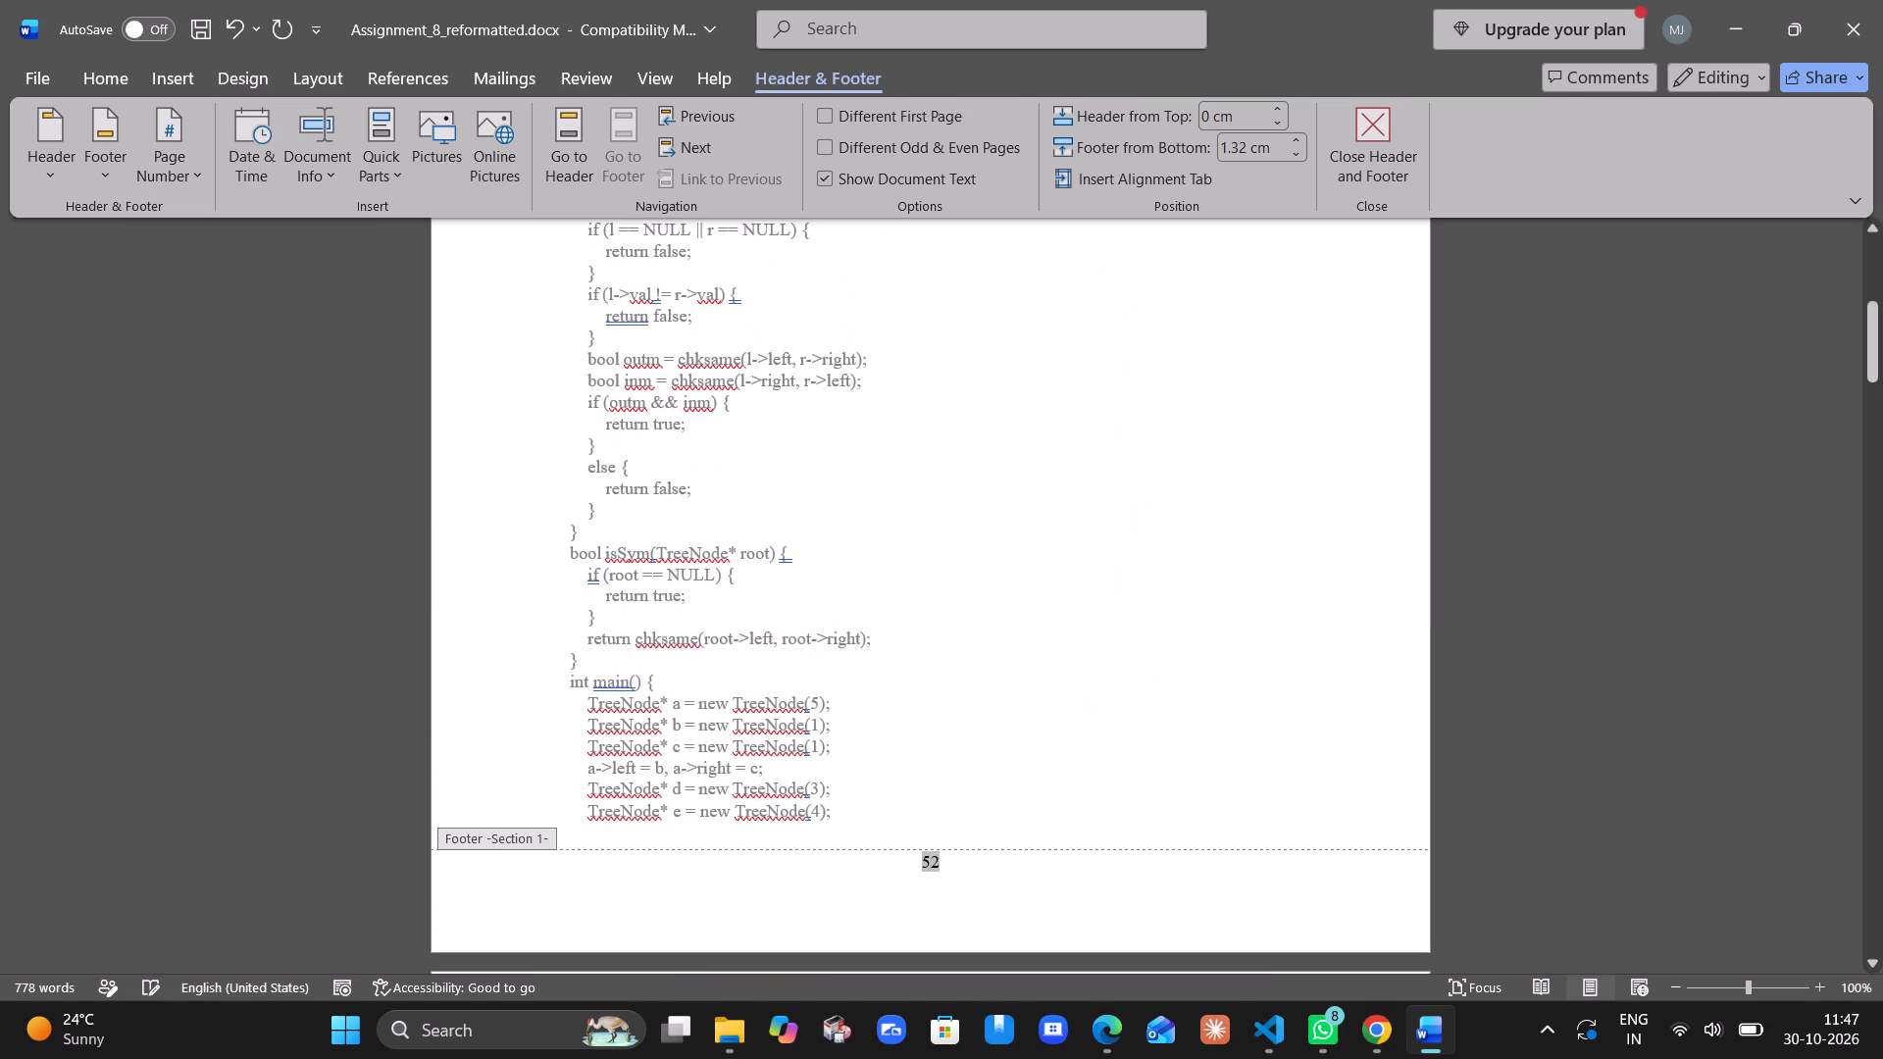
left_click(514, 485)
Export the document as Assignment_8_reformatted.pdf in the 2026-44 transfers folder, using standard optimisation and opening it after publishing.
left_click(18, 86)
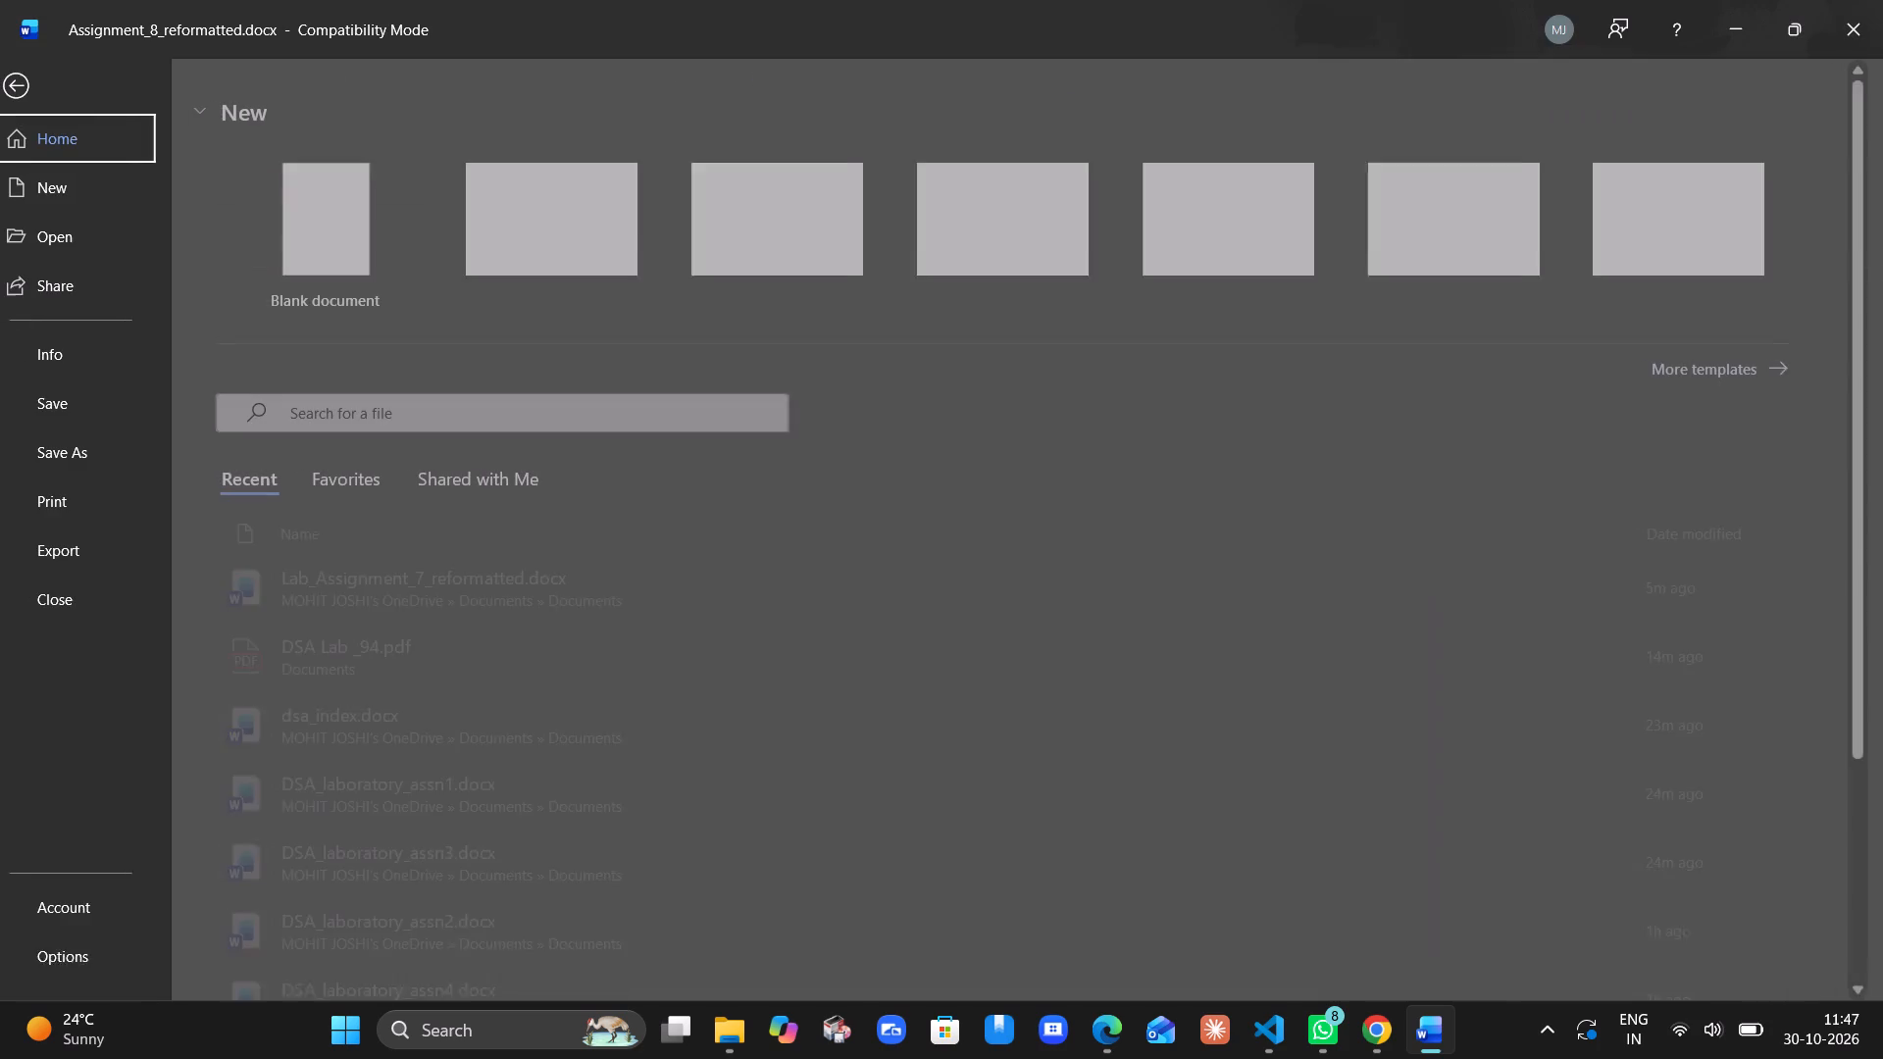
left_click(82, 534)
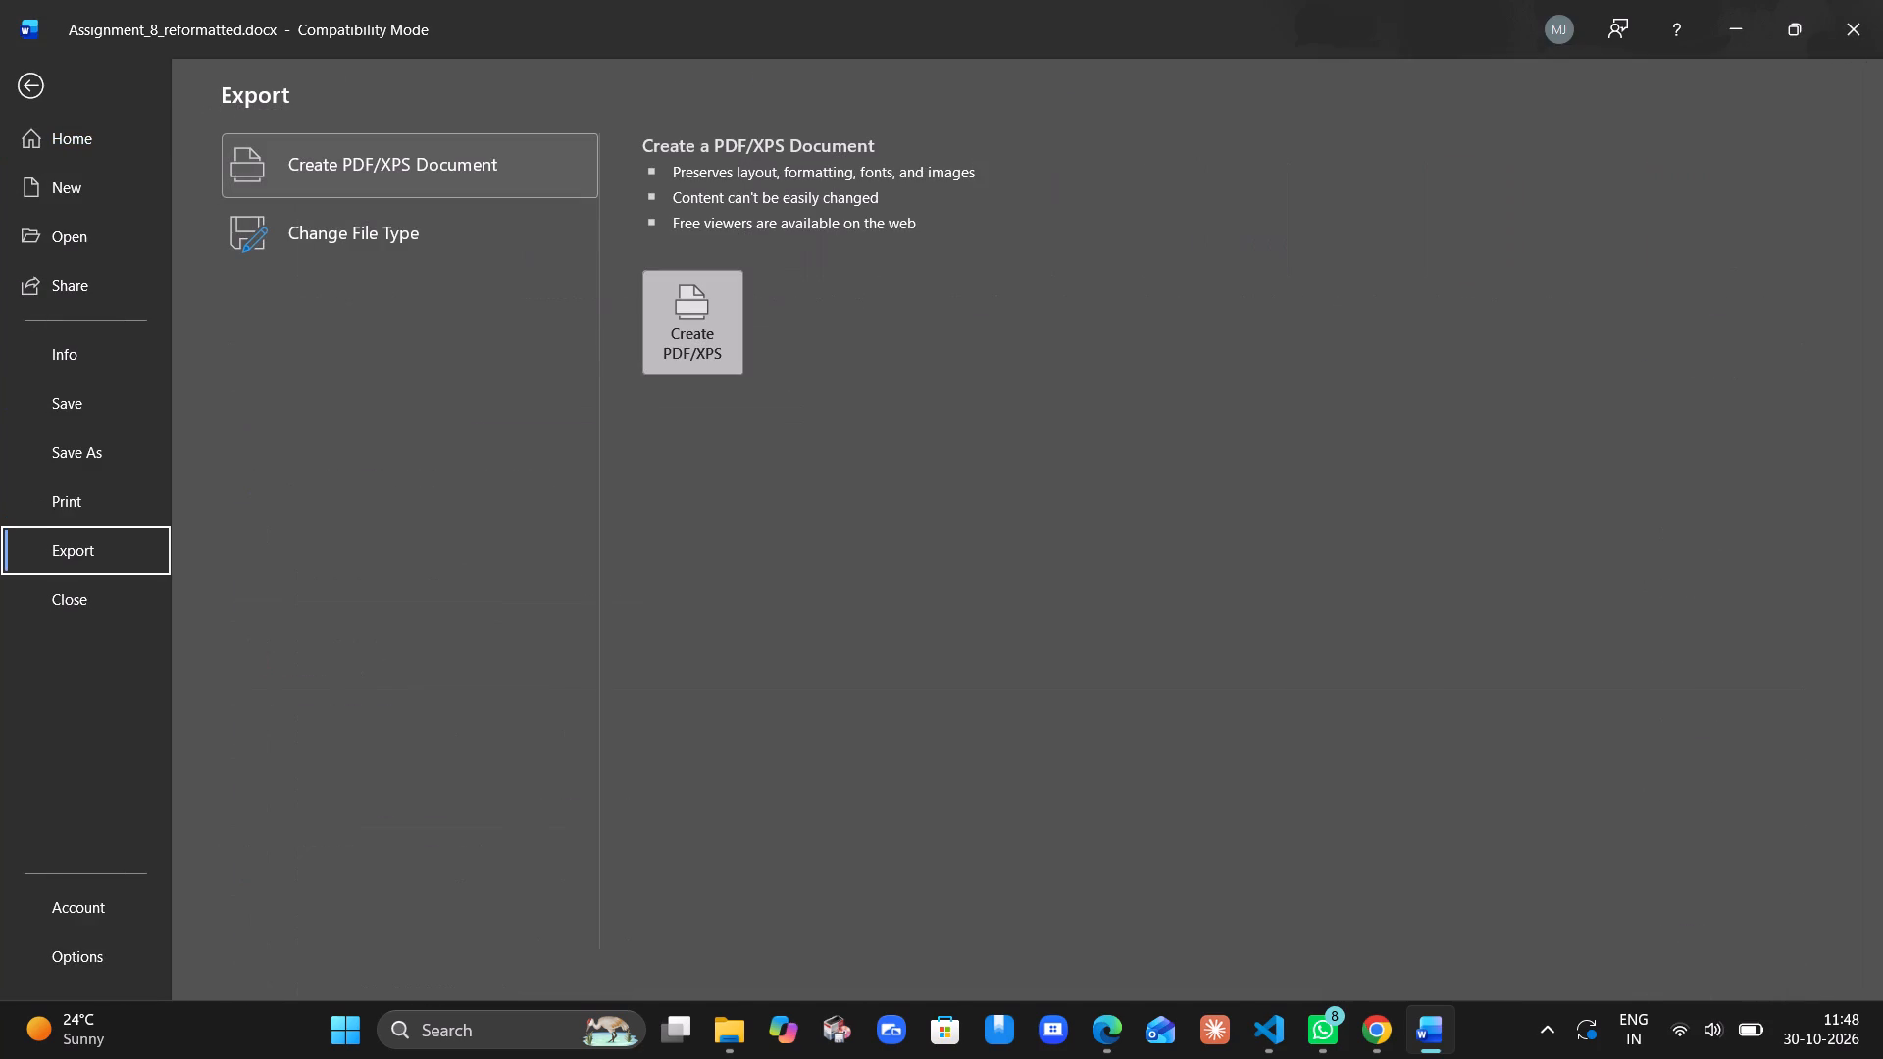
left_click(727, 300)
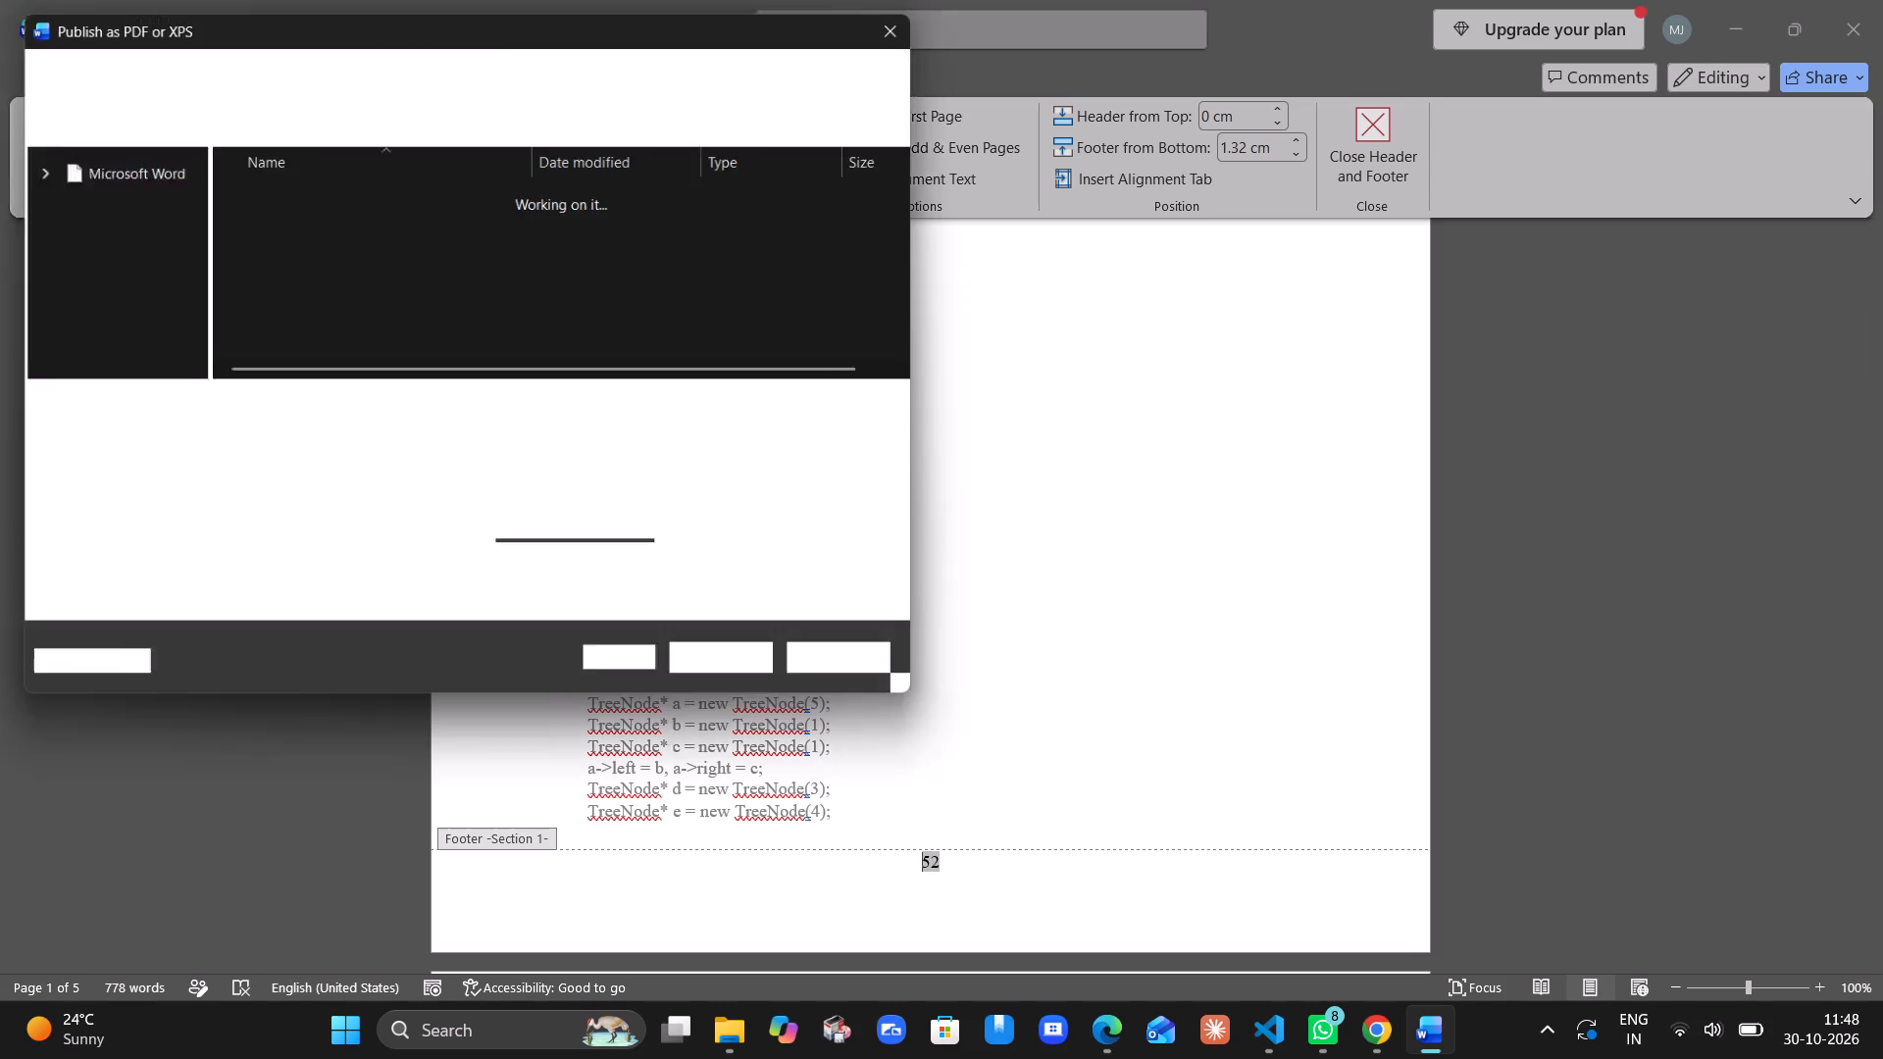
left_click(764, 664)
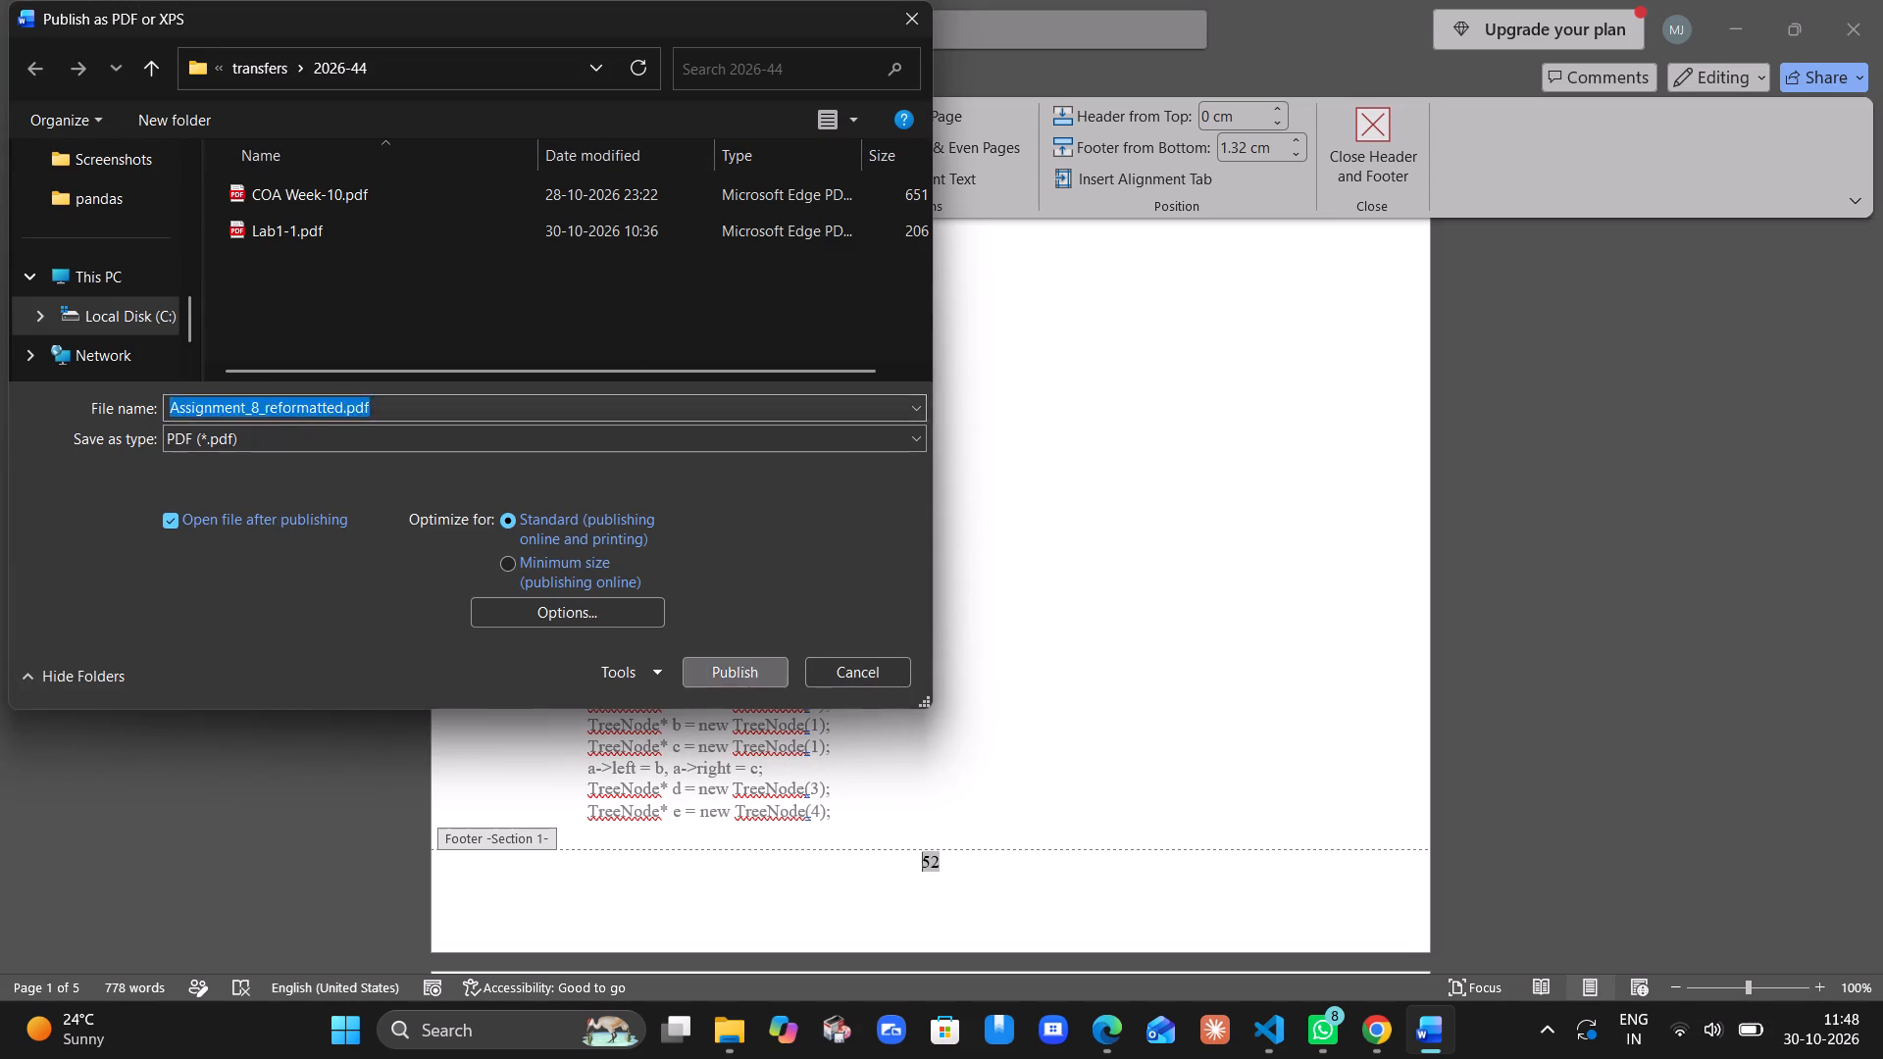
left_click(376, 564)
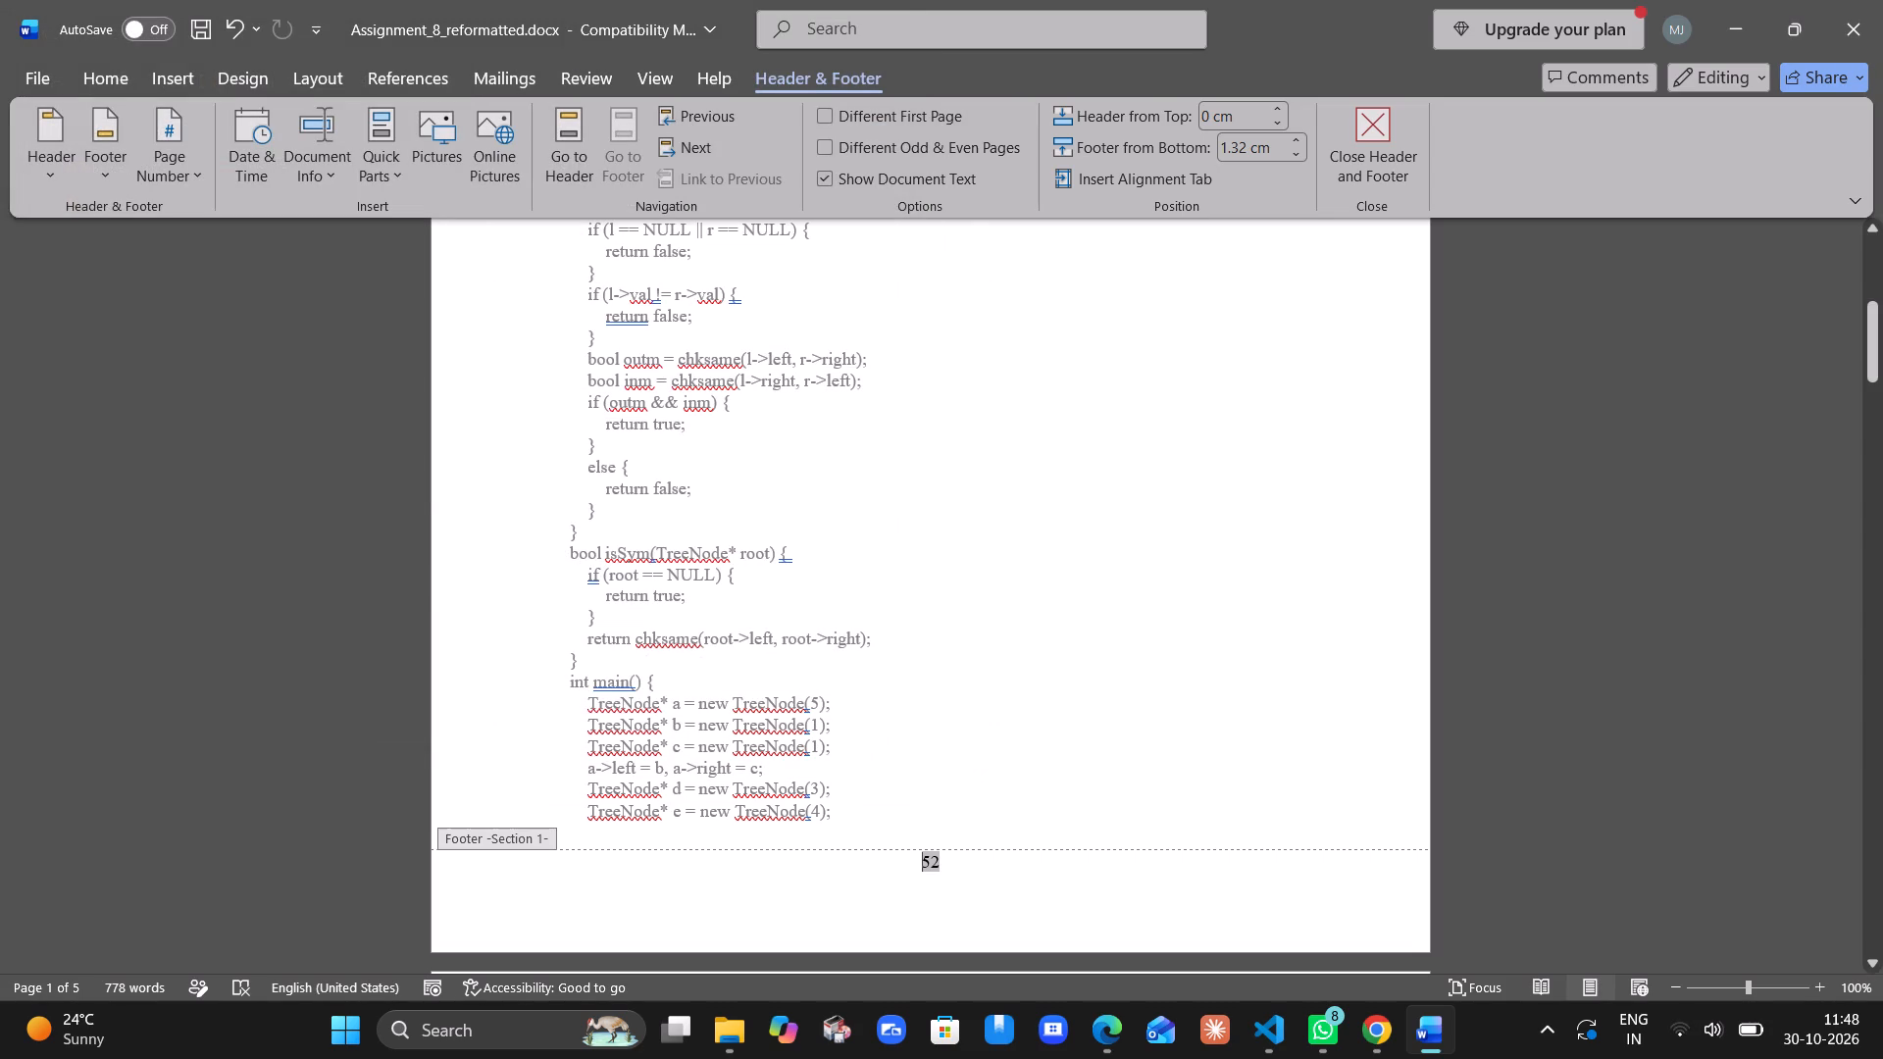
Check the page numbers at the bottom of each page in the published Assignment 8 PDF.
scroll(591, 334, "down", 7)
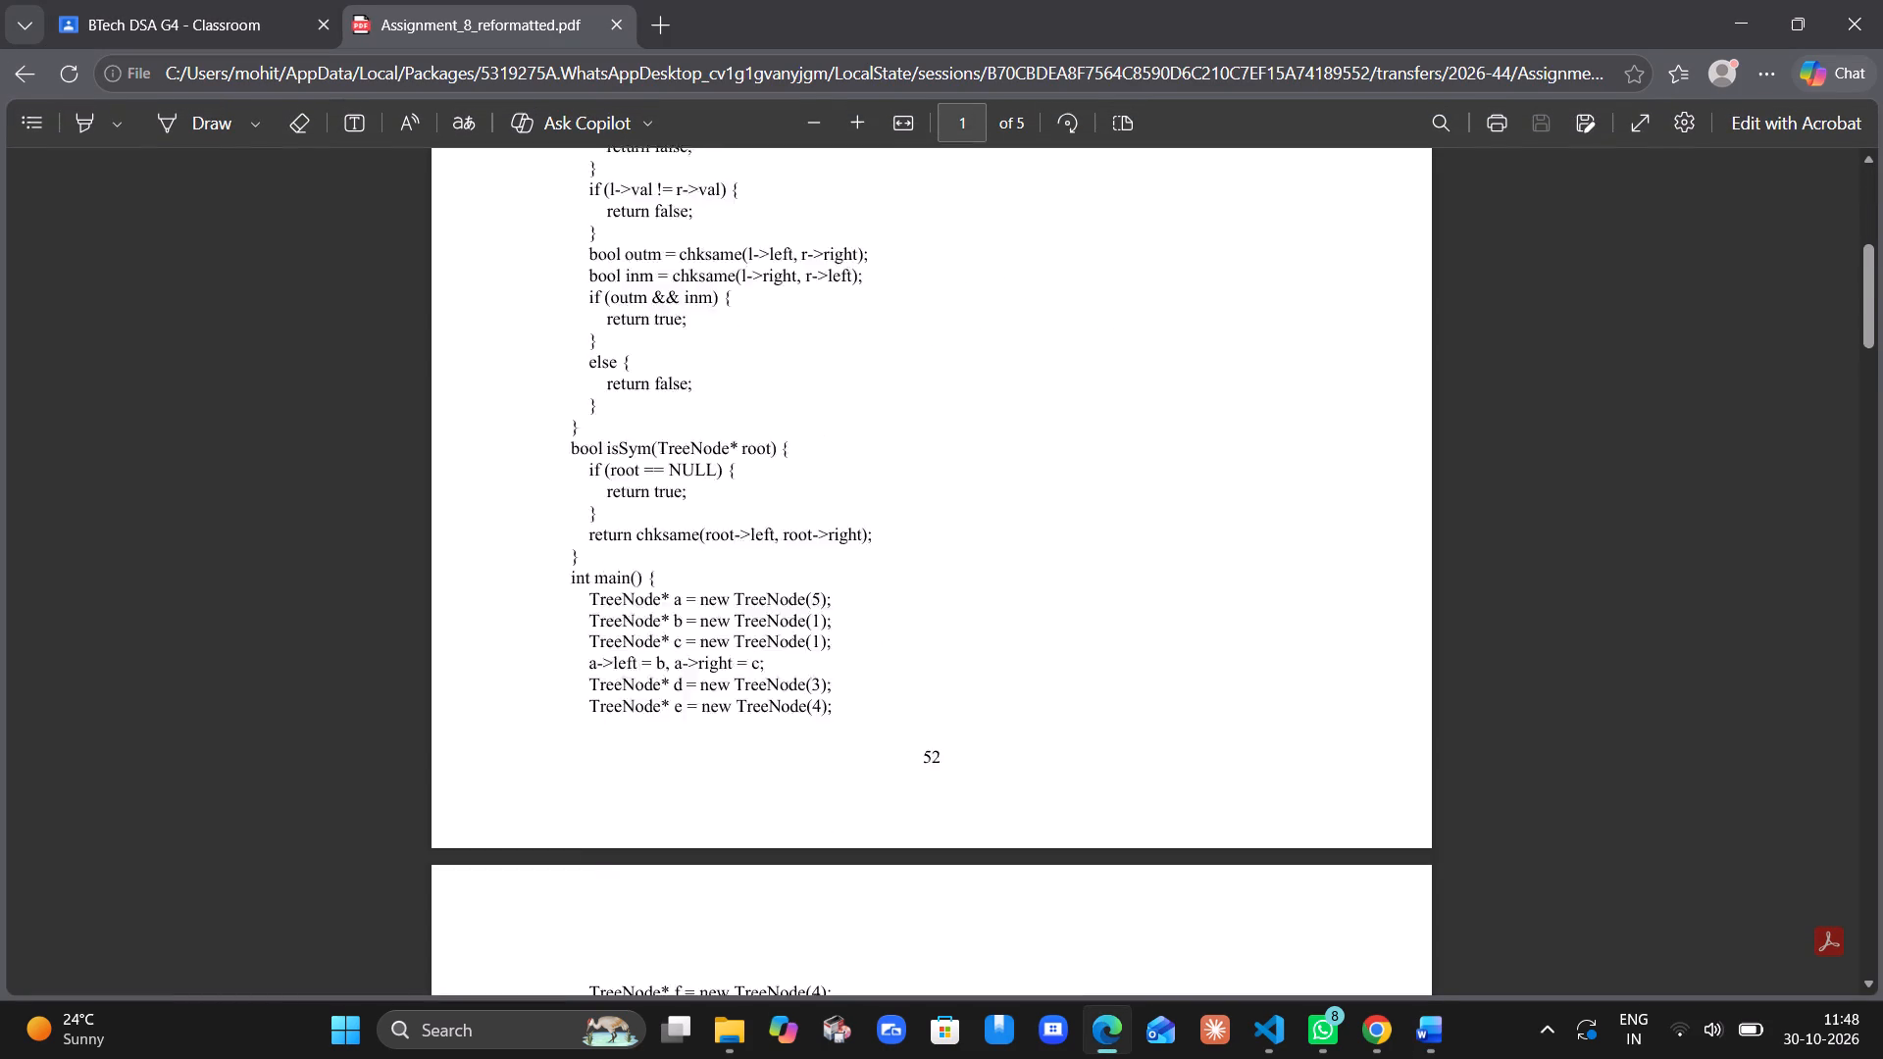
scroll(591, 334, "down", 2)
scroll(1015, 854, "down", 1)
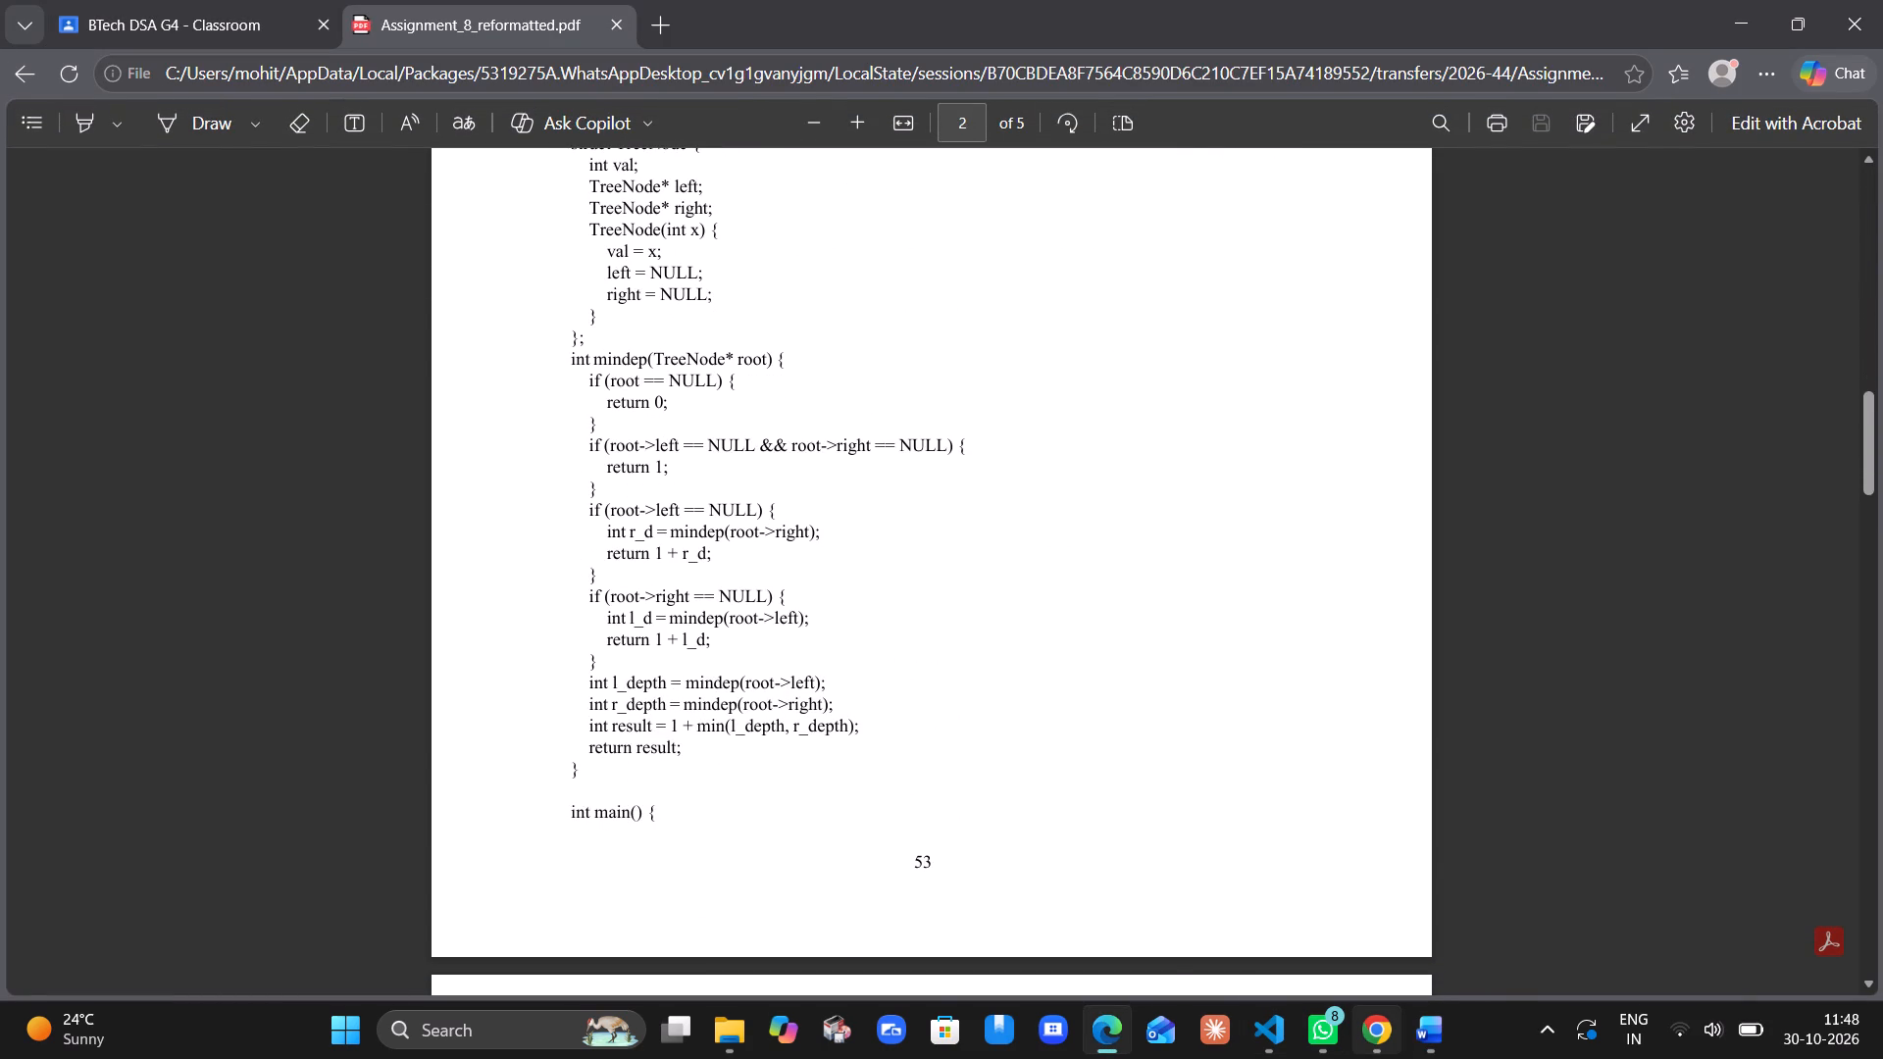
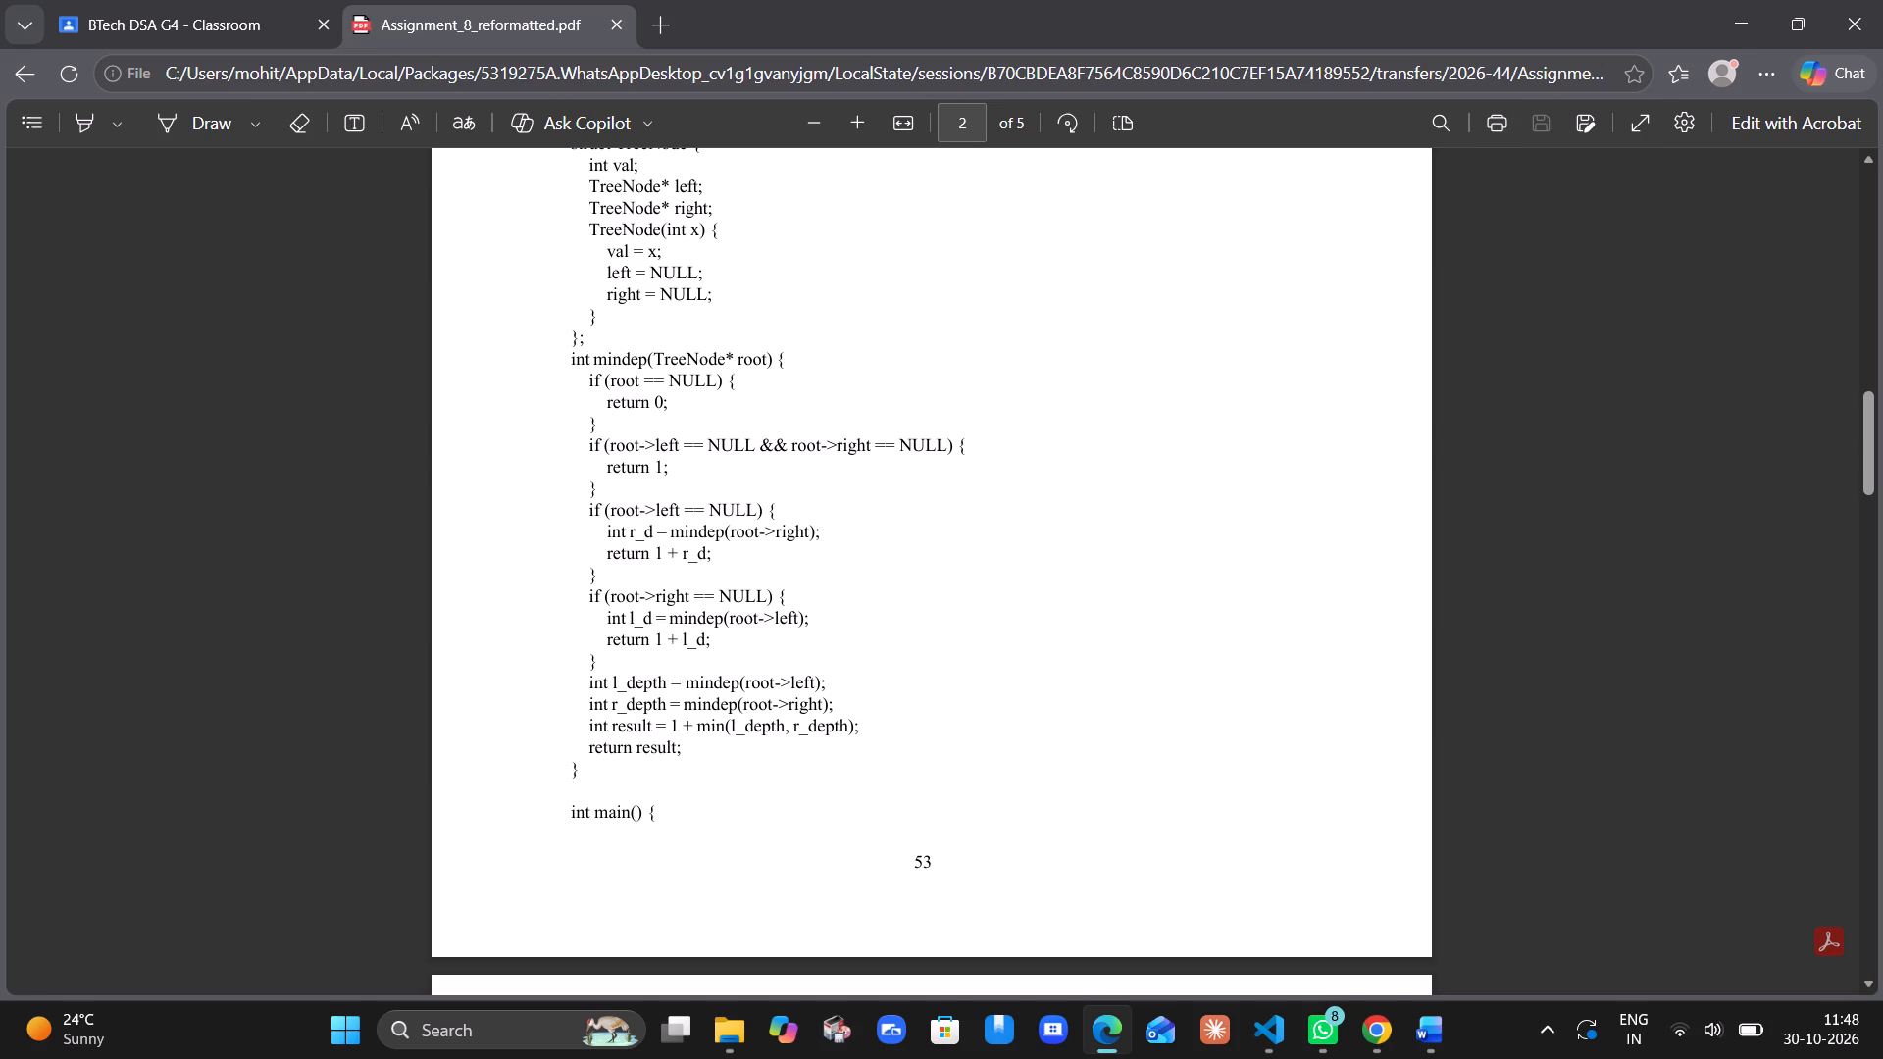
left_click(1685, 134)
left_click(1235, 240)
Look through the Documents and Downloads folders in File Explorer for the exported Assignment_8_reformatted.pdf.
left_click(1412, 1034)
left_click(700, 1046)
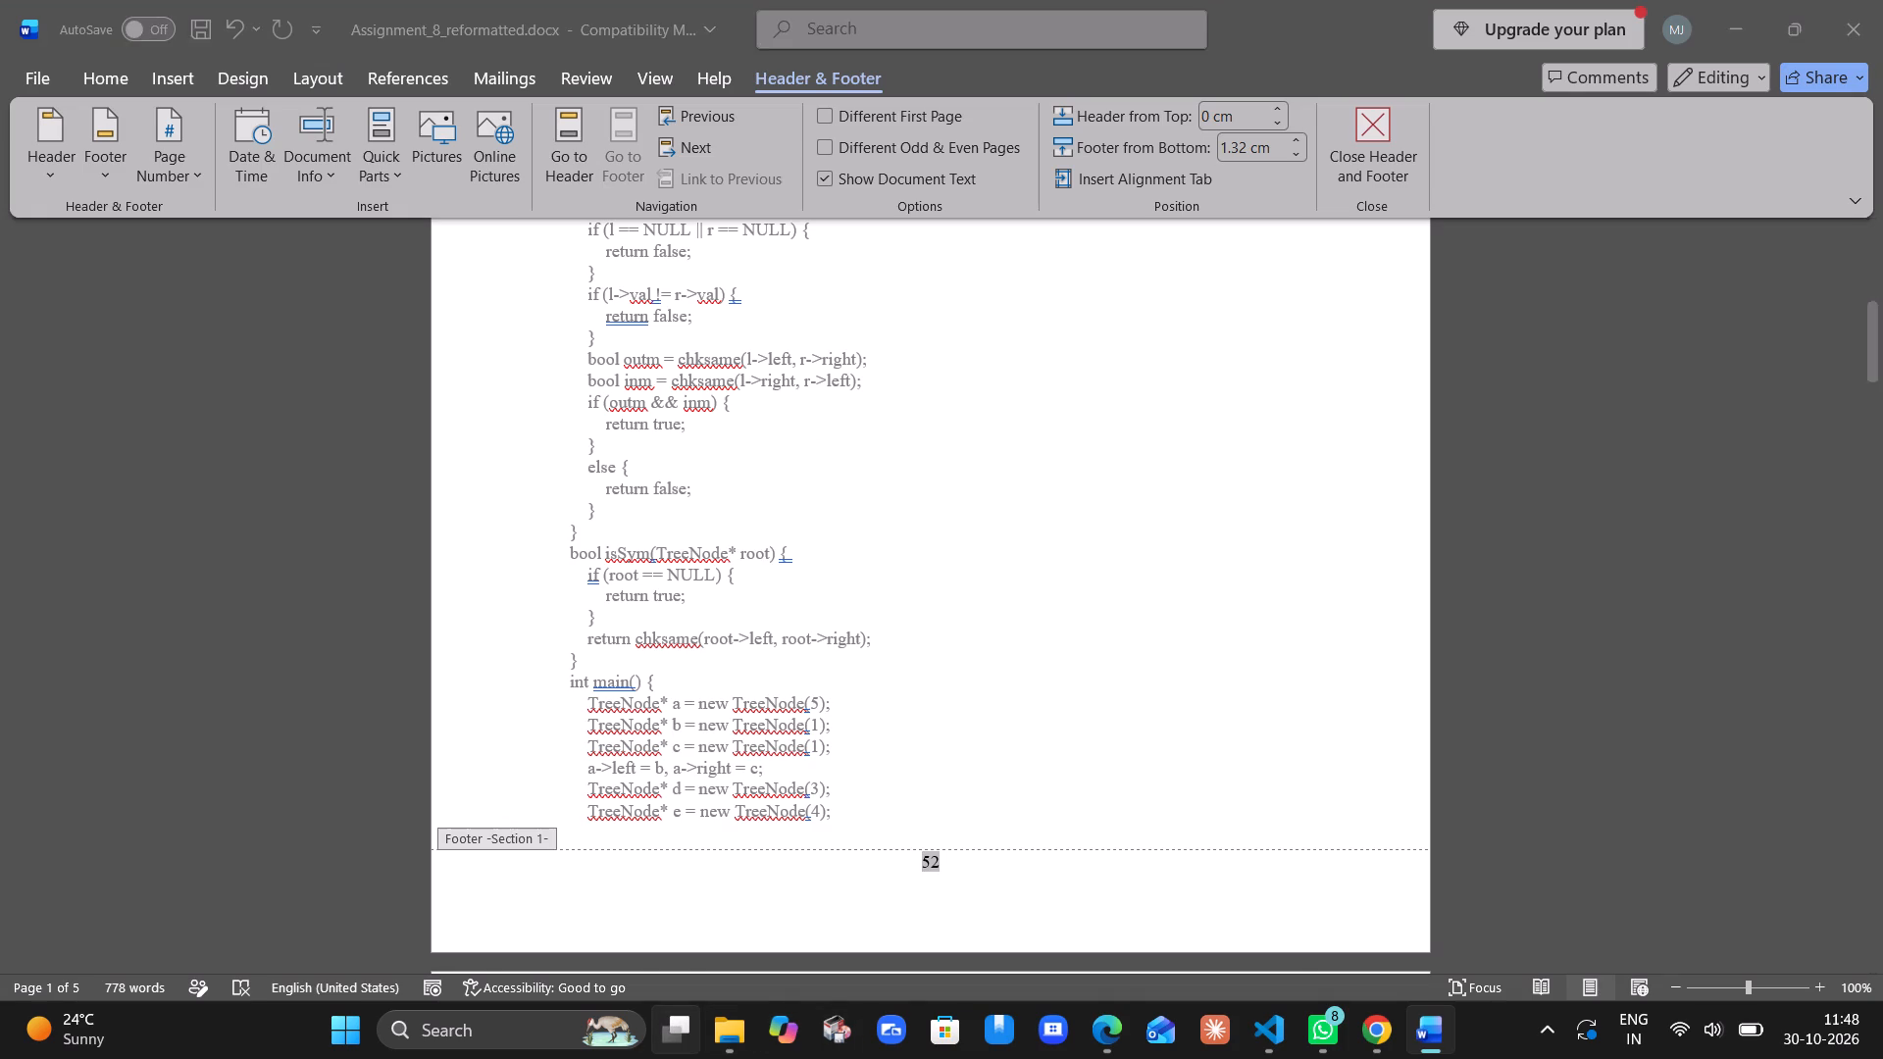
left_click(719, 1045)
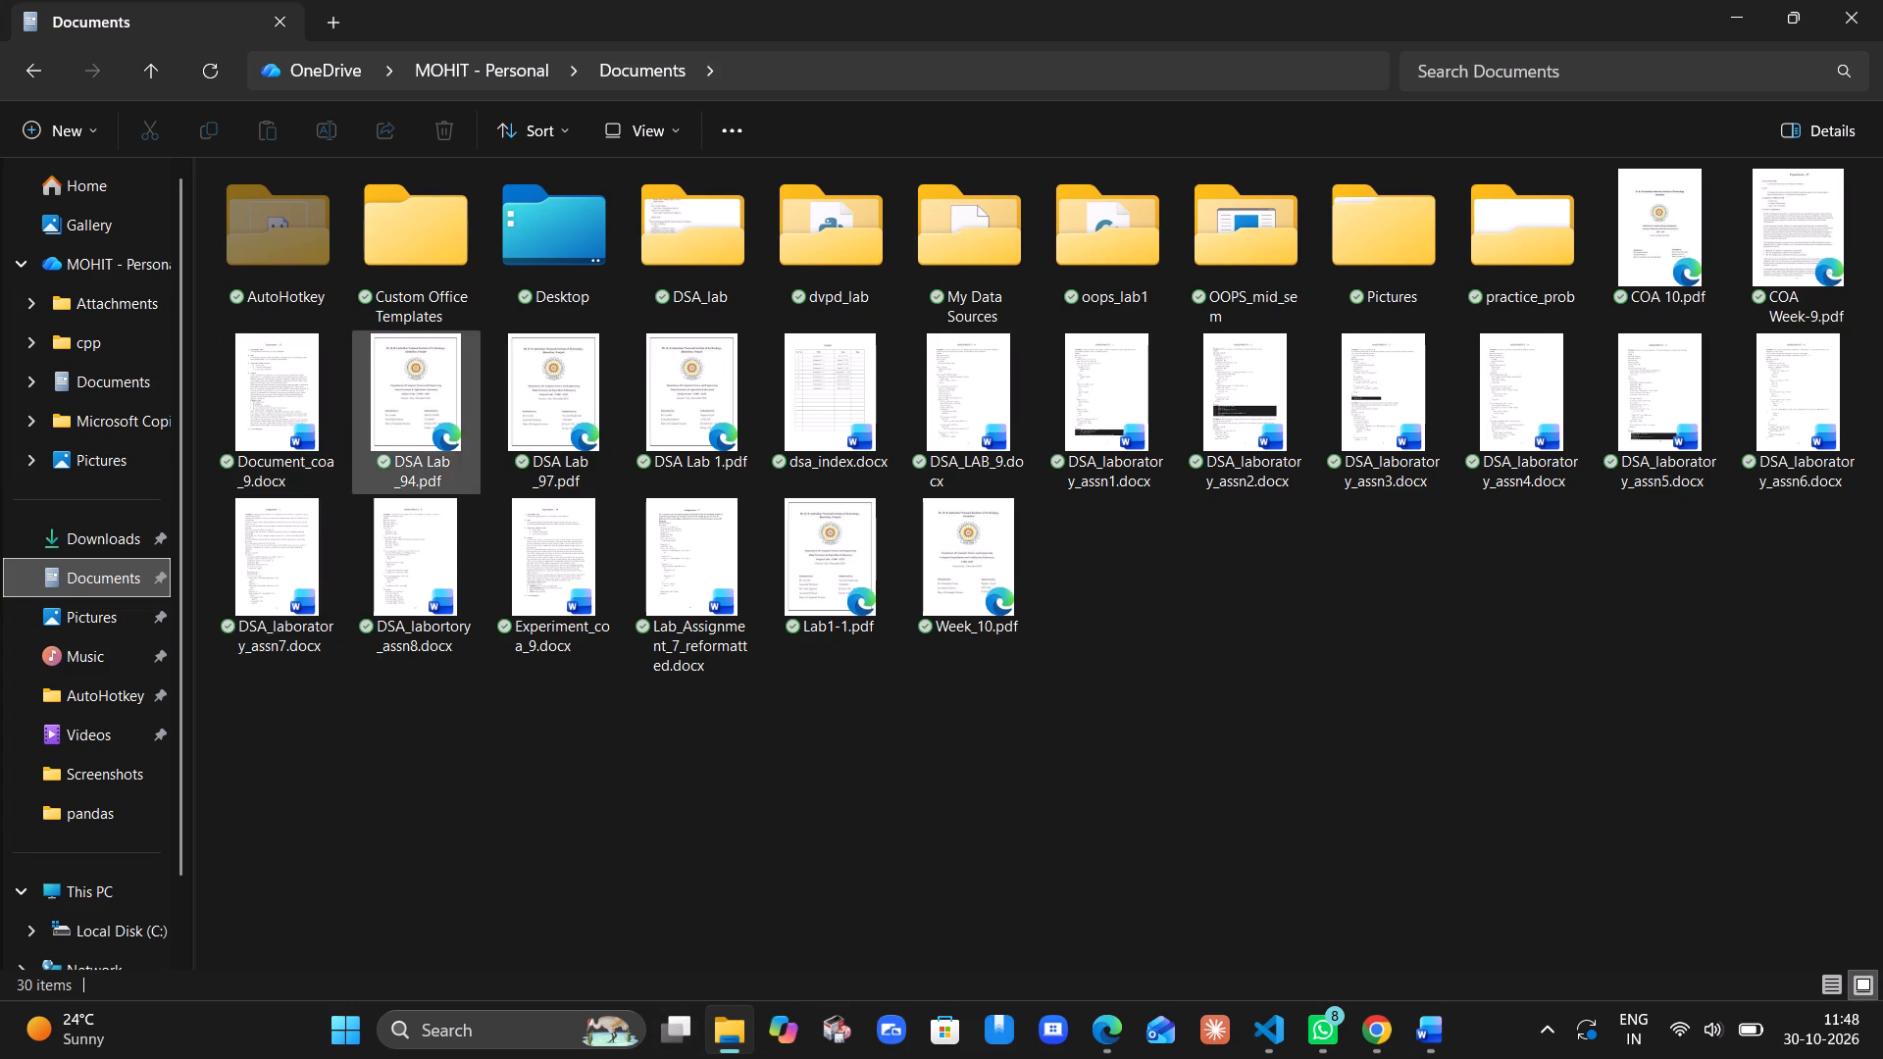
left_click(63, 577)
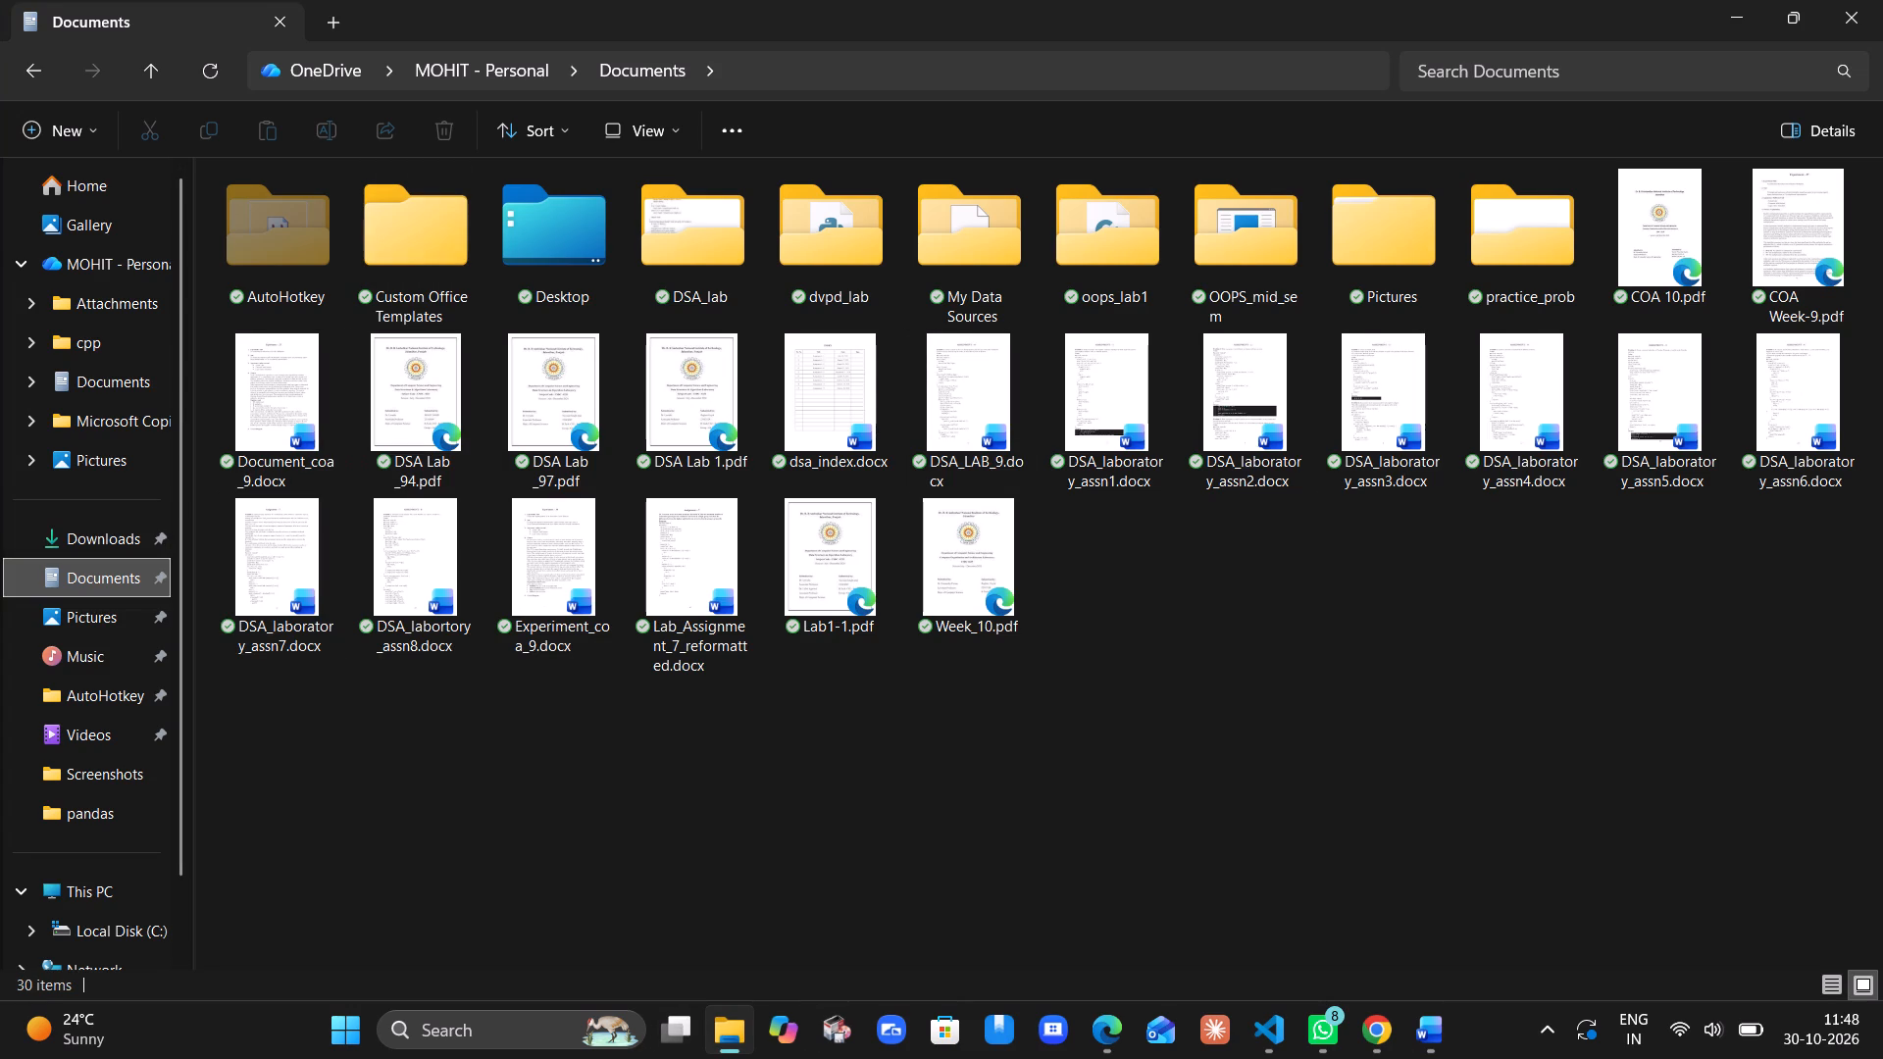
left_click(1438, 1013)
left_click(1438, 1013)
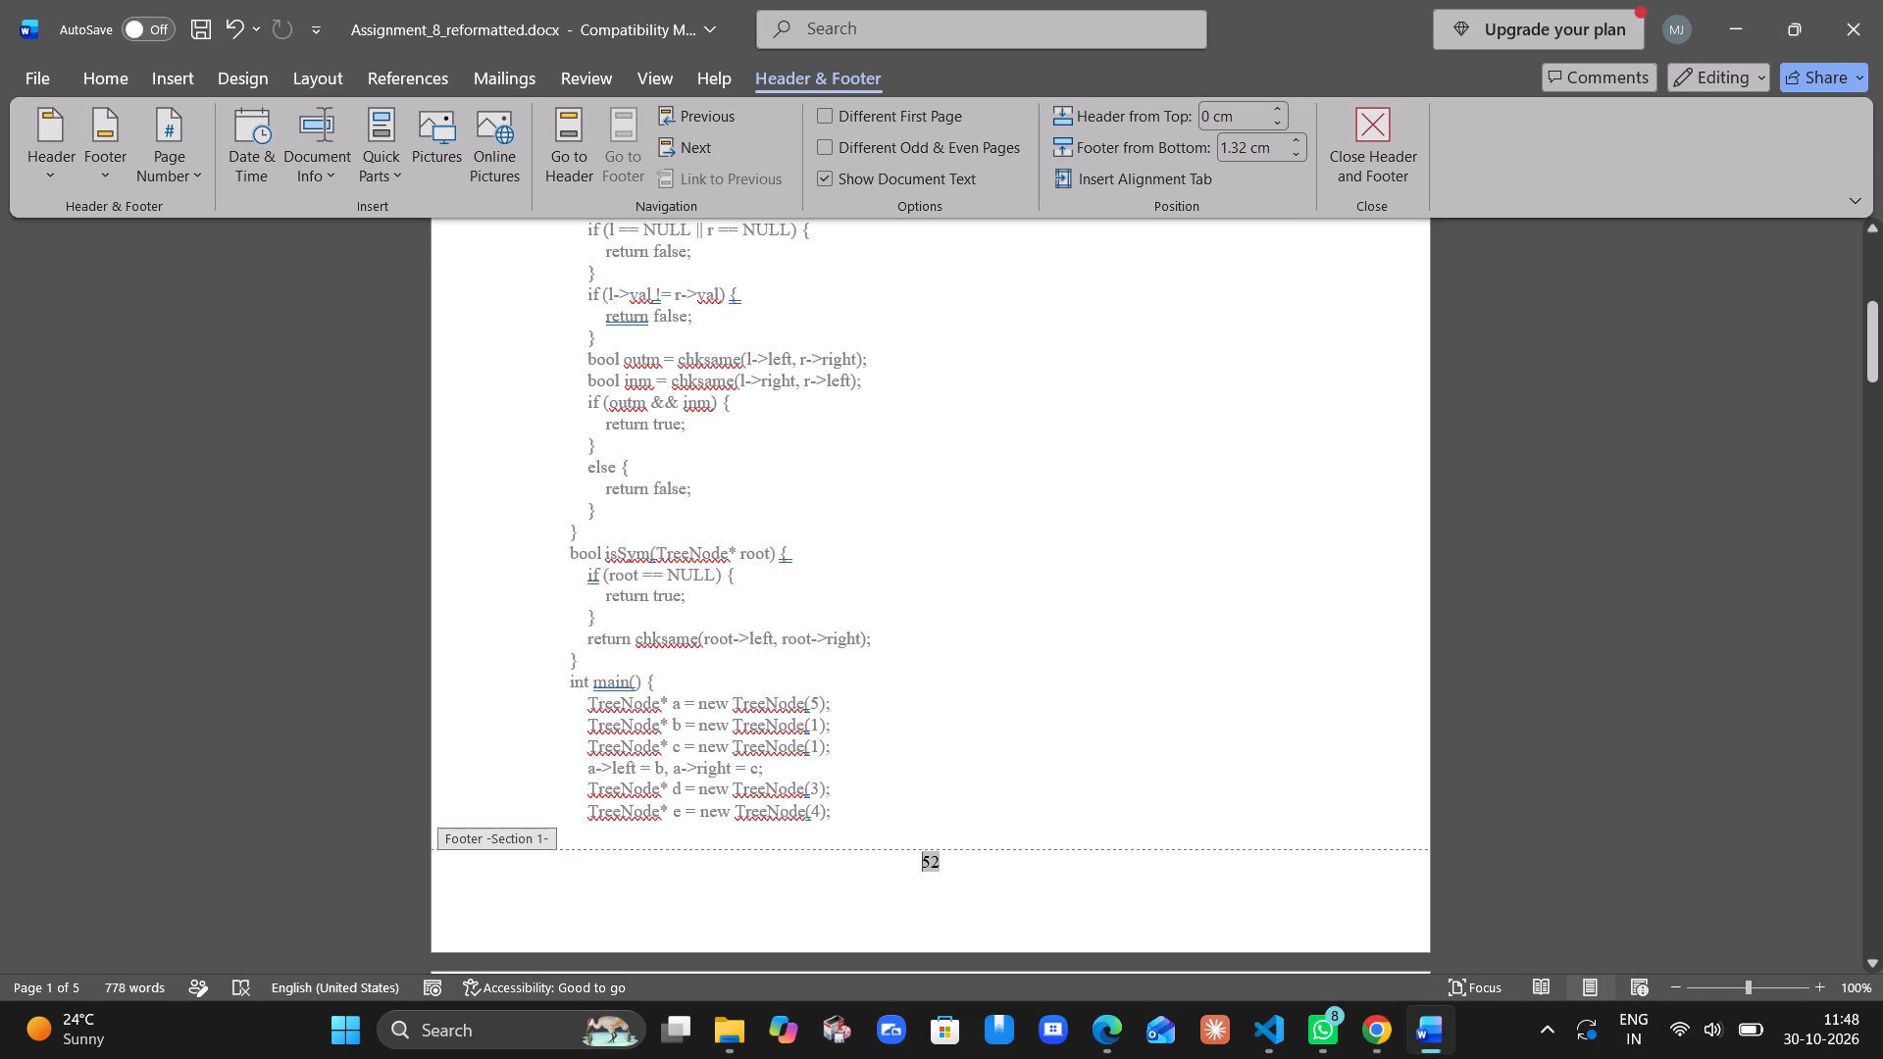
left_click(1127, 1011)
scroll(1052, 380, "up", 5)
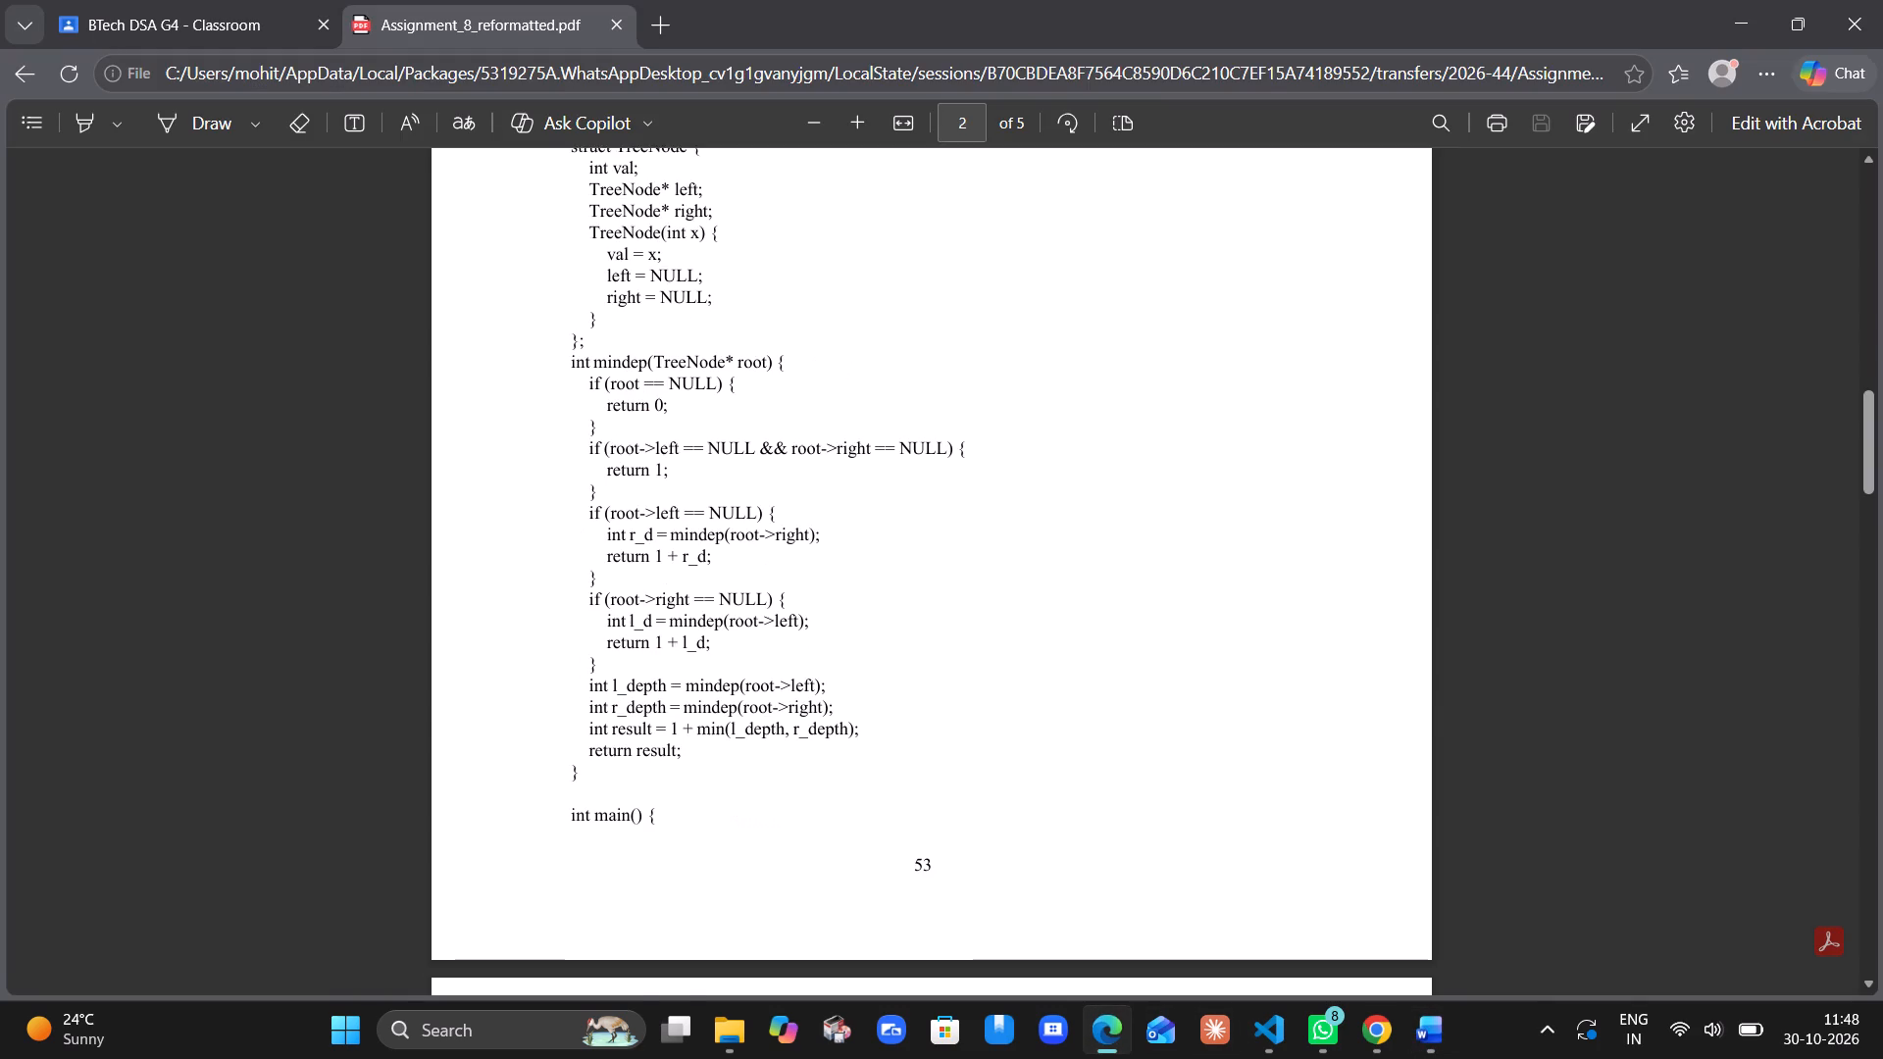
scroll(1052, 380, "up", 6)
left_click(1733, 0)
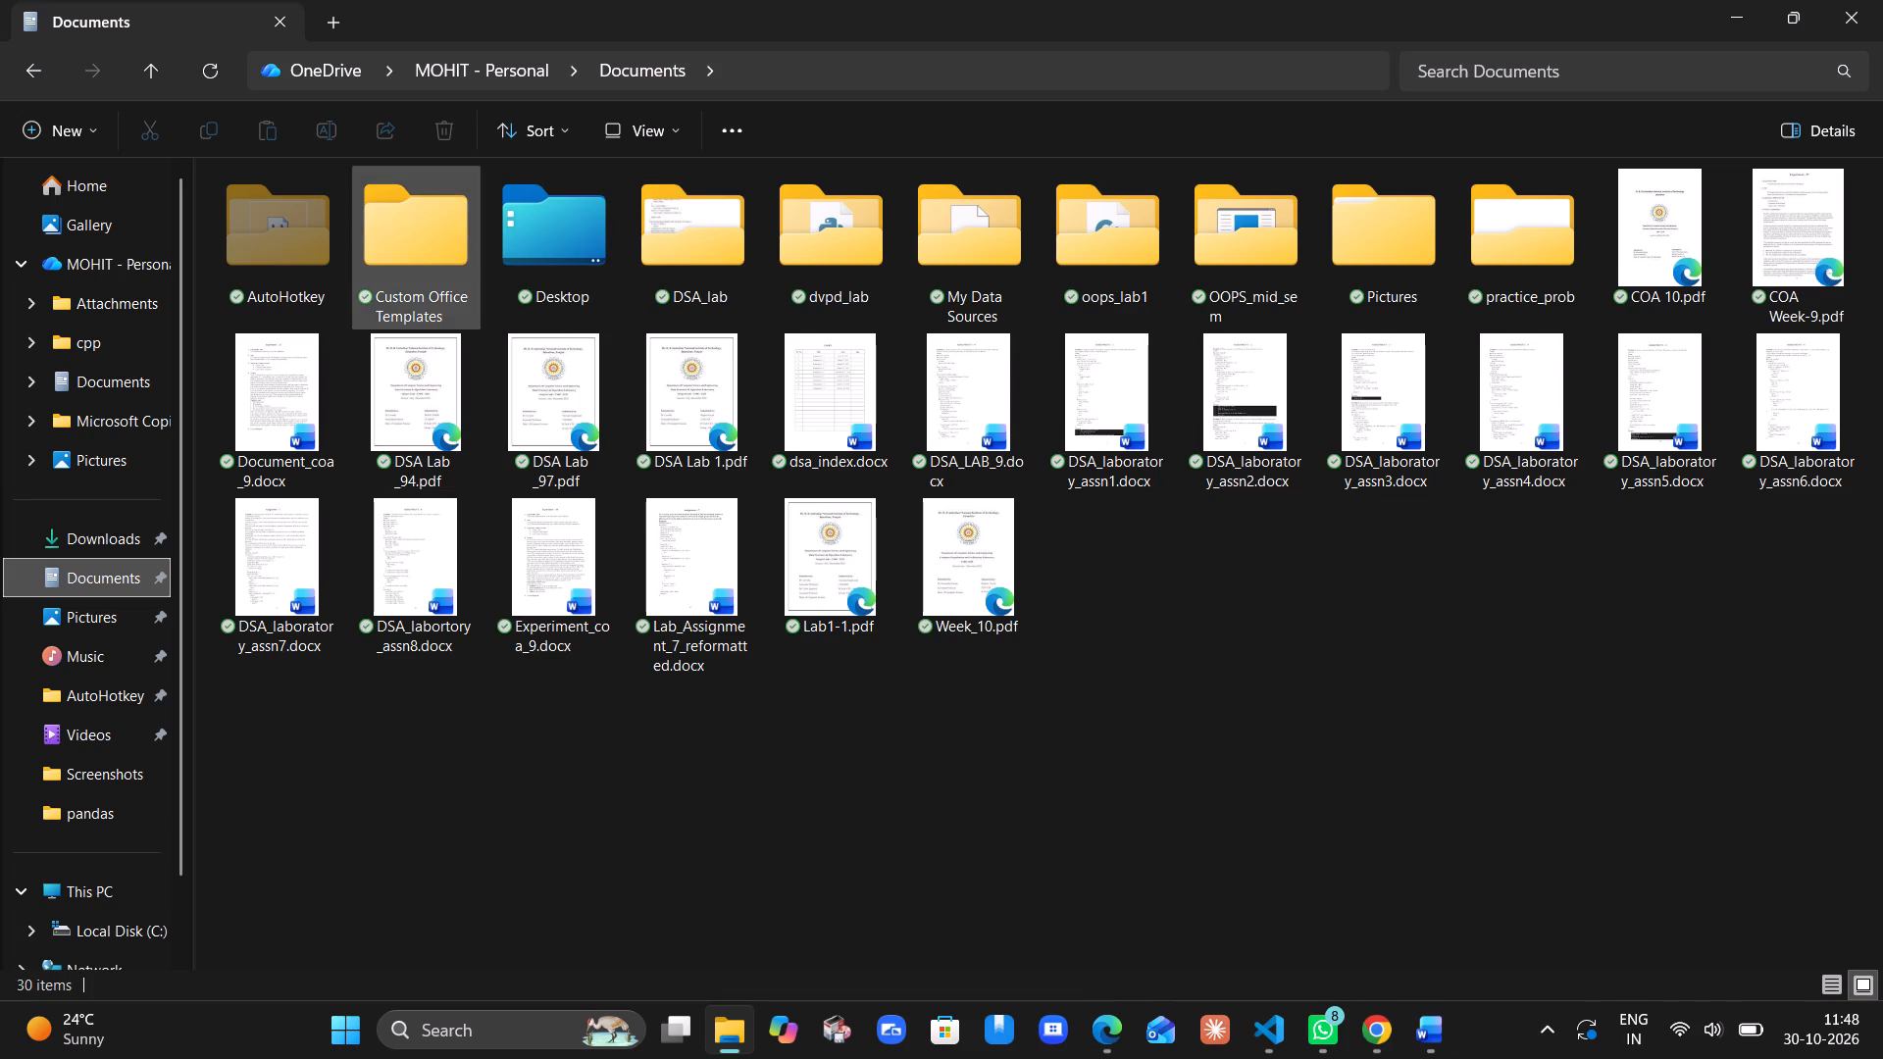
left_click(127, 568)
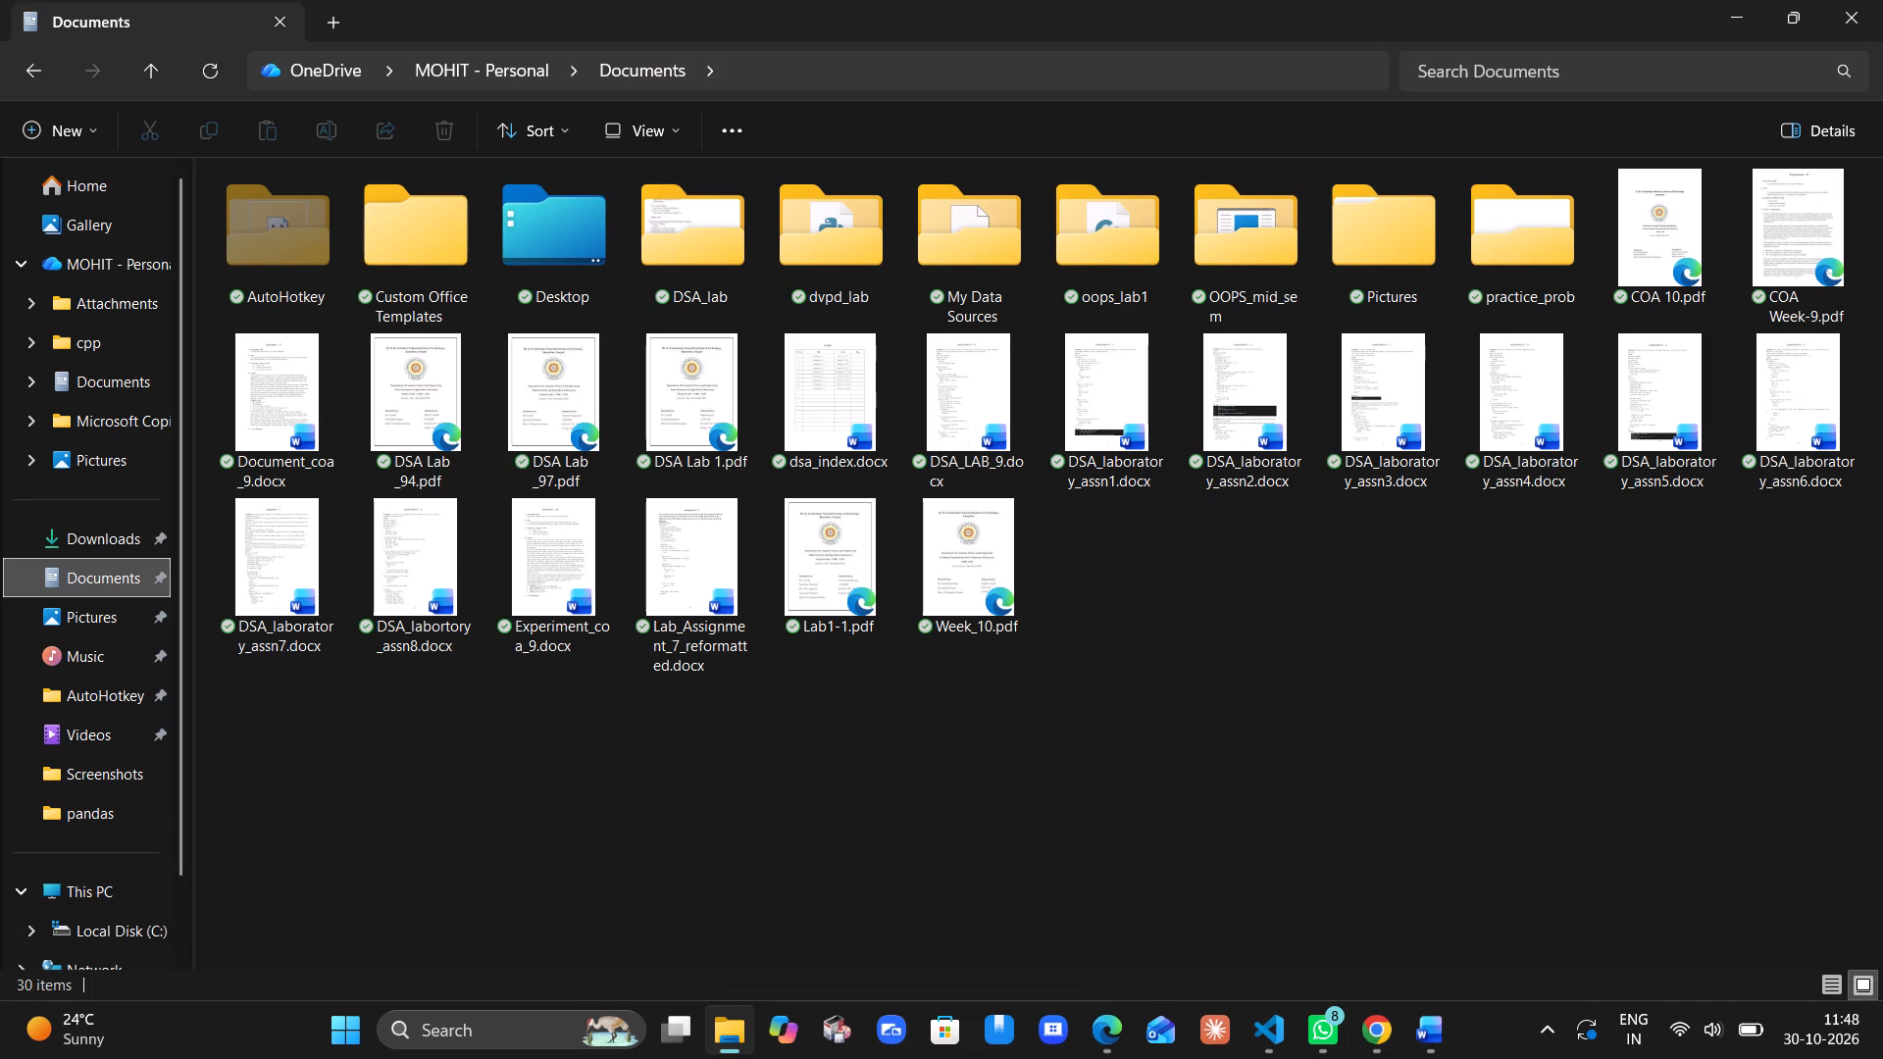
left_click(114, 596)
left_click(113, 614)
left_click(103, 543)
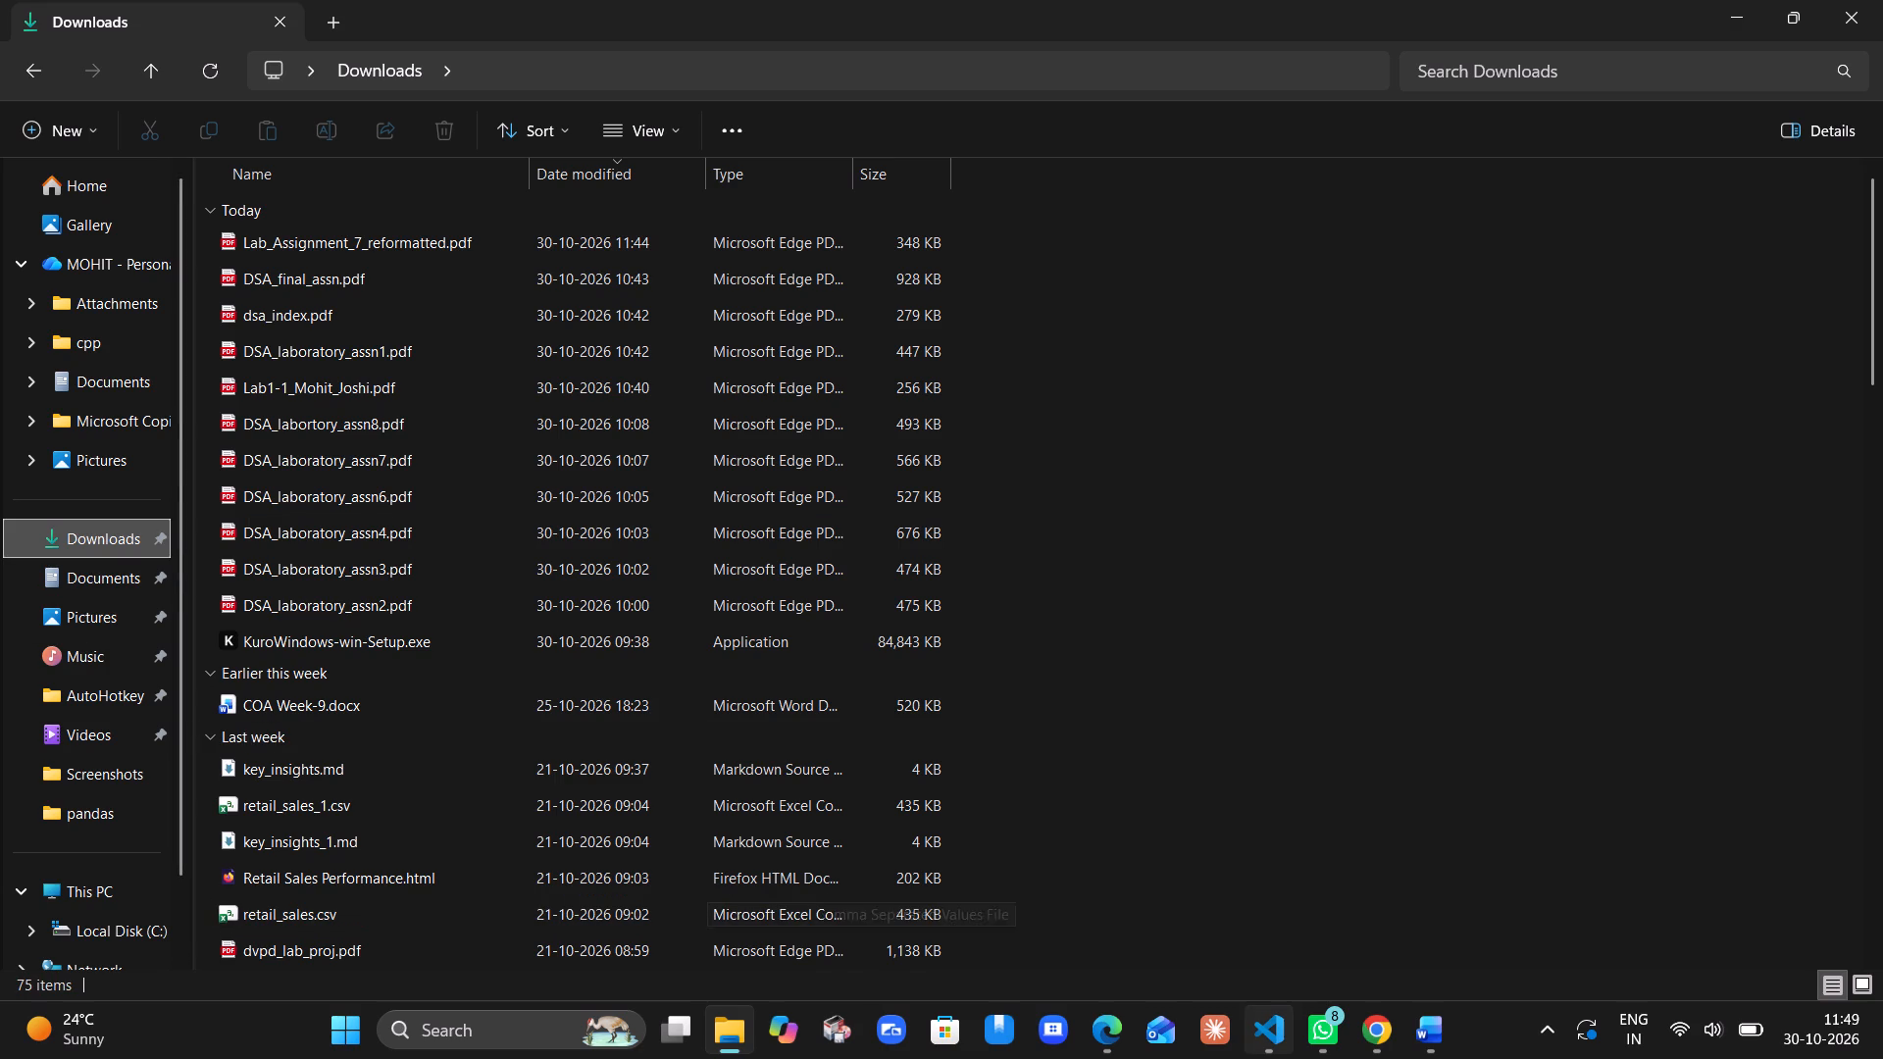
Switch back to Word and export Assignment 8 as Assignment_8_reformatted.pdf to the OneDrive Documents folder, using standard optimisation and opening it after publishing.
left_click(1421, 1026)
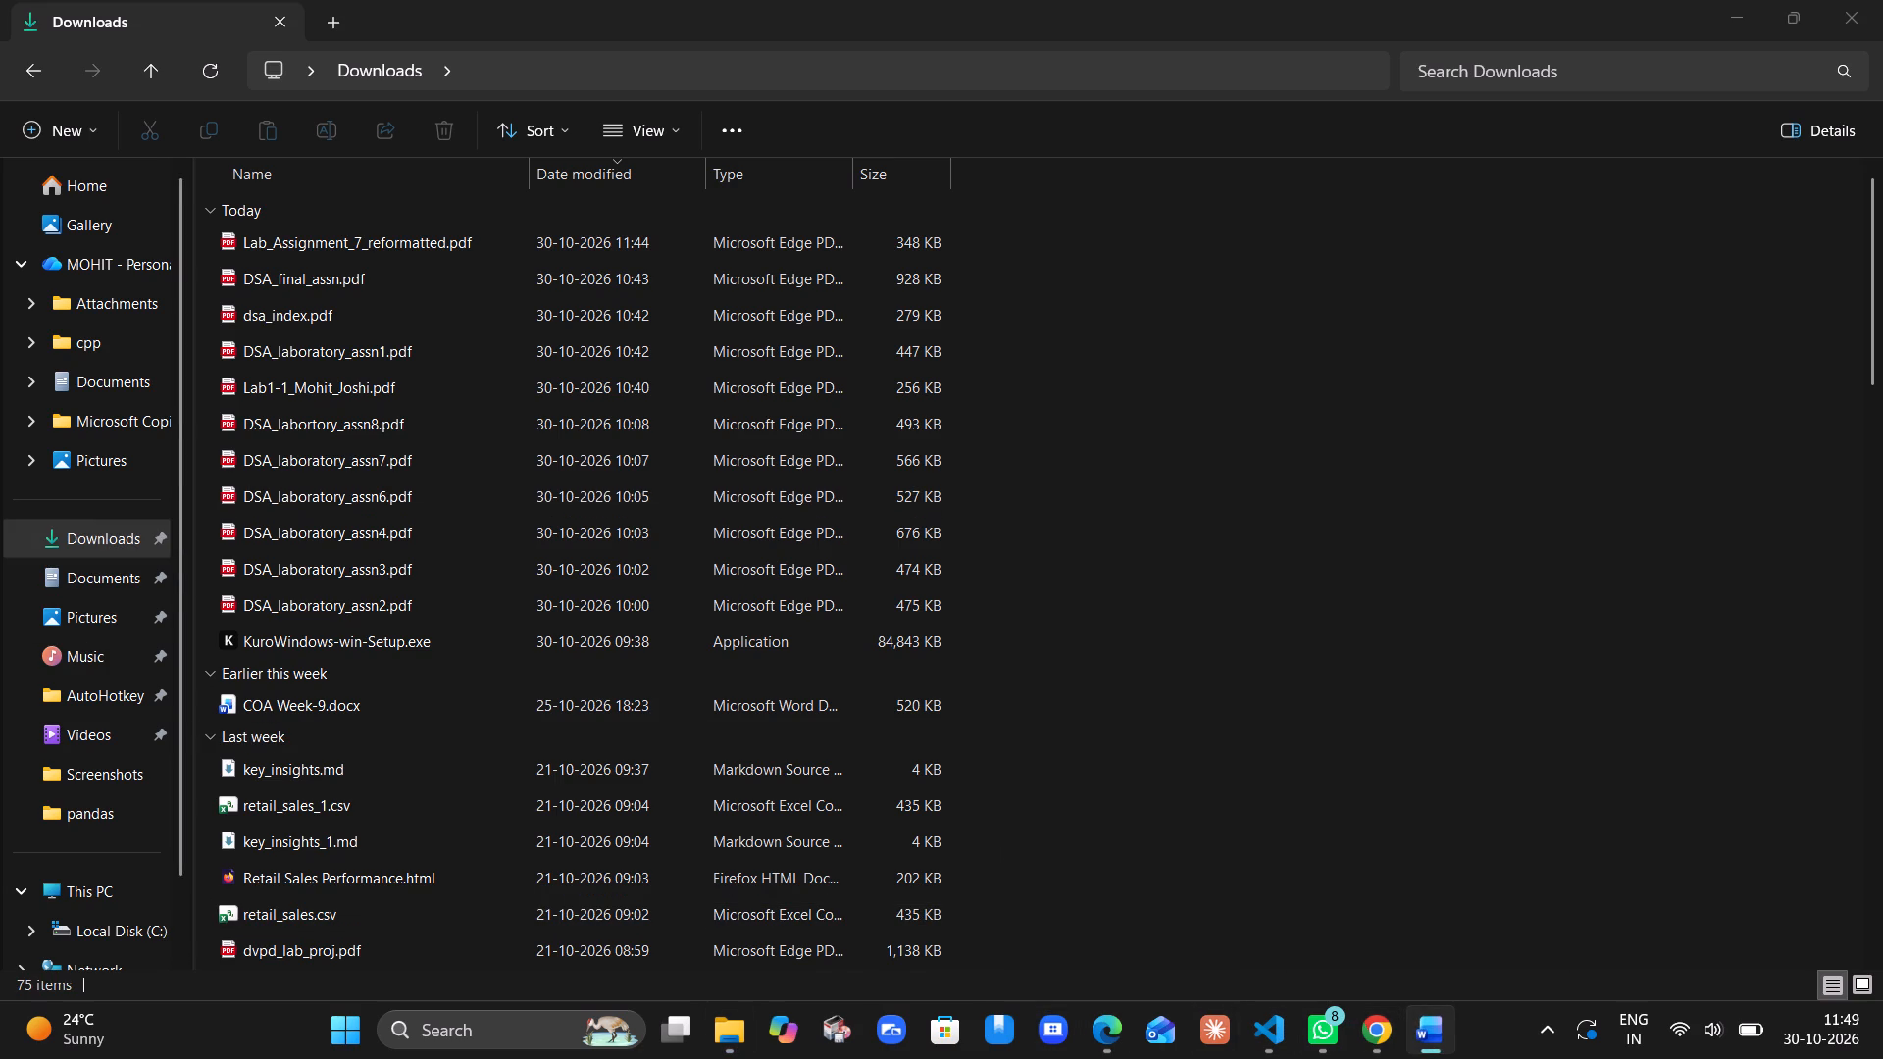
left_click(1456, 1046)
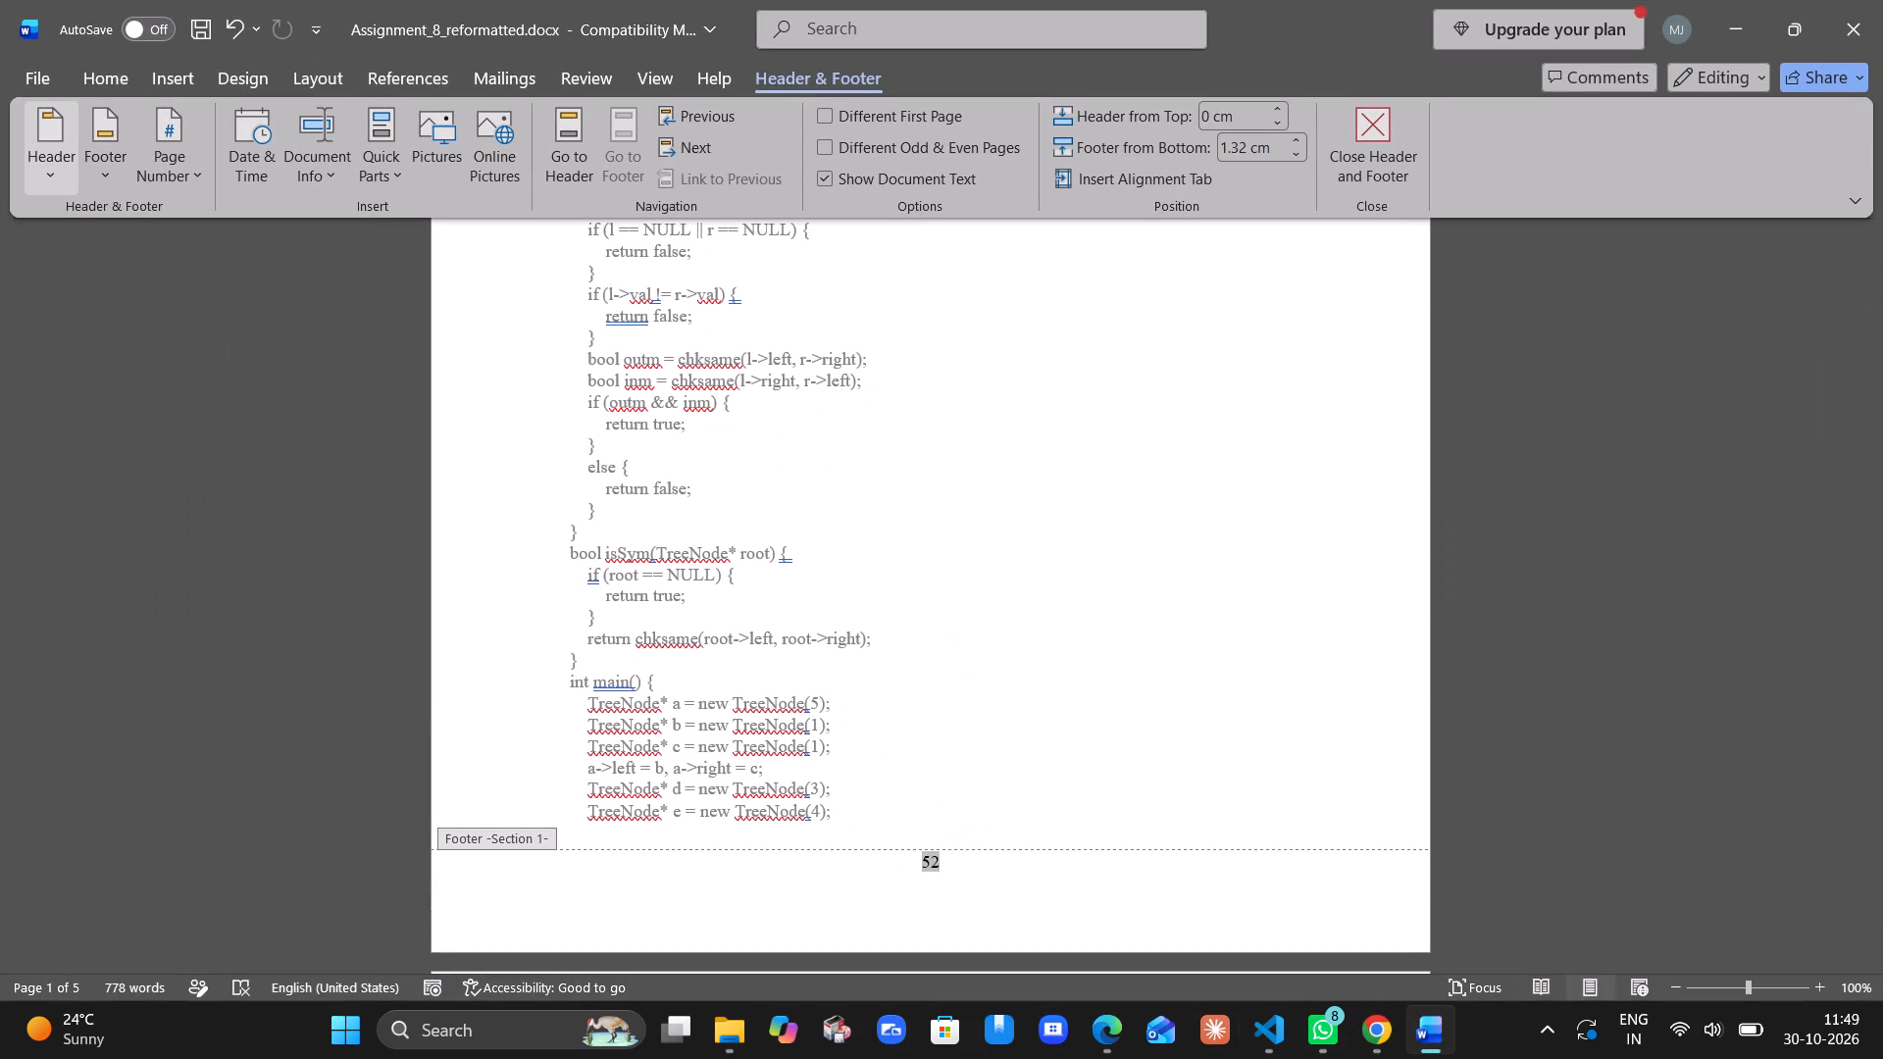
left_click(48, 90)
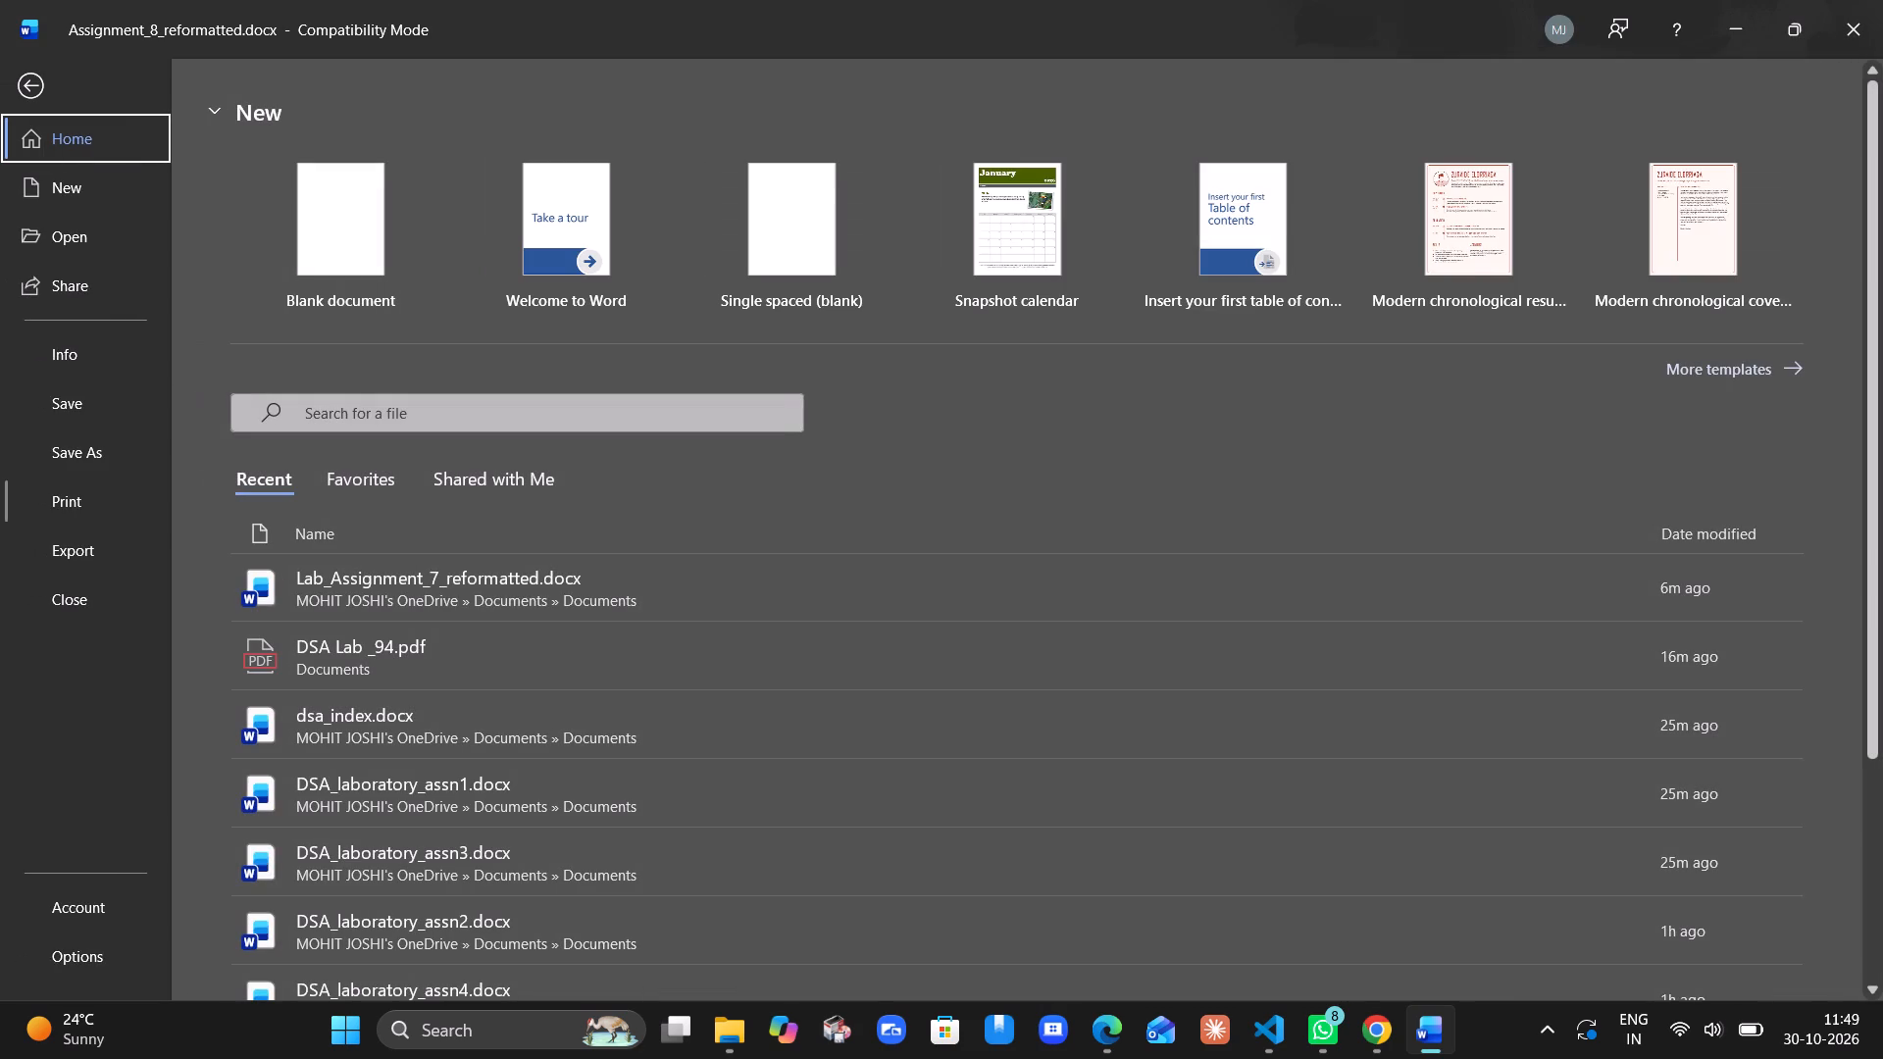
left_click(85, 557)
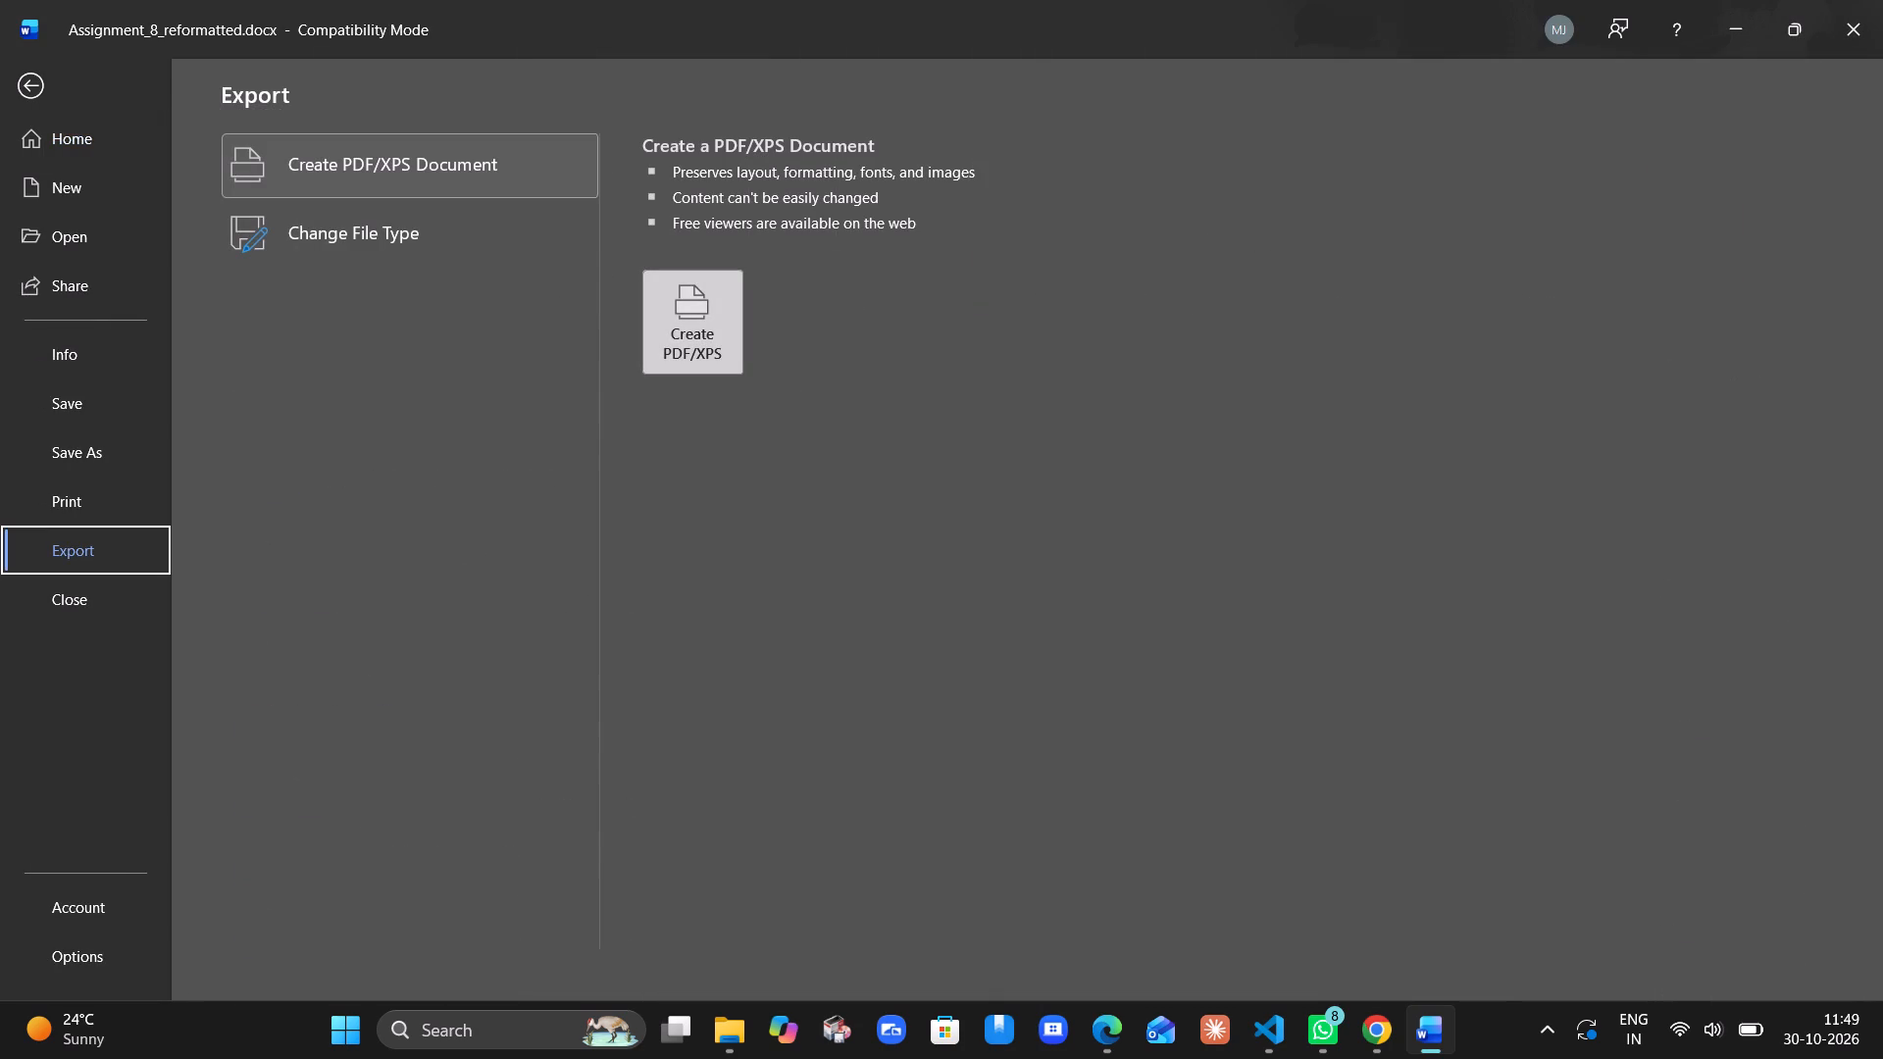
left_click(739, 338)
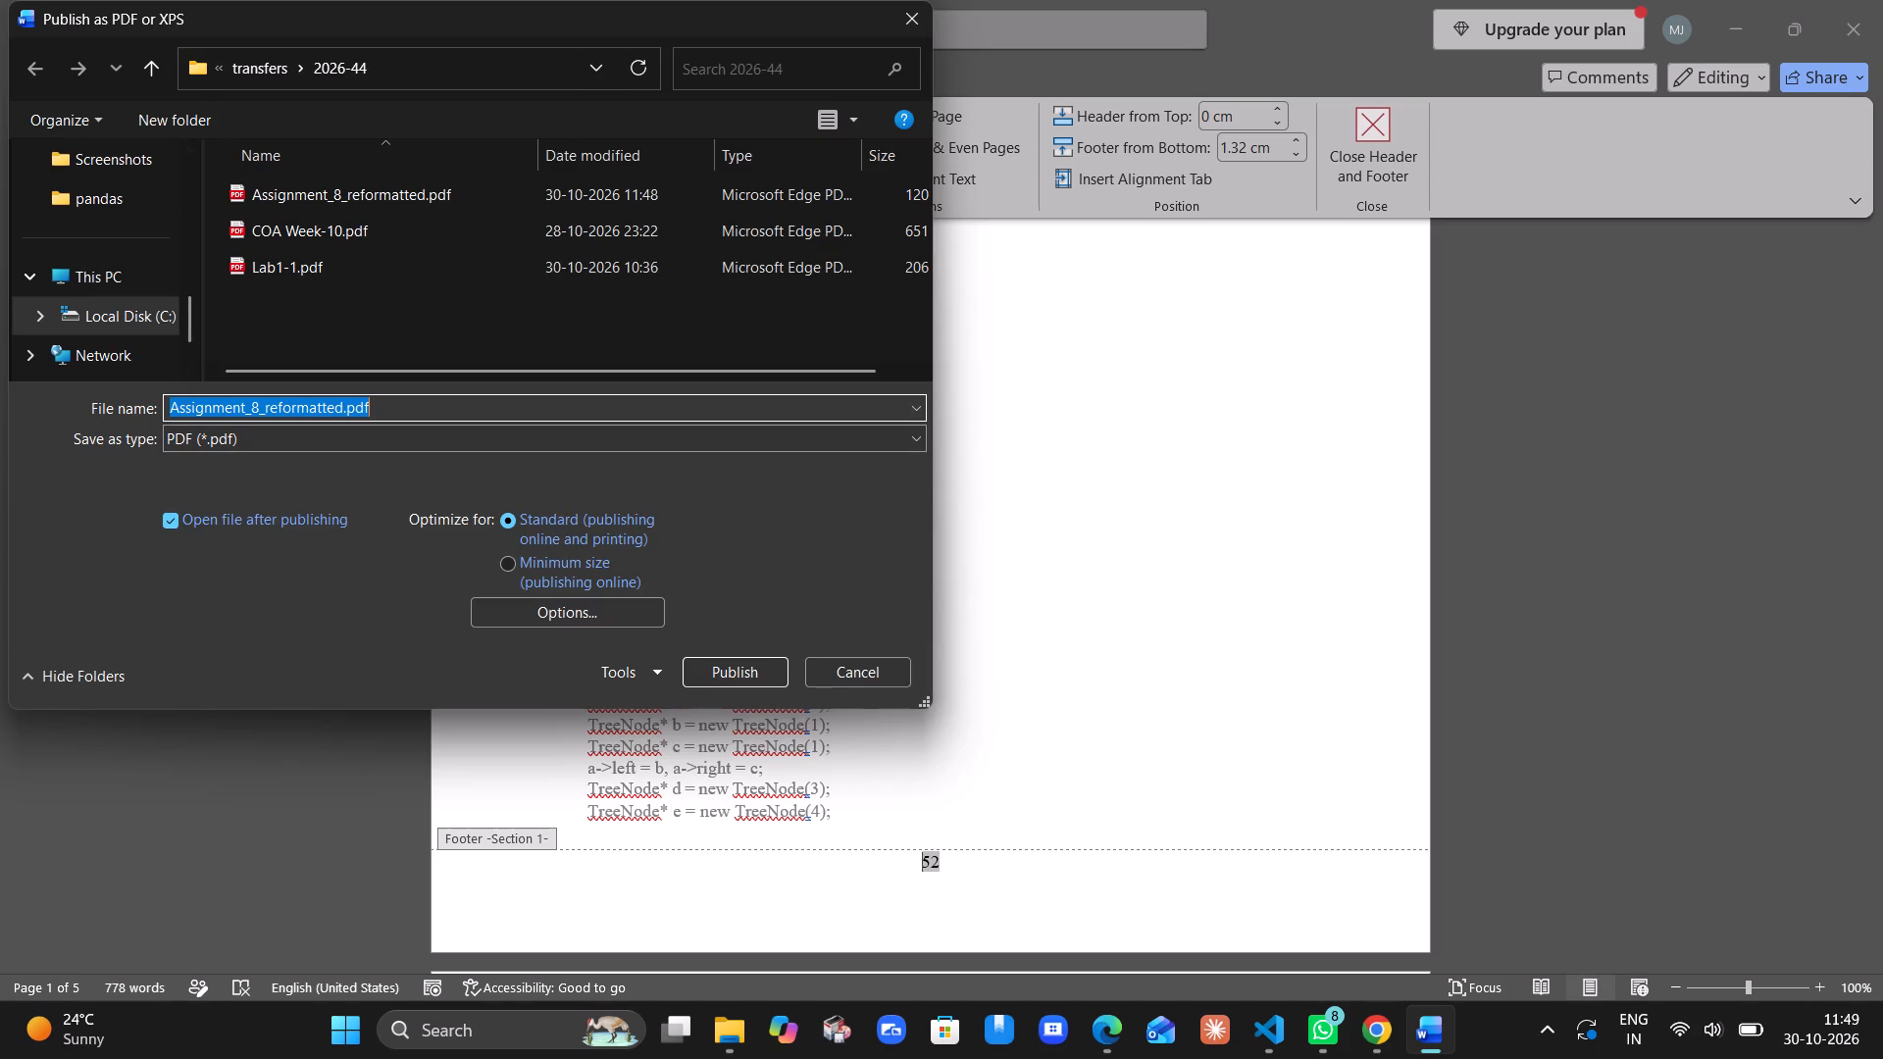
scroll(141, 267, "up", 1)
scroll(116, 223, "down", 1)
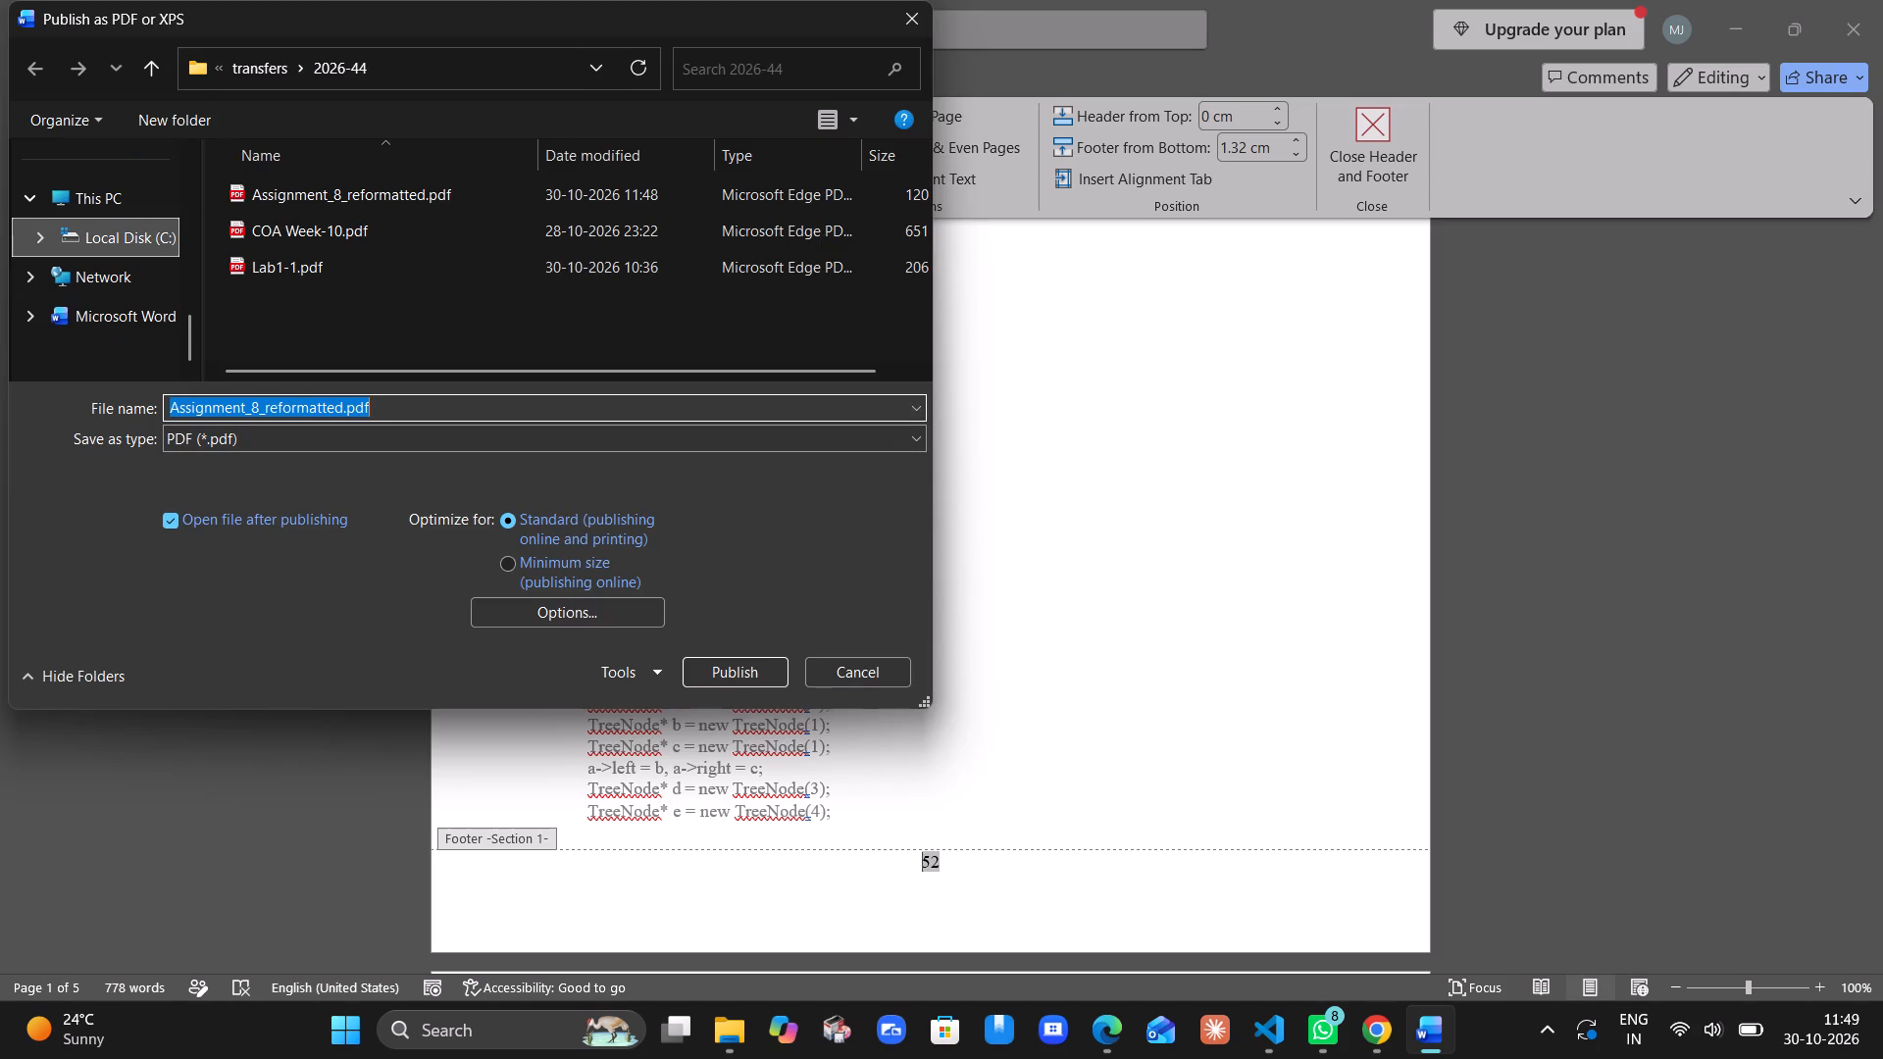
left_click(116, 242)
scroll(172, 182, "up", 2)
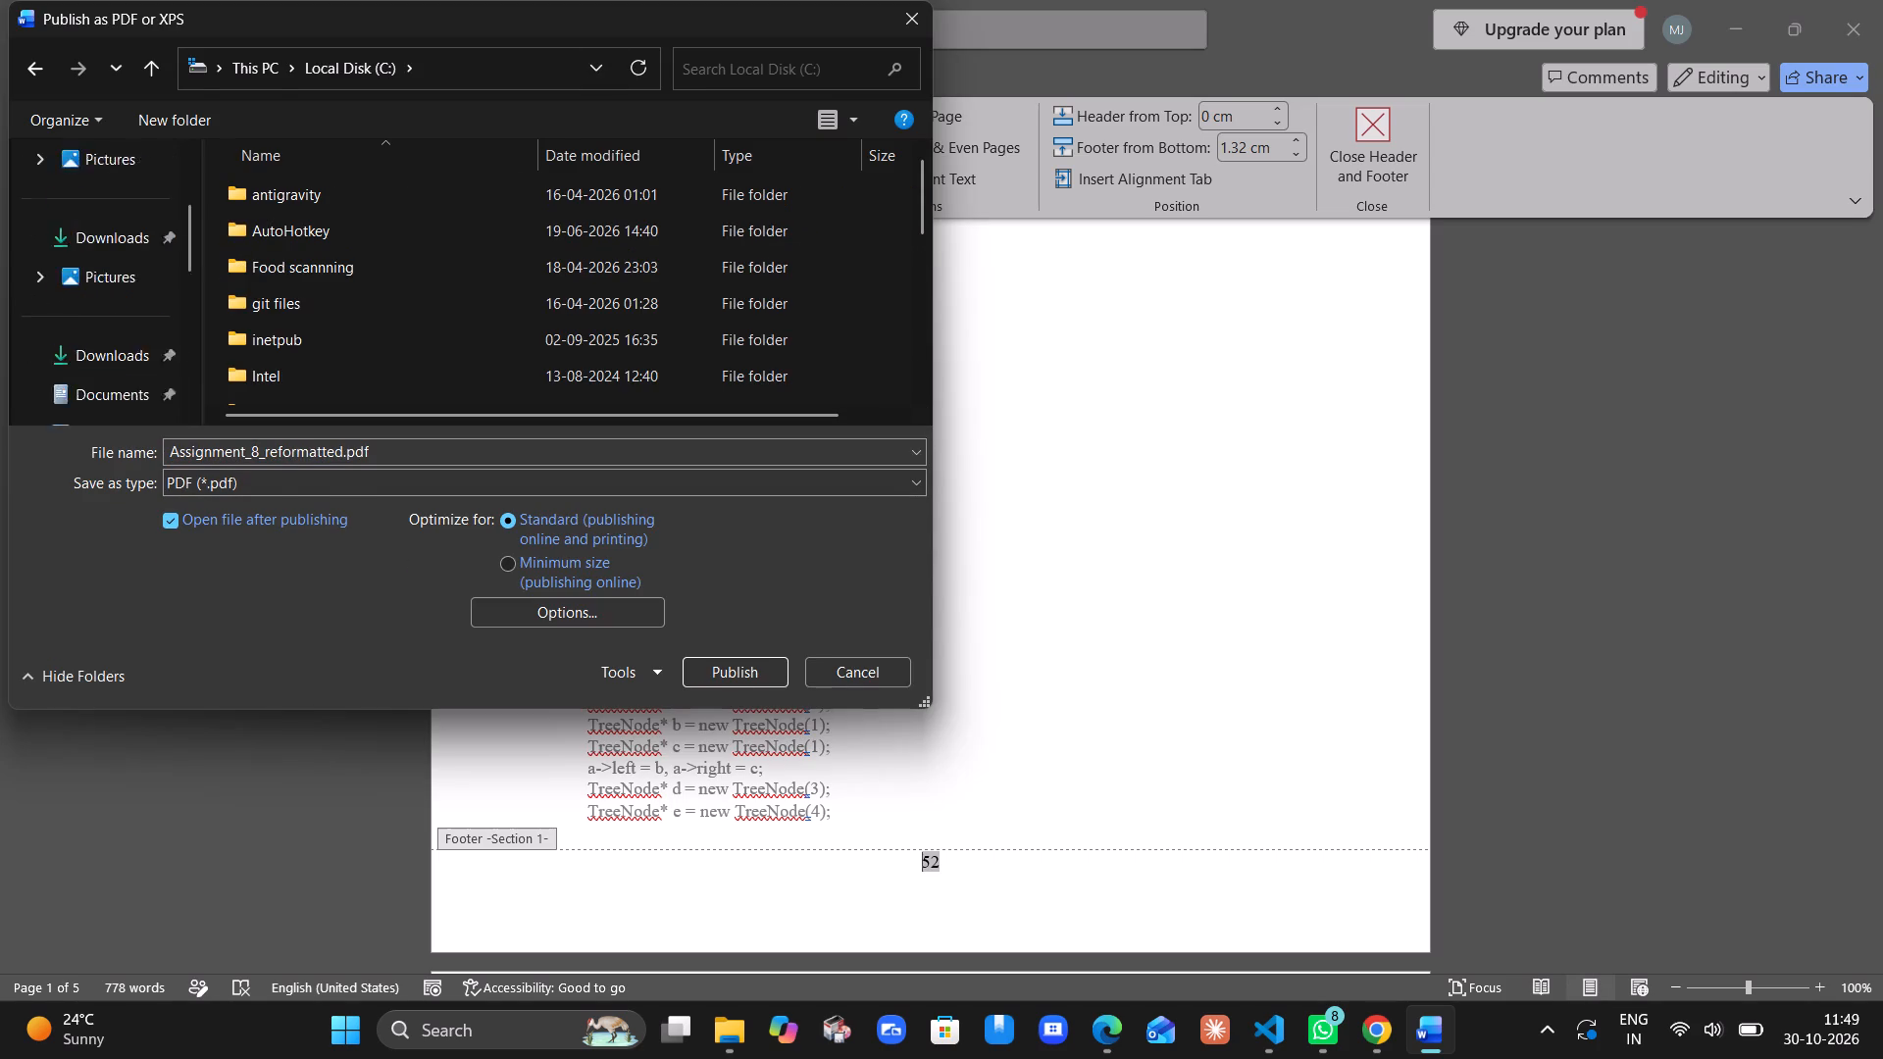
scroll(172, 182, "up", 2)
left_click(127, 362)
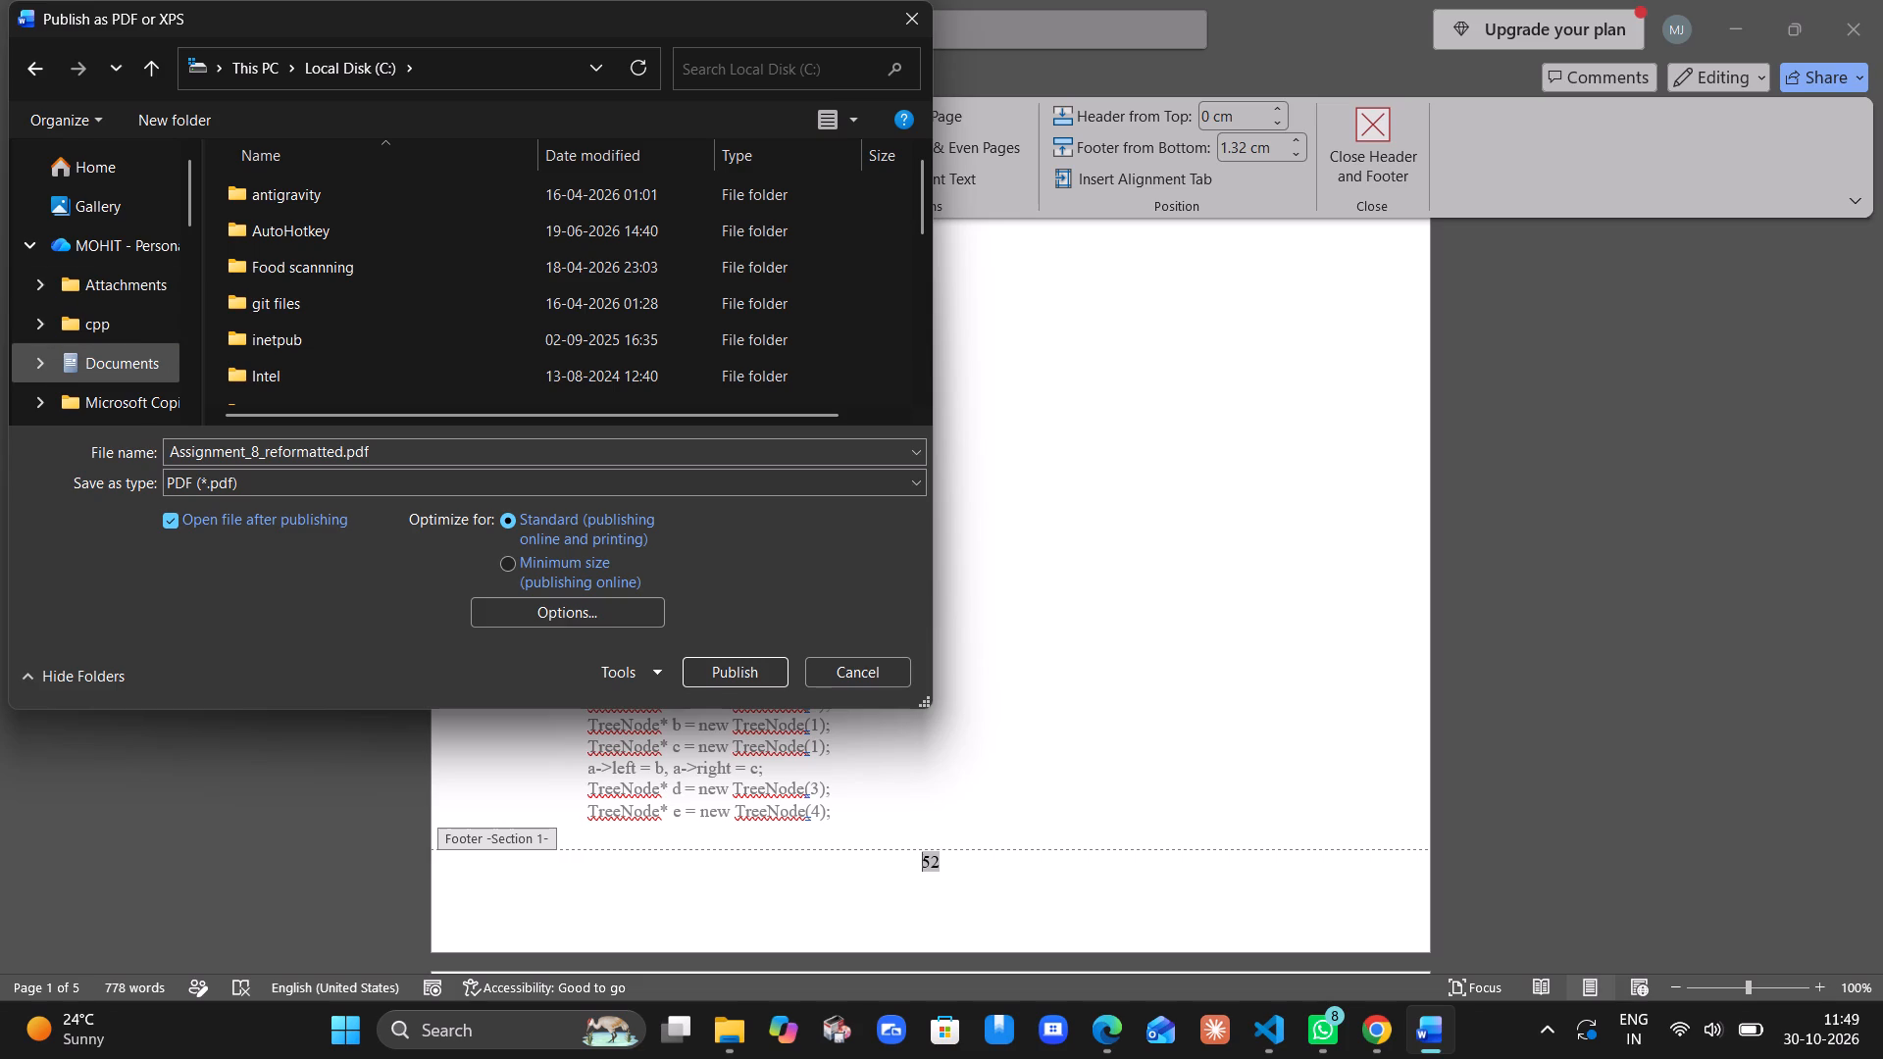
left_click(703, 650)
left_click(711, 662)
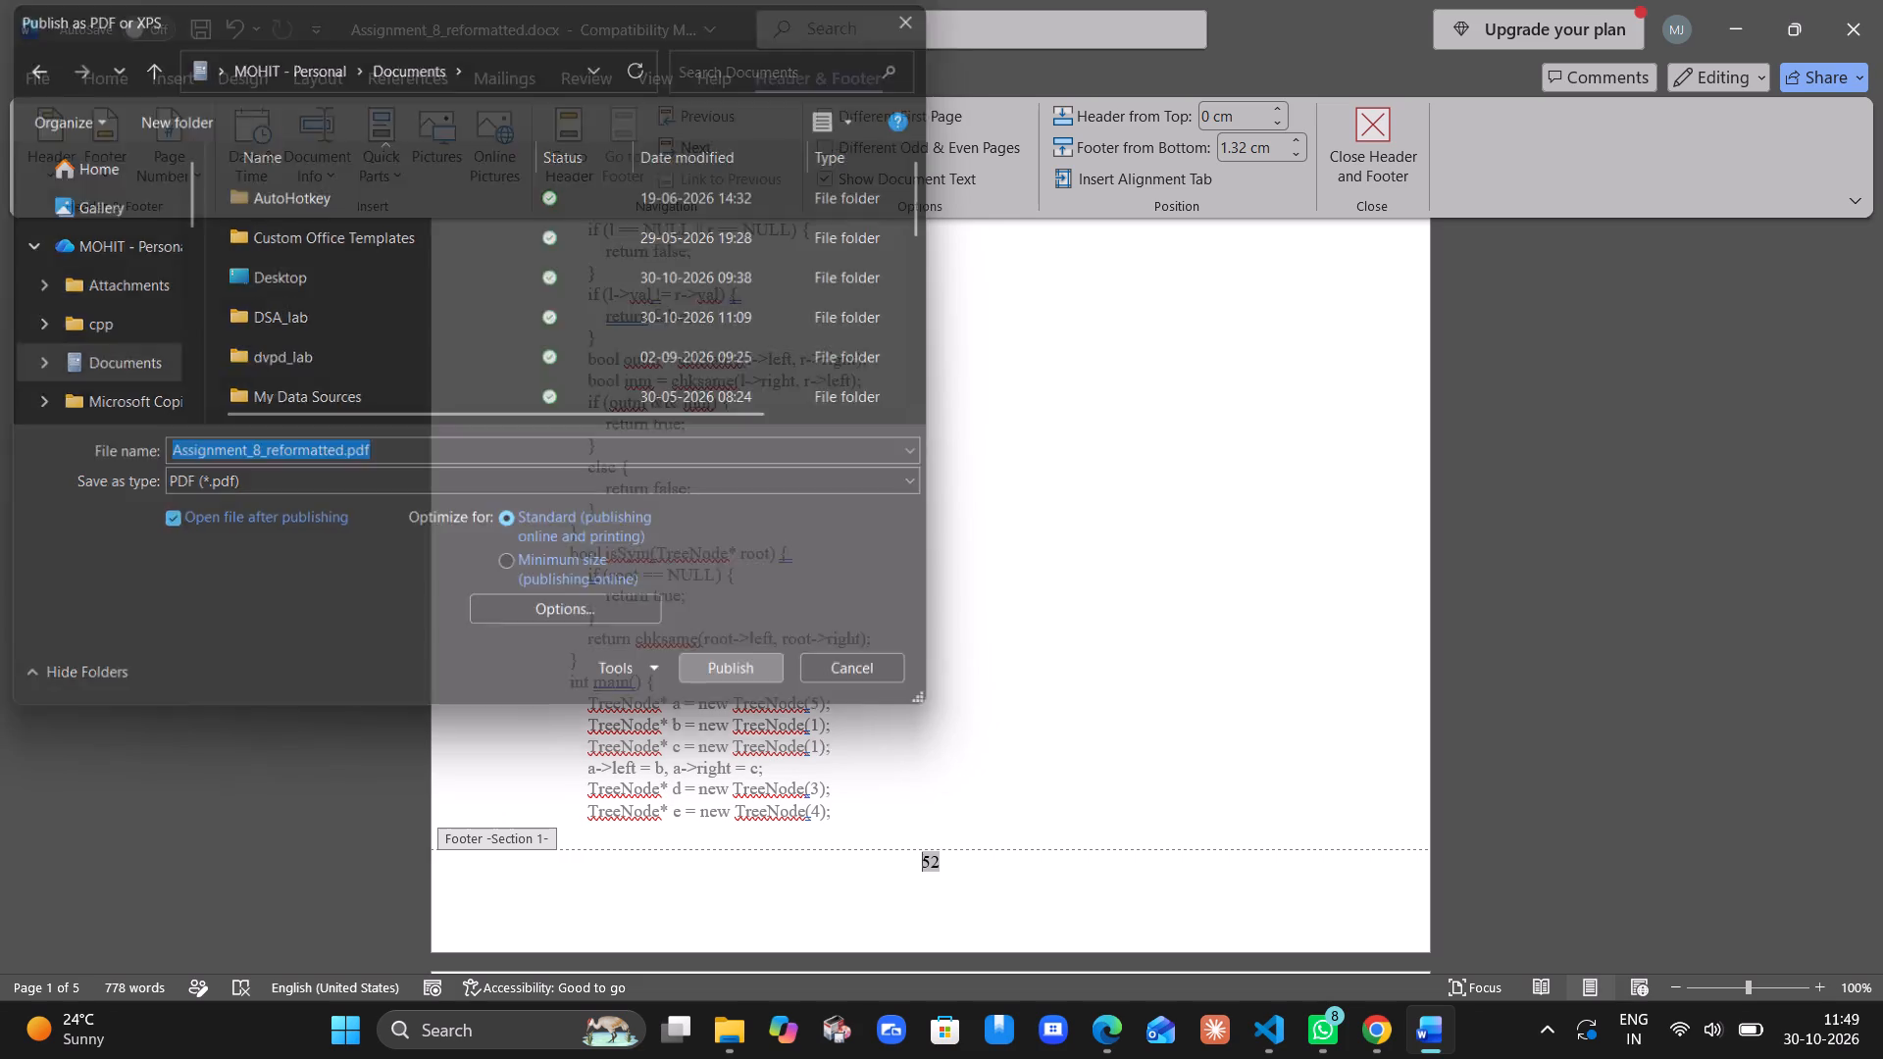